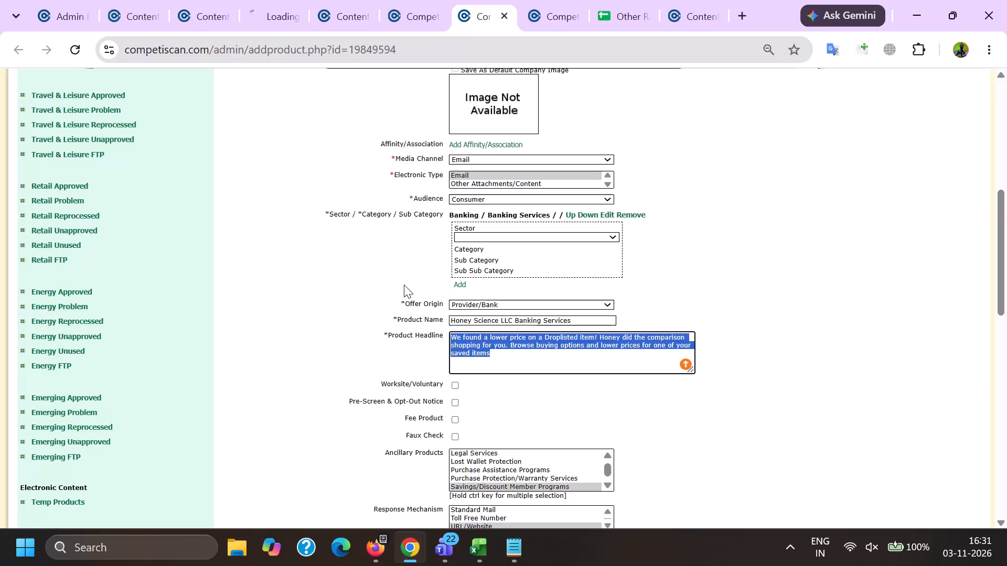
Replace the Content Portal entry's product headline with the full "We found a lower price on a Droplisted item!" headline copied from the existing product record.
key("ctrl+c")
key("alt+Tab")
scroll(290, 170, "down", 6)
scroll(247, 193, "down", 5)
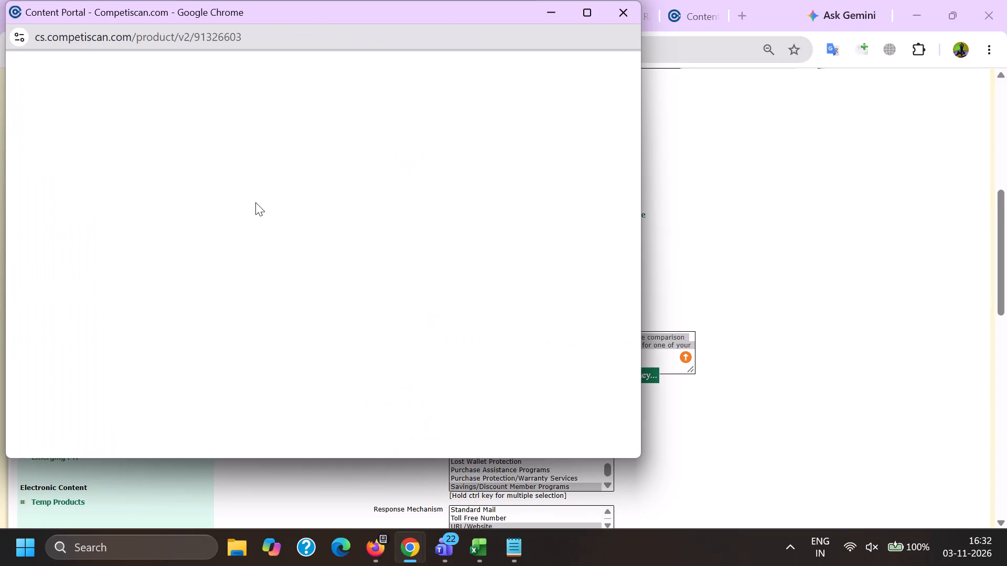
scroll(324, 232, "down", 5)
scroll(403, 295, "down", 4)
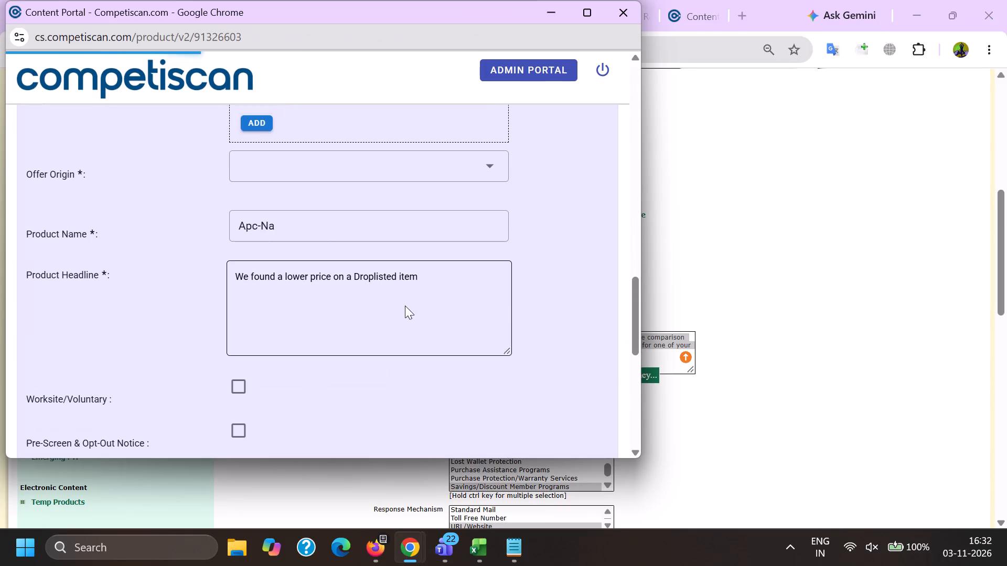
left_click_drag(452, 287, 72, 184)
key("ctrl+v")
Add Honey Science LLC as the portal entry's company, using the product name copied from the existing record, and choose its product image.
key("alt+Tab")
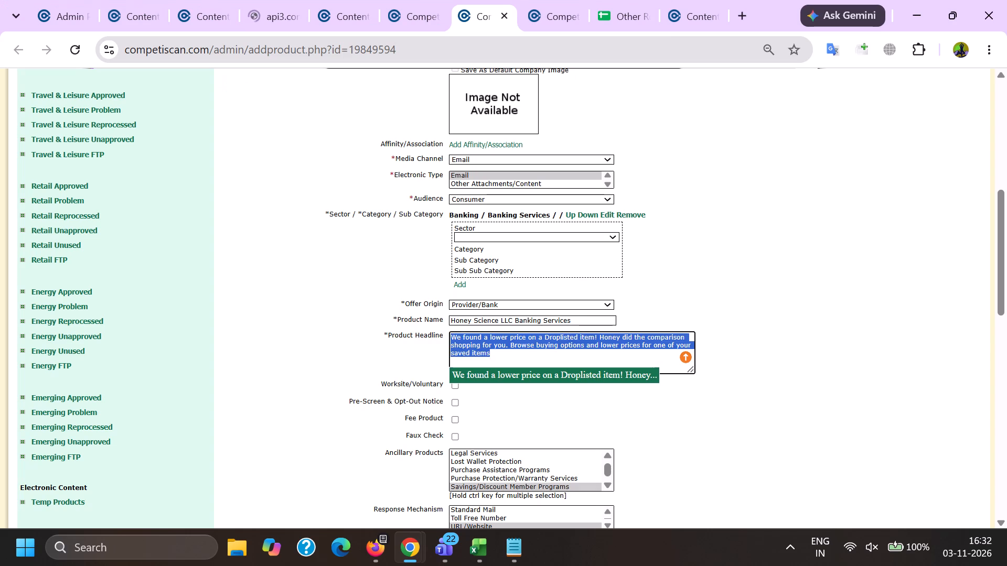
double_click(461, 322)
left_click(546, 322, "shift")
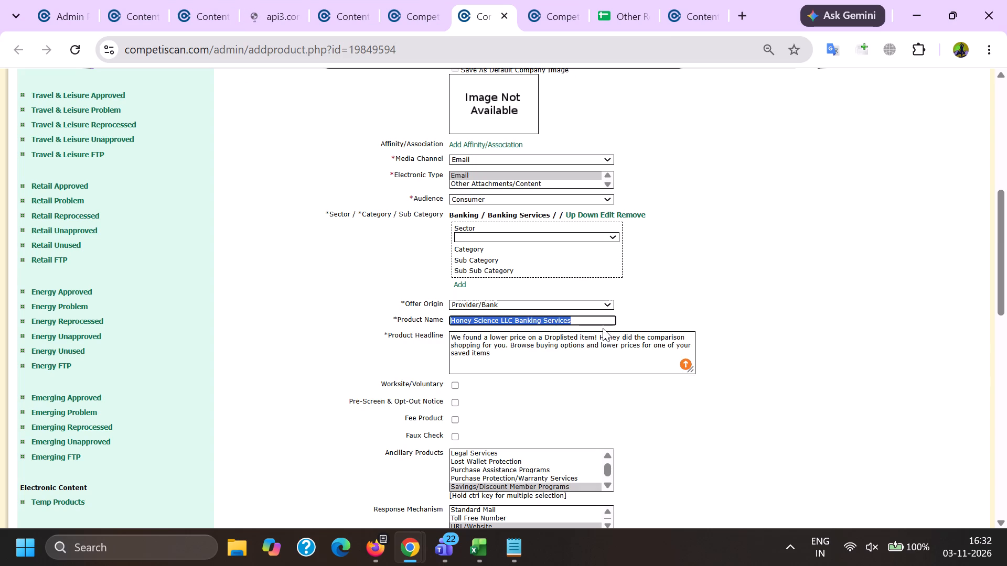
key("ctrl+c")
key("alt+Tab")
scroll(346, 303, "up", 7)
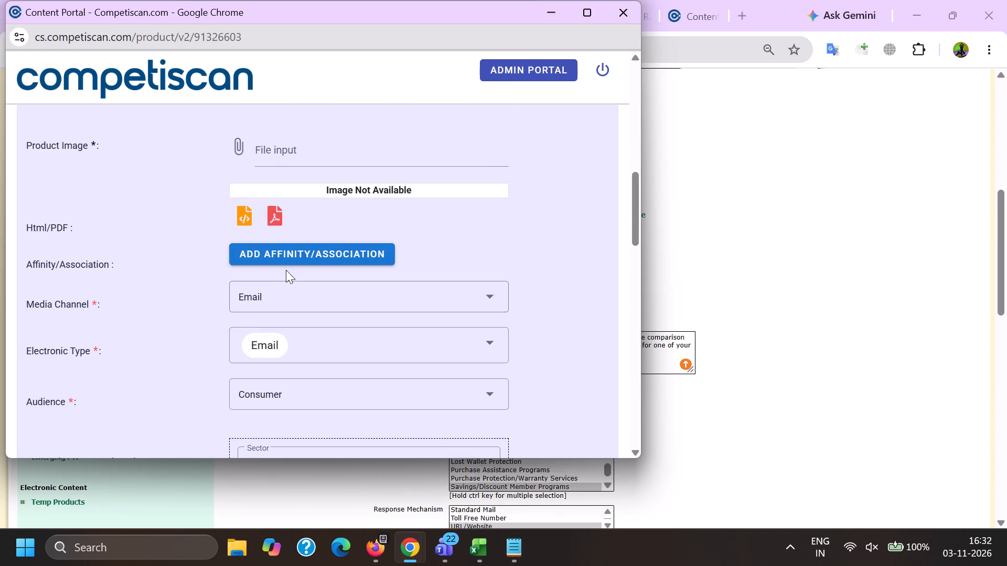
scroll(282, 301, "up", 3)
left_click(316, 324)
left_click(288, 280)
left_click(293, 293)
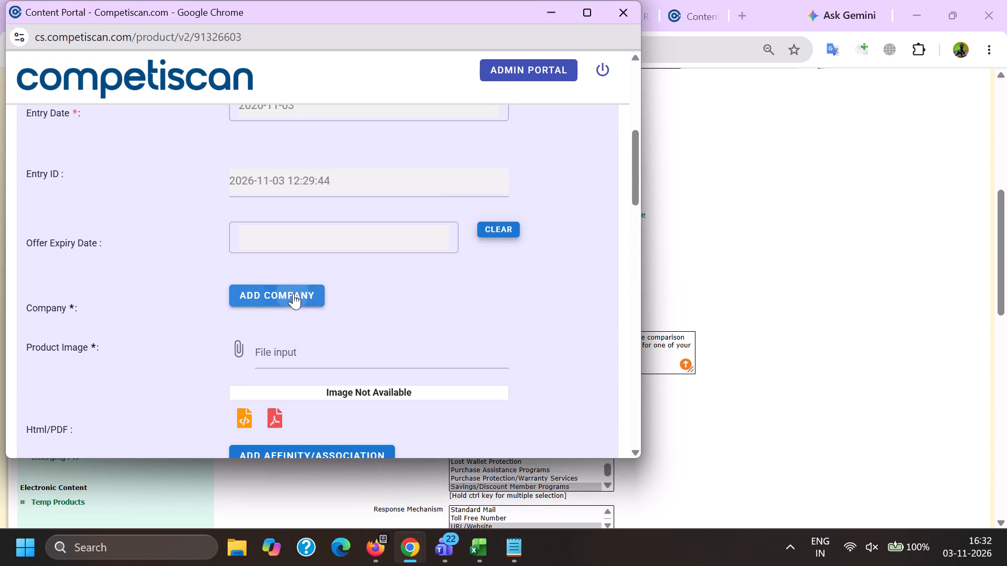
key("ctrl+b")
key("ctrl+v")
left_click_drag(415, 332, 577, 356)
key("BackSpace")
key("BackSpace")
key("BackSpace")
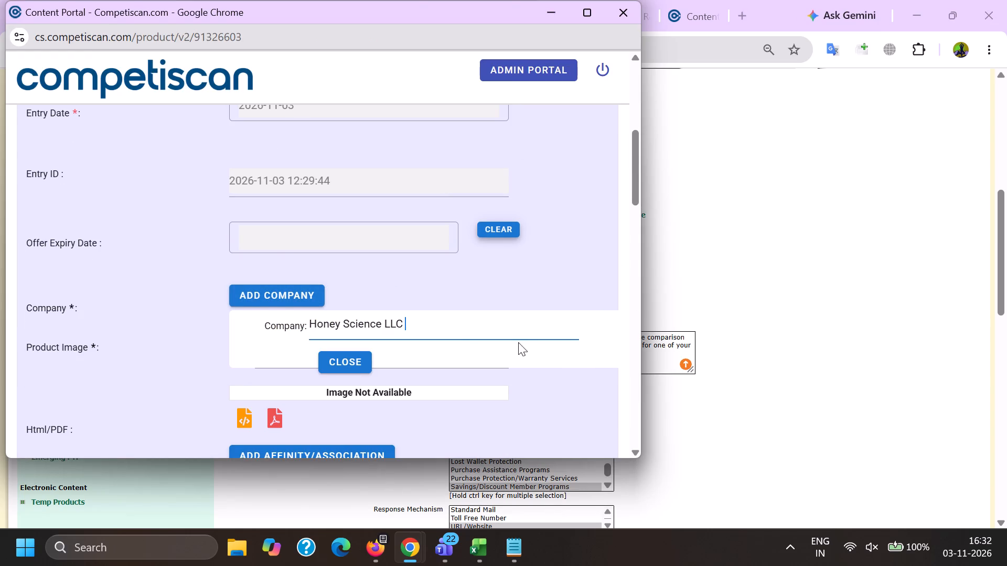
scroll(360, 243, "down", 1)
left_click(347, 281)
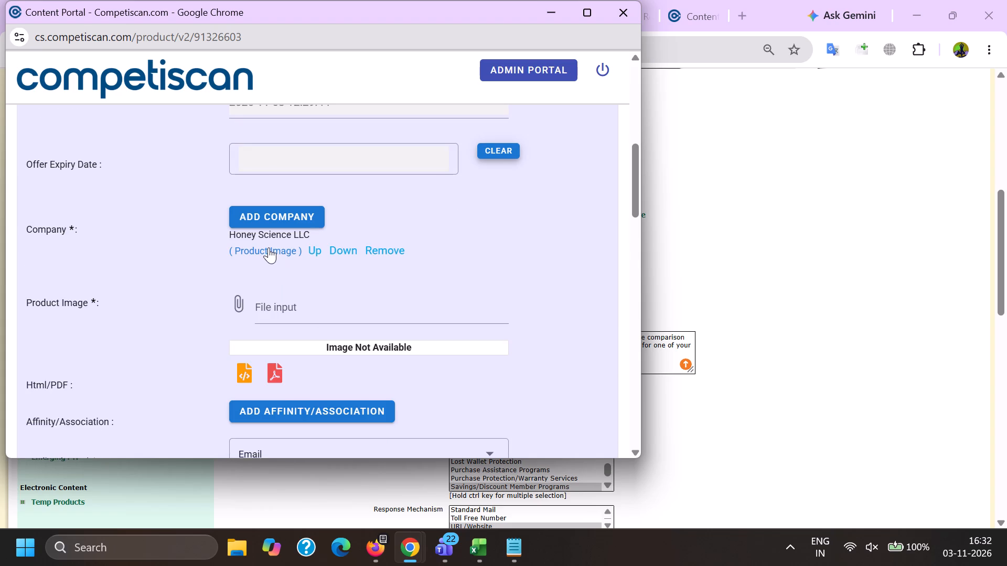
left_click(269, 247)
Add the sector Banking with the category Banking Services to the portal entry.
scroll(266, 236, "down", 4)
left_click(284, 293)
left_click(280, 295)
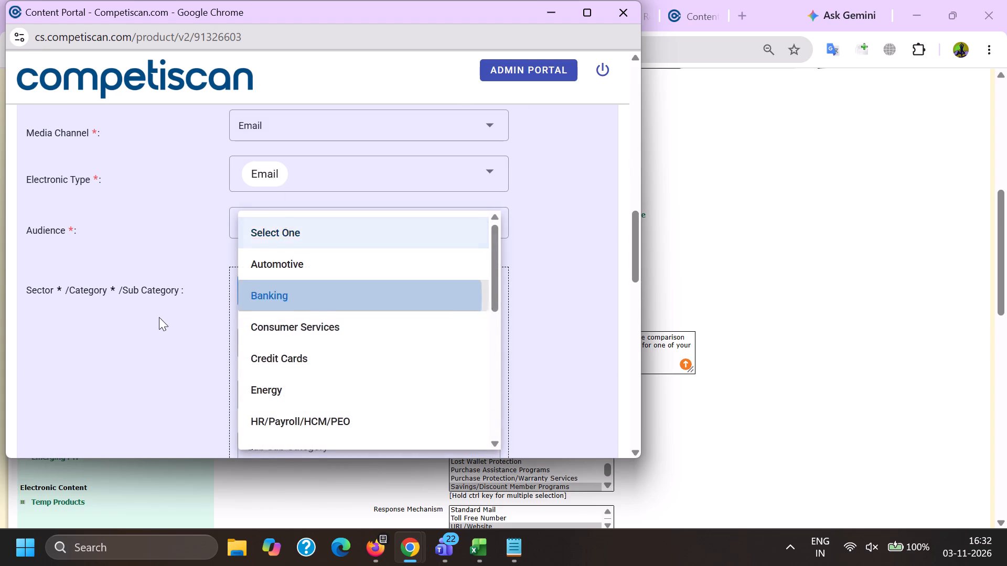
left_click(159, 317)
left_click(307, 350)
scroll(299, 238, "down", 1)
left_click(303, 312)
left_click(170, 304)
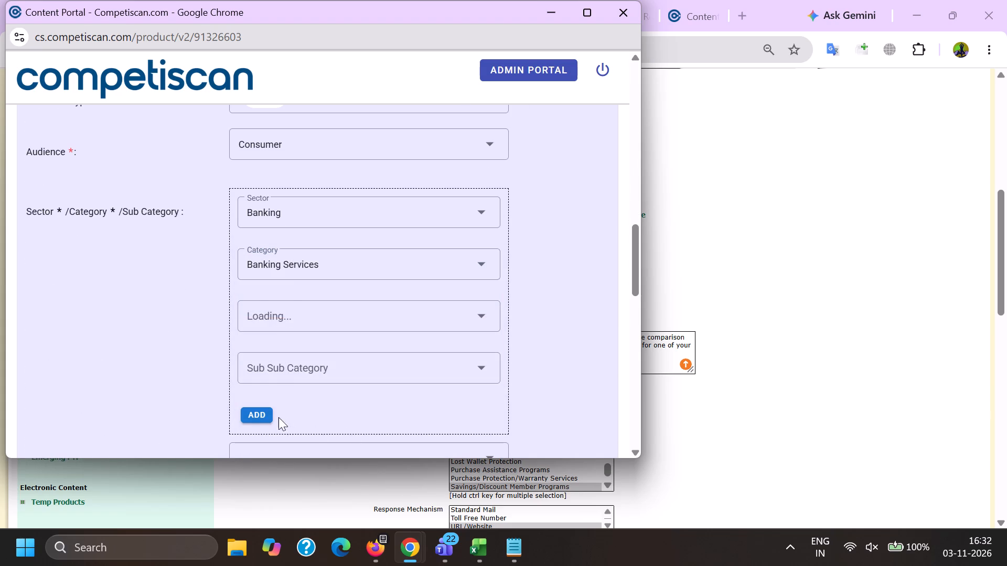
left_click(267, 414)
Set the offer origin to Provider/Bank and replace the product name with Honey Science LLC Banking Services.
scroll(313, 281, "down", 3)
left_click(273, 264)
left_click(271, 318)
left_click_drag(292, 313, 133, 275)
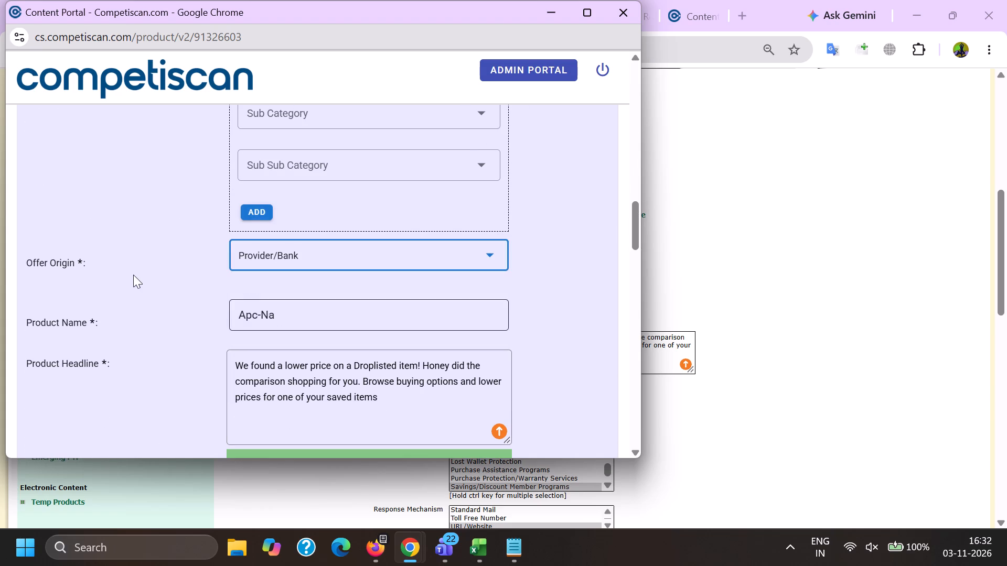
left_click_drag(133, 275, 132, 274)
key("ctrl+v")
Select Savings/Discount Member Programs as the entry's ancillary product.
scroll(272, 240, "down", 6)
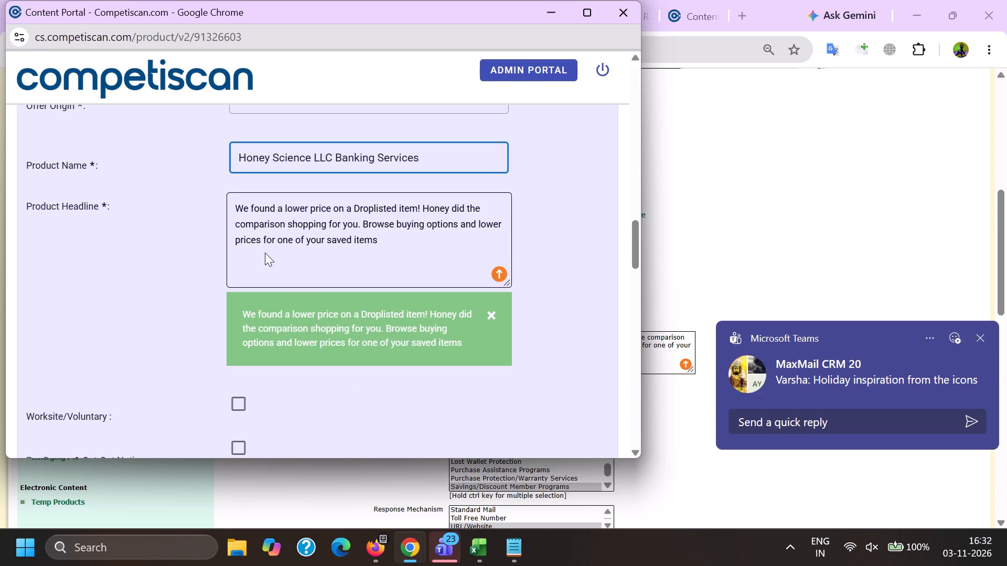
left_click(288, 270)
scroll(299, 209, "down", 7)
left_click(324, 320)
left_click_drag(64, 296, 72, 296)
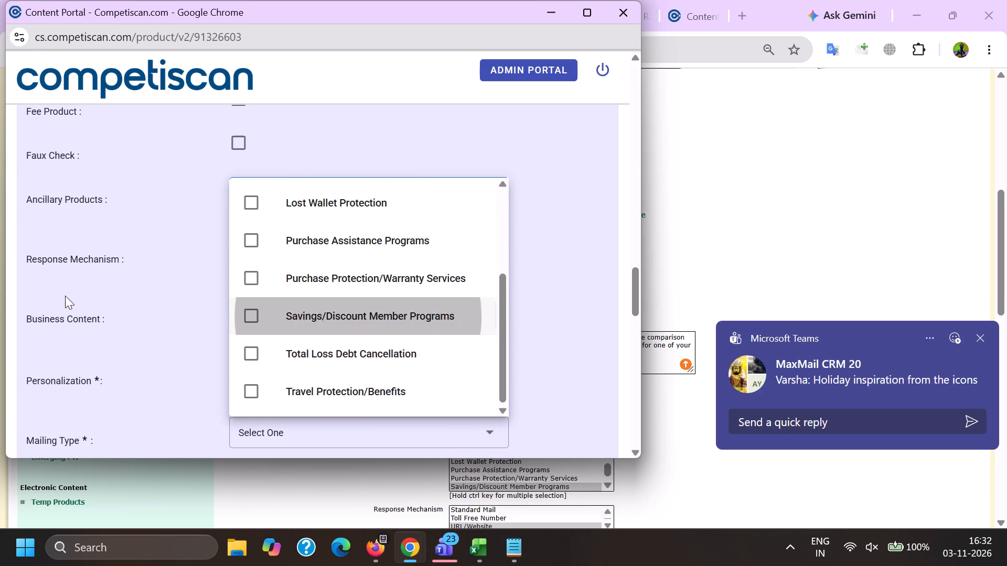
Select URL/Website as the entry's response mechanism.
left_click(300, 273)
scroll(304, 210, "down", 2)
scroll(296, 297, "down", 5)
left_click(299, 307)
left_click(128, 272)
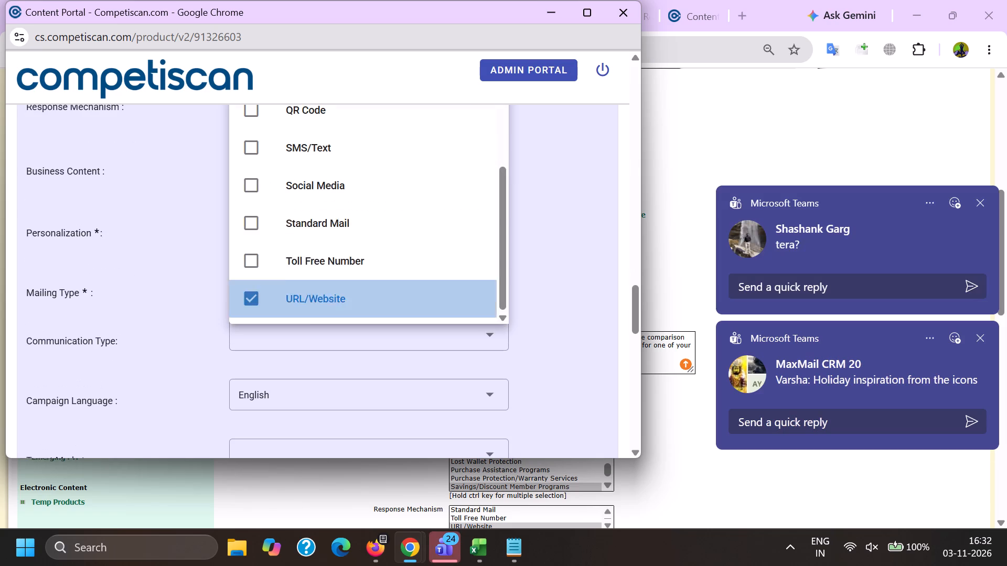
Set the mailing type to Loyalty/Retention.
left_click(287, 272)
left_click(288, 337)
left_click_drag(124, 312, 147, 324)
Select Online Web Tools/Software as the entry's communication type.
left_click(297, 332)
scroll(293, 255, "down", 2)
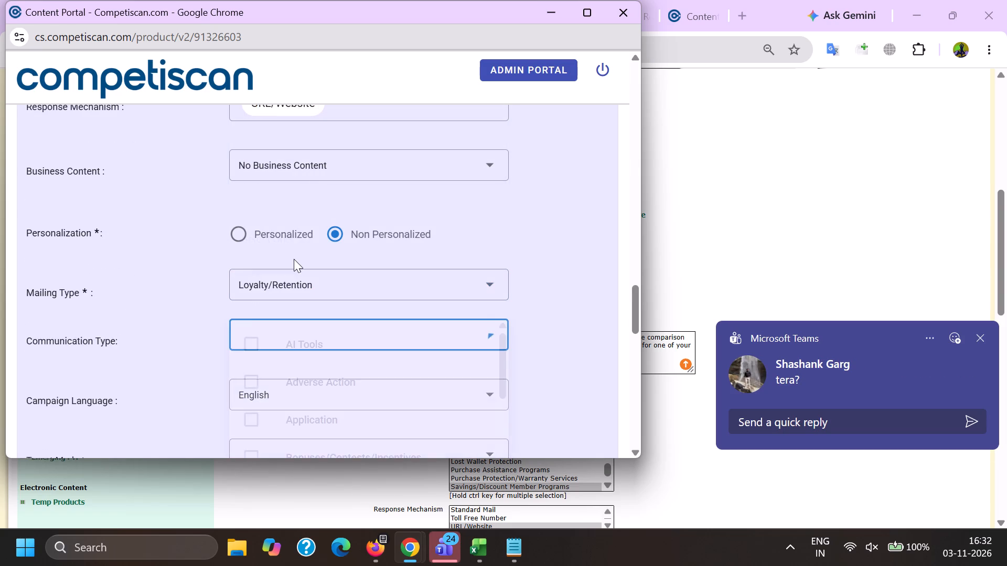
scroll(294, 259, "down", 10)
scroll(323, 382, "down", 2)
left_click(342, 371)
left_click(148, 345)
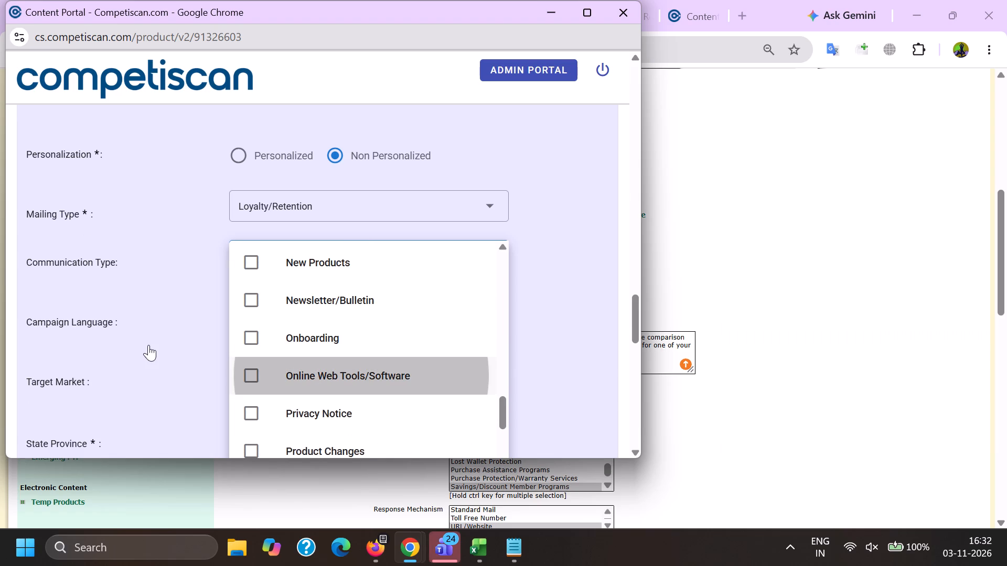
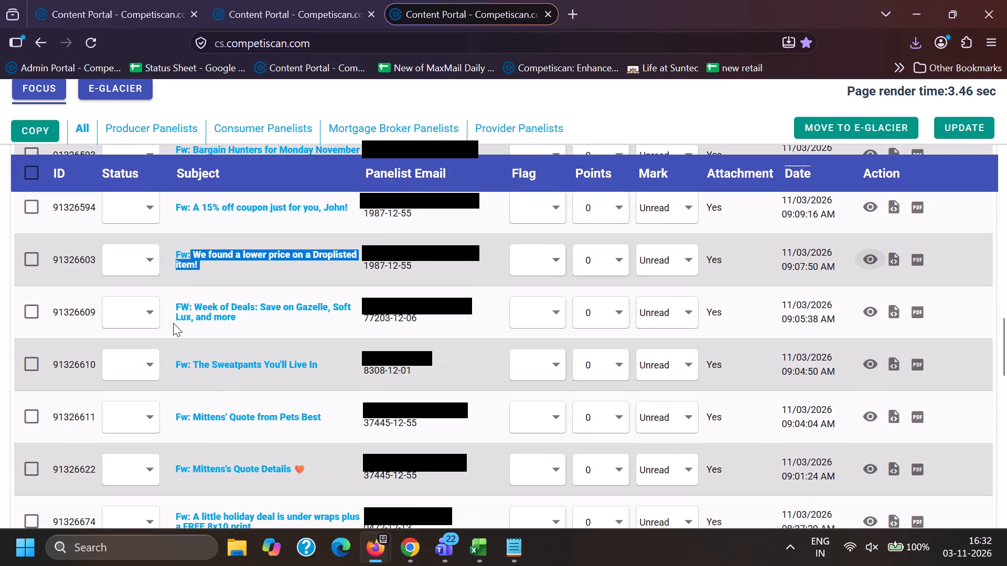
Open the unread LendingTree email 91326245 and copy its subject text from the comma following the recipient's name through the emoji.
scroll(174, 321, "down", 3)
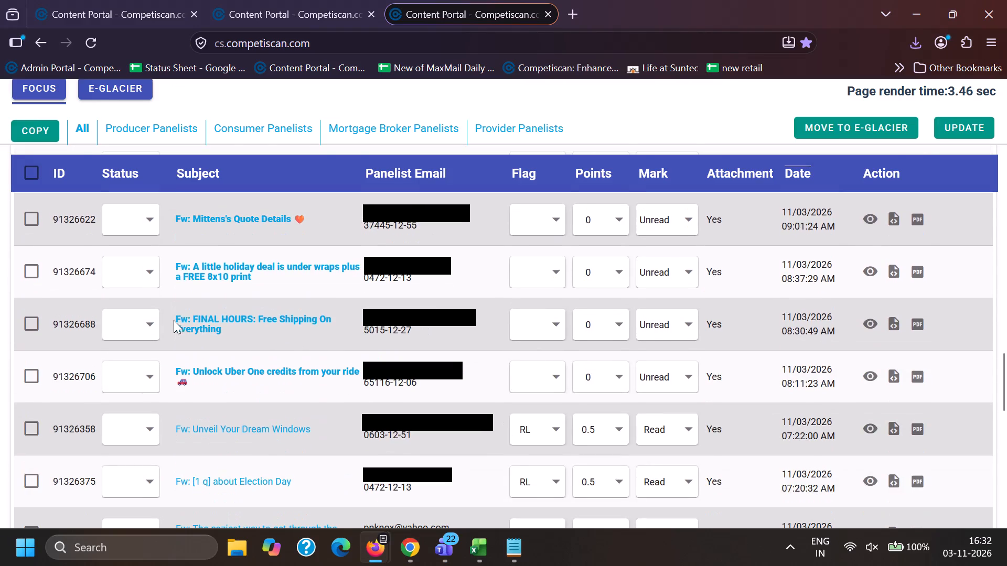
scroll(174, 320, "down", 7)
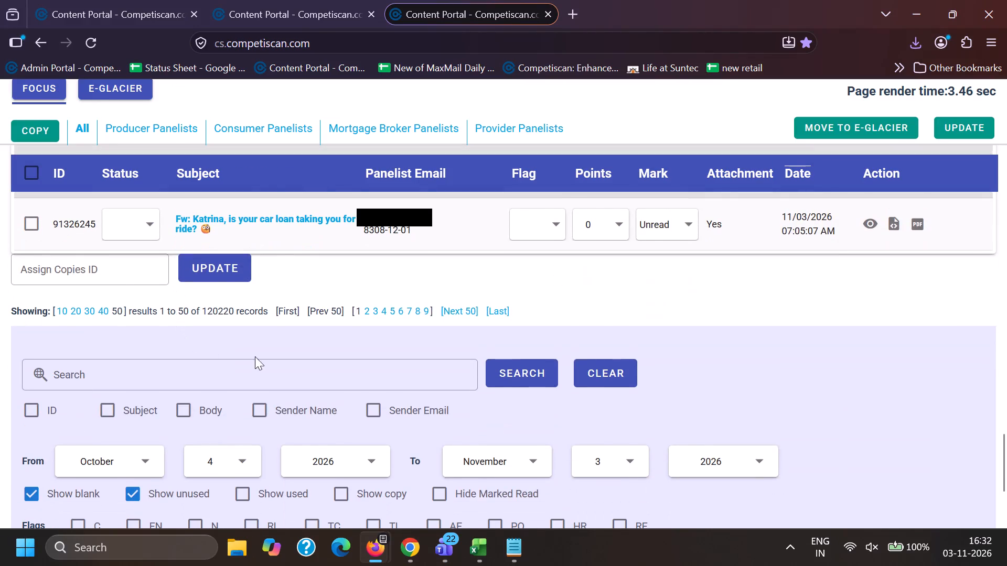
left_click(868, 223)
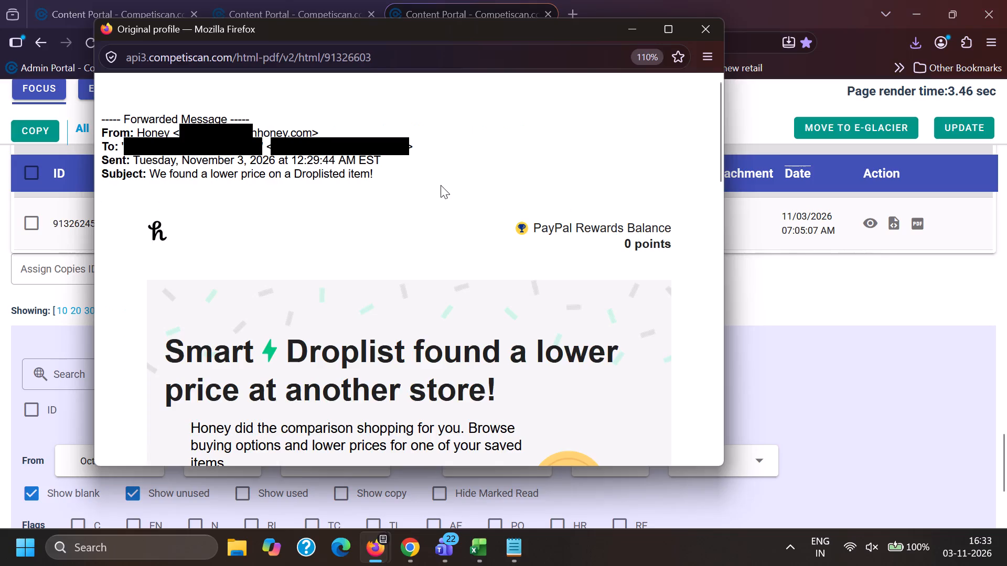
scroll(244, 231, "down", 4)
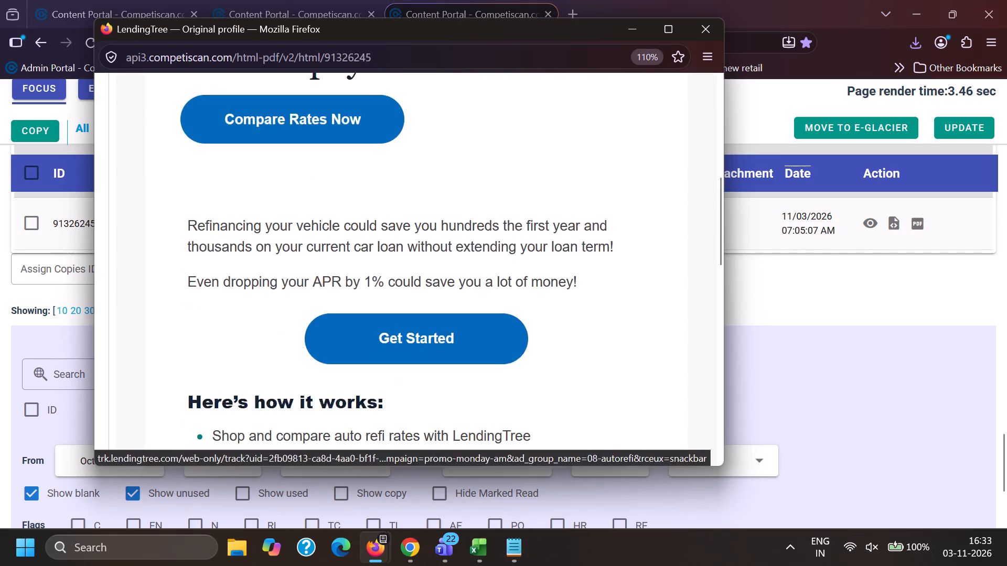
scroll(242, 243, "down", 1)
scroll(243, 245, "up", 5)
left_click_drag(184, 180, 293, 194)
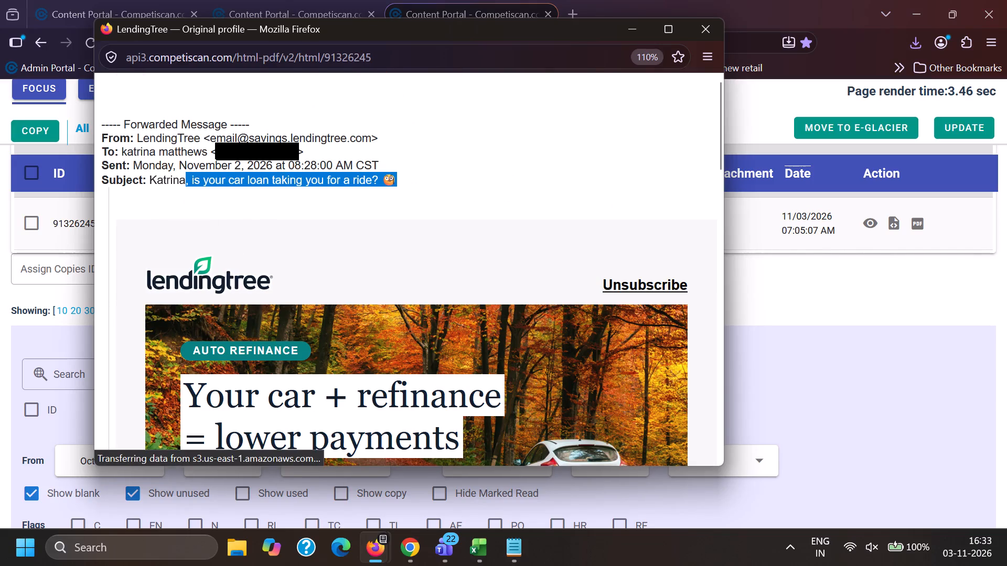
left_click_drag(293, 194, 402, 197)
key("ctrl+c")
Switch to the Chrome Content Portal and search subjects for the quoted phrase ", is your car loan taking you for a ride?" with its emoji.
left_click(401, 549)
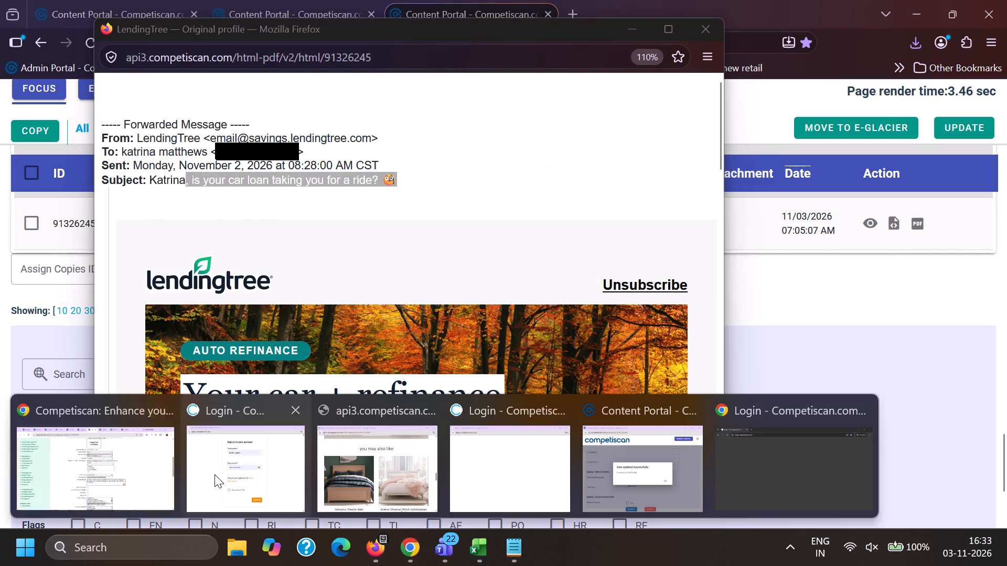
left_click(142, 465)
left_click(164, 0)
scroll(252, 312, "down", 14)
scroll(284, 367, "up", 1)
scroll(284, 368, "down", 6)
scroll(302, 389, "up", 1)
scroll(302, 389, "down", 6)
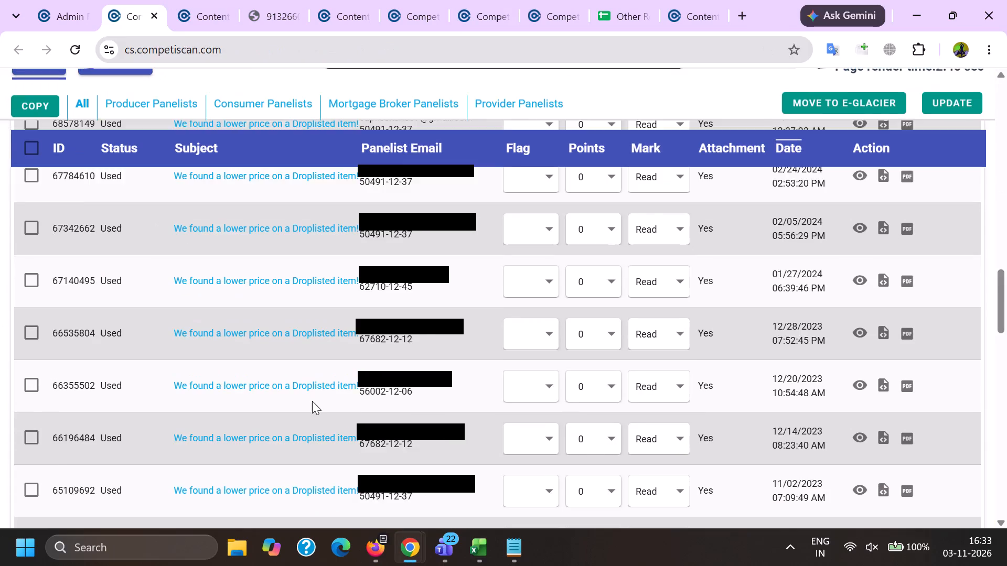
scroll(309, 392, "down", 7)
left_click_drag(314, 375, 2, 341)
key("BackSpace")
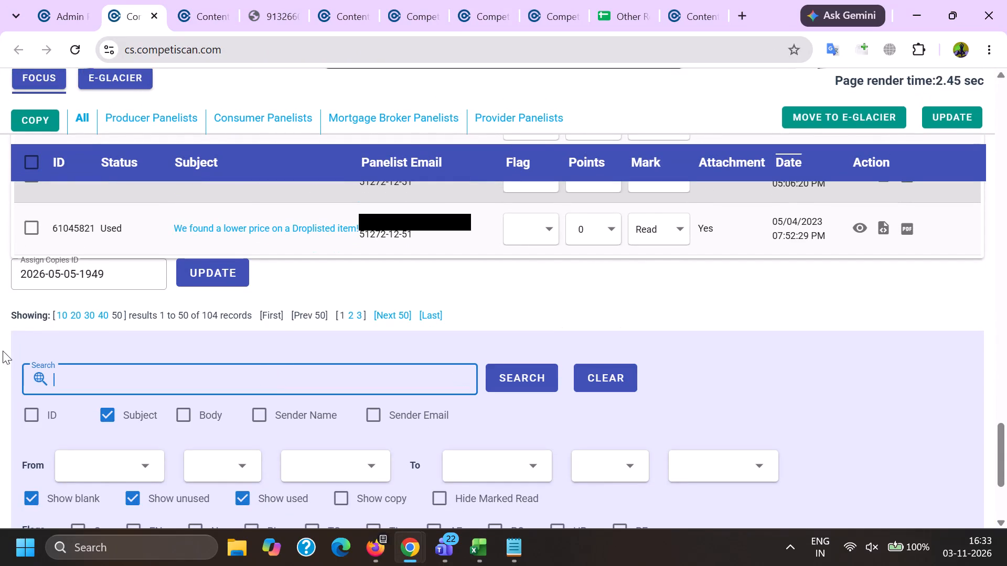
key("shift+quotedbl")
key("ctrl+v")
key("shift+quotedbl")
key("Return")
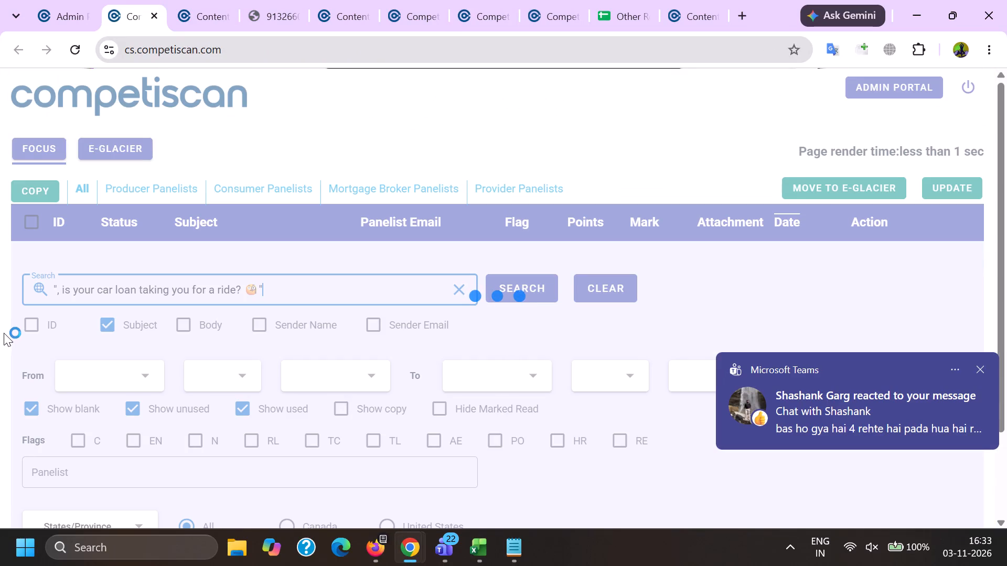
scroll(231, 320, "down", 1)
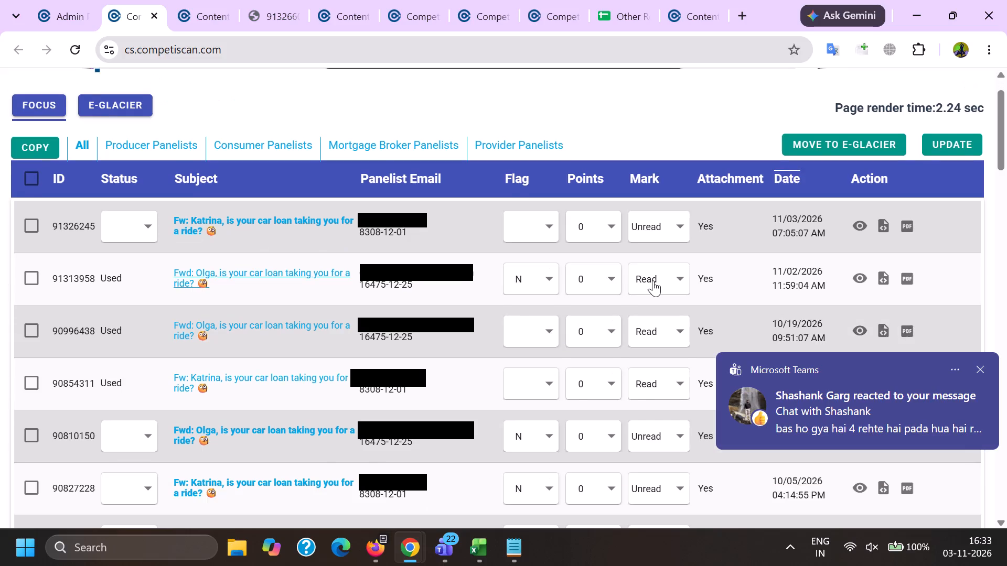
left_click(856, 238)
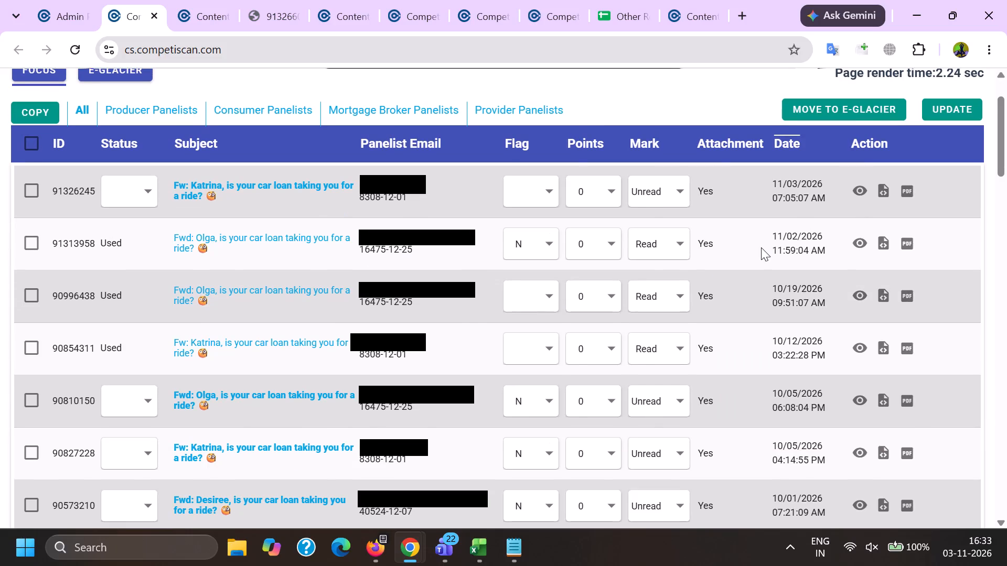
scroll(393, 223, "down", 5)
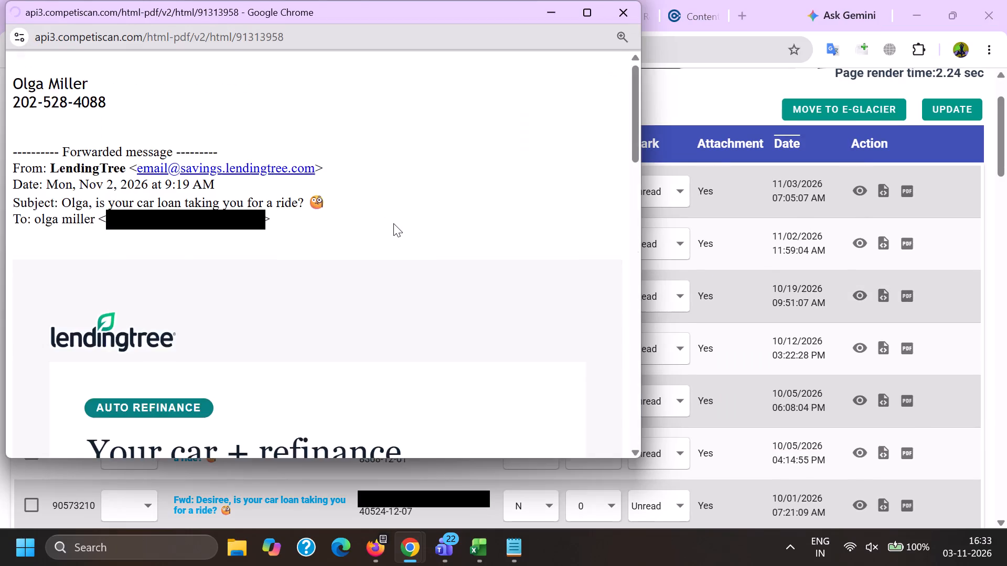
scroll(399, 244, "down", 7)
scroll(403, 270, "up", 9)
scroll(458, 296, "down", 6)
key("alt+Tab")
left_click(865, 192)
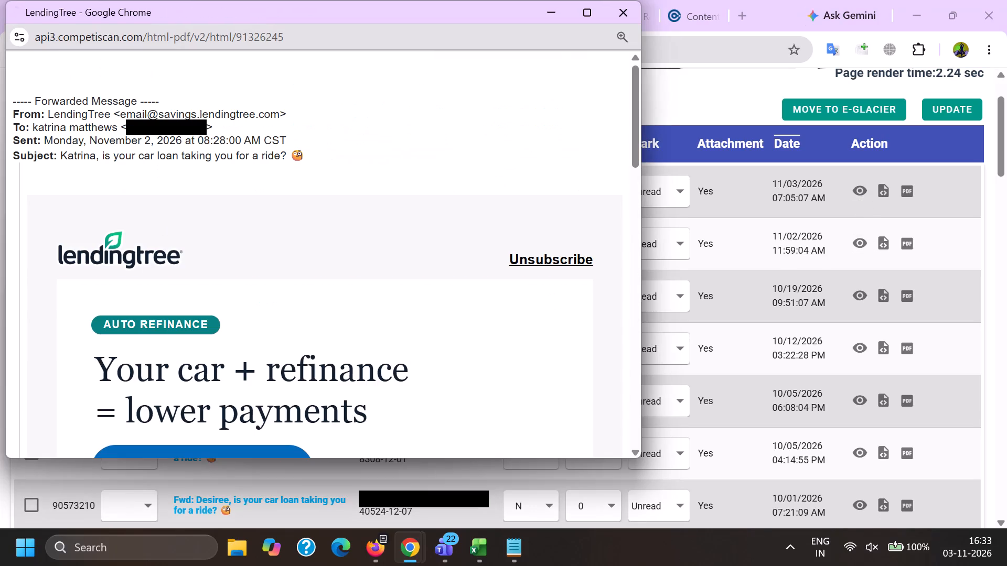
Copy the LendingTree sender's bracketed email address from the header of the open forwarded message 91326245.
left_click_drag(114, 113, 326, 116)
key("ctrl+c")
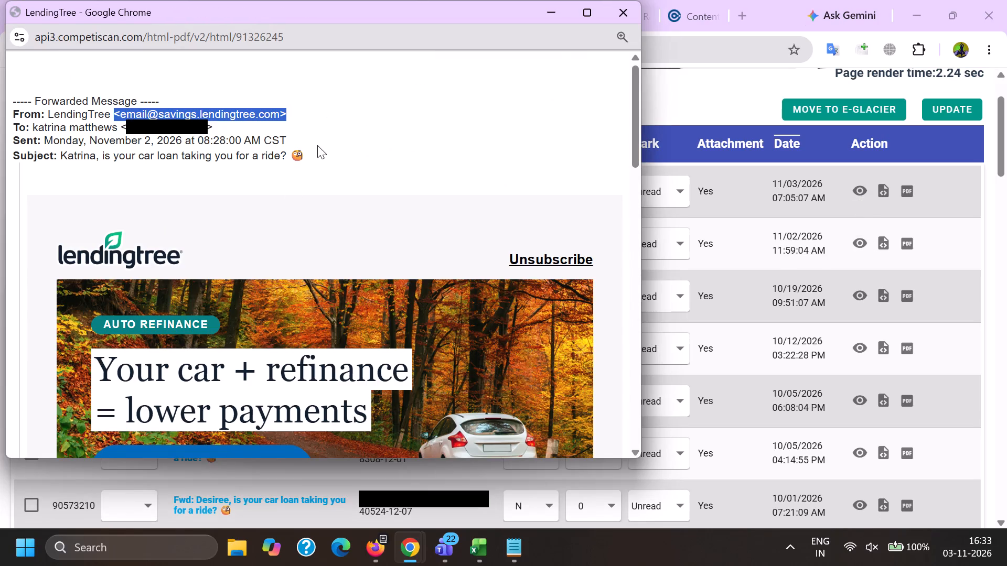
scroll(275, 223, "down", 13)
Switch to the Firefox Content Portal and search both subject and body for the copied LendingTree sender address in quotation marks.
key("alt+Tab")
left_click(376, 559)
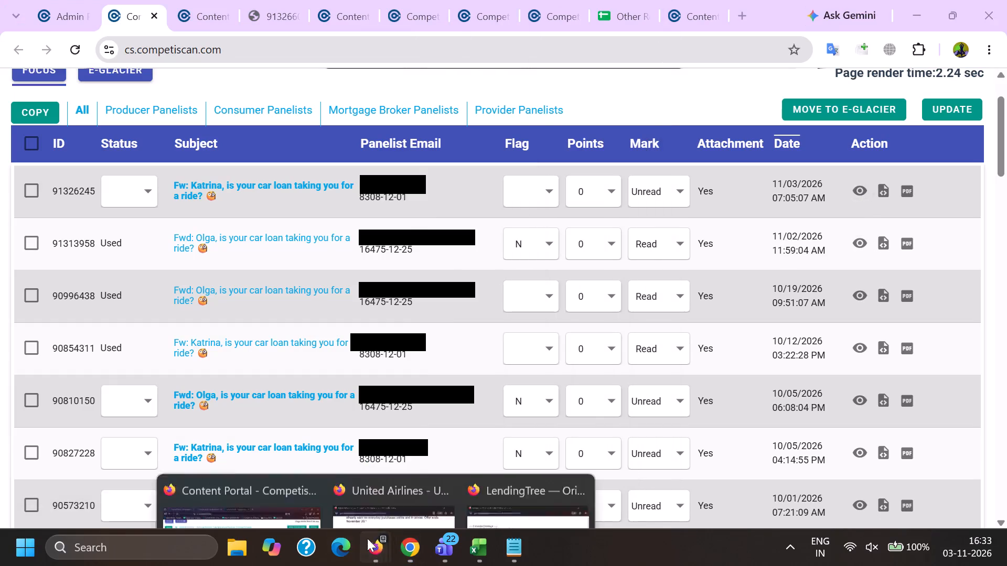
left_click(230, 476)
left_click(177, 409)
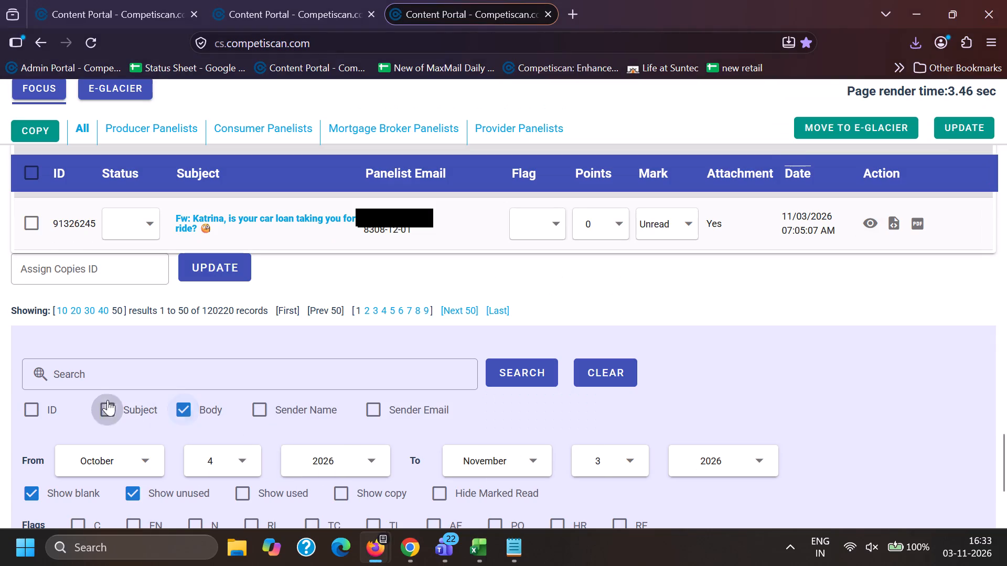
left_click(108, 400)
left_click(113, 380)
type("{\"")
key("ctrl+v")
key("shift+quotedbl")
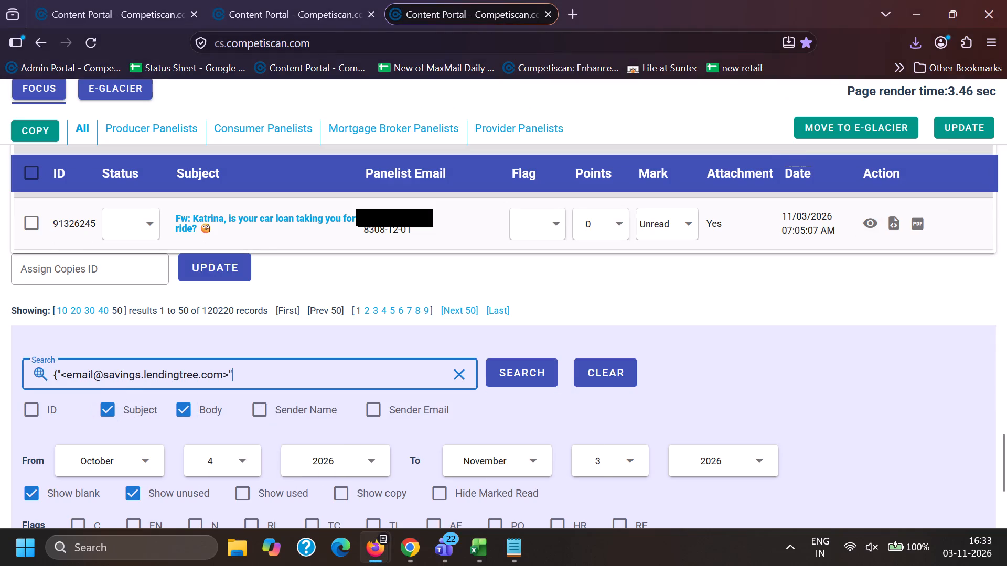
left_click(59, 379)
key("Left")
key("BackSpace")
scroll(56, 388, "down", 3)
scroll(264, 427, "up", 4)
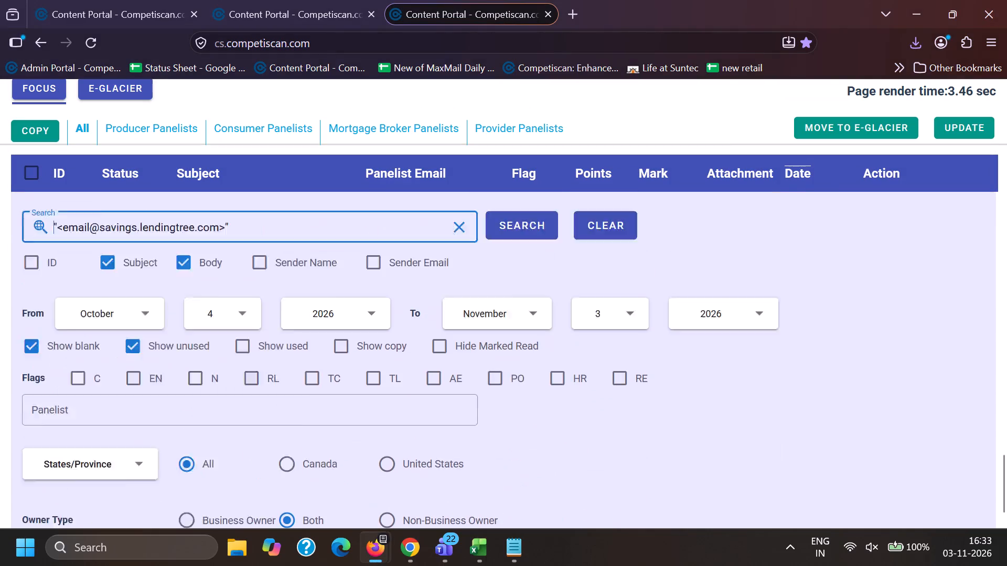
left_click(500, 492)
left_click(512, 499)
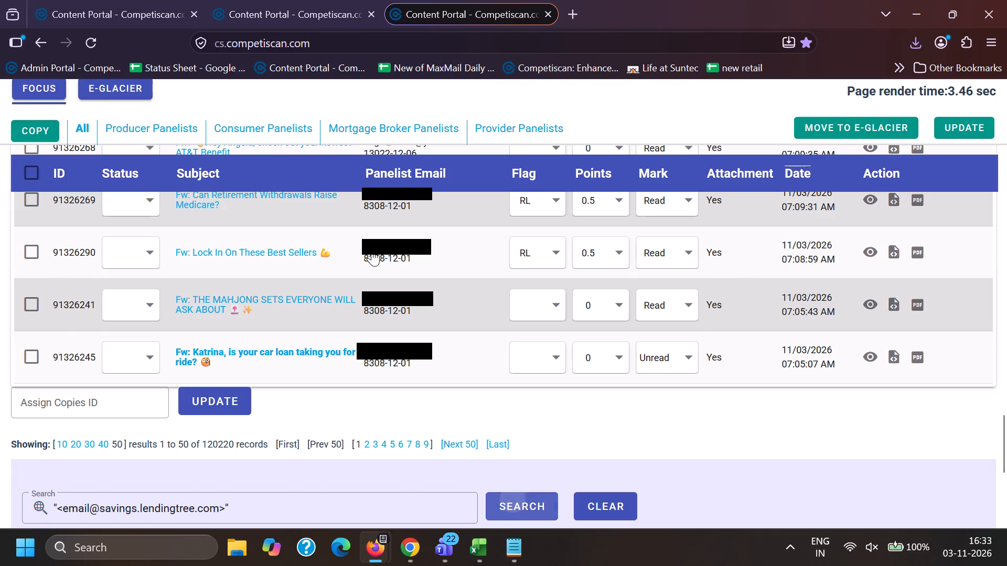
Open junk email 91326693 from the E-Glacier list for viewing.
left_click(284, 0)
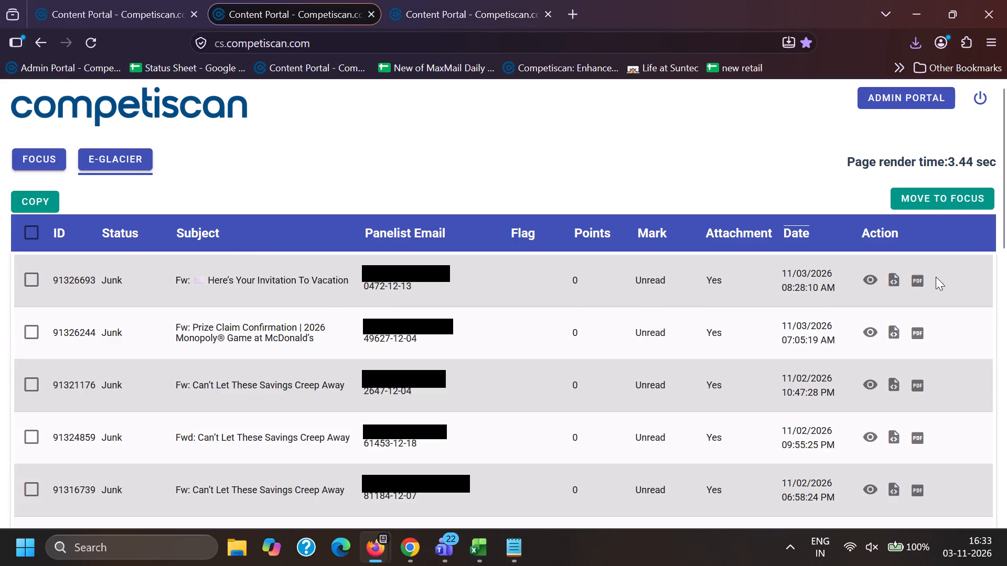
left_click(864, 277)
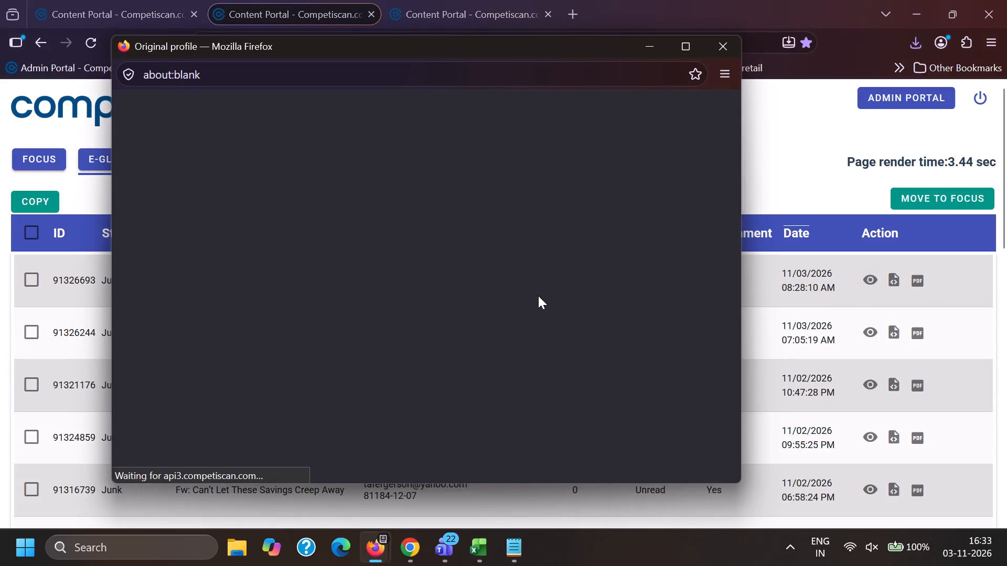
key("alt+Tab")
In the Focus sender-search results, copy the subject text ": What would you do with extra cash?" from email 91326653.
left_click(457, 0)
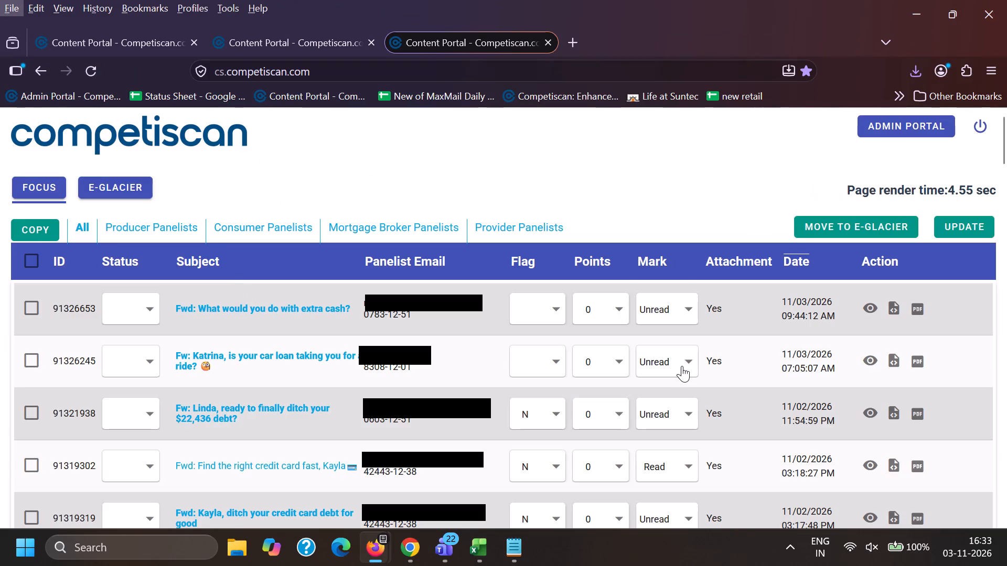
left_click(872, 304)
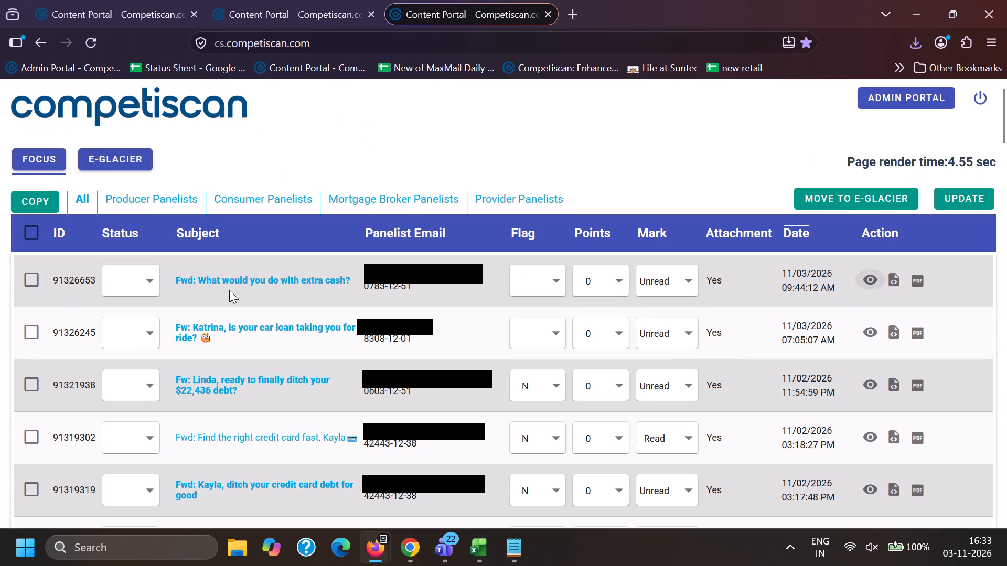
left_click_drag(194, 270, 365, 290)
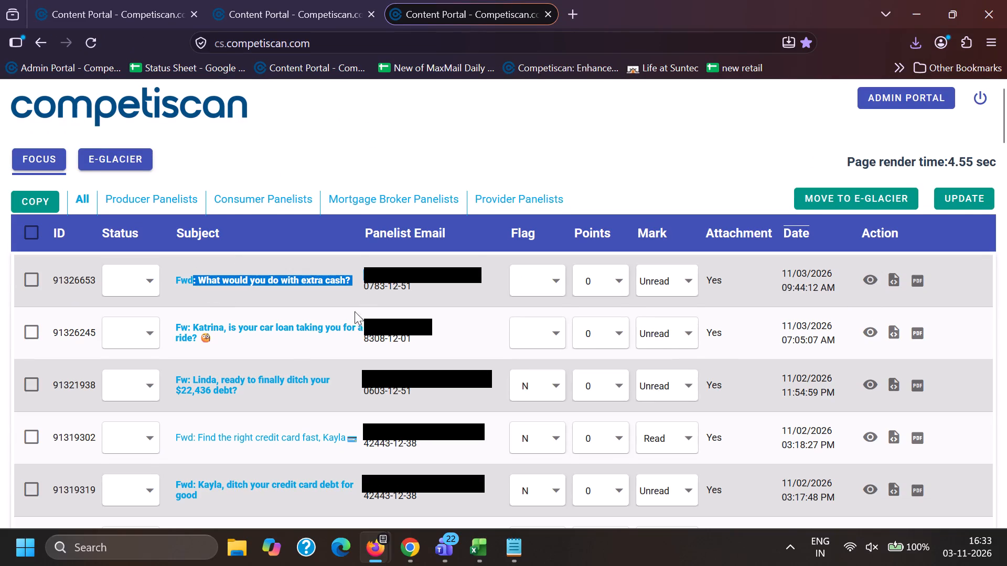
left_click(351, 286, "shift")
key("ctrl+c")
Switch to the Chrome Content Portal.
left_click(410, 548)
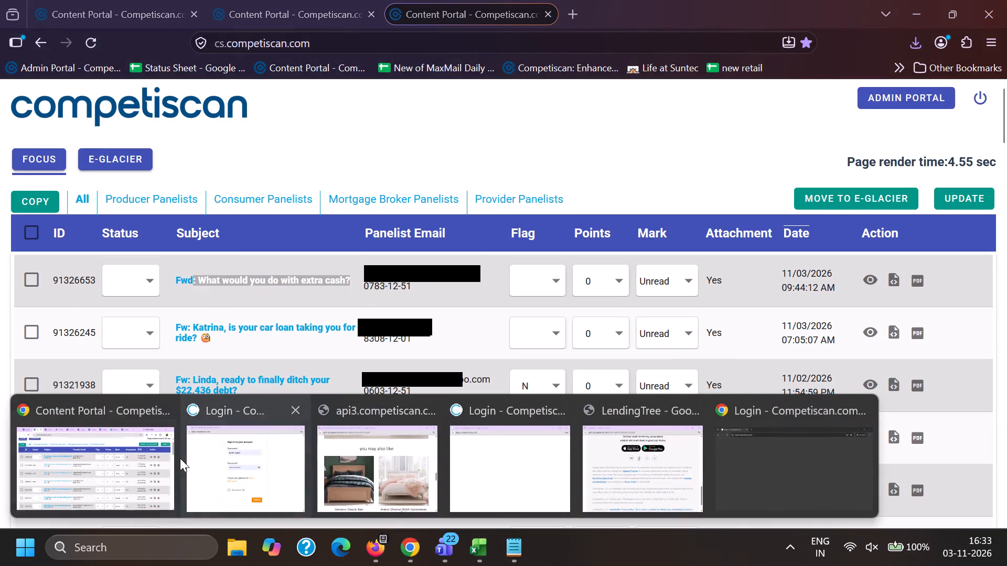
In the Chrome Content Portal, search subjects for the quoted phrase ": What would you do with extra cash?".
left_click(180, 458)
scroll(245, 461, "down", 20)
scroll(245, 461, "down", 8)
scroll(271, 409, "up", 2)
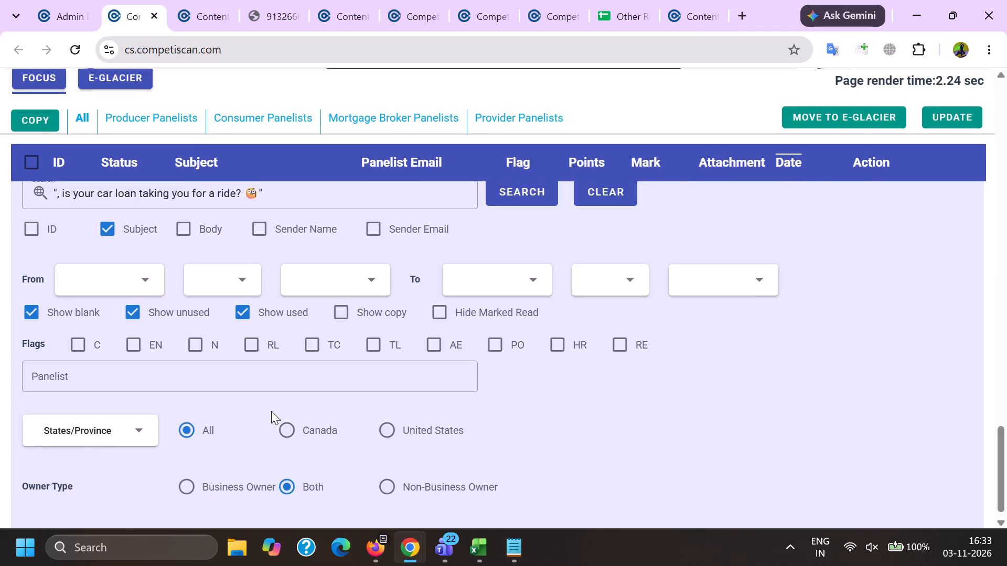
left_click_drag(309, 336, 2, 278)
key("BackSpace")
key("shift+quotedbl")
key("ctrl+v")
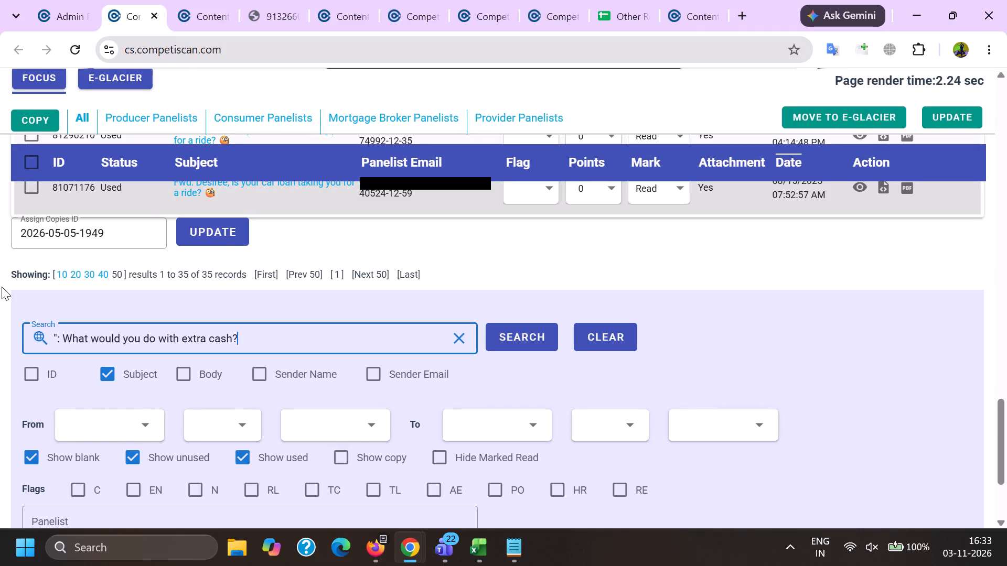
key("shift+quotedbl")
key("Return")
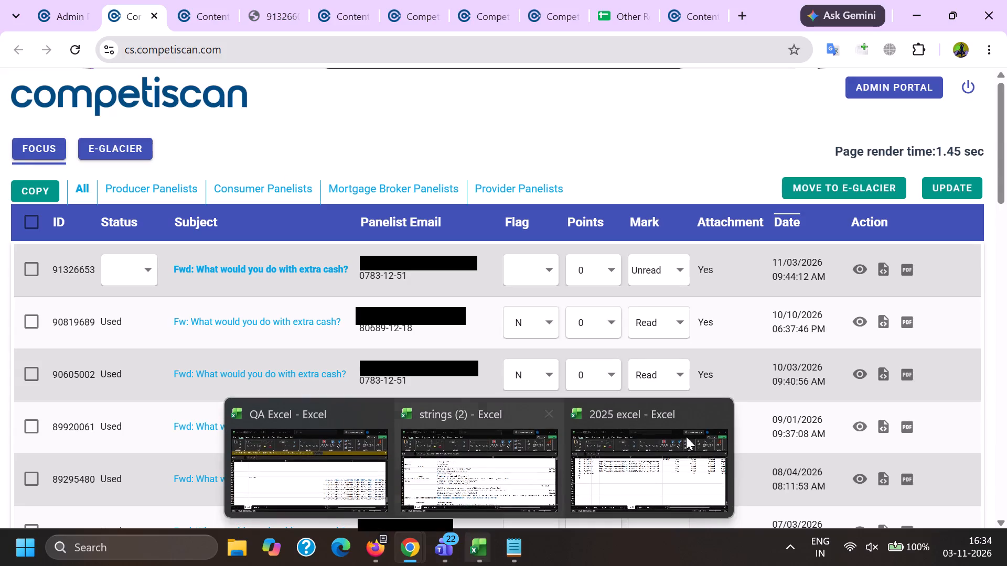
Open the unread email 91326653 from the search results to examine its content.
left_click(858, 269)
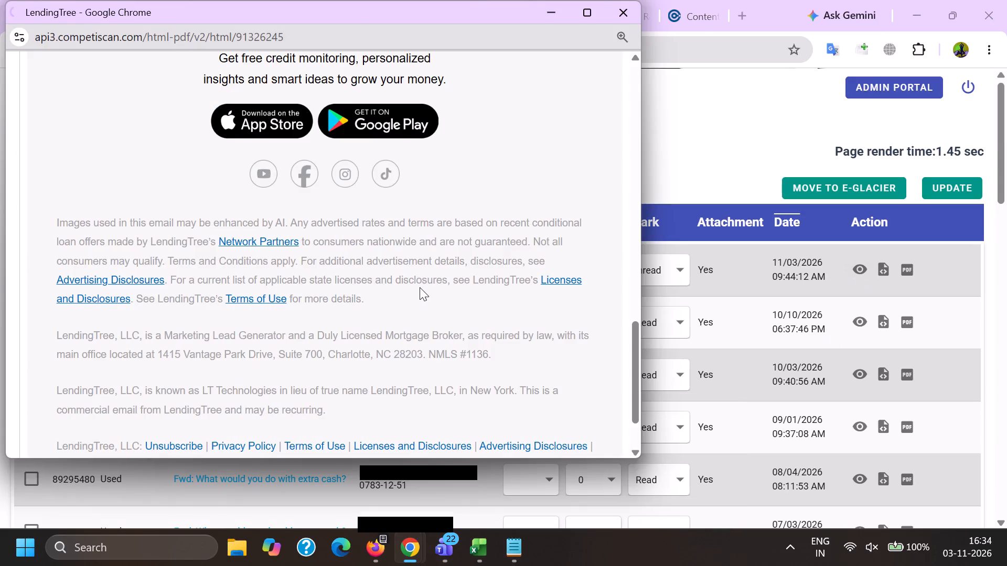
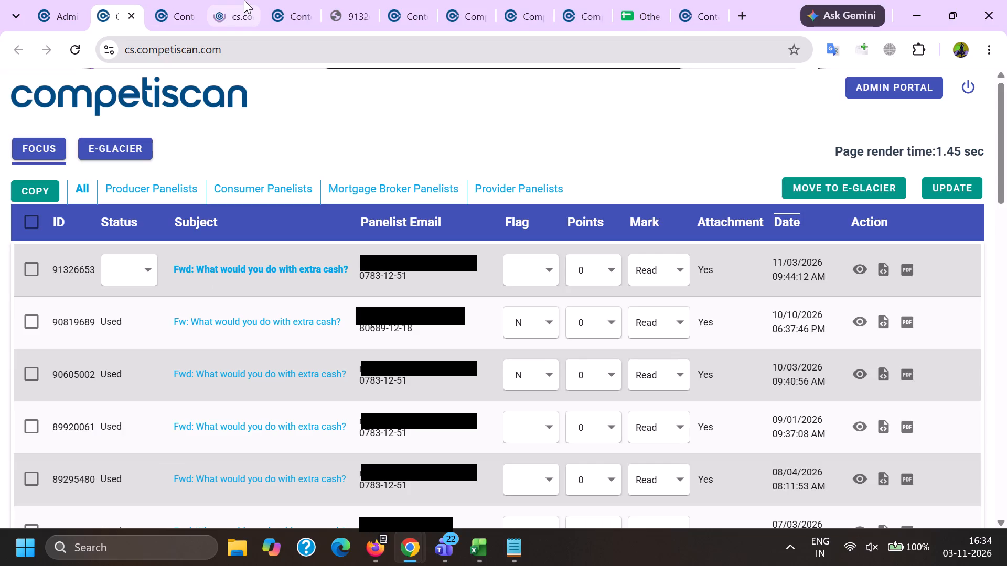
left_click(189, 0)
double_click(315, 49)
key("ctrl+c")
left_click(485, 564)
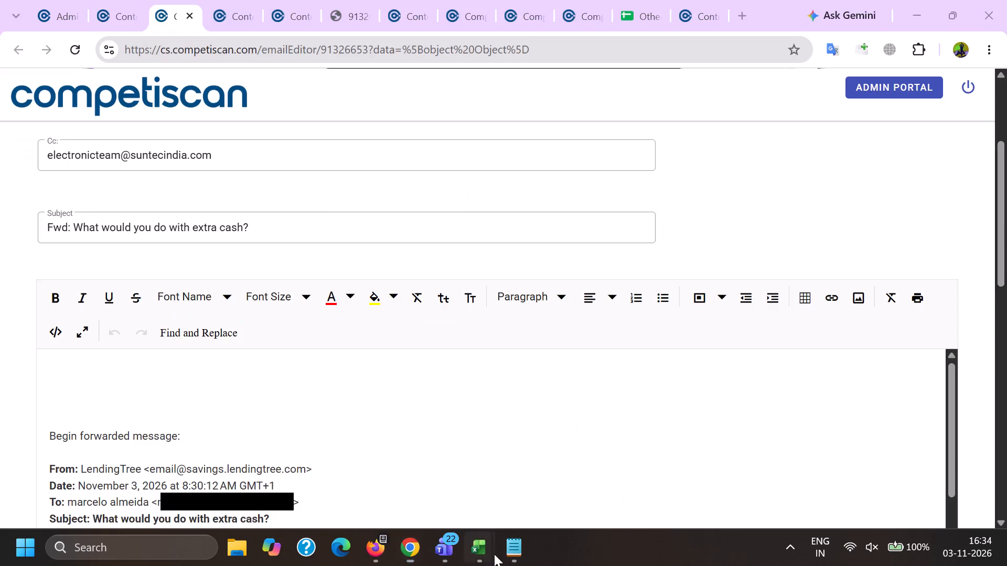
left_click(590, 487)
left_click(87, 293)
key("ctrl+v")
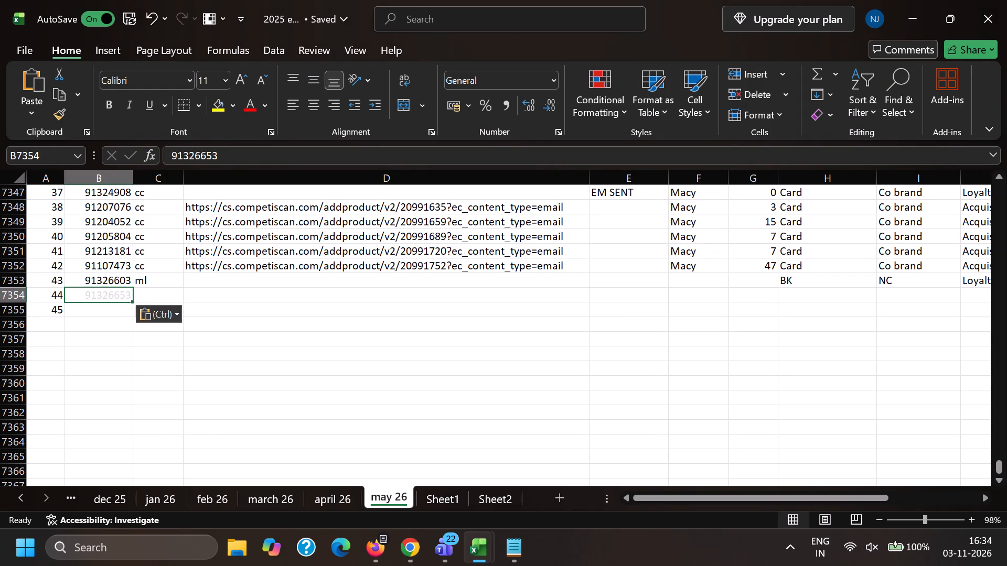
left_click(153, 290)
key("m")
key("l")
Classify the 91326653 row as BK, Platform and Acquisition in columns H to J.
key("Right")
key("Right")
key("Right")
key("Right")
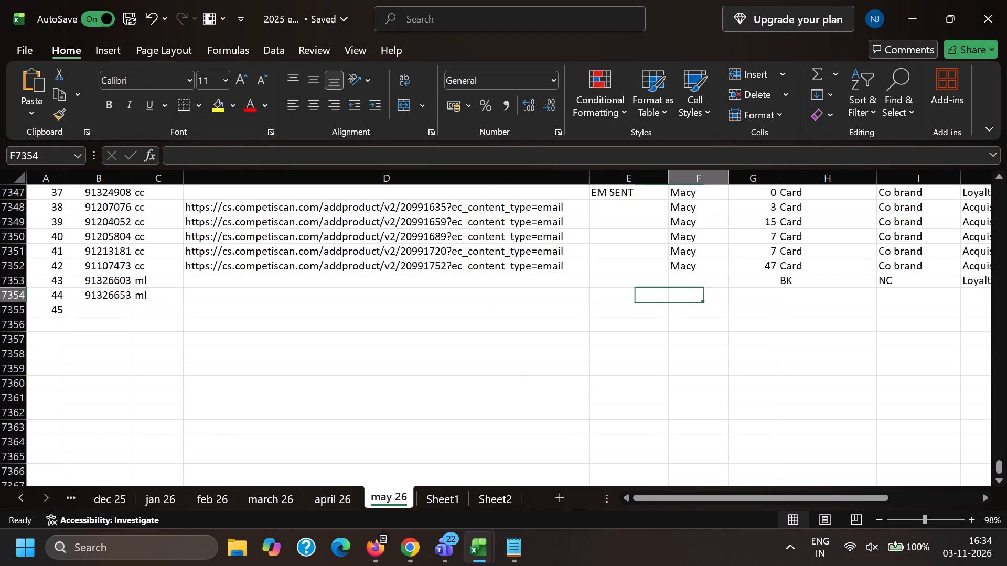
key("Right")
key("b")
key("Right")
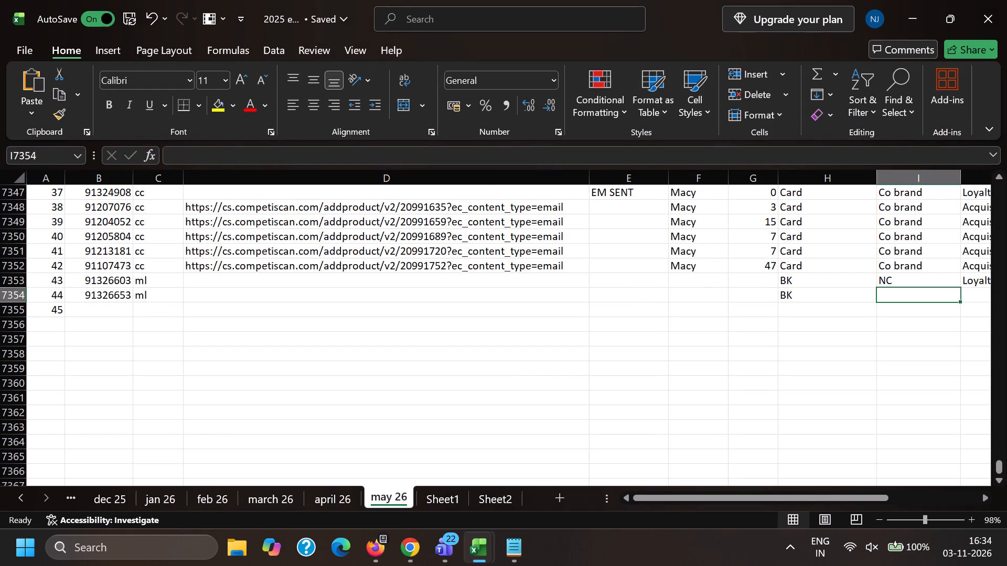
key("p")
key("Right")
key("q")
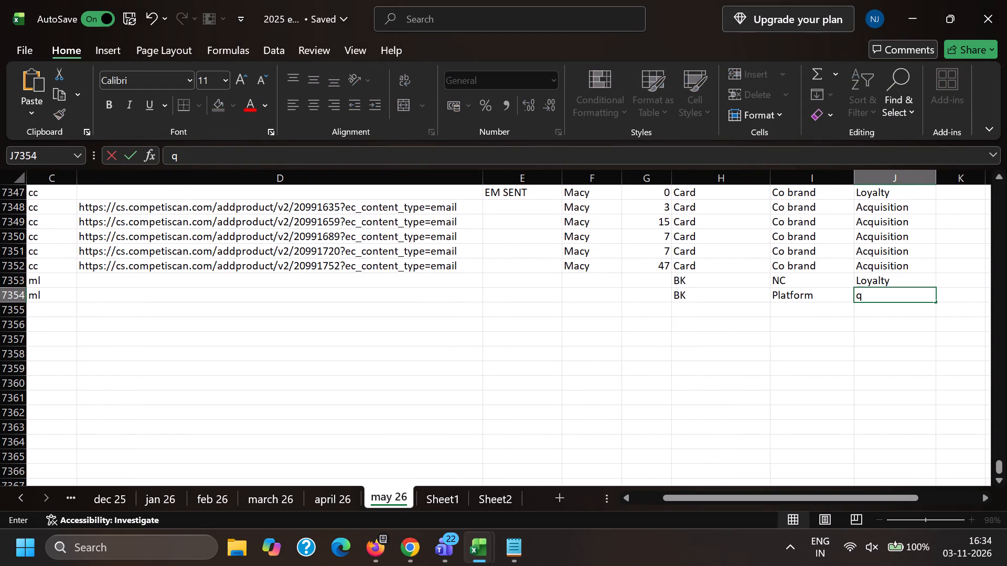
key("BackSpace")
key("a")
key("Down")
key("Left")
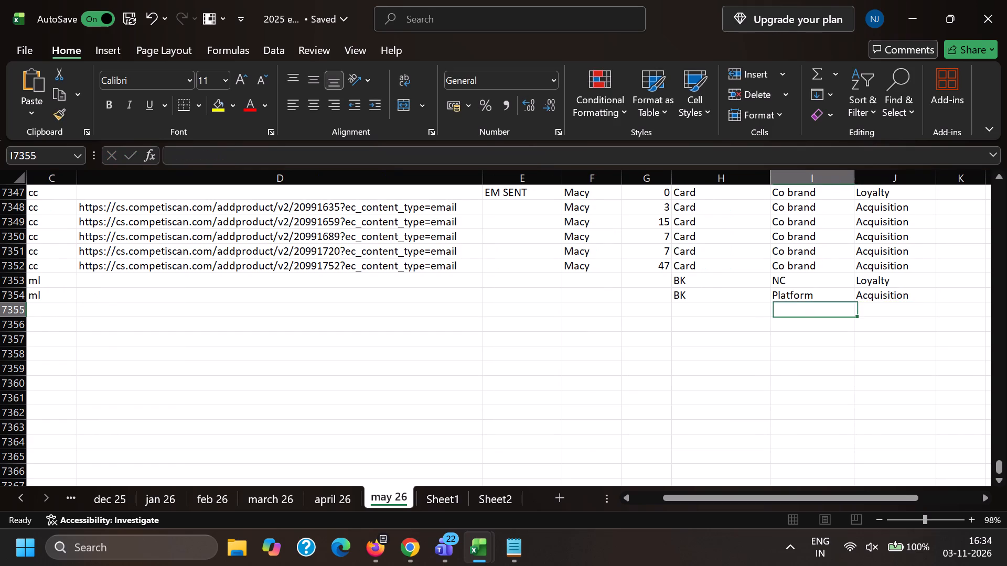
Switch to Chrome and delete the "Begin forwarded message:" line, the sender's address, and the To and Reply-To lines from email 91326653.
key("alt+Tab")
scroll(156, 281, "down", 1)
left_click_drag(218, 363, 92, 333)
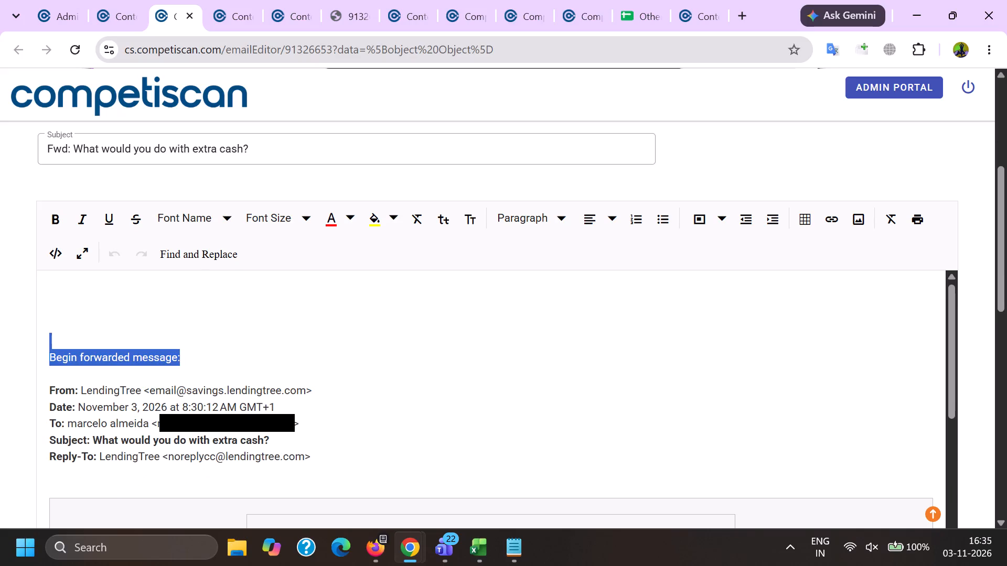
key("BackSpace")
left_click_drag(144, 374, 330, 371)
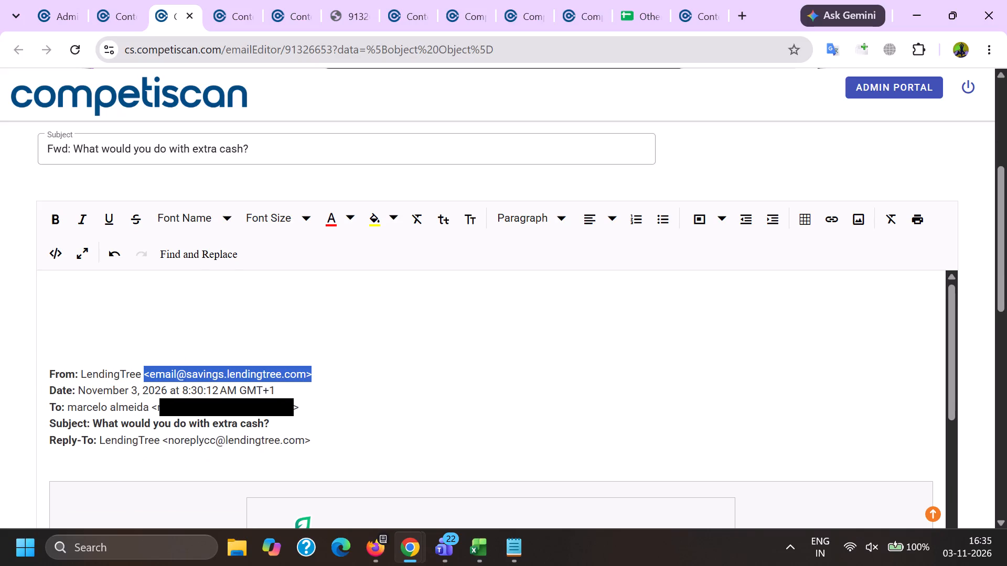
left_click_drag(330, 371, 331, 371)
key("BackSpace")
left_click_drag(337, 409, 38, 407)
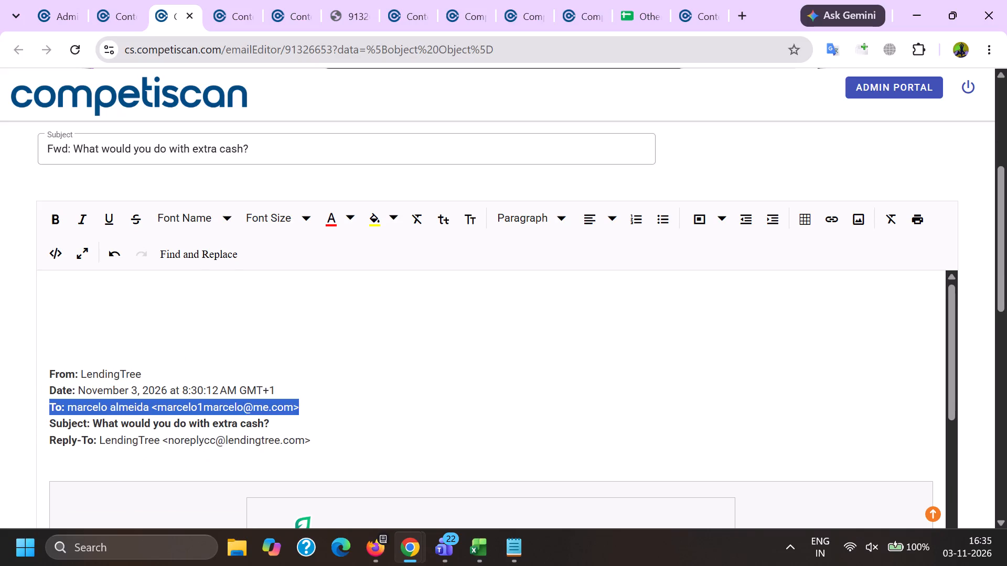
left_click_drag(38, 407, 38, 408)
key("BackSpace")
key("BackSpace")
left_click_drag(39, 427, 323, 448)
key("BackSpace")
Examine the body of the LendingTree email, from the cleaned header through the cash-out refinance offer.
scroll(378, 432, "down", 4)
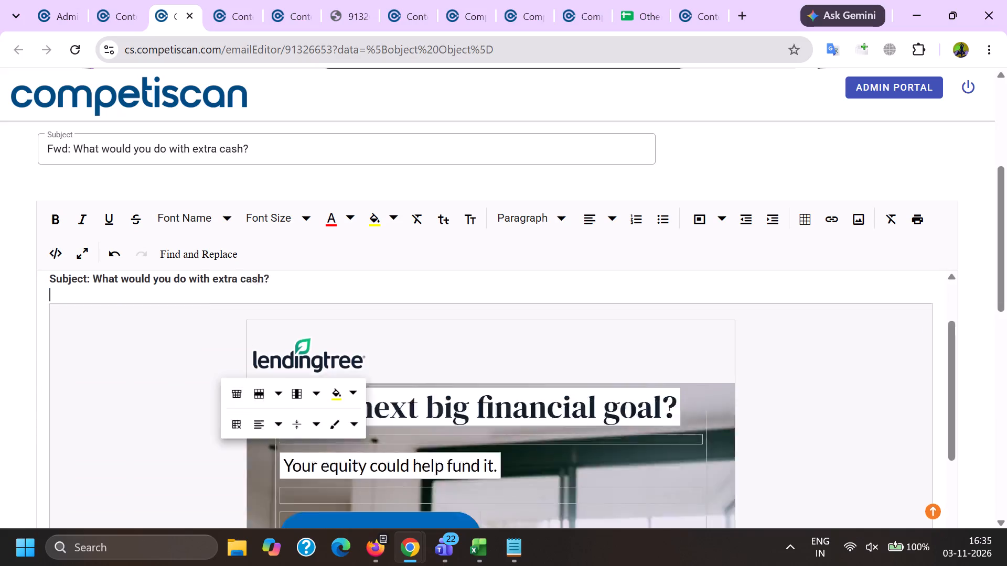
scroll(384, 441, "down", 5)
scroll(395, 415, "up", 4)
scroll(443, 361, "up", 3)
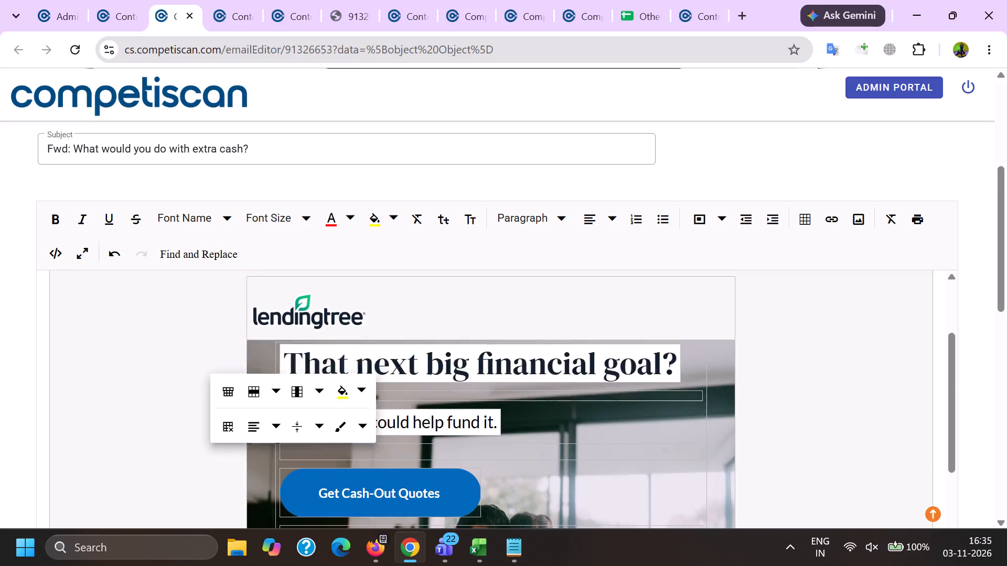
scroll(443, 360, "down", 8)
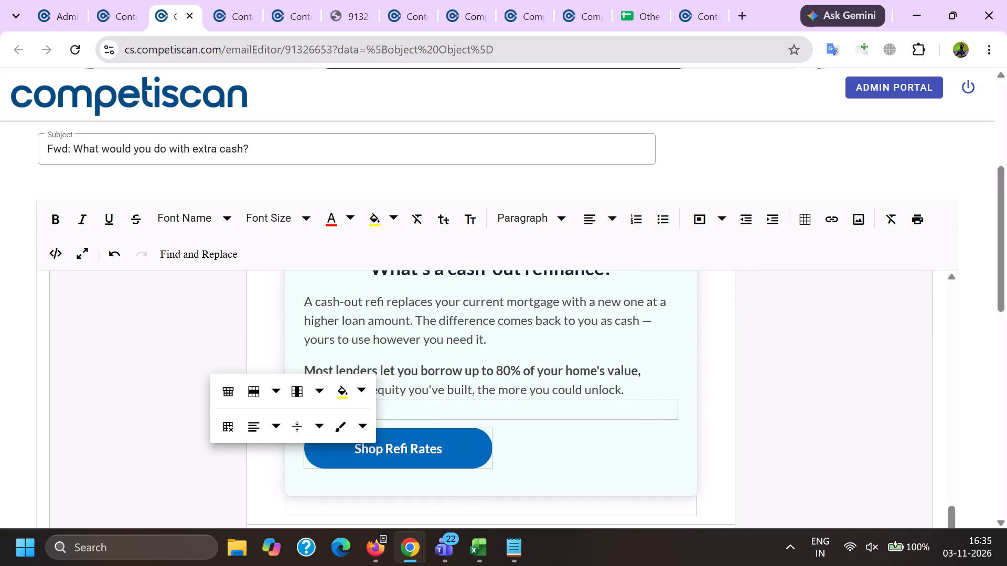
scroll(189, 332, "up", 15)
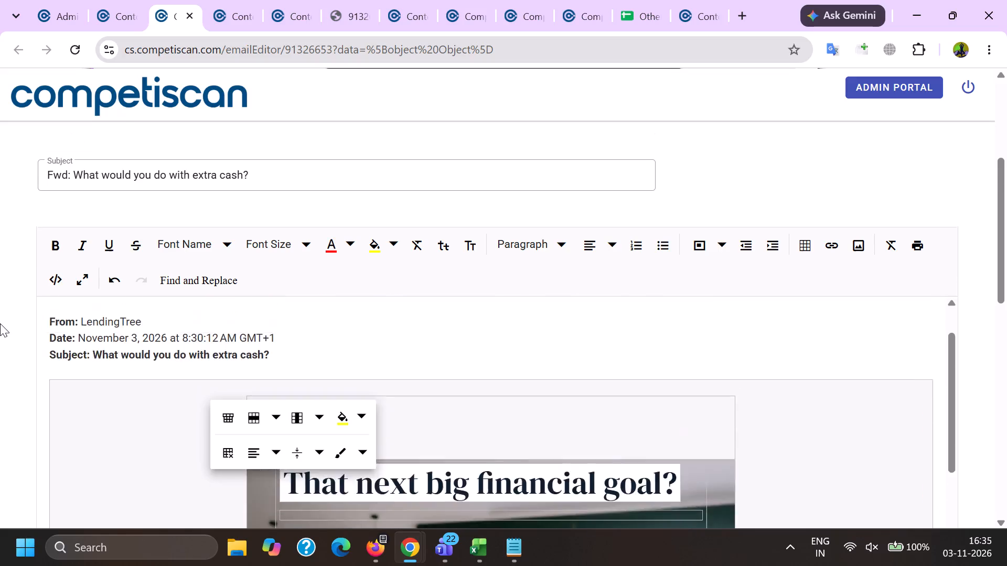
scroll(394, 163, "down", 7)
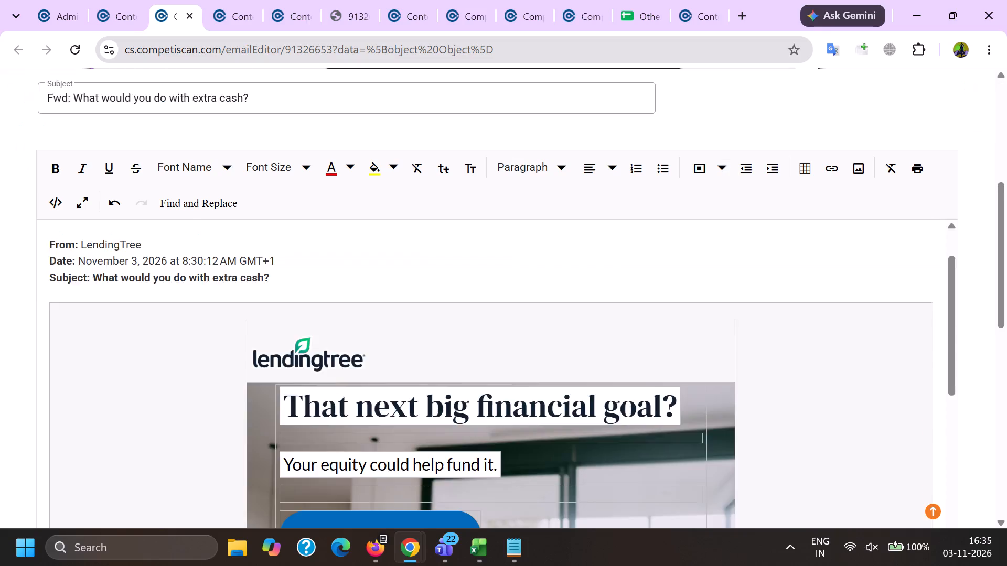
Remove the links from the email body and relink the footer's Privacy Policy text to its original copied web address.
scroll(417, 254, "down", 8)
scroll(410, 324, "down", 5)
scroll(347, 384, "down", 3)
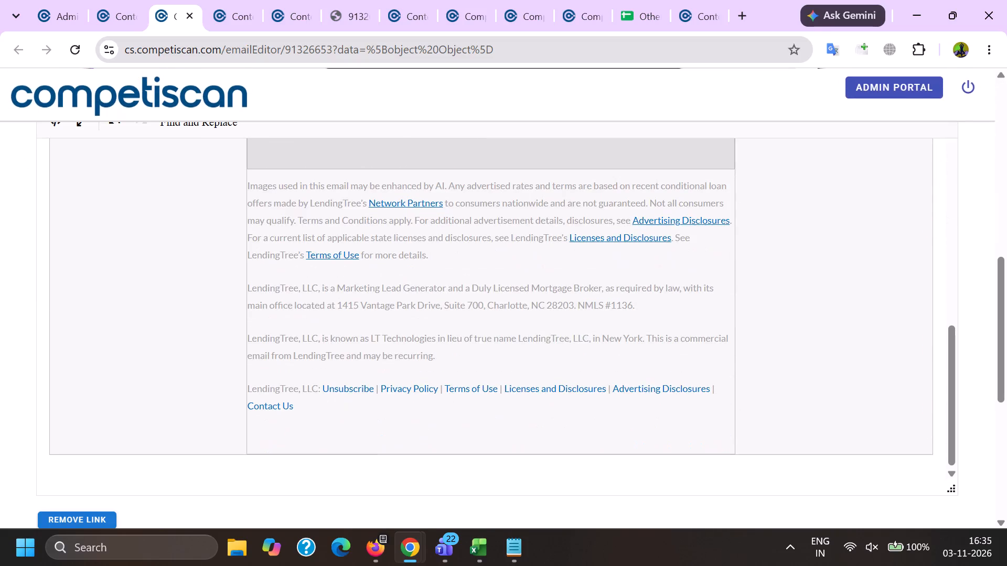
right_click(395, 384)
left_click(452, 164)
scroll(6, 265, "down", 2)
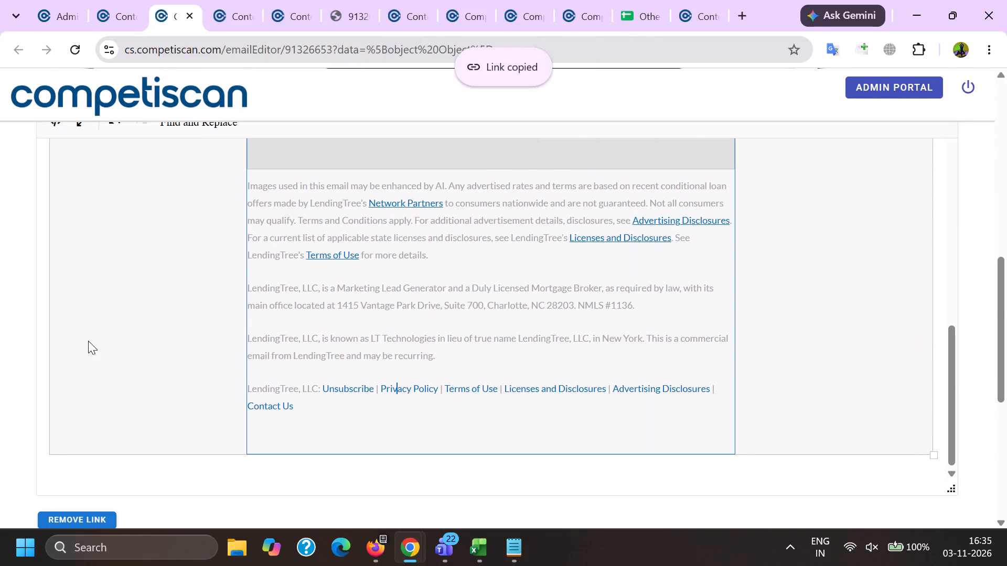
left_click(88, 360)
left_click(572, 141)
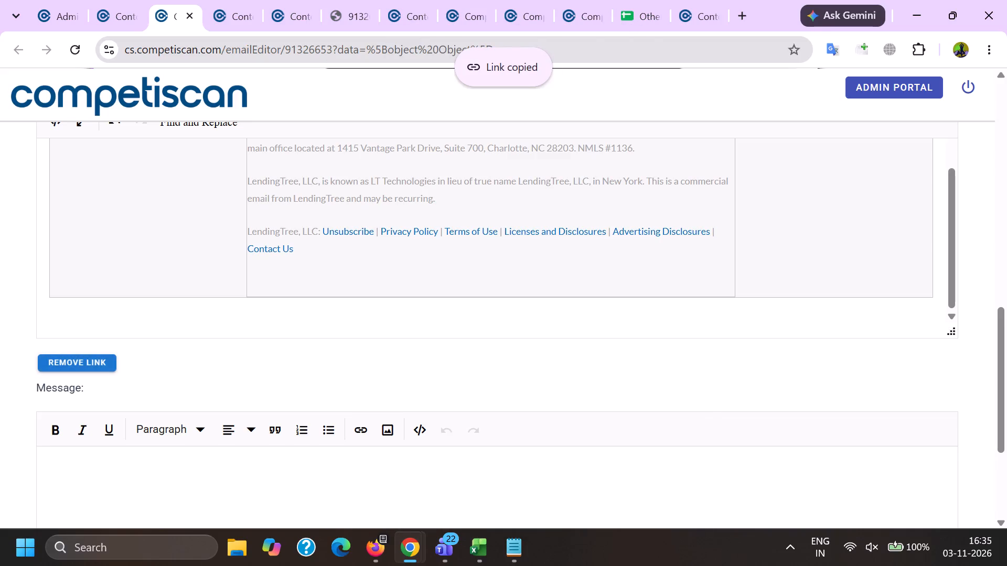
left_click(404, 234)
key("ctrl+k")
key("ctrl+v")
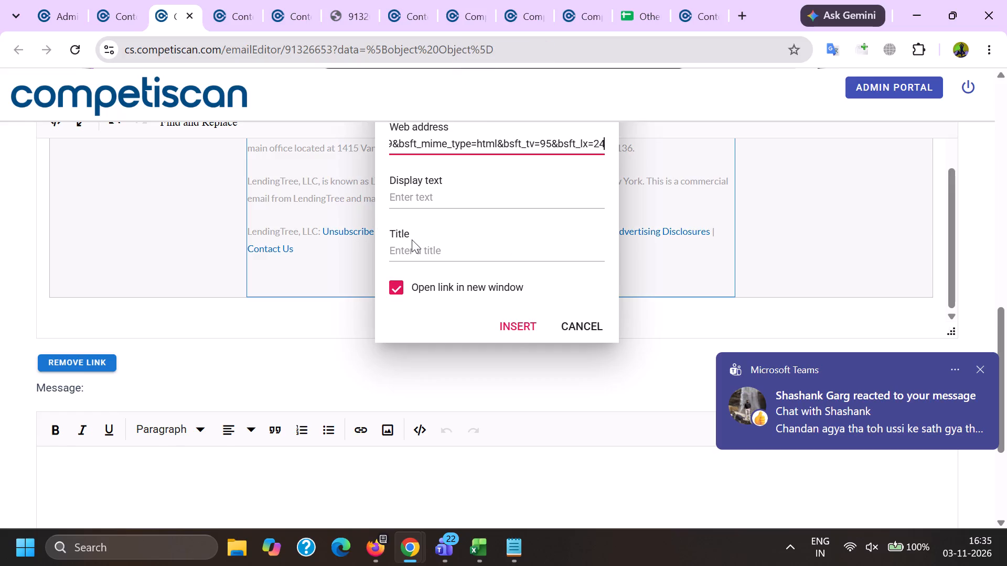
left_click(516, 321)
Save the edited email 91326653 as product info.
scroll(0, 284, "down", 14)
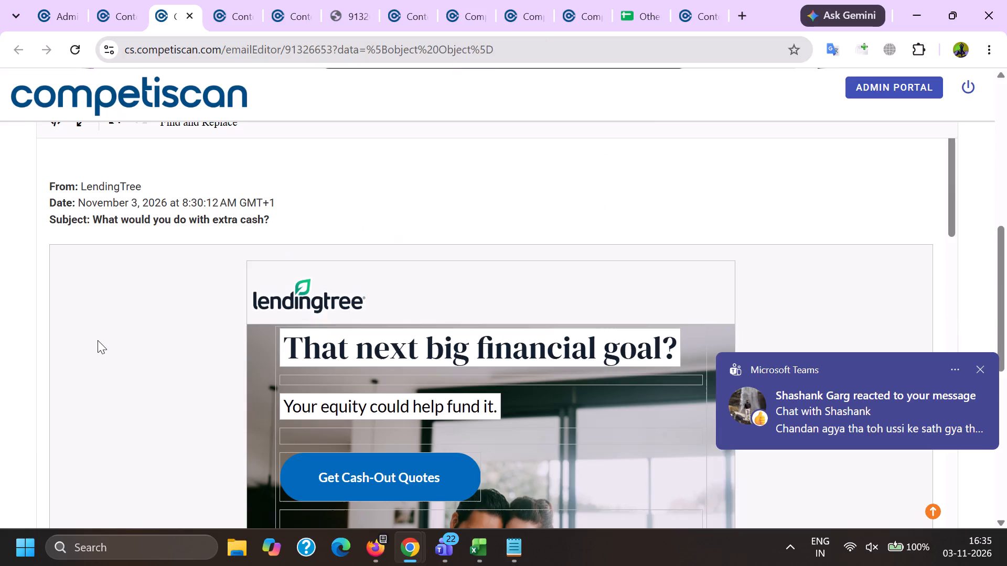
scroll(0, 264, "down", 12)
left_click(357, 387)
left_click(494, 320)
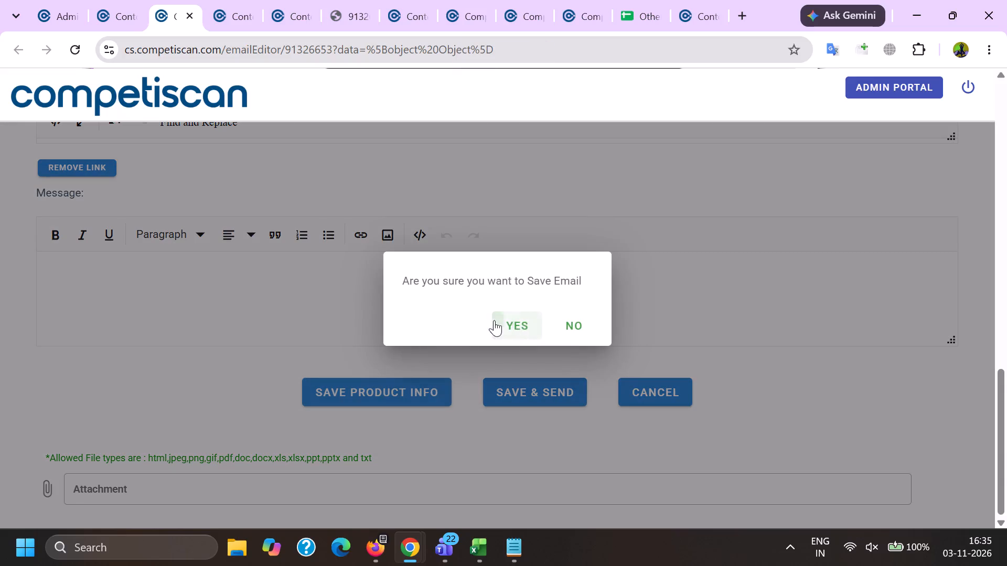
left_click(134, 0)
double_click(67, 326)
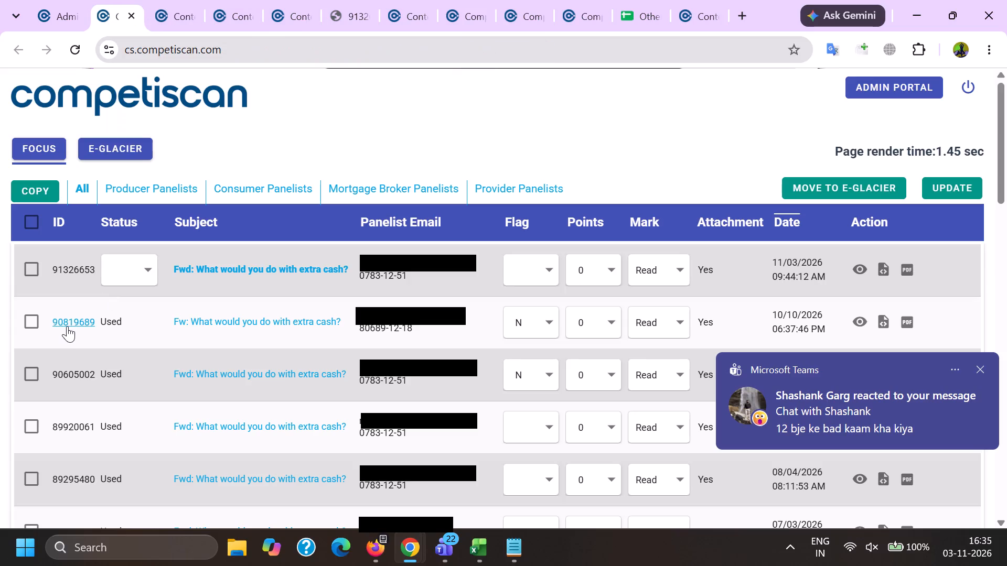
key("ctrl+c")
key("ctrl+c")
left_click(521, 0)
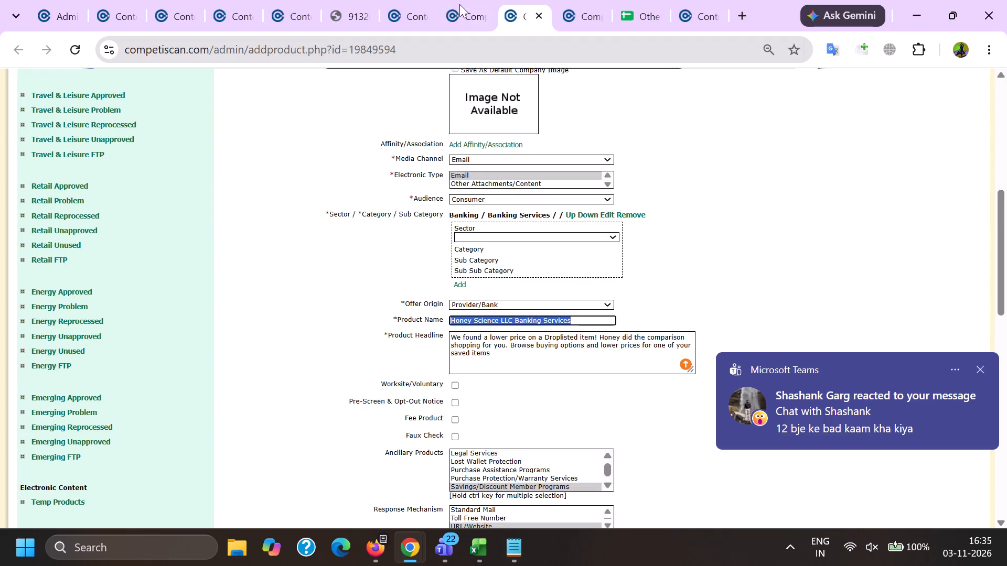
left_click(463, 0)
triple_click(357, 156)
key("ctrl+v")
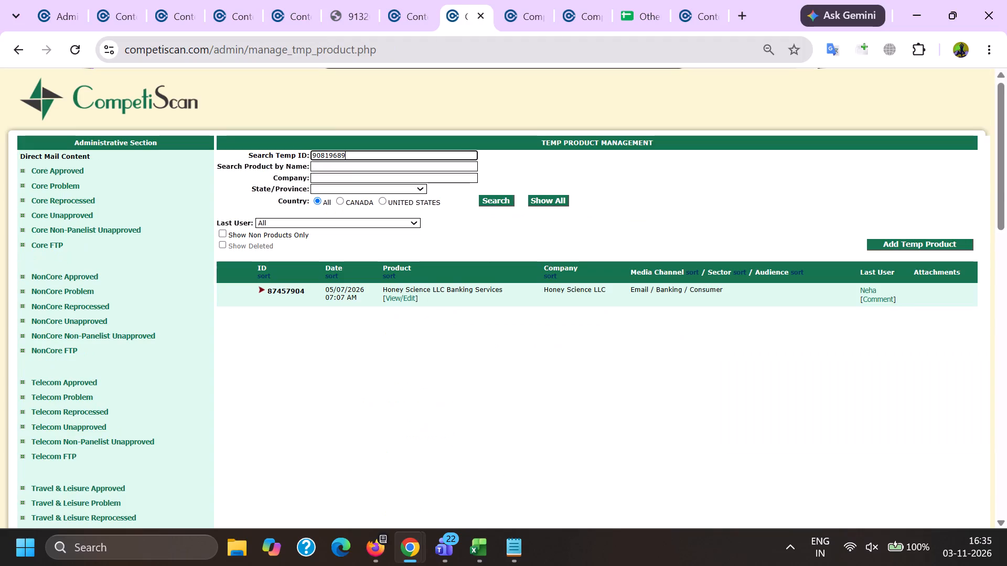
key("Return")
left_click(428, 296, "ctrl")
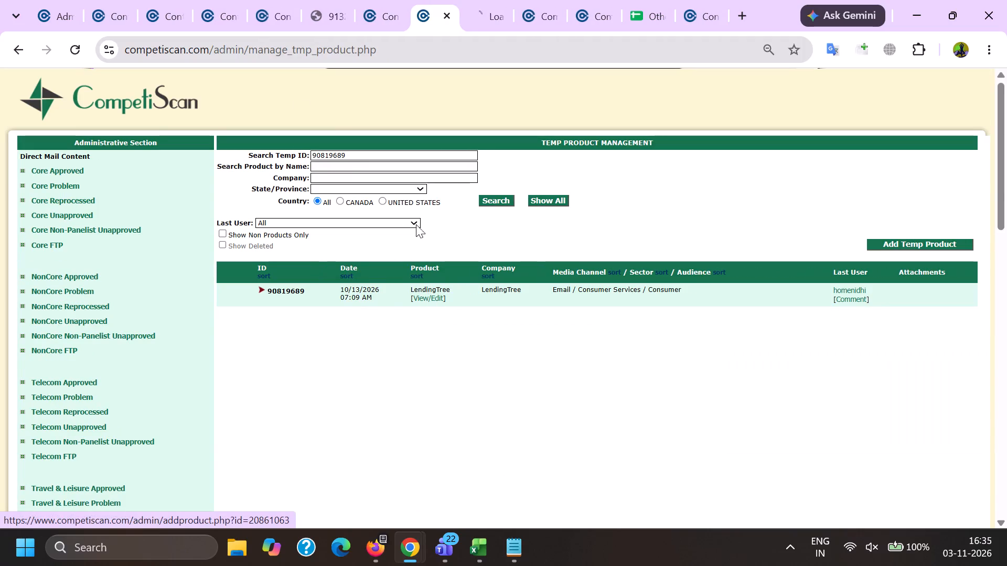
Open the v2 product management form for email 91326653.
left_click(234, 0)
left_click(185, 0)
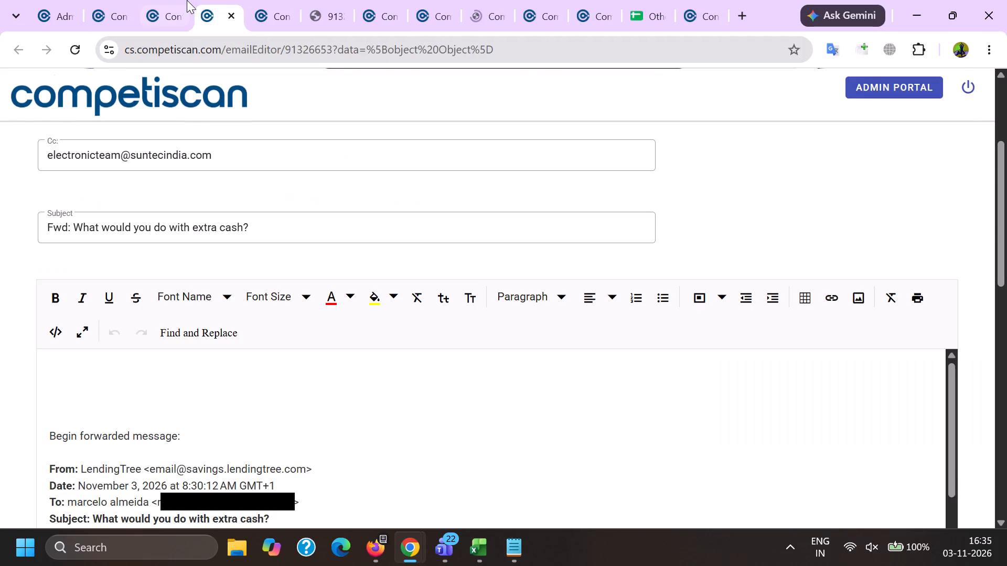
left_click(72, 112)
key("alt+Tab")
Open the PDF of the used LendingTree product record and review the record's classification and mailing fields.
left_click(499, 0)
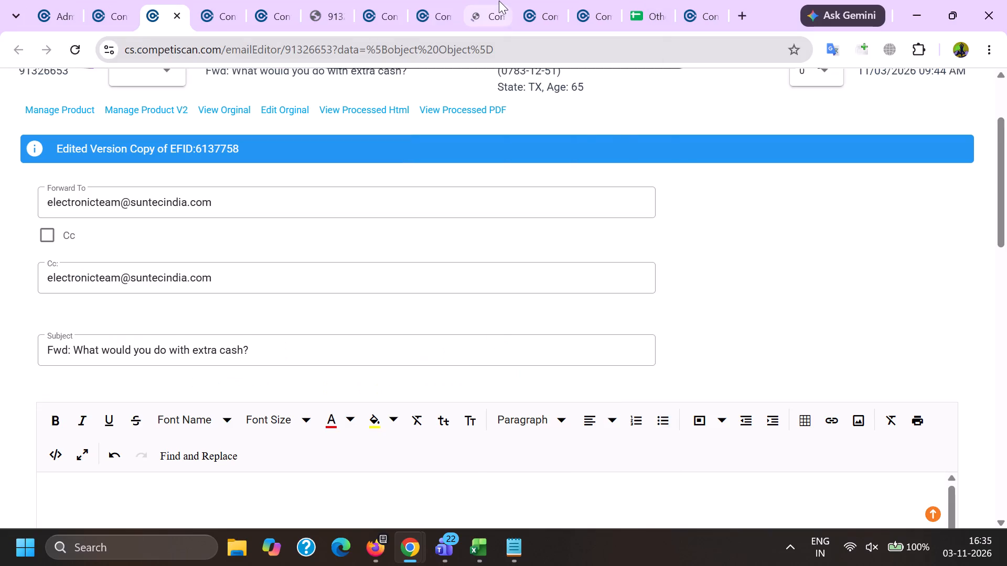
scroll(519, 246, "down", 4)
scroll(646, 291, "up", 5)
left_click(568, 369, "ctrl")
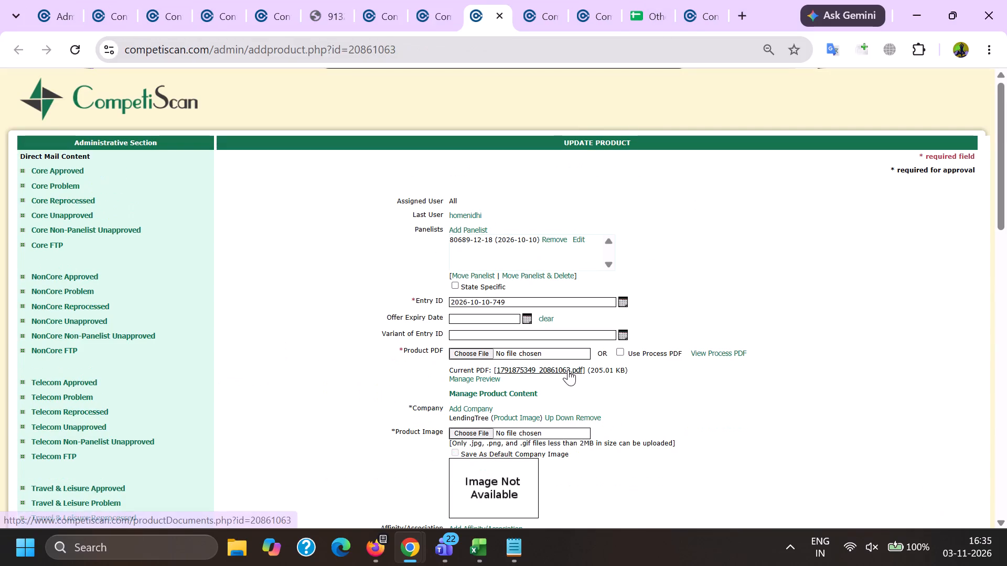
scroll(569, 371, "down", 10)
scroll(368, 274, "up", 1)
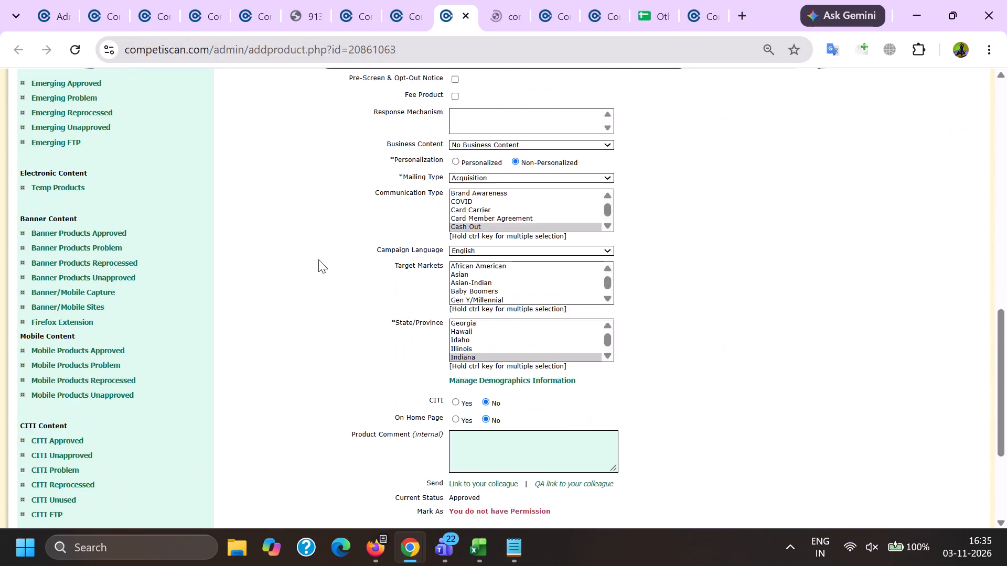
In the 91326653 product form, add sector Consumer Services with category Credit Score Provider/Comparison Platform.
key("alt+Tab")
scroll(220, 197, "down", 4)
scroll(220, 198, "up", 1)
scroll(220, 199, "down", 6)
scroll(260, 211, "up", 3)
scroll(264, 187, "down", 4)
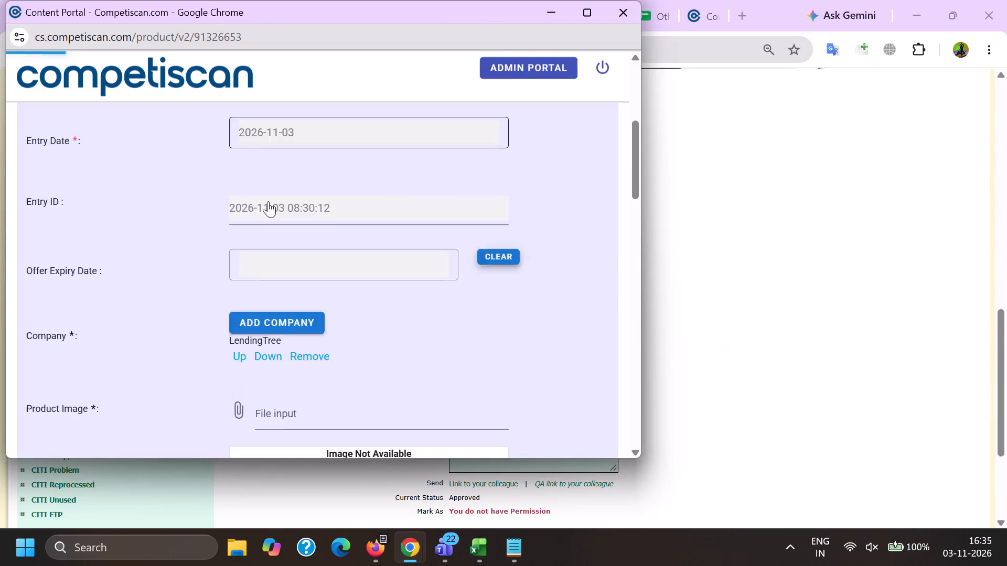
scroll(271, 225, "up", 1)
left_click(262, 171)
scroll(262, 170, "down", 4)
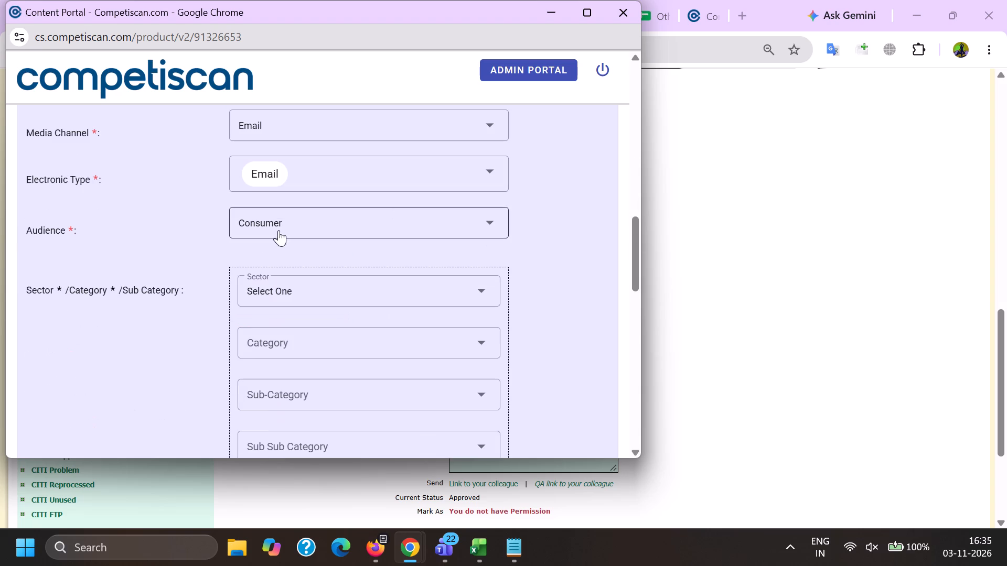
left_click(288, 282)
left_click(288, 318)
left_click(114, 328)
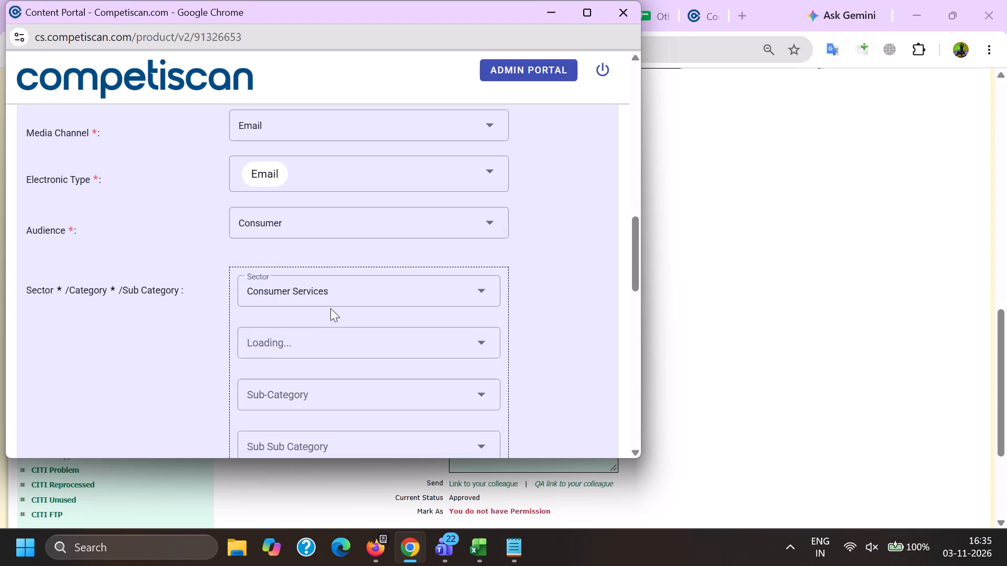
left_click(312, 339)
scroll(319, 183, "down", 1)
left_click(334, 346)
left_click_drag(209, 329, 217, 328)
left_click(270, 415)
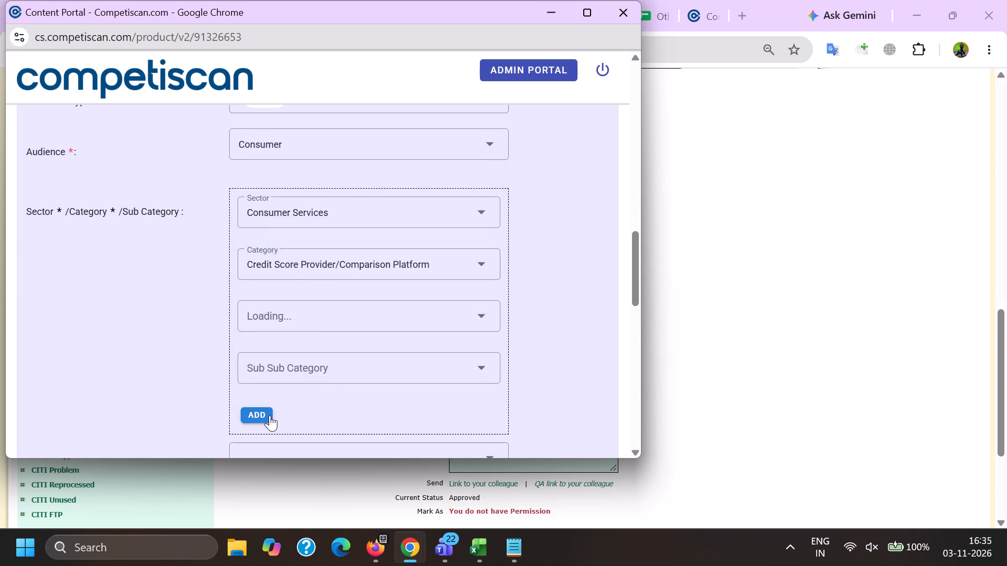
Correct the product name to LendingTree.
scroll(292, 273, "down", 4)
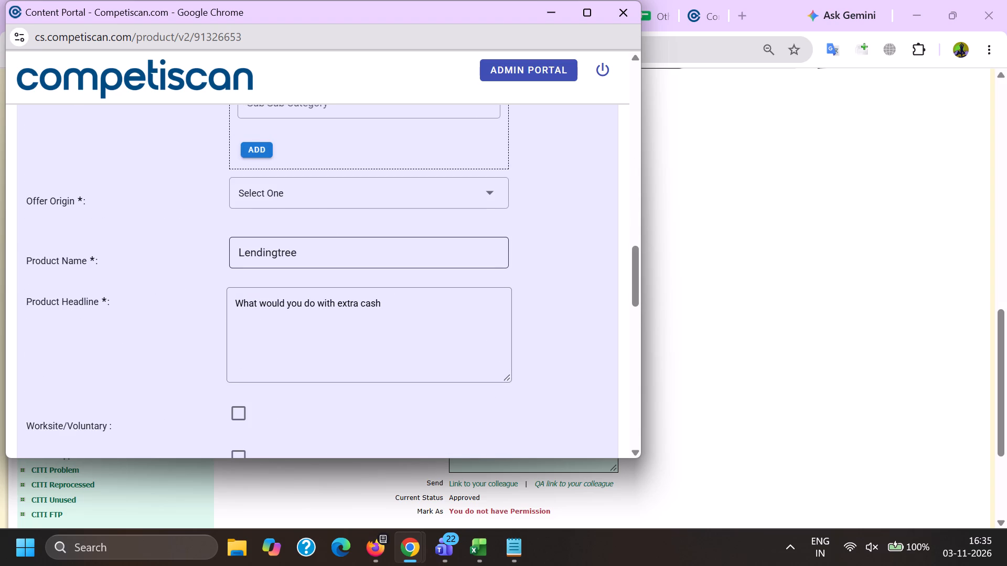
left_click(283, 260)
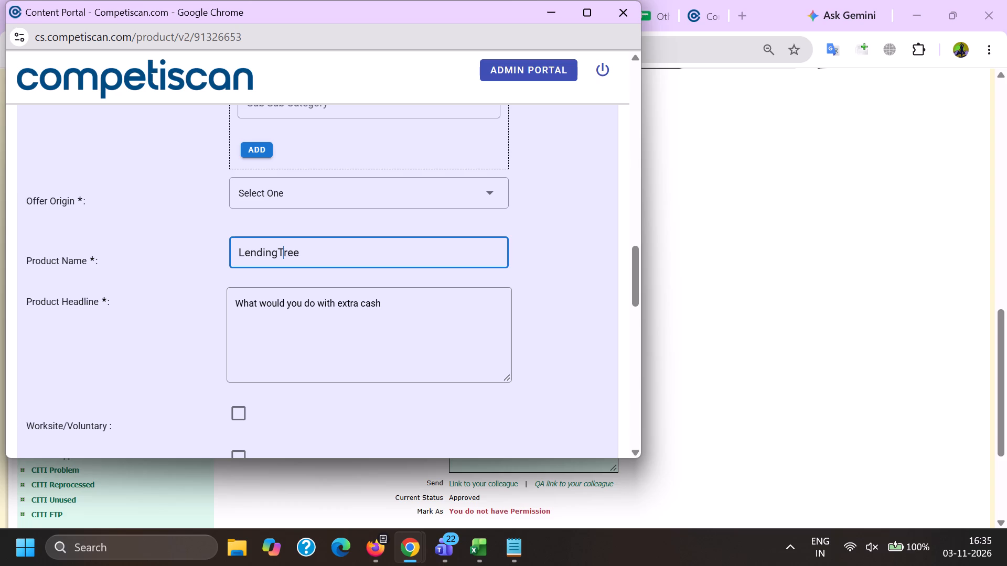
Replace the product headline with the used entry's copied headline, starting "What would you do with extra cash? Most lenders let you borrow up to 80%".
key("alt+Tab")
scroll(703, 230, "up", 3)
left_click_drag(644, 272, 262, 177)
key("ctrl+c")
key("alt+Tab")
left_click_drag(486, 345, 6, 224)
key("ctrl+v")
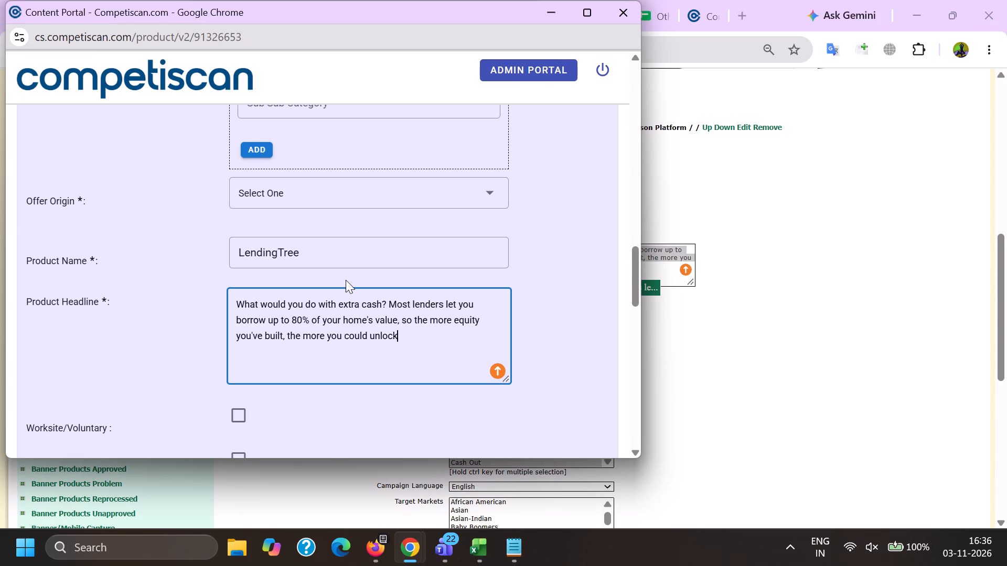
In the 91326653 product form, set the response mechanism to URL/Website and the mailing type to Acquisition.
scroll(323, 247, "down", 3)
scroll(297, 296, "up", 2)
scroll(297, 293, "down", 4)
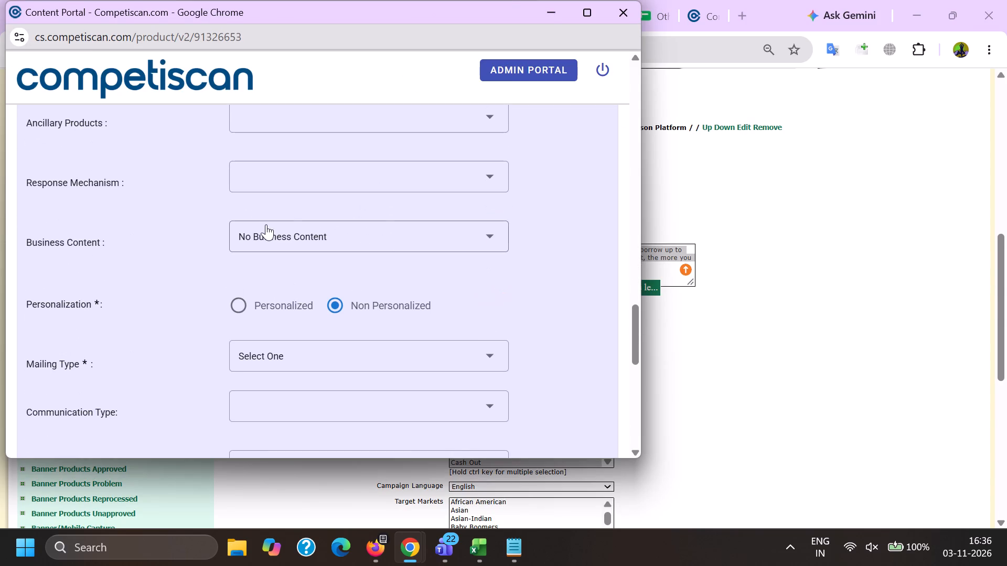
left_click(257, 183)
scroll(293, 315, "down", 6)
left_click(302, 362)
left_click(201, 348)
left_click(272, 356)
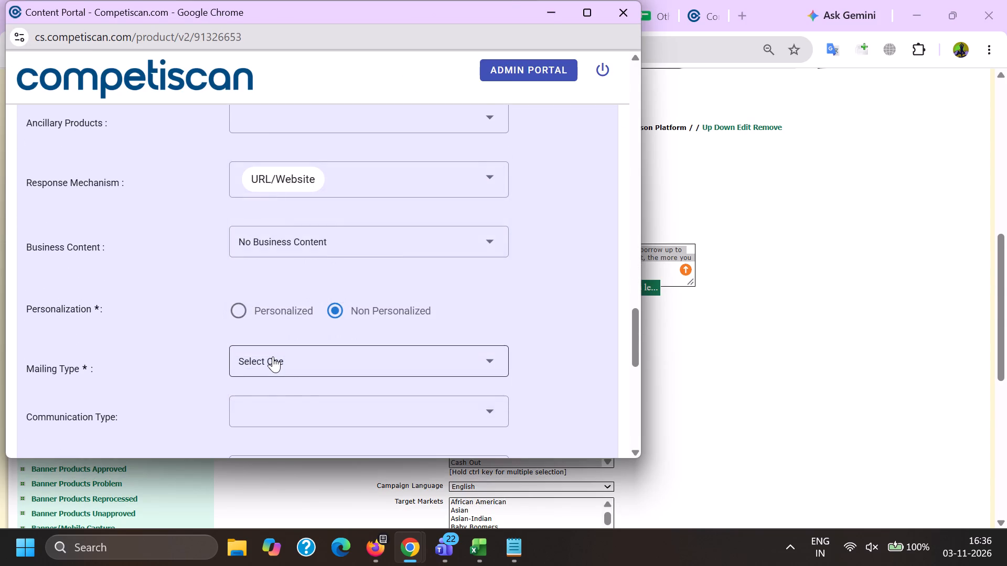
left_click(282, 260)
left_click(207, 322)
Select the communication types Cash Out and Mobile Application, checking against the used record, and submit the product form.
left_click(299, 405)
scroll(310, 229, "down", 6)
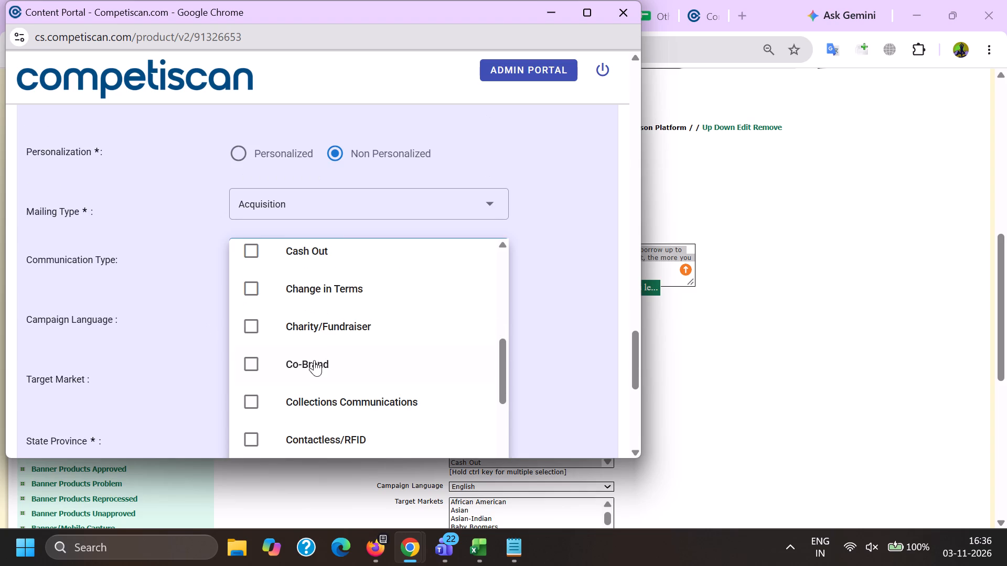
left_click(308, 258)
scroll(307, 367, "down", 7)
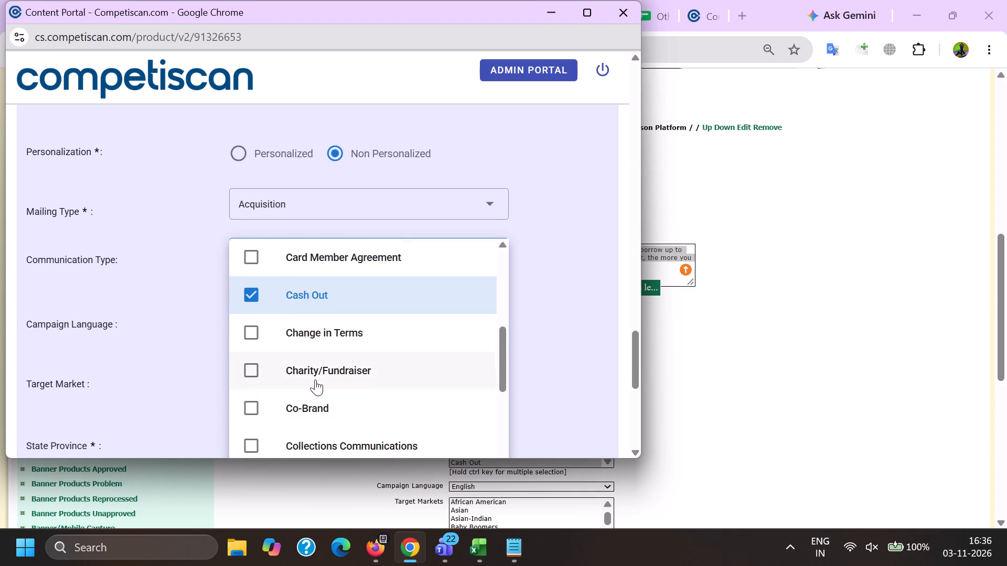
scroll(315, 379, "down", 6)
left_click(317, 398)
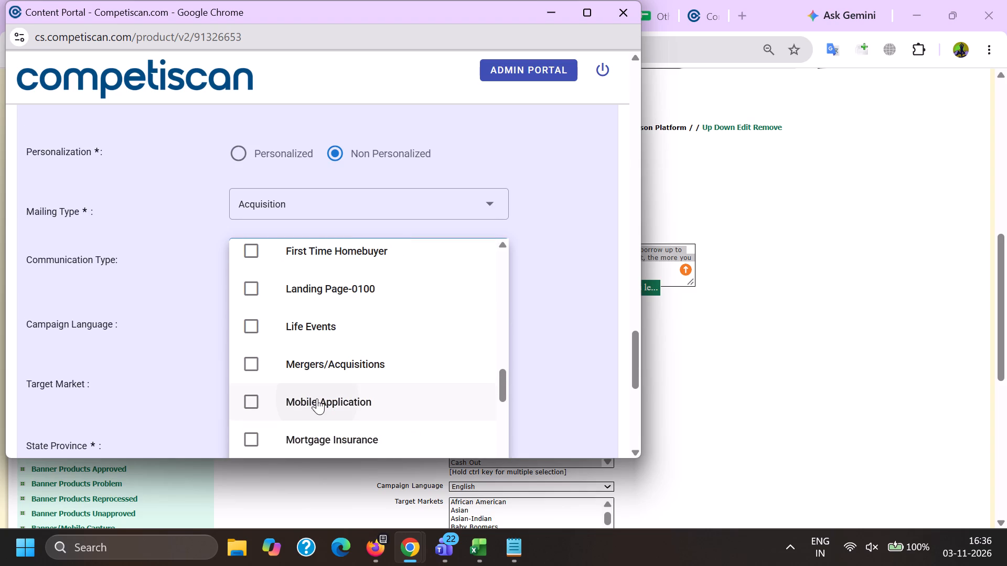
key("alt+Tab")
scroll(305, 350, "down", 2)
key("alt+Tab")
scroll(239, 393, "down", 8)
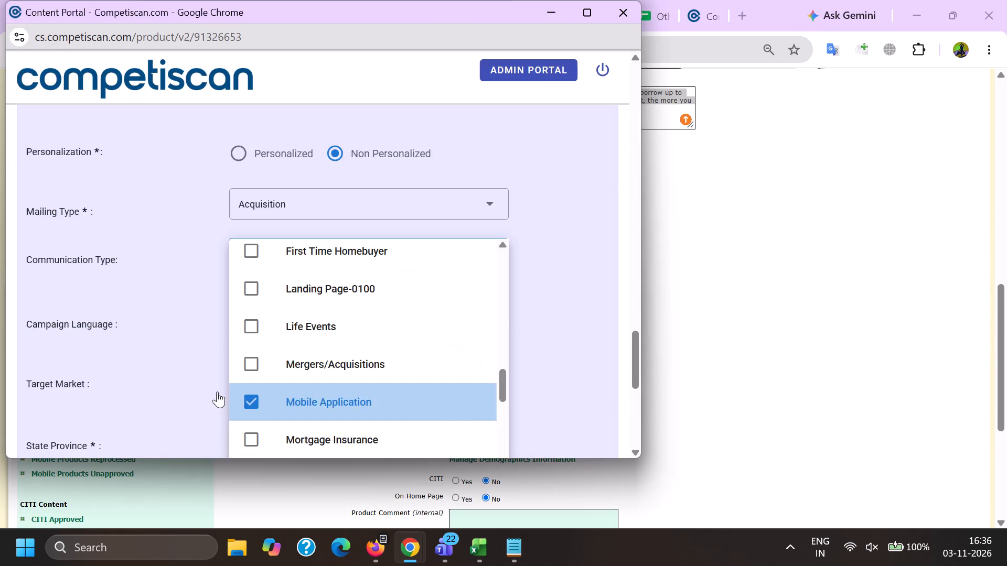
scroll(217, 391, "down", 9)
left_click(252, 433)
Switch to the Firefox email list and preview unread LendingTree emails 91295986, 91299650 and 91310539.
left_click(384, 548)
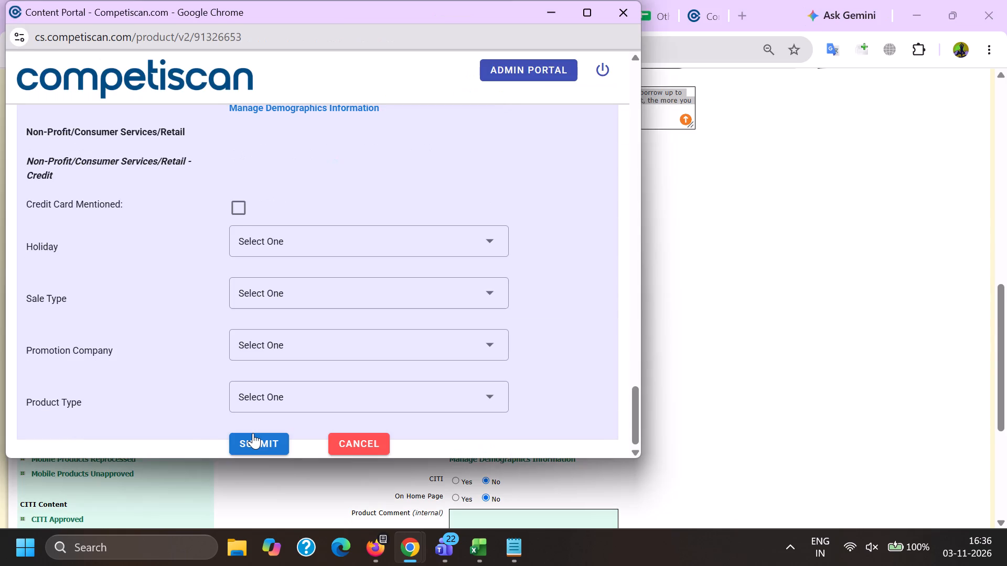
left_click(196, 490)
scroll(225, 347, "down", 11)
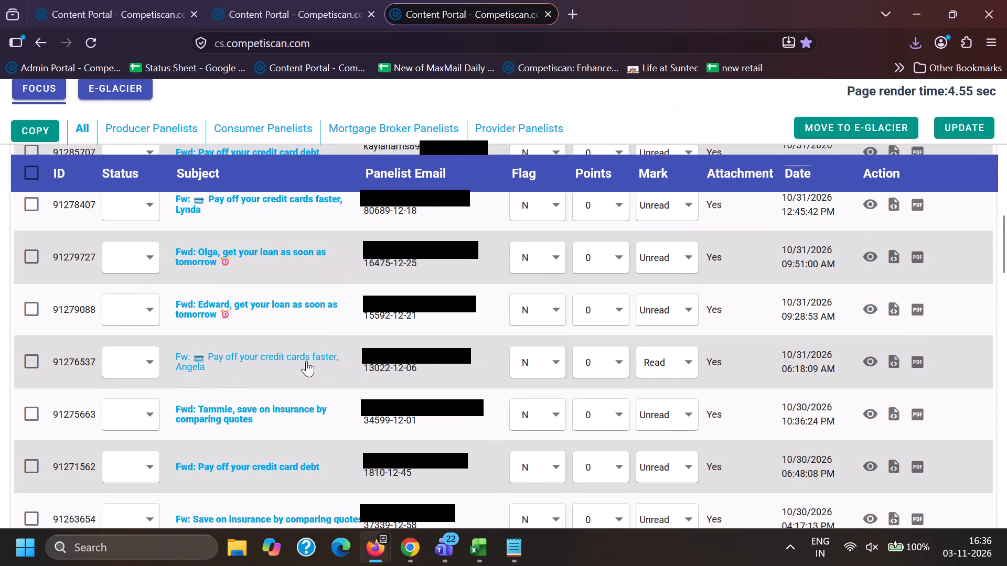
scroll(314, 363, "up", 3)
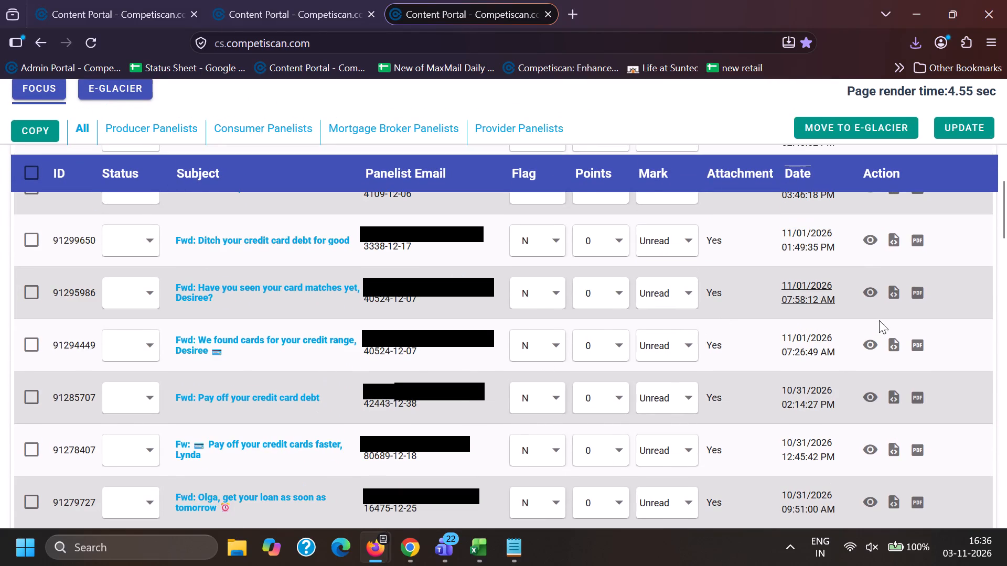
left_click(870, 295)
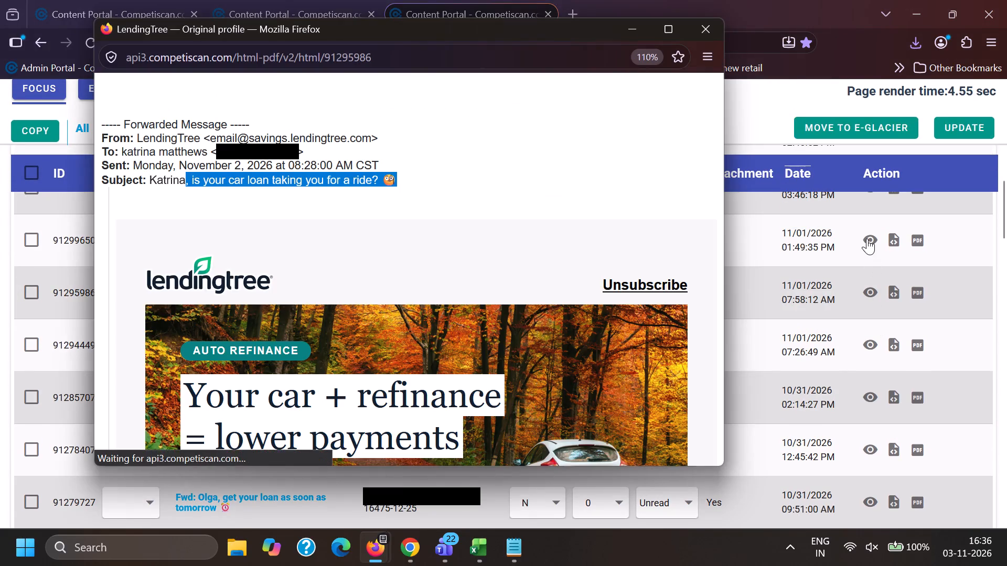
left_click(867, 238)
key("alt+Tab")
scroll(417, 348, "up", 1)
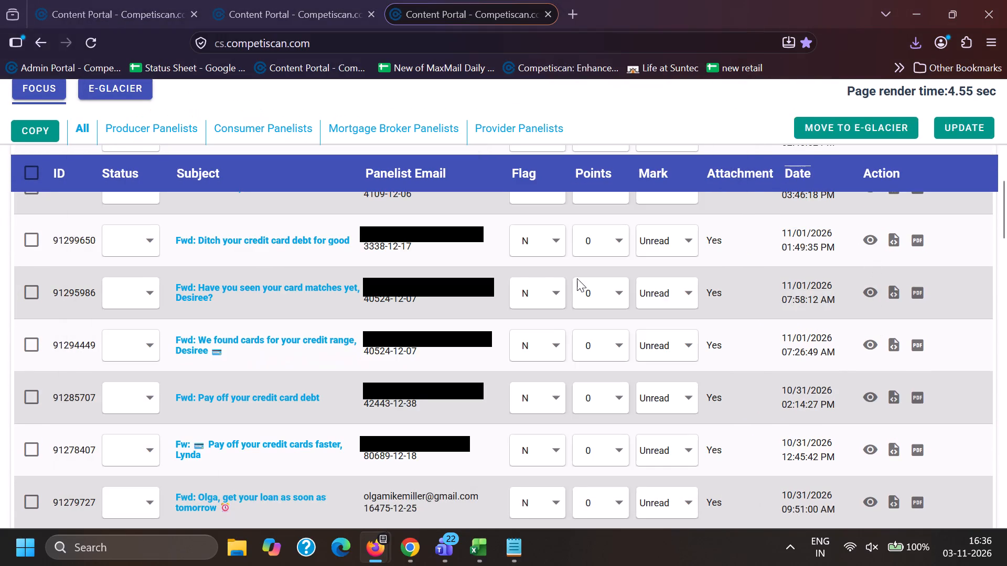
scroll(418, 345, "up", 2)
left_click(873, 383)
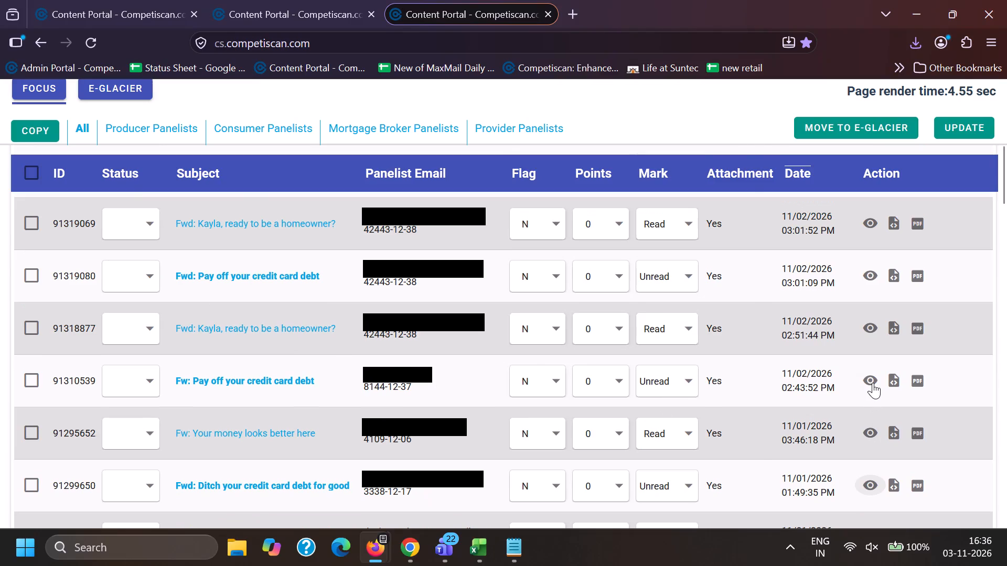
key("alt+Tab")
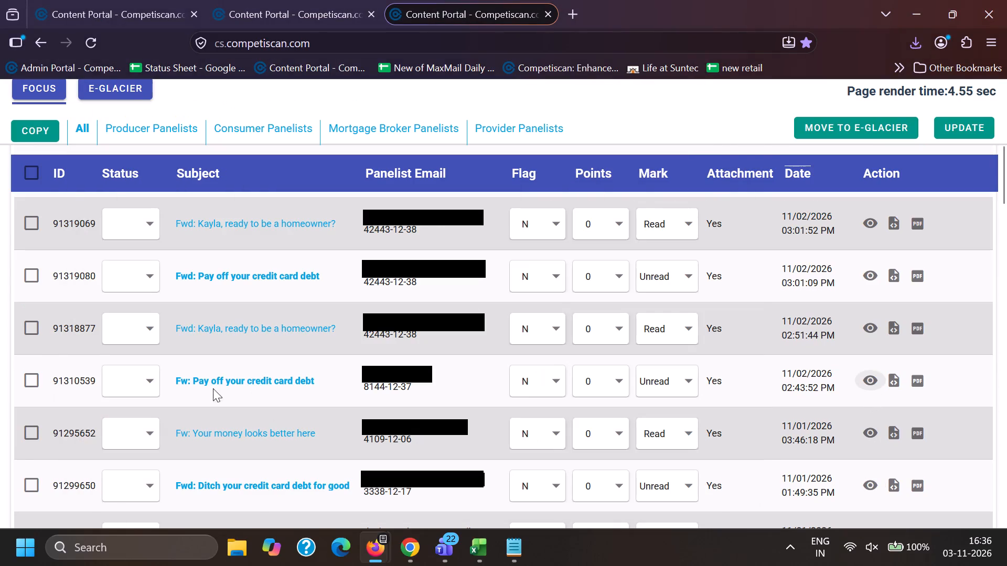
Copy the subject "Pay off your credit card debt" from email 91310539 and search the Chrome portal for that exact phrase.
left_click_drag(194, 373, 321, 385)
key("ctrl+c")
key("ctrl+c")
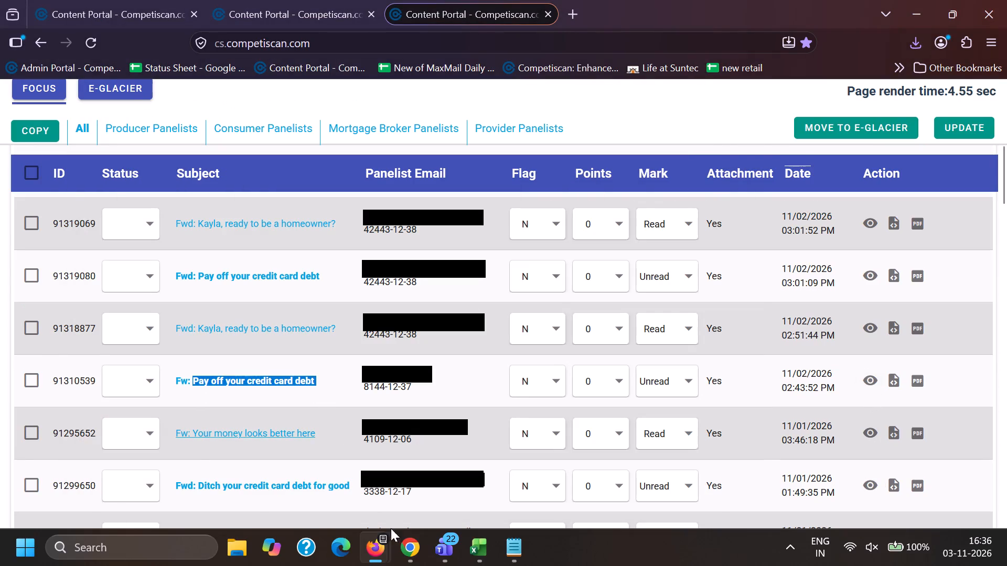
left_click(416, 557)
left_click(134, 469)
left_click(166, 0)
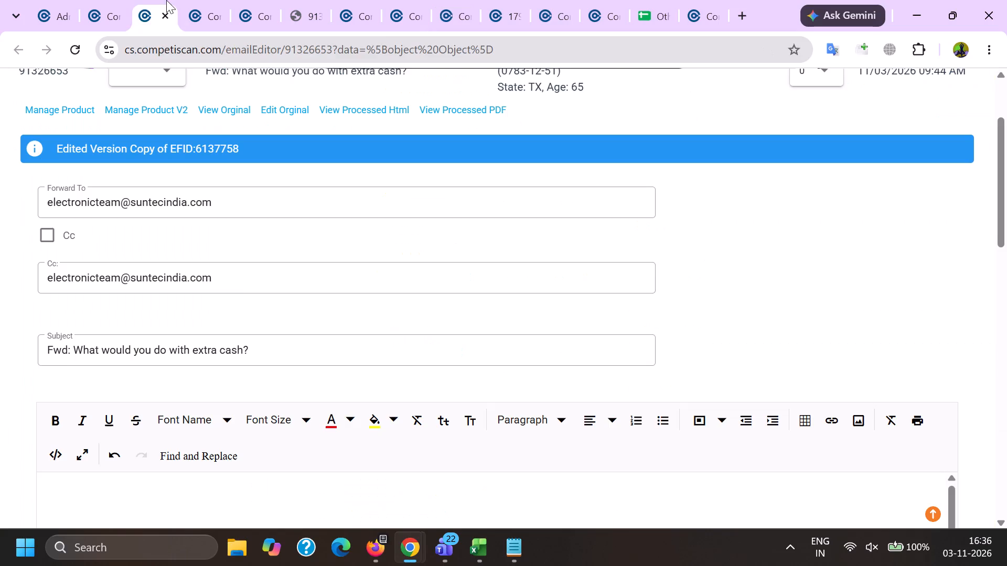
left_click(109, 0)
scroll(236, 297, "down", 20)
scroll(271, 389, "up", 2)
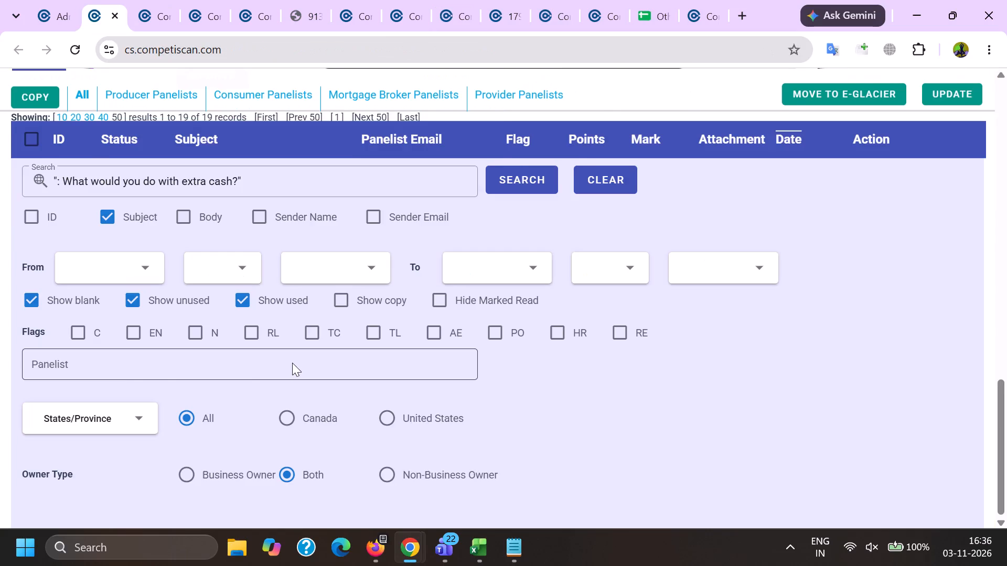
left_click_drag(291, 333, 0, 302)
key("BackSpace")
key("shift+quotedbl")
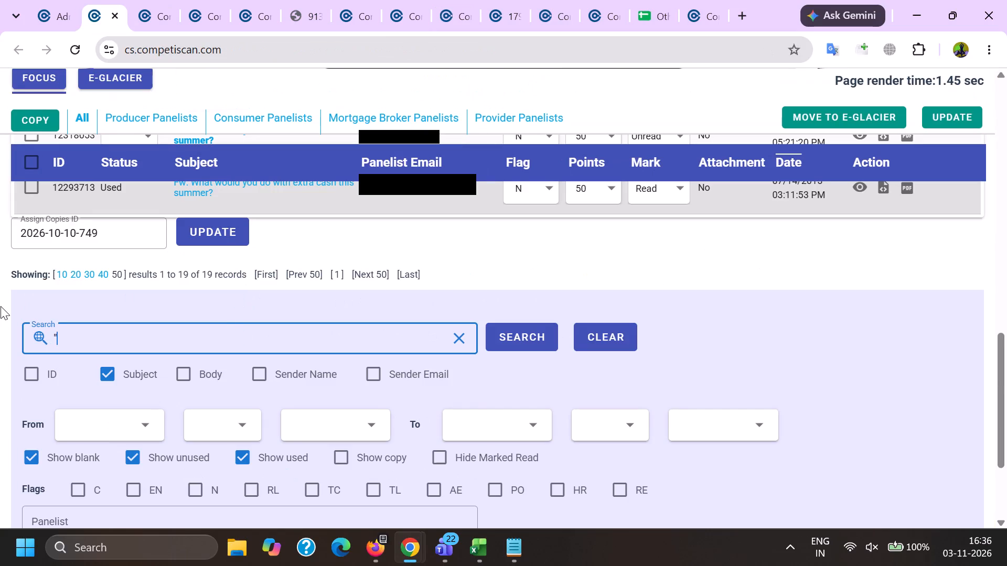
key("ctrl+v")
key("shift+quotedbl")
key("Return")
In Firefox's first Content Portal listing, replace the search phrase with "Capital one" and run the search.
key("alt+Tab")
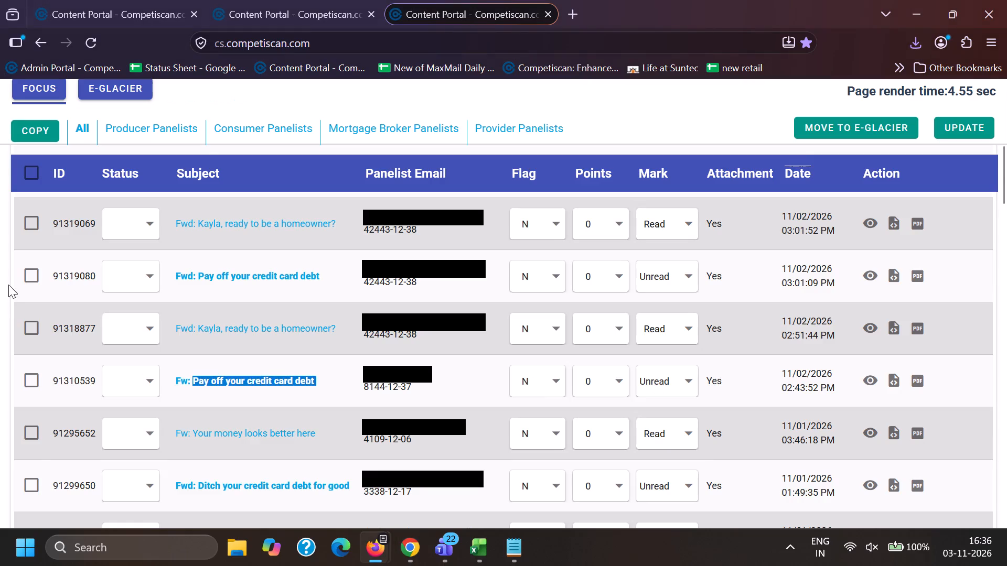
left_click(332, 0)
left_click(160, 0)
scroll(158, 297, "down", 4)
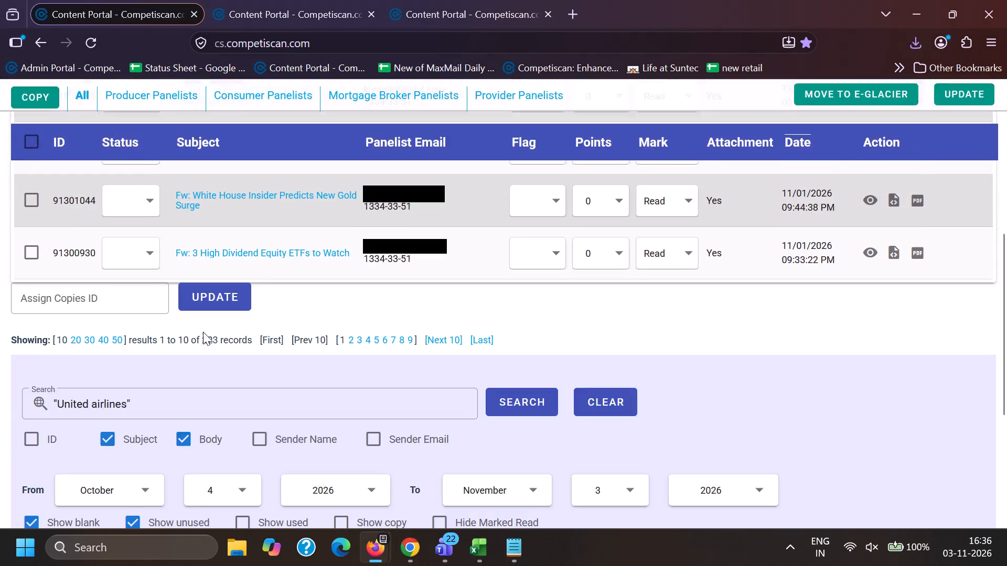
scroll(203, 331, "up", 5)
scroll(203, 327, "down", 4)
left_click_drag(221, 400, 2, 333)
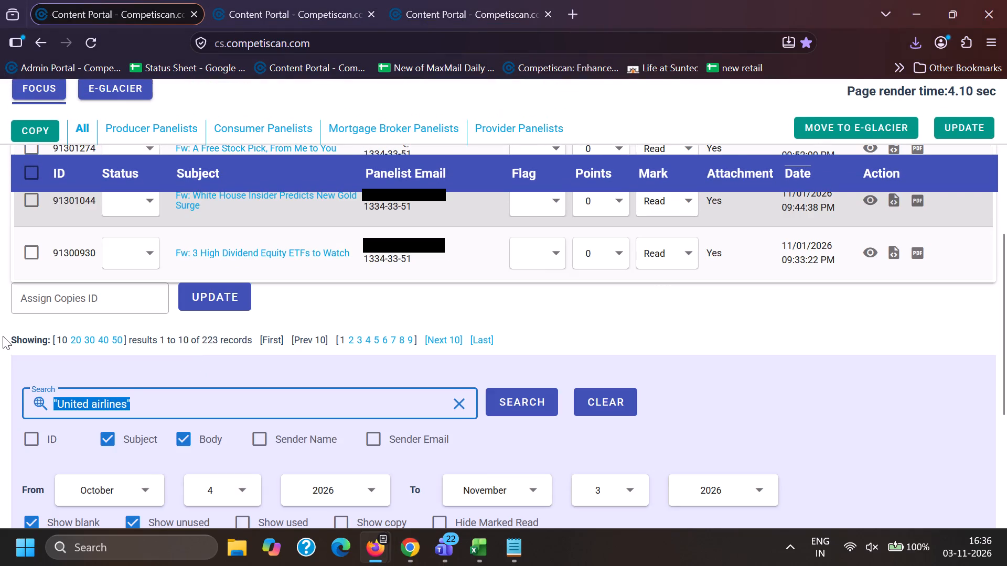
key("BackSpace")
key("a")
type("pit")
key("a")
type("l")
key("space")
type("one")
key("shift+quotedbl")
key("Return")
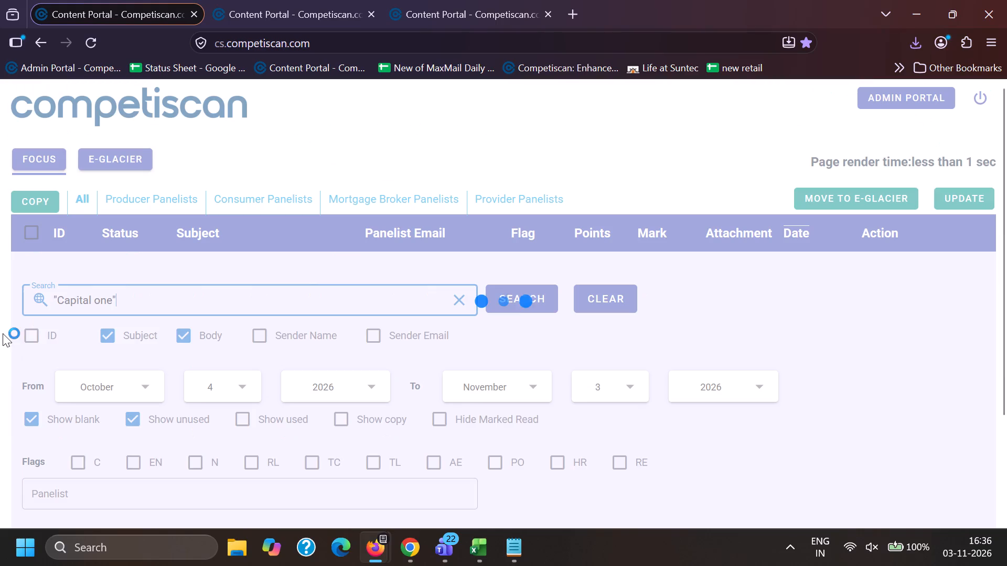
In the Chrome search results, preview used email 91315341 and unread emails 91319080 and 91310539 to compare their content.
left_click(328, 0)
left_click(426, 0)
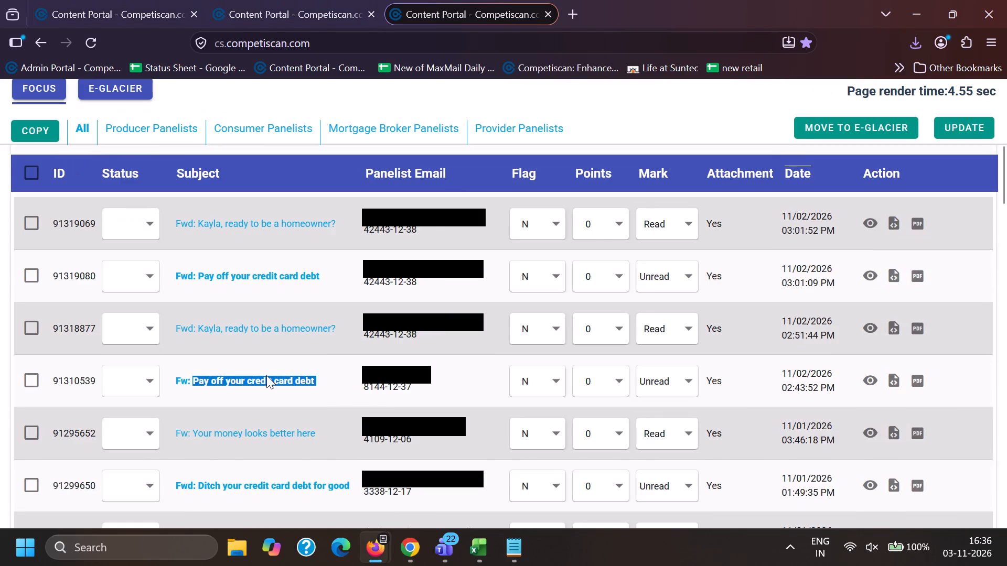
key("alt+Tab")
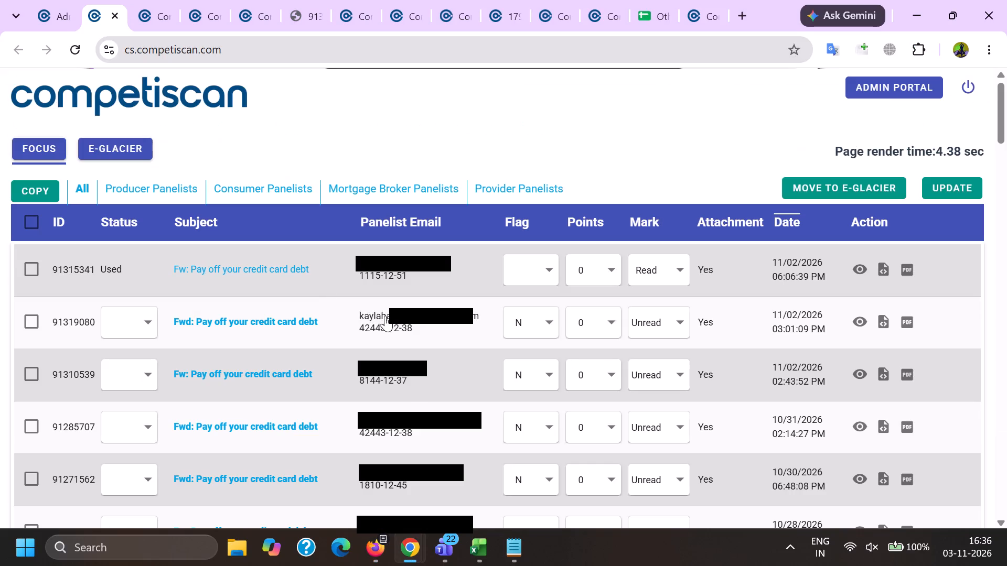
left_click(850, 268)
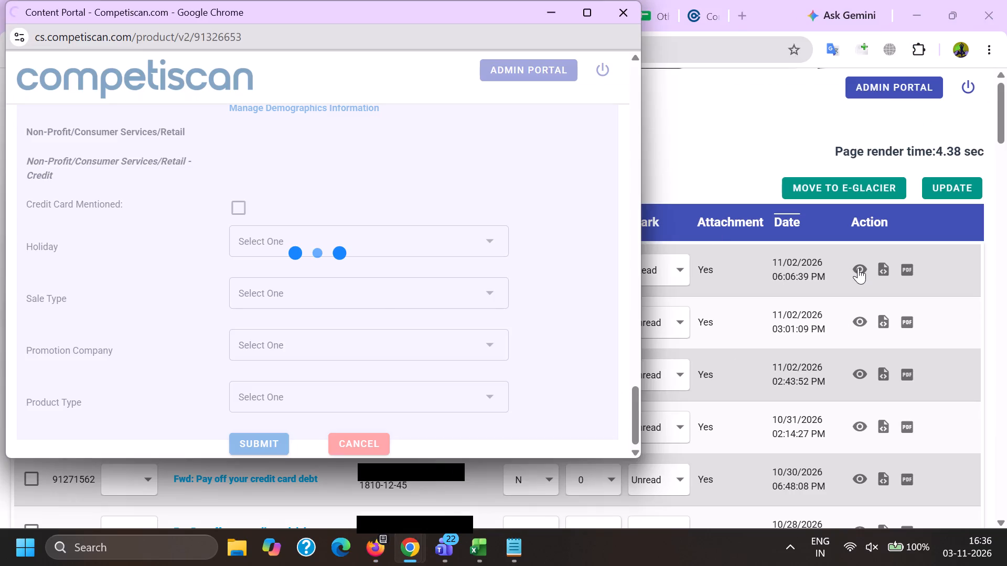
left_click_drag(636, 74, 636, 94)
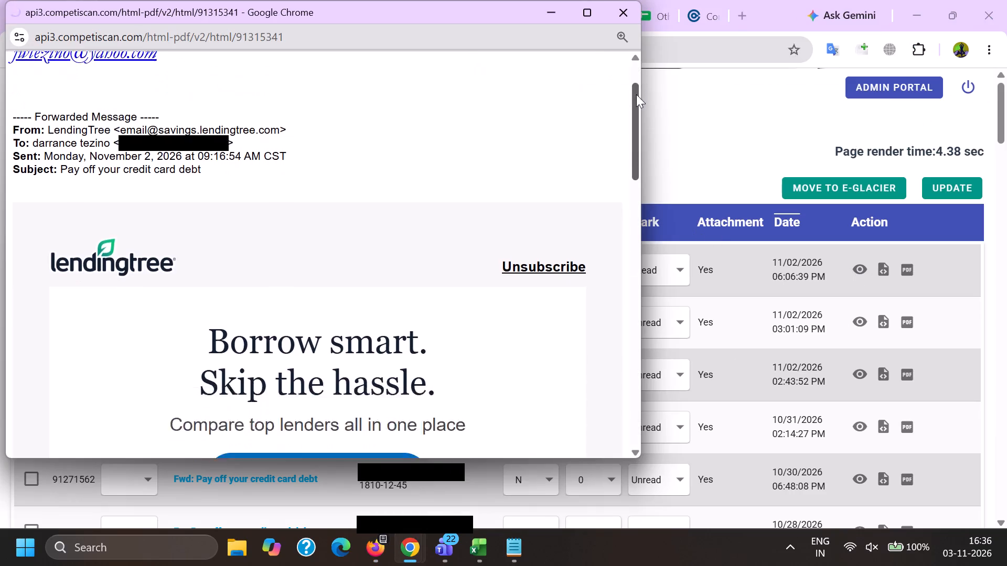
left_click_drag(636, 94, 609, 103)
key("alt+Tab")
left_click(852, 313)
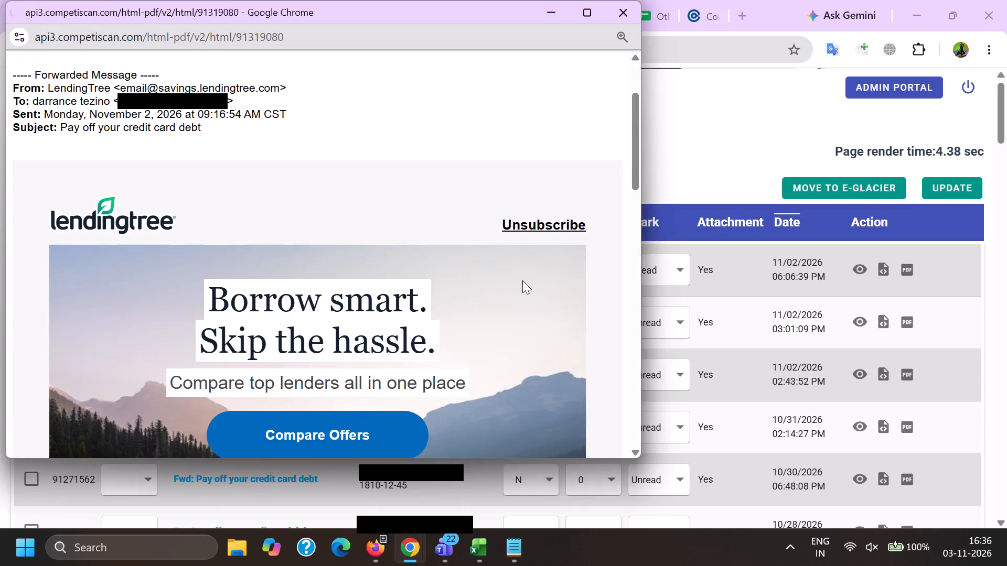
scroll(518, 280, "down", 11)
key("alt+Tab")
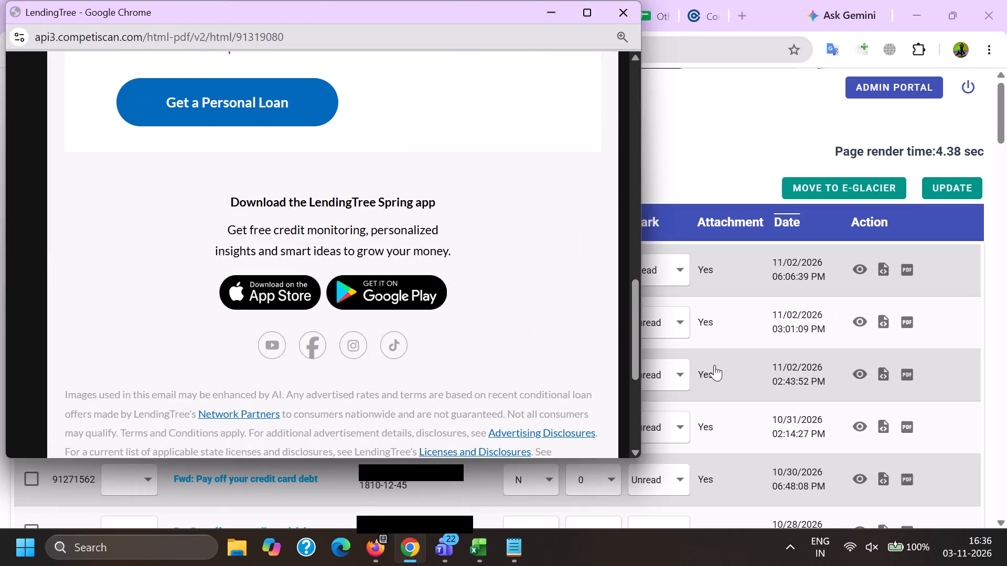
left_click(855, 375)
scroll(486, 284, "down", 5)
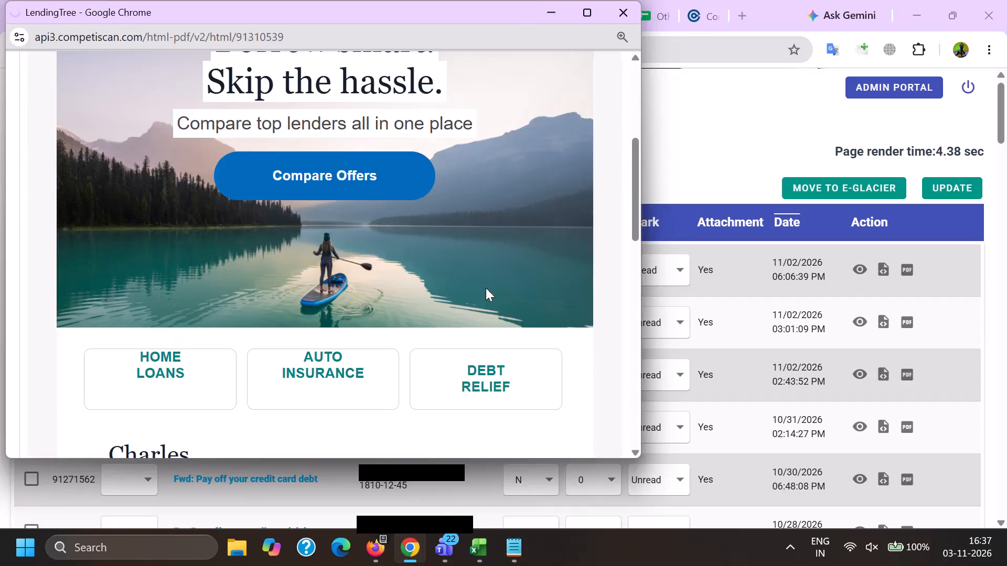
scroll(486, 288, "down", 4)
scroll(489, 298, "up", 4)
key("alt+Tab")
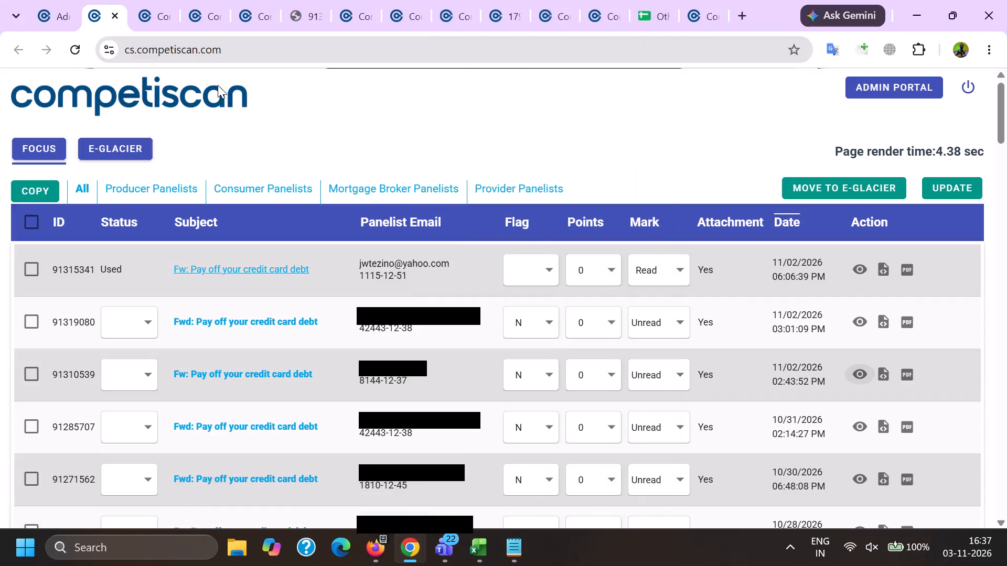
Browse the "Capital one" results in Firefox and preview the unread email 91317258, "Paying Your Balance Pays Off".
key("alt+Tab")
key("alt+Tab")
left_click(58, 0)
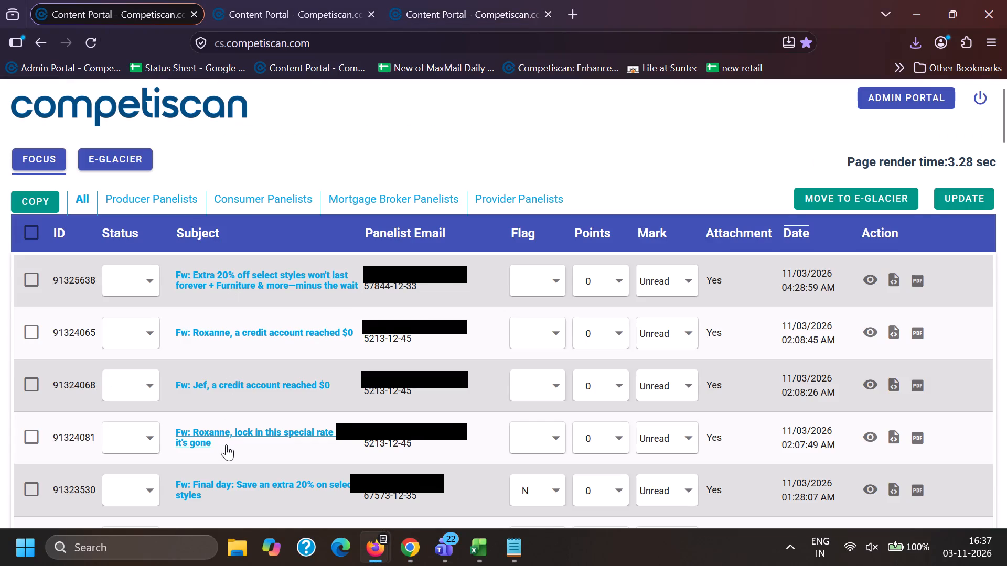
scroll(227, 447, "down", 3)
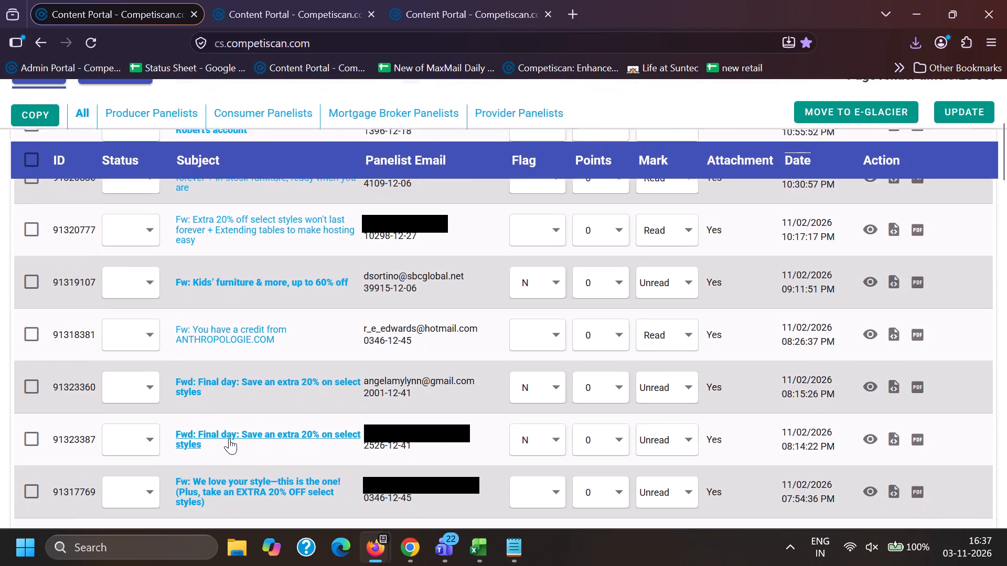
scroll(229, 438, "down", 3)
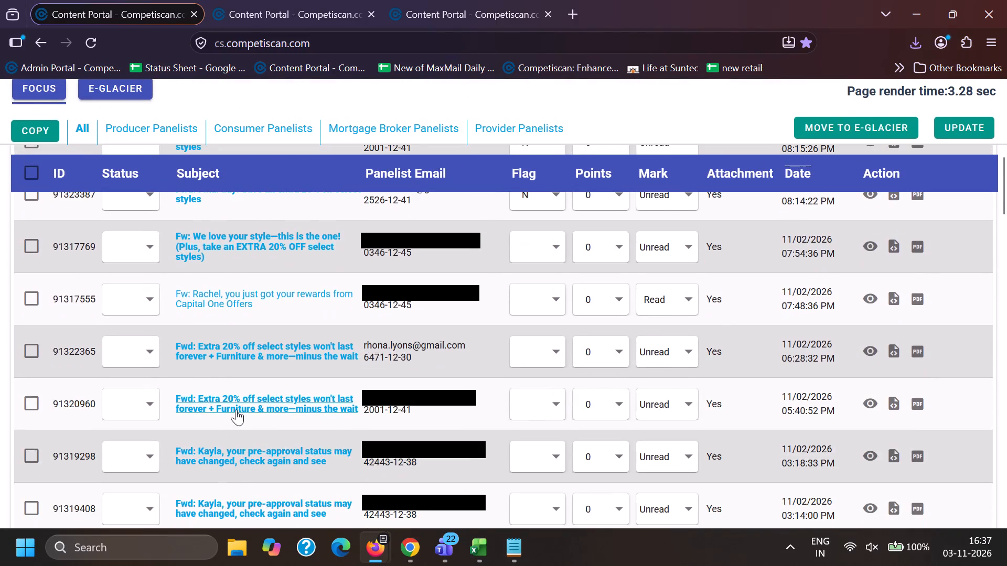
scroll(236, 409, "down", 5)
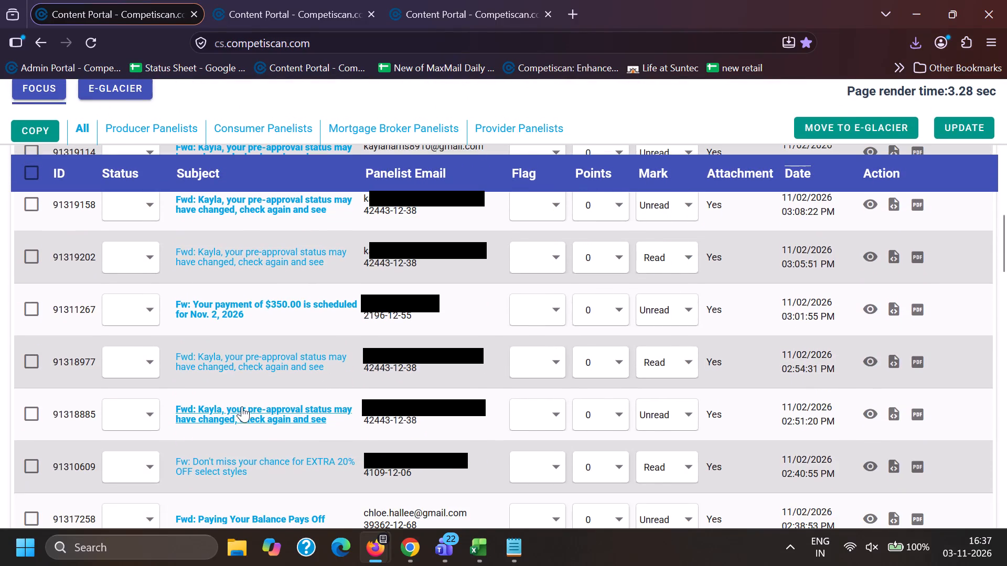
scroll(242, 403, "down", 2)
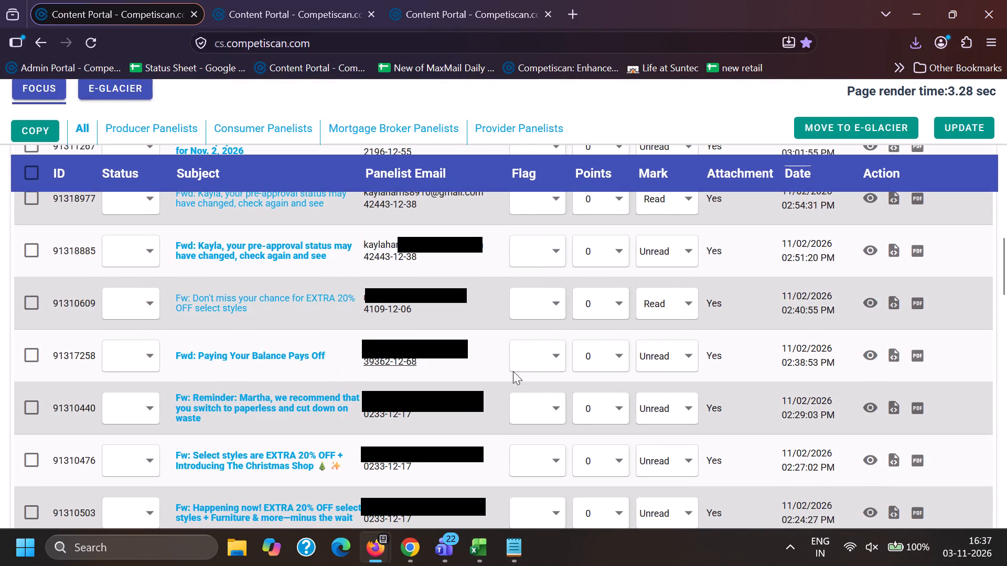
left_click(879, 352)
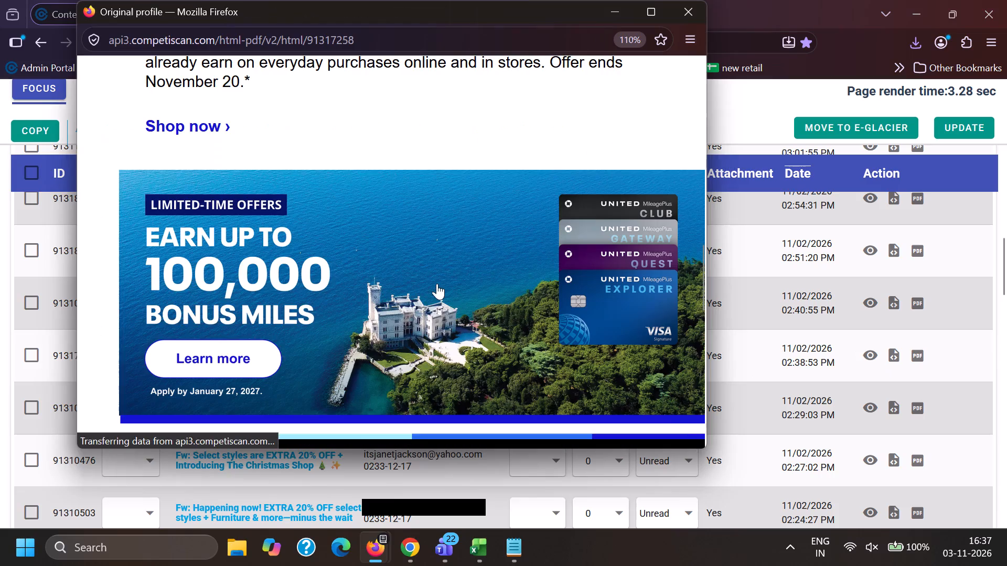
Return to the Capital One listing in Firefox and preview unread email 91309339 about referring friends.
key("alt+Tab")
scroll(299, 380, "down", 6)
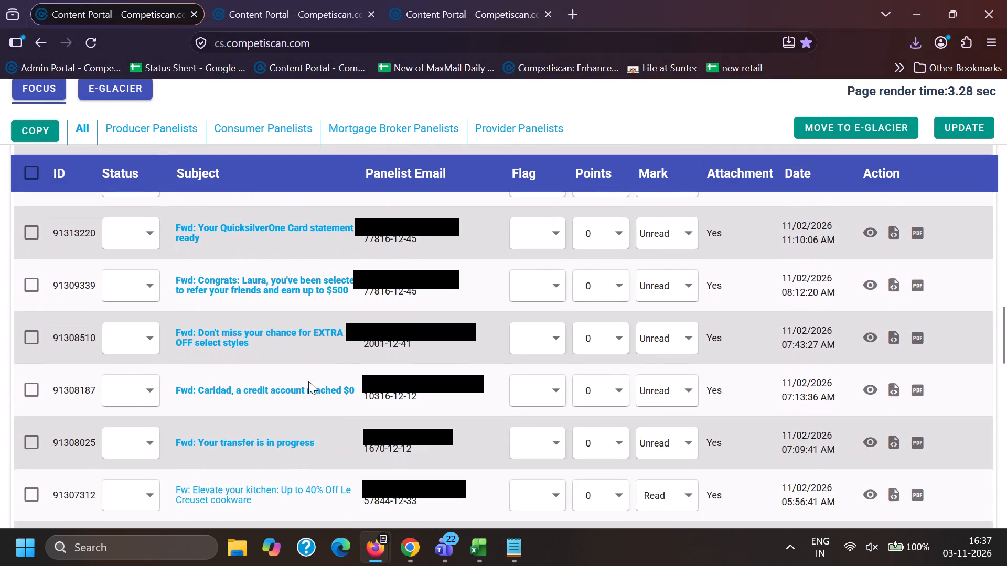
left_click(870, 282)
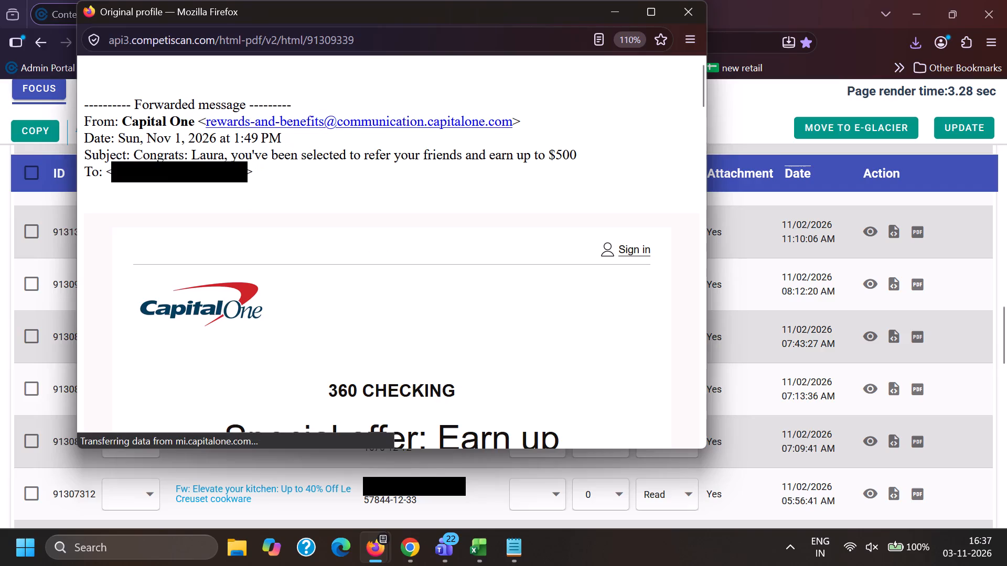
Copy "you've been selected to refer your friends and earn up to $500" from the subject and search the Chrome portal for that exact phrase.
left_click_drag(229, 157, 577, 158)
key("ctrl+c")
key("ctrl+c")
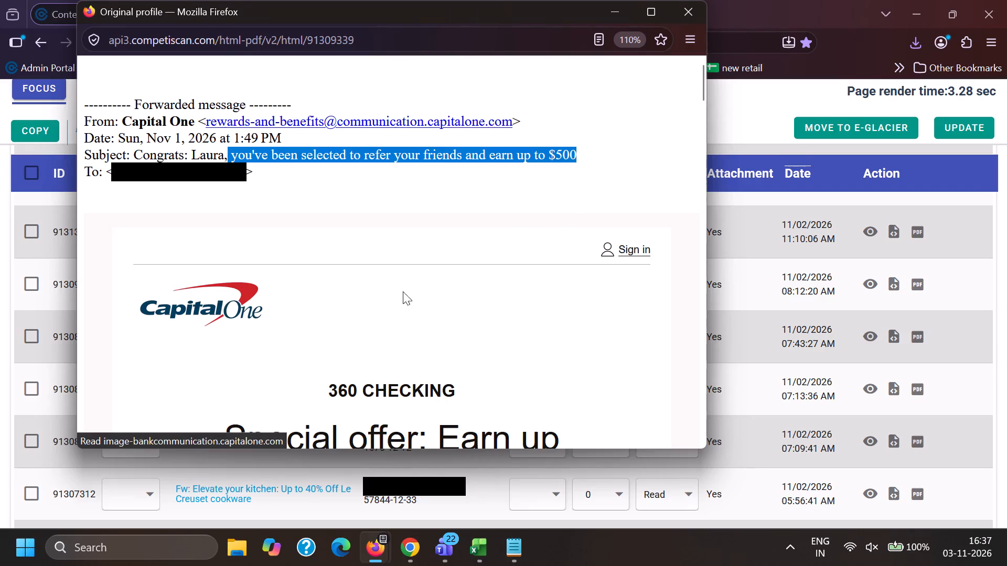
scroll(321, 303, "down", 3)
left_click(415, 556)
left_click(126, 475)
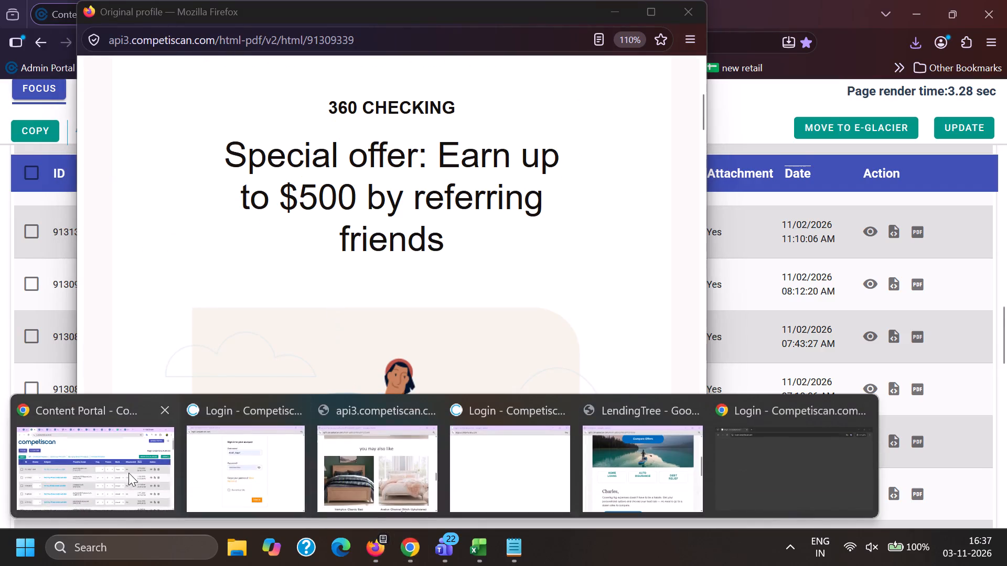
scroll(277, 312, "down", 20)
scroll(277, 312, "down", 5)
scroll(314, 433, "down", 8)
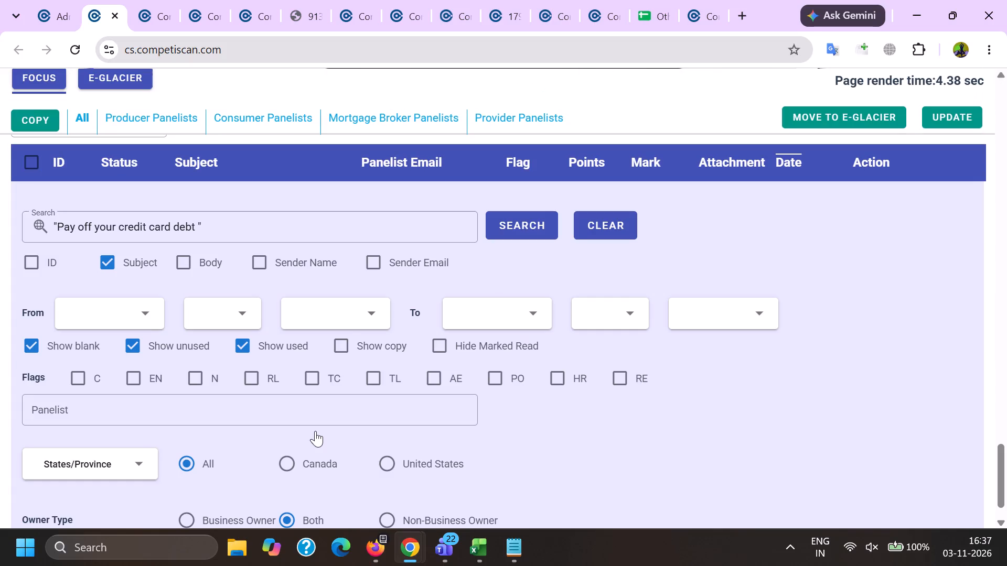
left_click_drag(354, 225, 0, 189)
key("BackSpace")
key("shift+quotedbl")
key("ctrl+v")
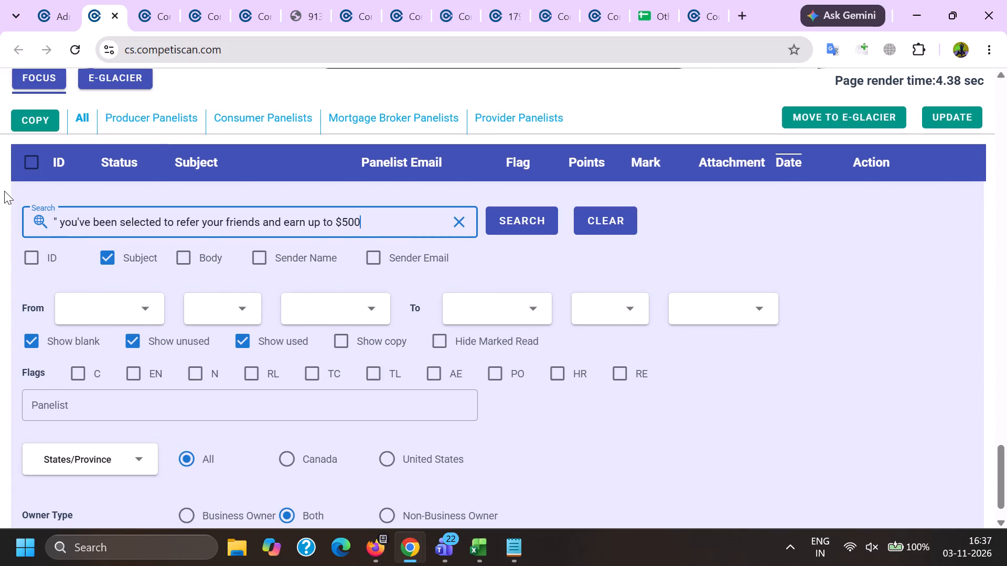
key("shift+quotedbl")
key("Return")
Find "experian" in the strings workbook in Excel and copy the cell holding the Experian sender address.
left_click(497, 550)
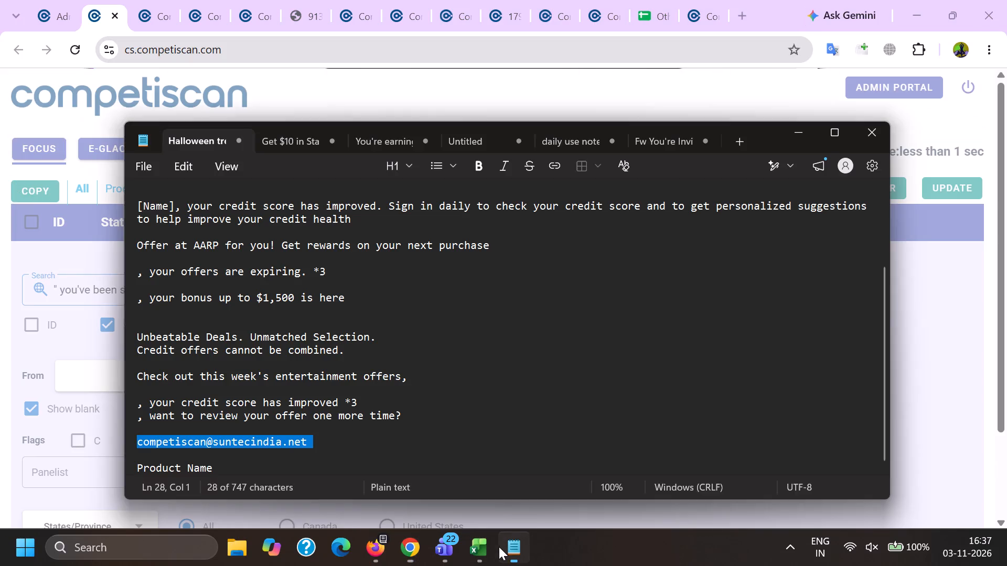
left_click(478, 548)
left_click(485, 471)
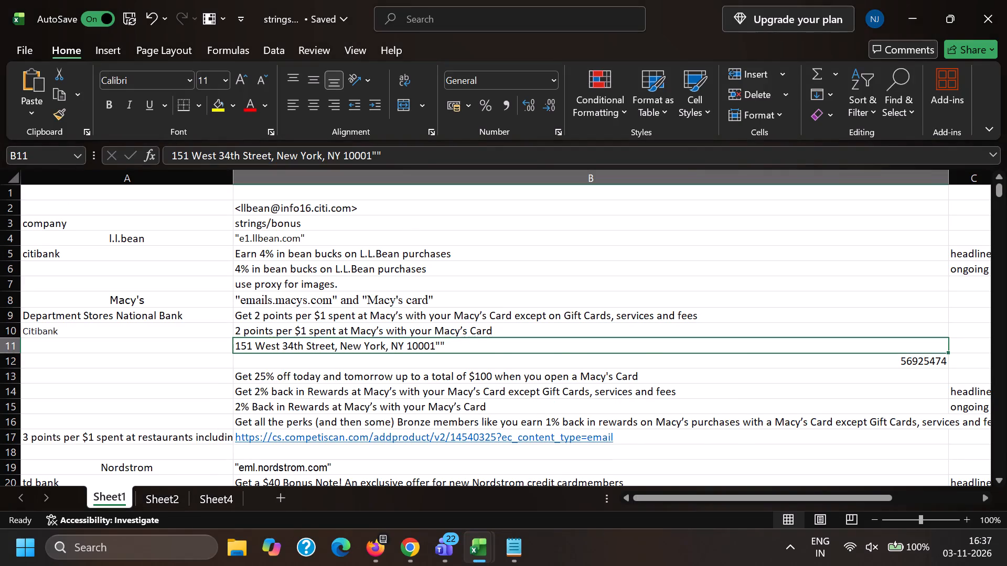
key("ctrl+f")
key("e")
key("x")
key("p")
key("e")
type("ria")
key("n")
key("Return")
left_click(670, 296)
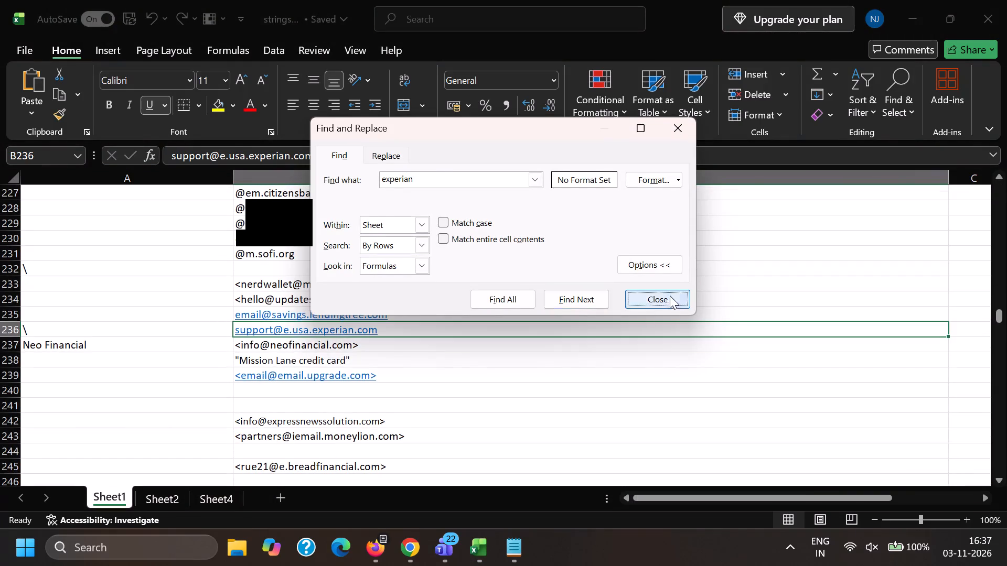
key("ctrl+c")
In the Chrome results, mark unread email 91309339 as a copy of used email 91317412 and apply the update.
key("alt+Tab")
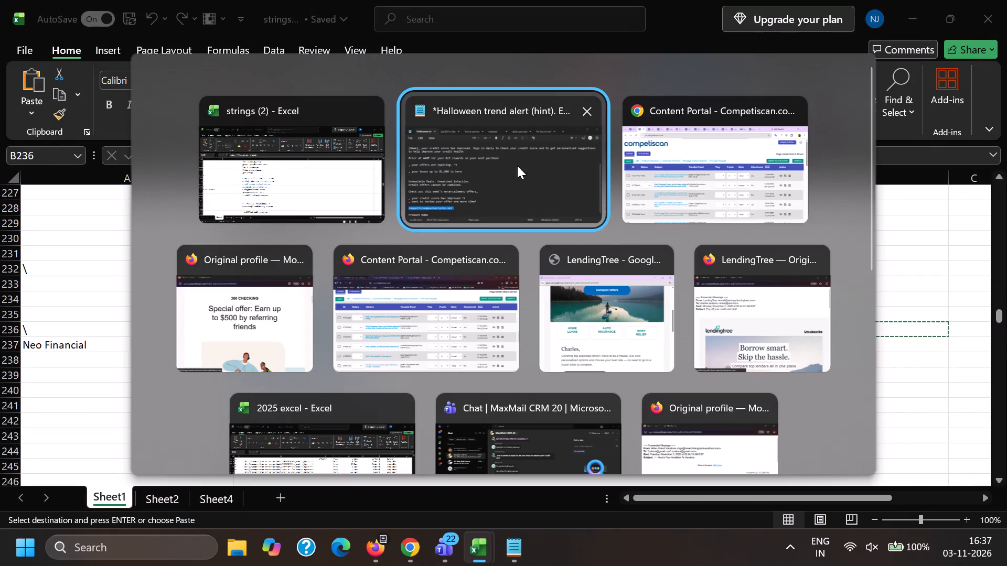
left_click(636, 171)
scroll(217, 288, "down", 5)
scroll(330, 392, "up", 6)
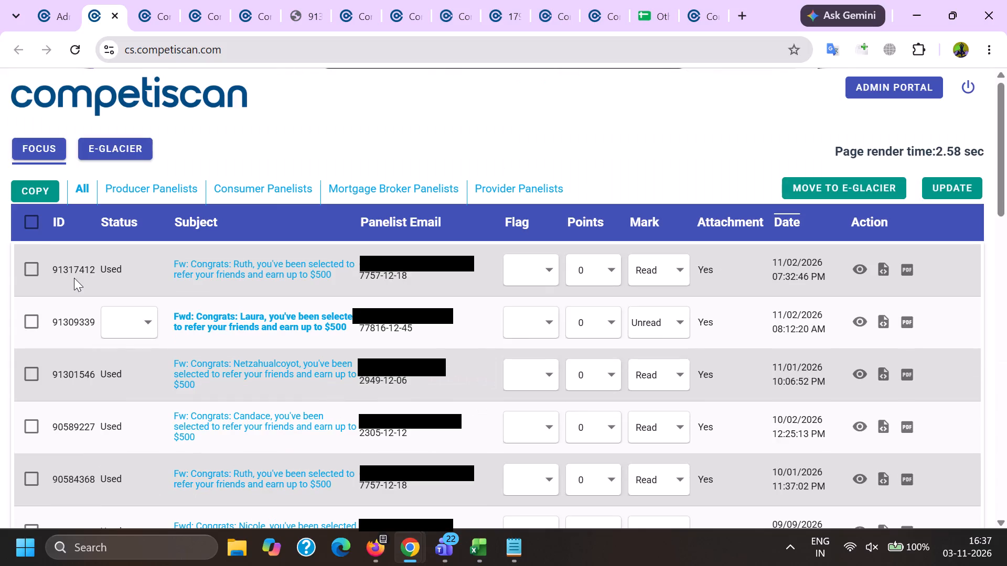
triple_click(73, 277)
left_click(36, 325)
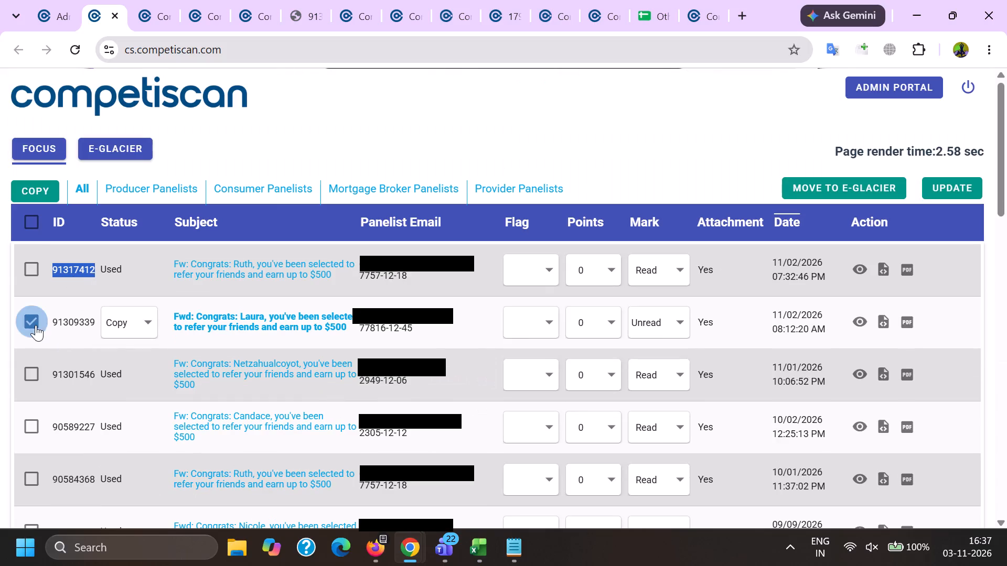
left_click(975, 181)
triple_click(593, 163)
double_click(593, 162)
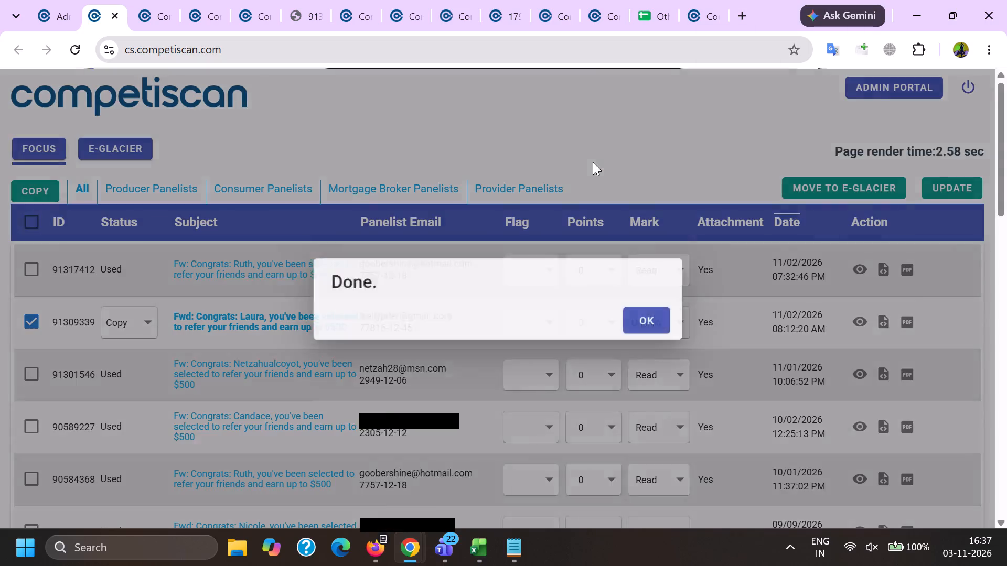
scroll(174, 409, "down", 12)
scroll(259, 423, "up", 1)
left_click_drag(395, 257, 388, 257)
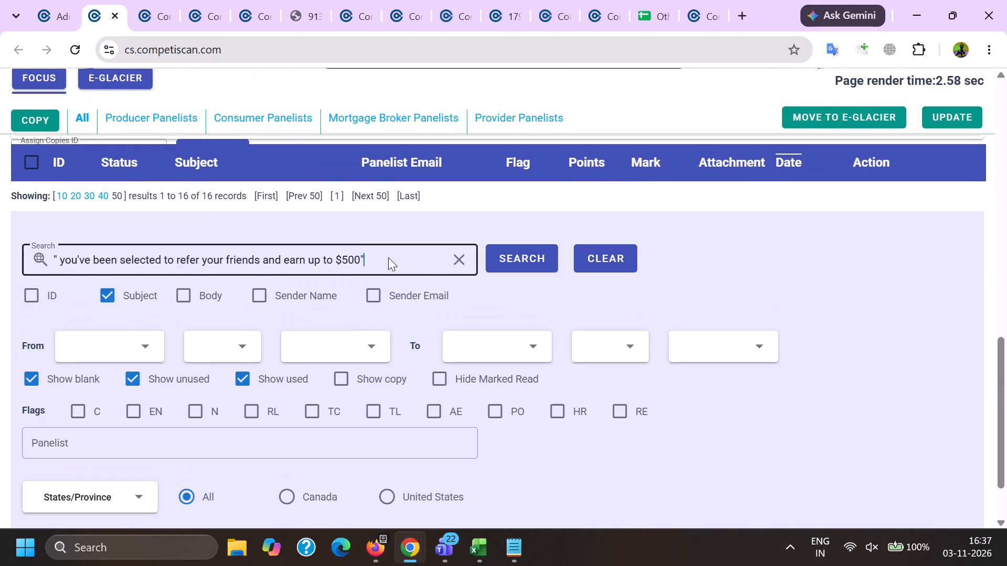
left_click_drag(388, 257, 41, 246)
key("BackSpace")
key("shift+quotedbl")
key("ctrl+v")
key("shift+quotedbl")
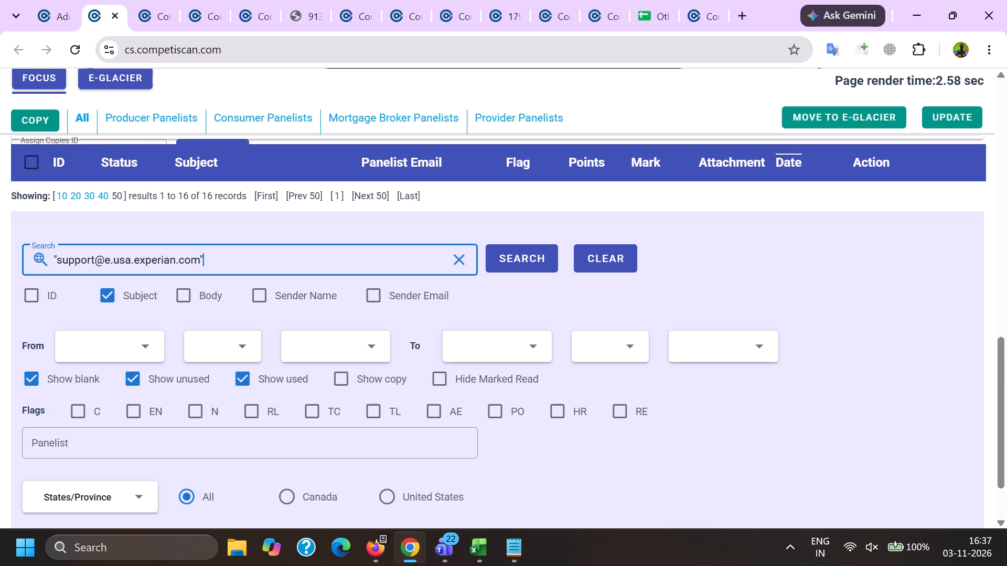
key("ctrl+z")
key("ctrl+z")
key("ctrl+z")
In Firefox's second Content Portal tab, search the E-Glacier listing for the copied Experian sender address in quotation marks.
left_click(373, 539)
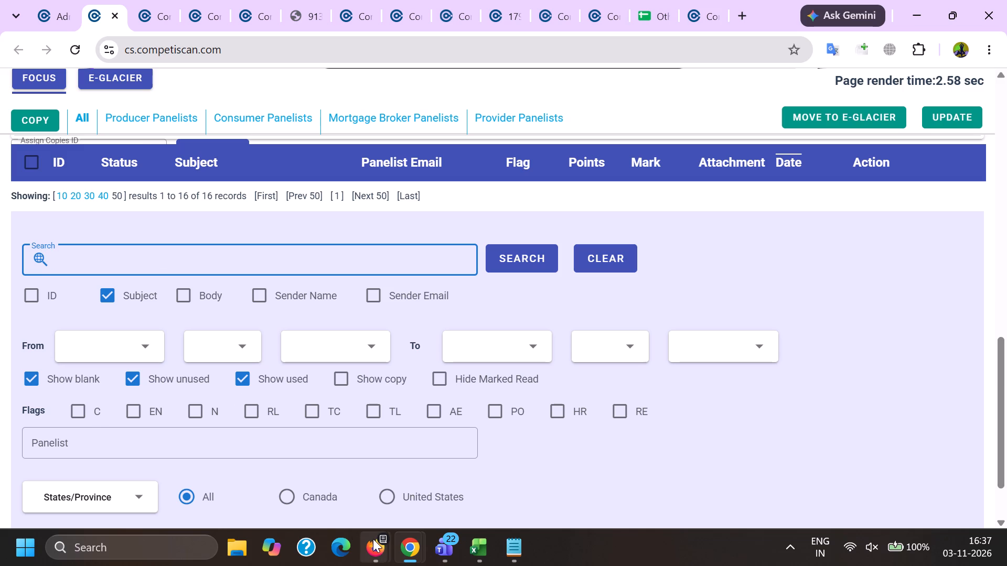
left_click(201, 461)
left_click(268, 0)
scroll(210, 344, "down", 5)
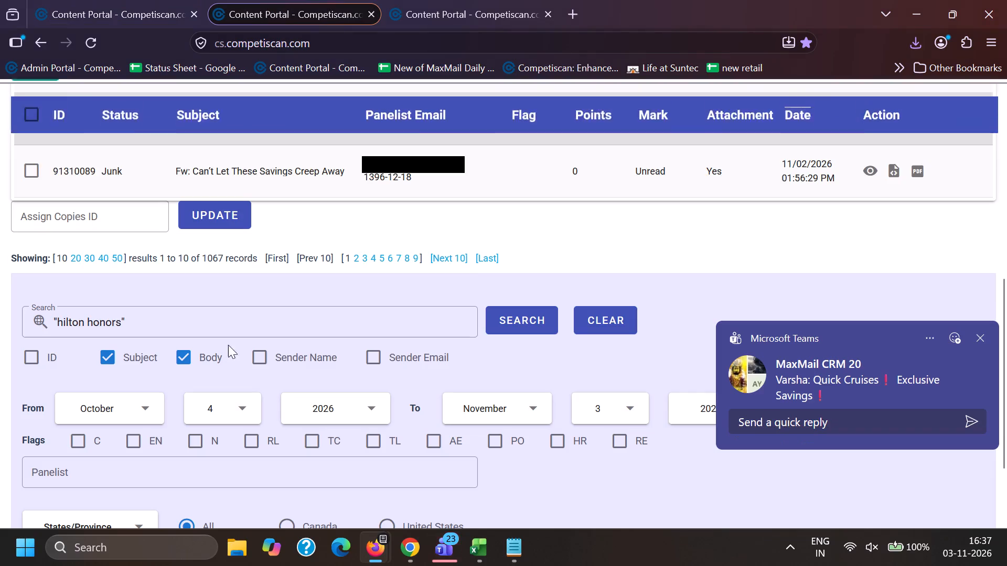
left_click_drag(255, 323, 0, 262)
key("BackSpace")
key("shift+quotedbl")
key("ctrl+v")
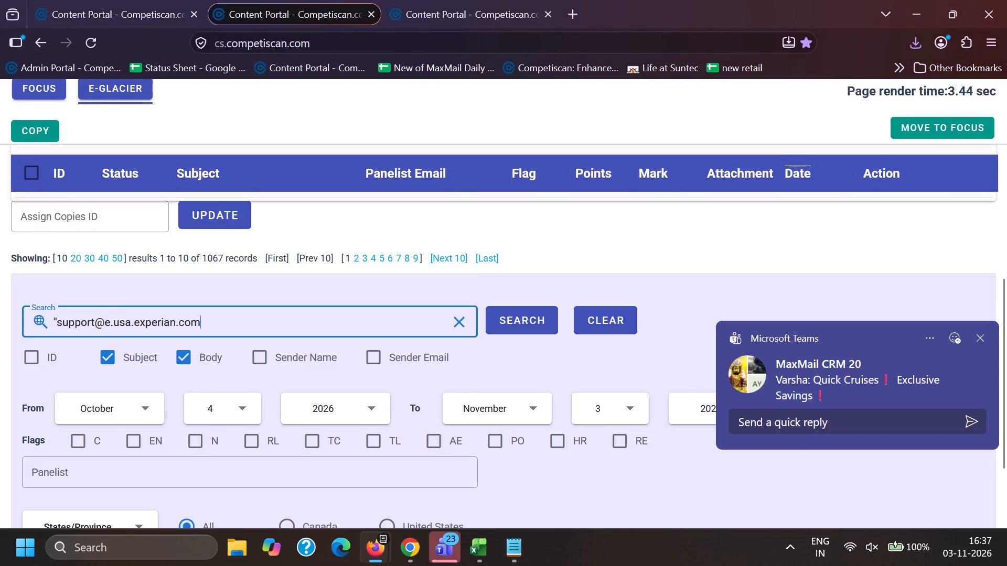
key("shift+quotedbl")
key("Return")
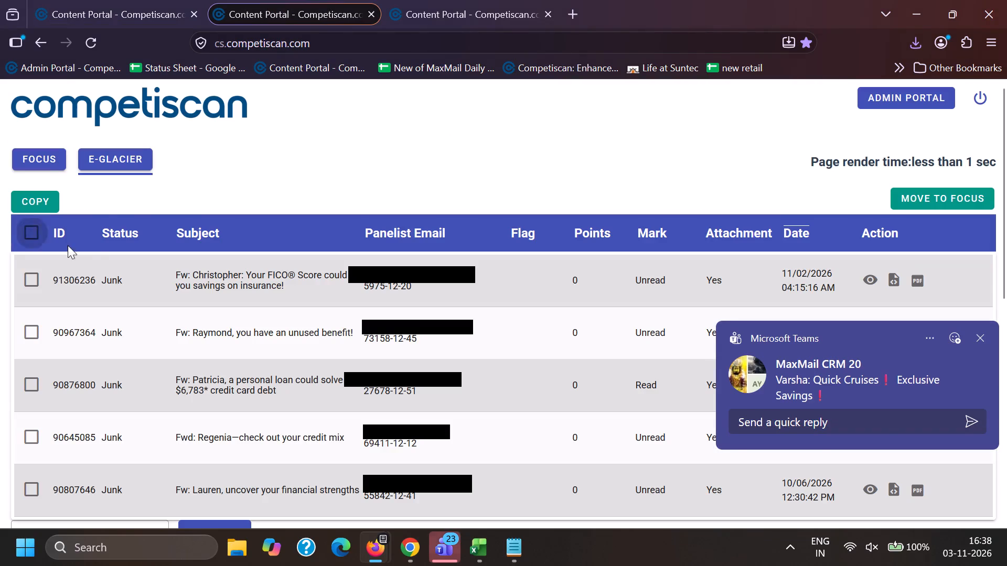
Switch the Experian search to the Focus listing and reload the Focus listing in the first Content Portal tab.
left_click(52, 163)
left_click(102, 0)
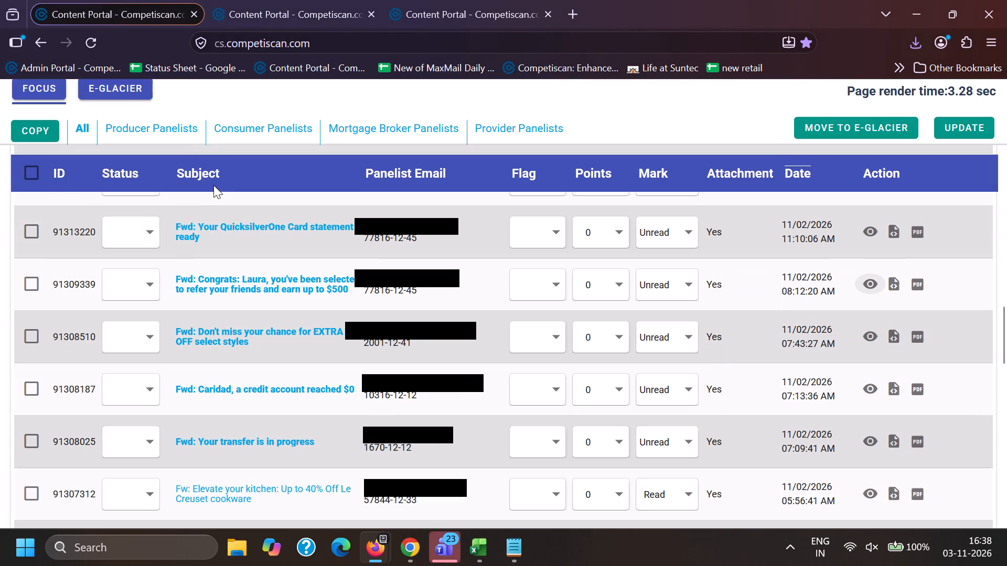
left_click(38, 99)
left_click(265, 0)
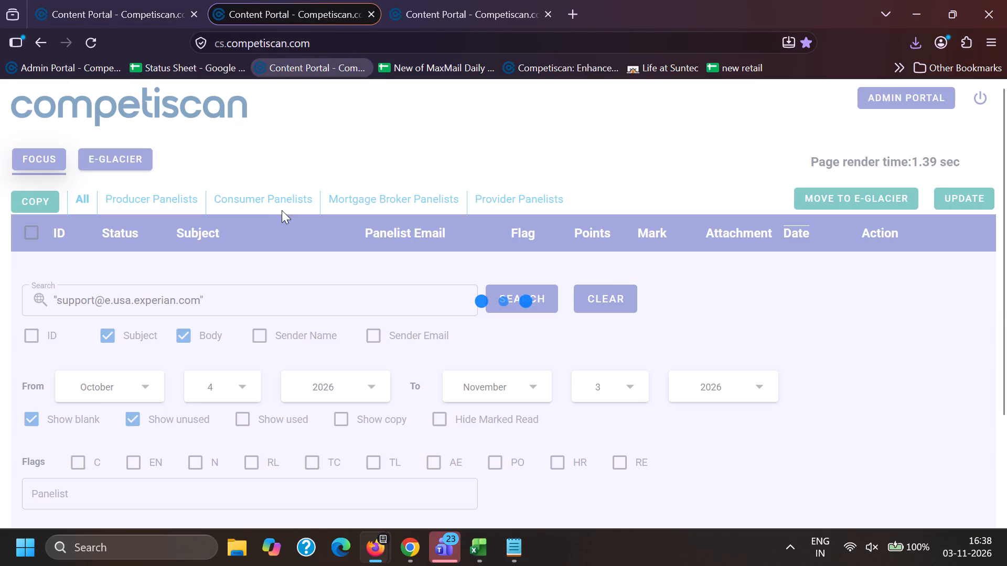
scroll(259, 369, "down", 2)
Find "equi" in the strings workbook in Excel and copy the matching cell.
left_click(498, 0)
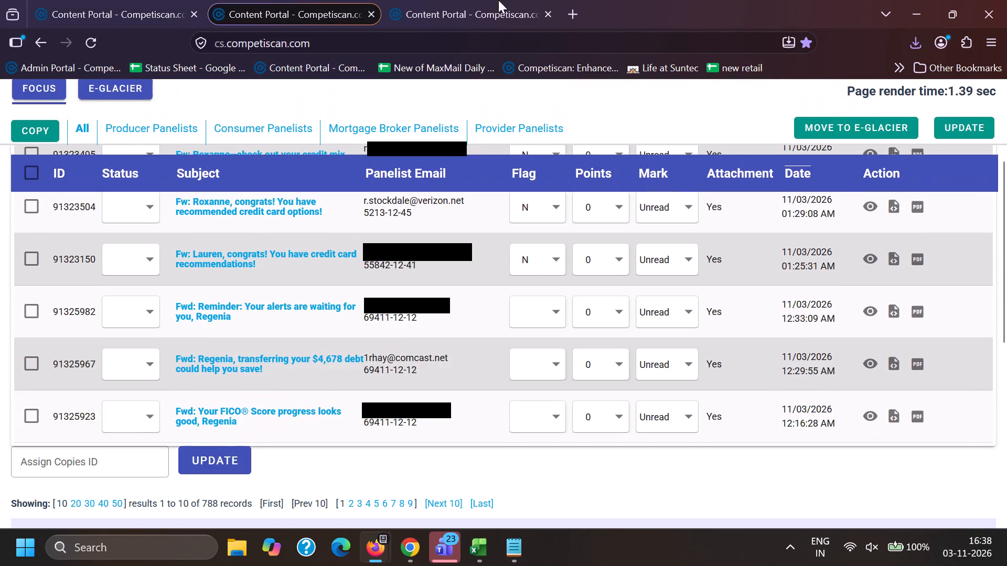
left_click(488, 547)
left_click(488, 488)
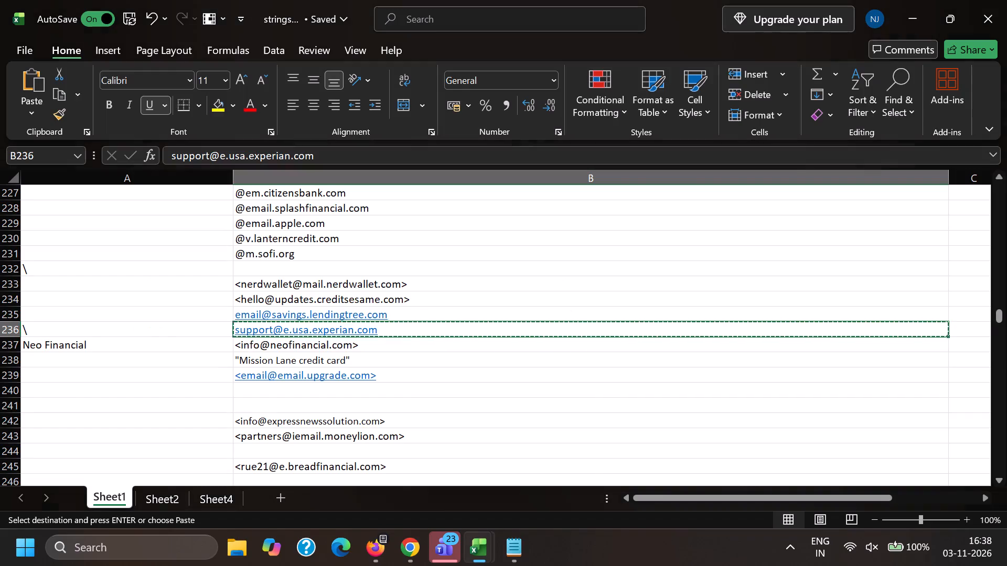
key("ctrl+f")
key("e")
key("q")
type("ui")
key("a")
key("BackSpace")
key("Return")
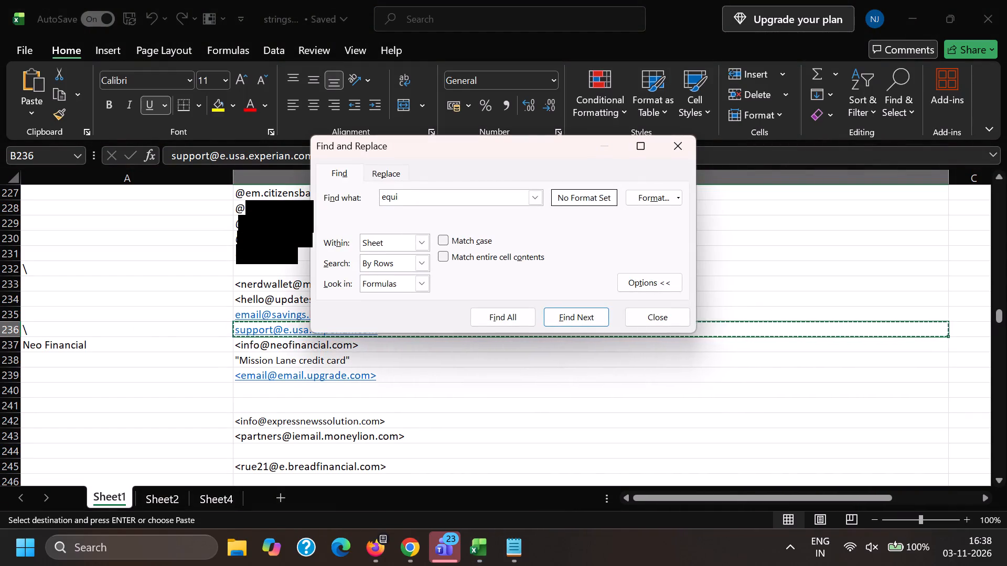
left_click(654, 300)
key("ctrl+c")
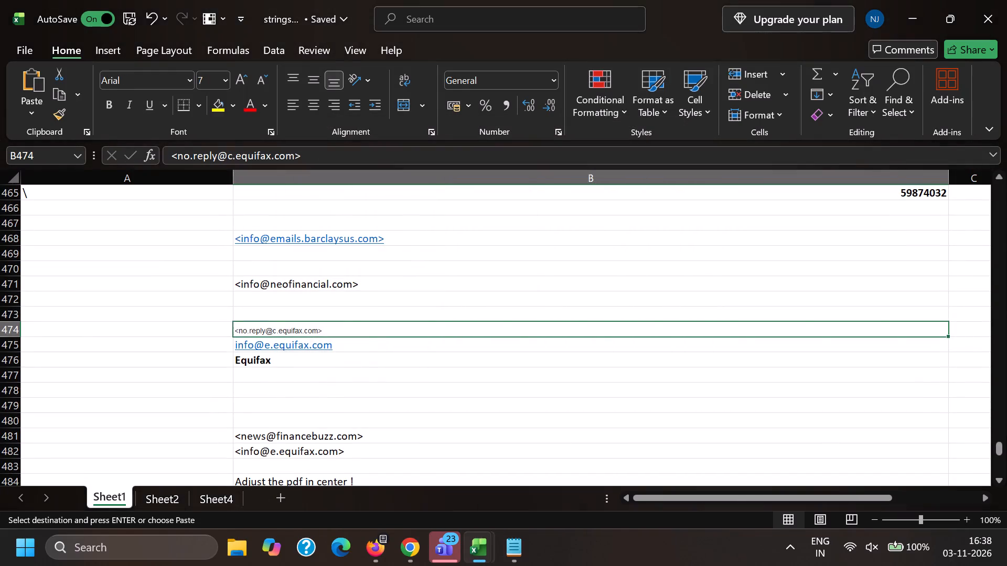
In Firefox's third Content Portal tab, search the Focus listing for the copied Equifax no-reply sender address in quotation marks.
key("alt+Tab")
key("alt+Tab")
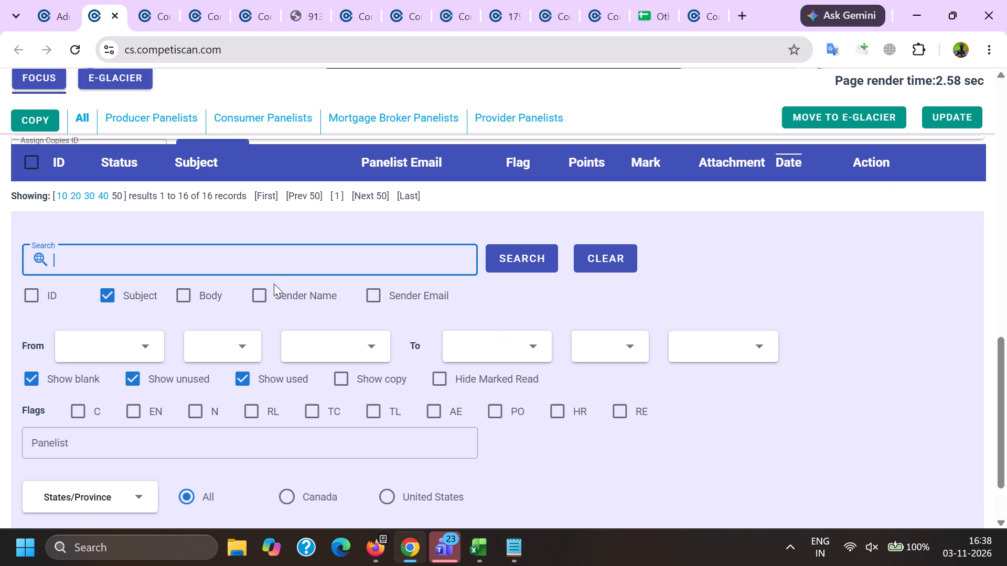
left_click(353, 563)
left_click(376, 557)
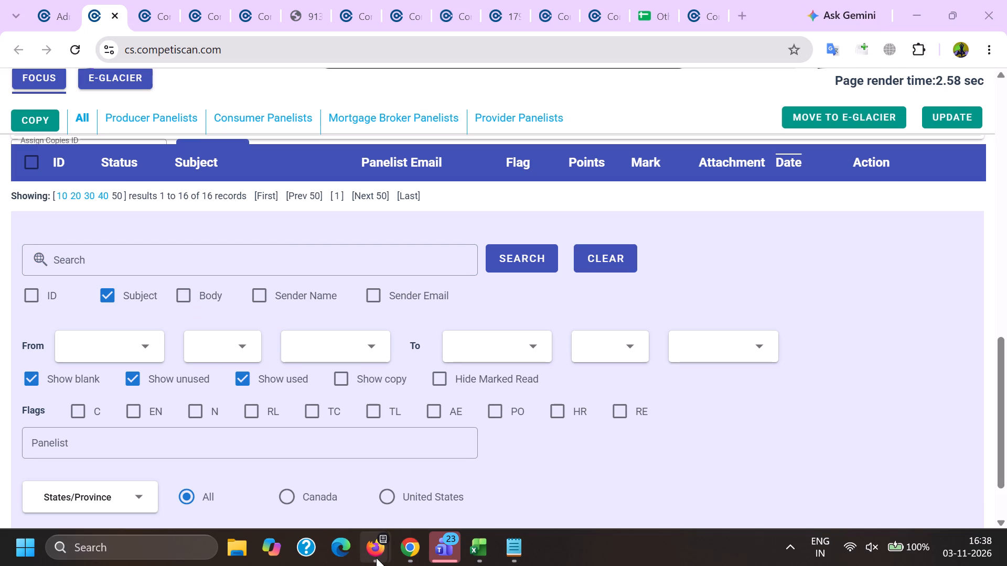
left_click(173, 472)
scroll(244, 361, "down", 17)
scroll(267, 399, "down", 6)
scroll(297, 459, "down", 2)
left_click_drag(302, 379, 0, 362)
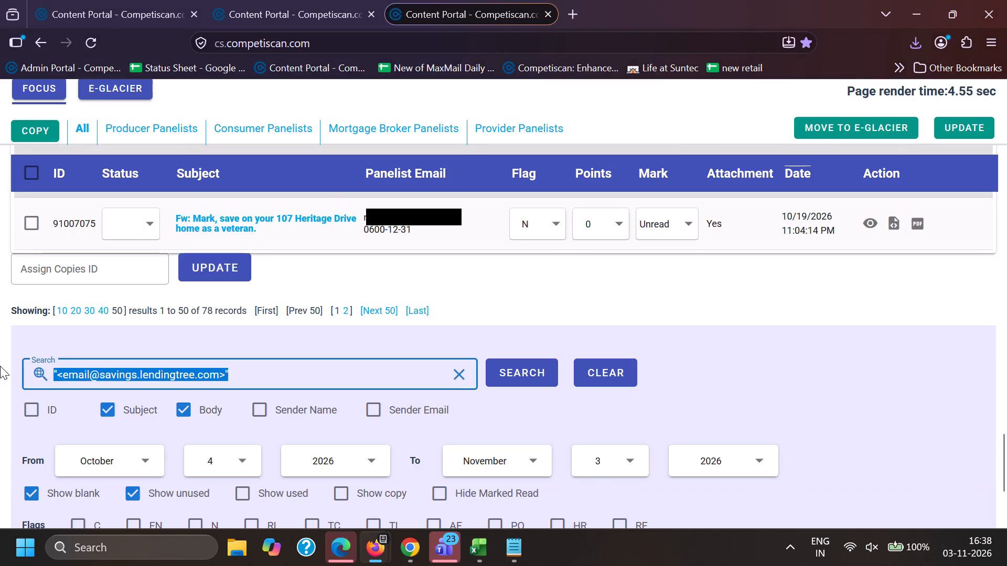
key("BackSpace")
key("shift+quotedbl")
key("ctrl+v")
key("shift+quotedbl")
key("Return")
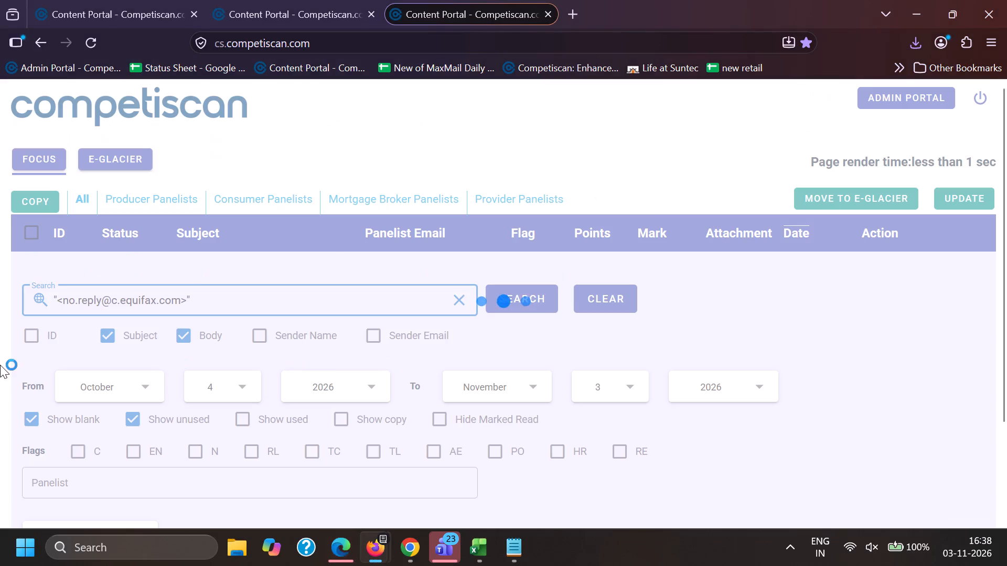
In the strings workbook in Excel, copy the Equifax info sender address in cell B475, just below the no-reply address.
key("alt+Tab")
key("alt+Tab")
key("alt+Tab")
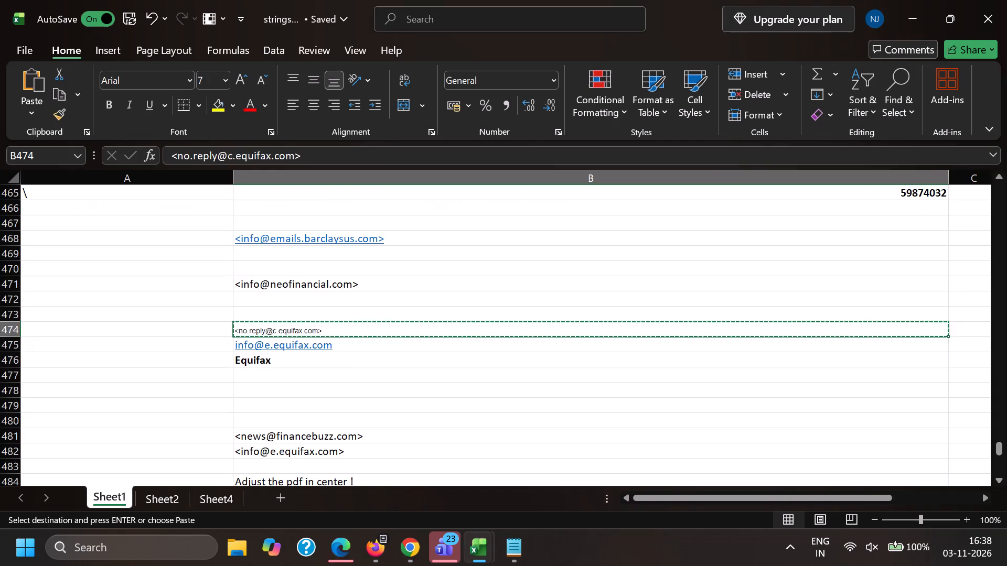
left_click(346, 350)
key("ctrl+c")
Return to Firefox's third Content Portal tab and switch the Equifax no-reply search to the E-Glacier listing.
key("alt+Tab")
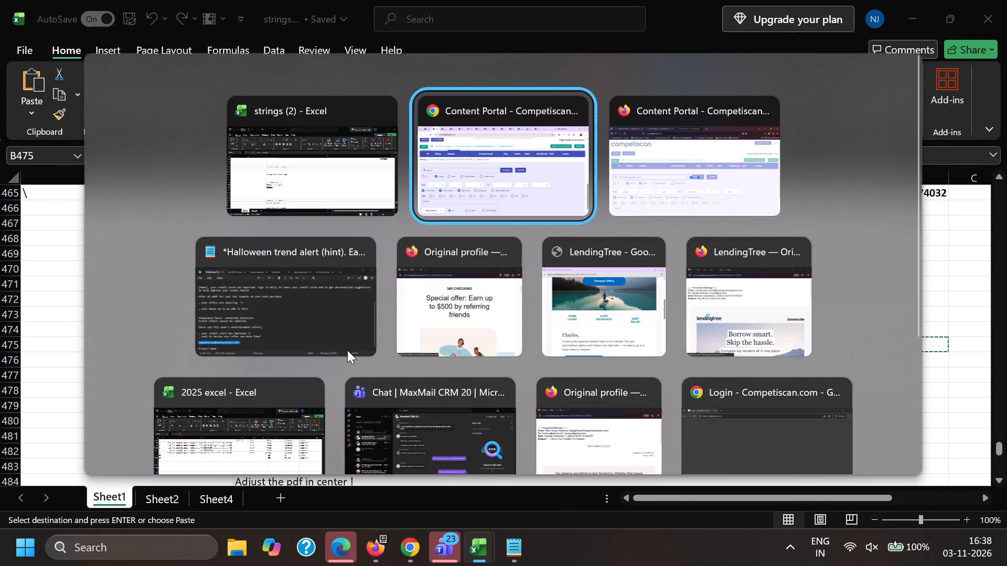
key("alt+Tab")
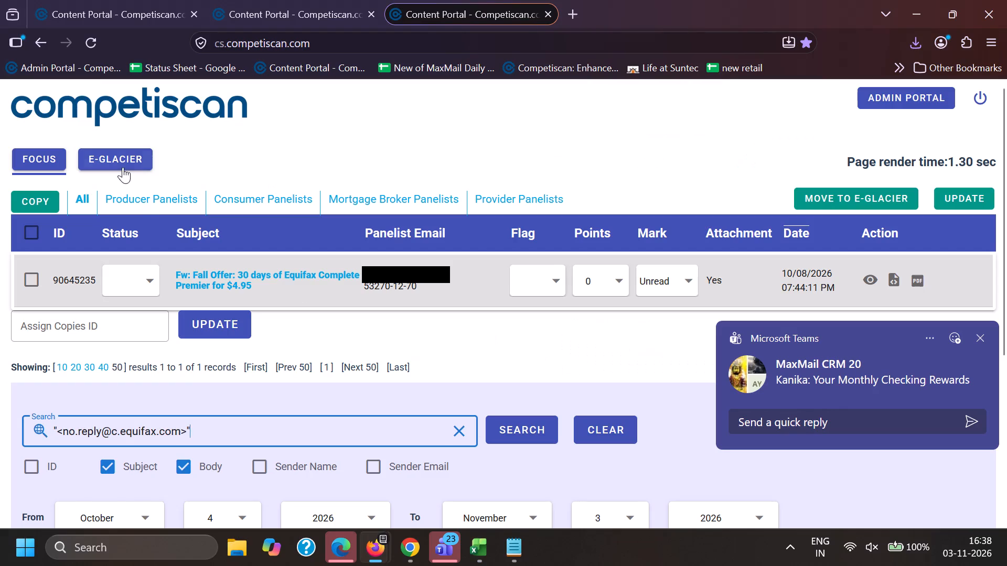
left_click(123, 167)
In Firefox's second Content Portal tab, replace the Experian search with the copied Equifax info address in quotation marks and run it.
left_click(281, 0)
scroll(253, 344, "down", 3)
left_click_drag(275, 330, 0, 277)
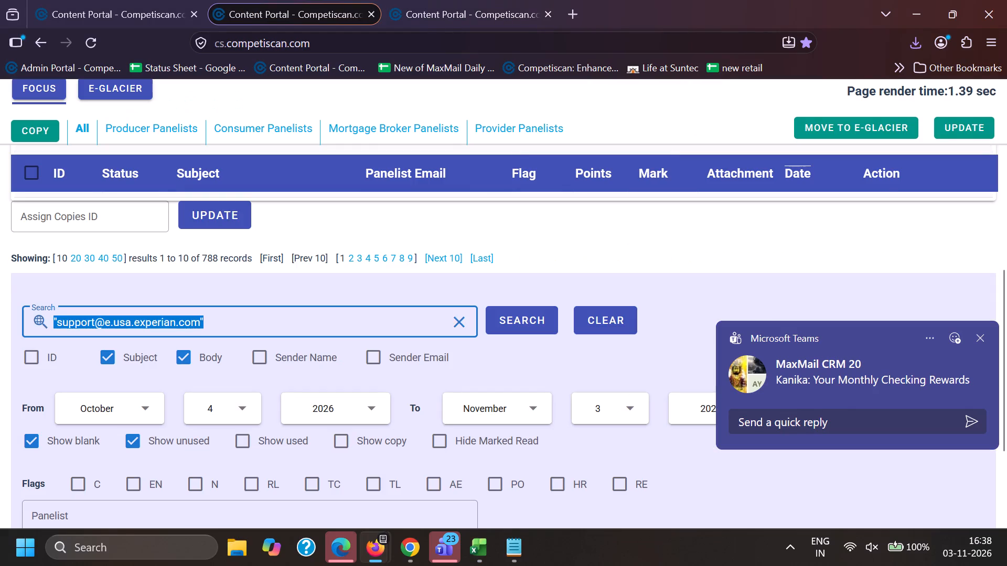
left_click_drag(0, 277, 2, 277)
key("BackSpace")
key("shift+quotedbl")
key("ctrl+shift+v")
key("ctrl+shift+apostrophe")
key("Return")
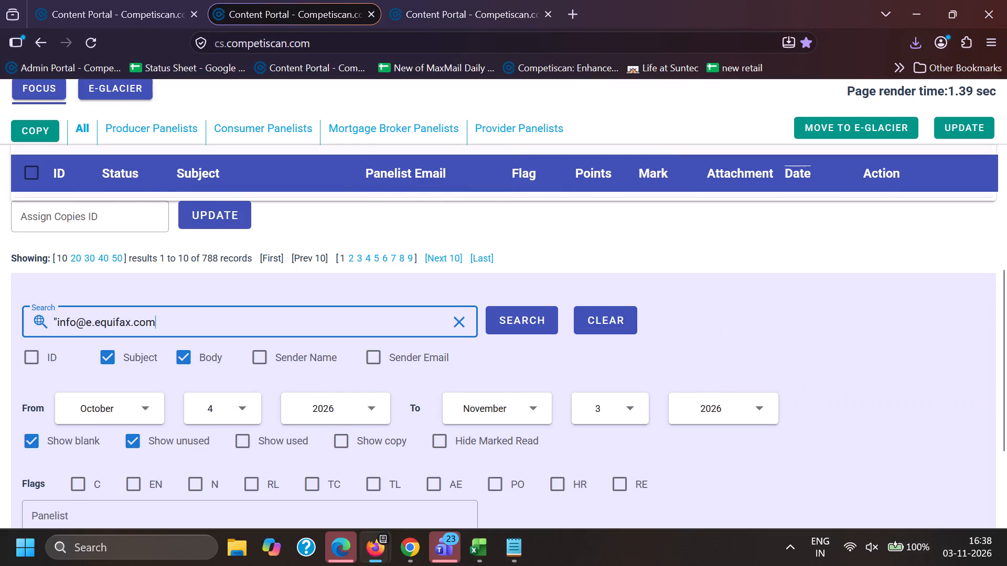
key("shift+quotedbl")
key("Return")
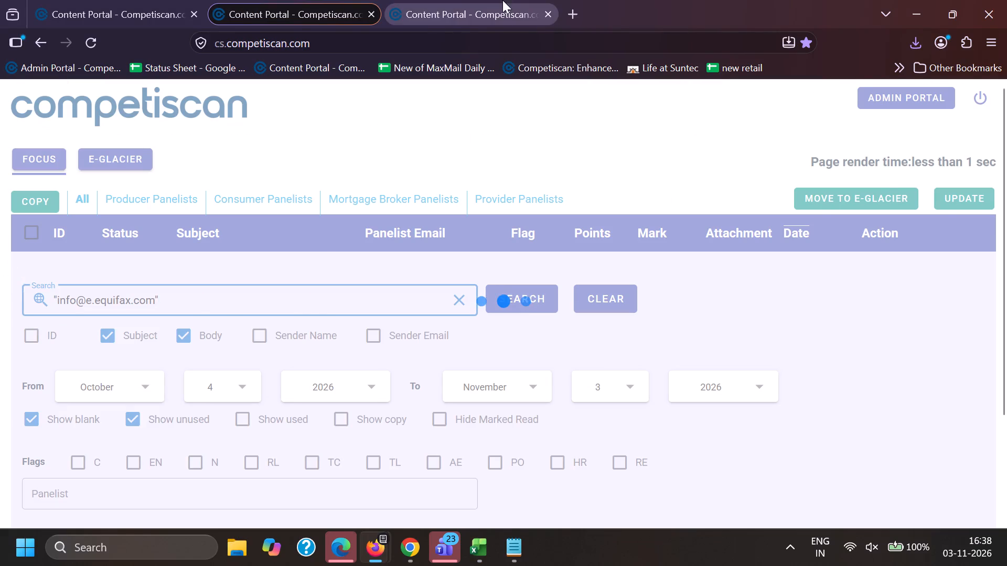
Look through the Equifax results, copy the subject "Thirty days. One dollar. We're serious." from email 91100501, and open that email.
left_click(502, 0)
left_click(242, 0)
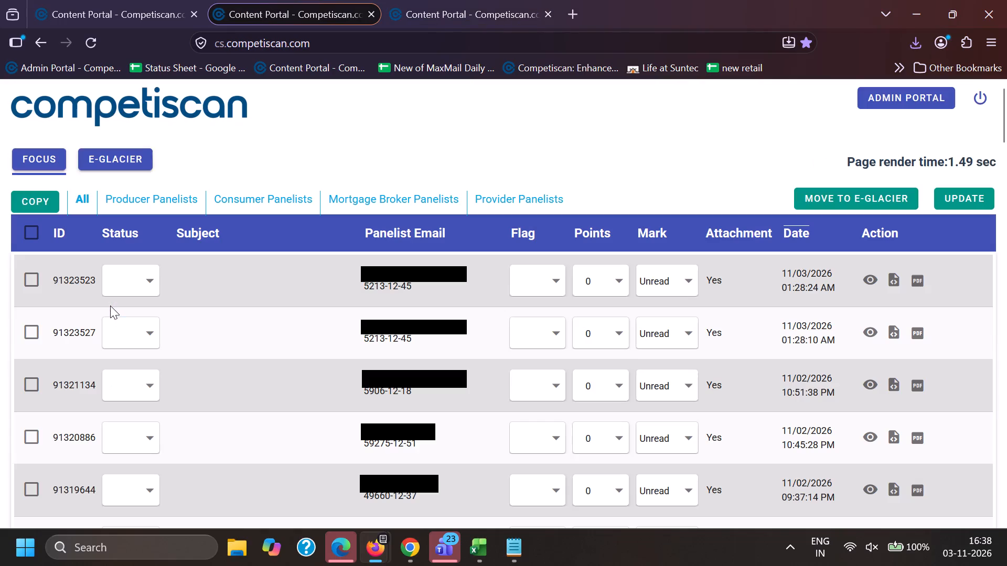
scroll(138, 310, "down", 16)
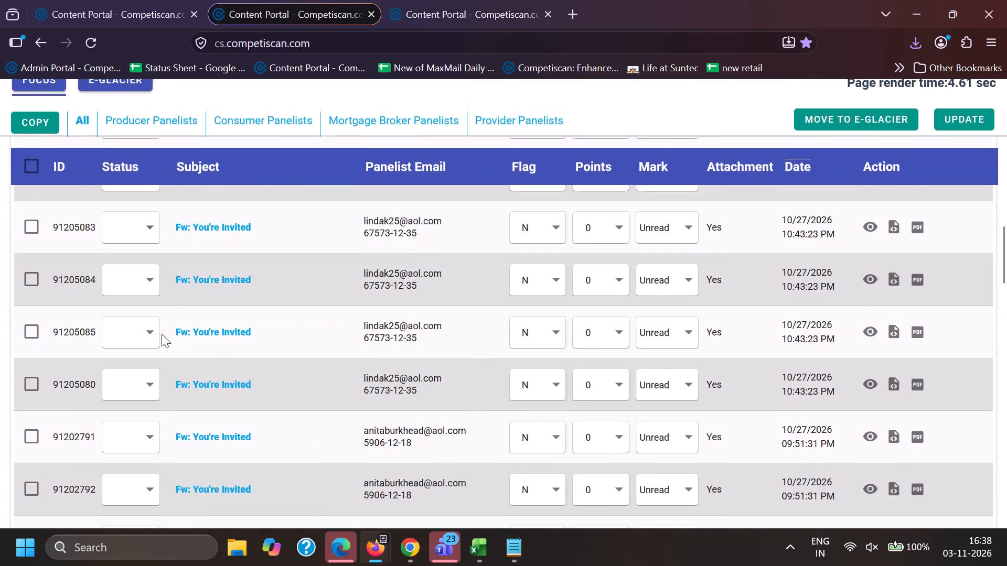
scroll(162, 334, "down", 12)
scroll(169, 335, "up", 3)
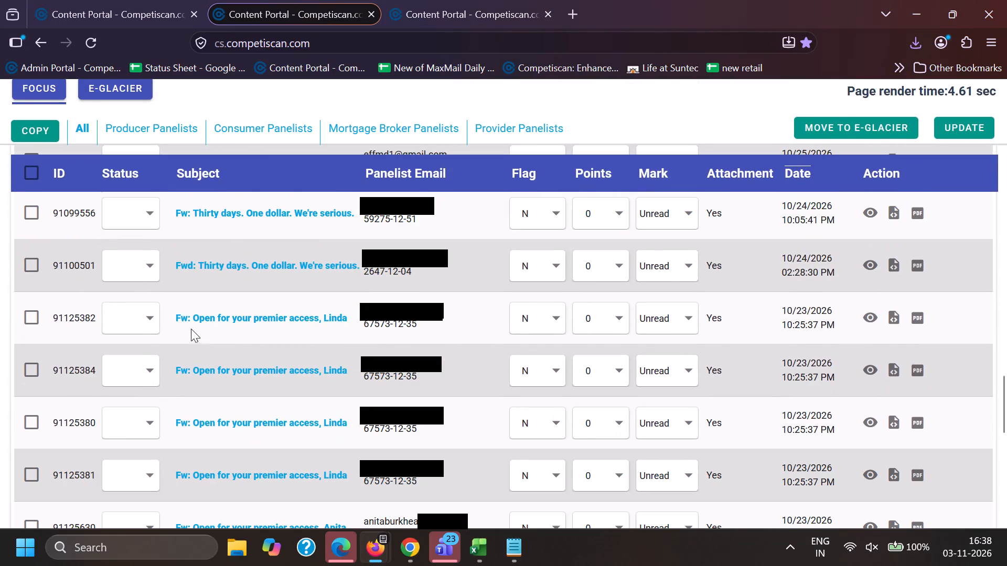
left_click_drag(195, 255, 362, 263)
key("ctrl+c")
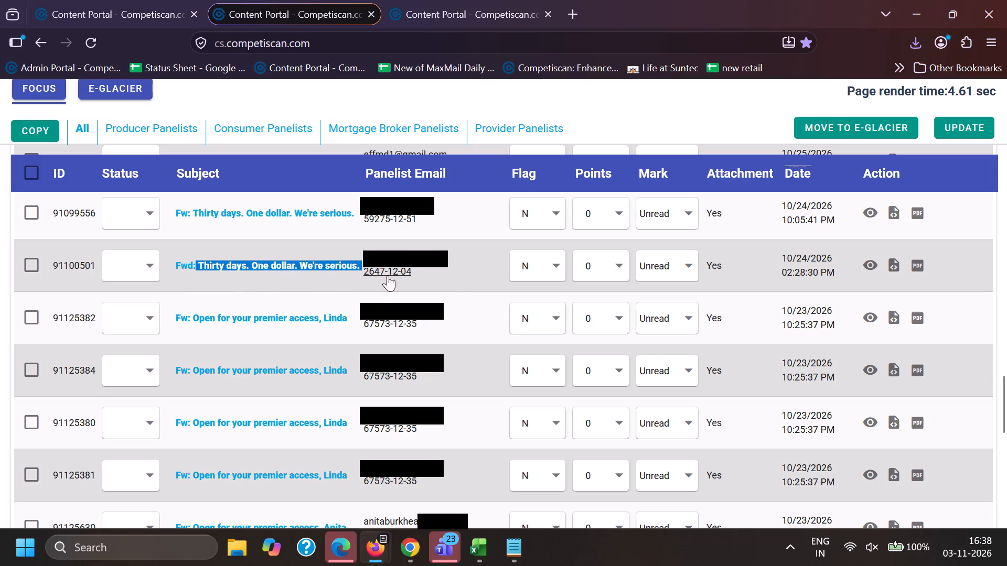
left_click(872, 260)
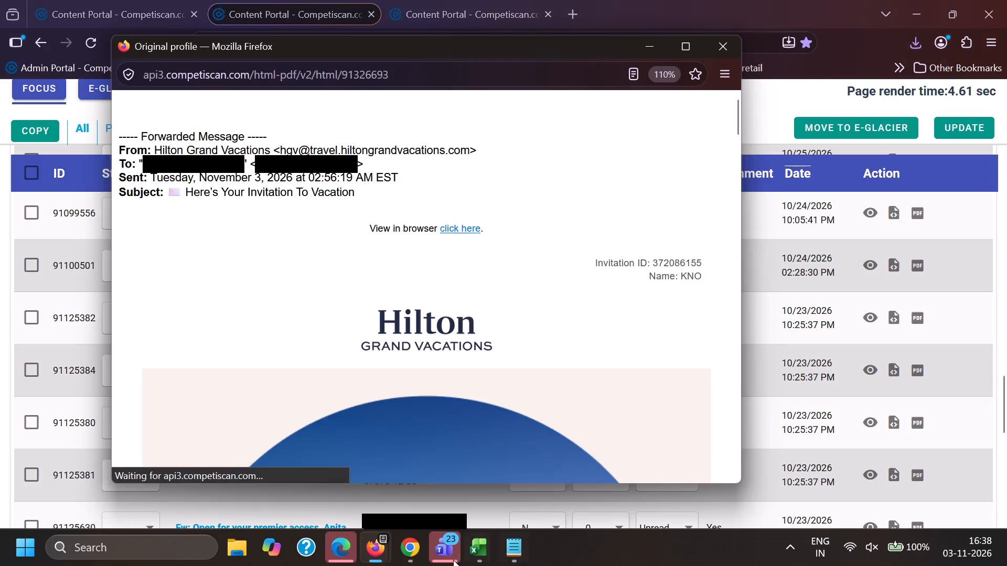
In Chrome's Content Portal, search the Focus listing subjects for the copied "Thirty days. One dollar. We're serious." in quotation marks.
left_click(419, 551)
left_click(125, 464)
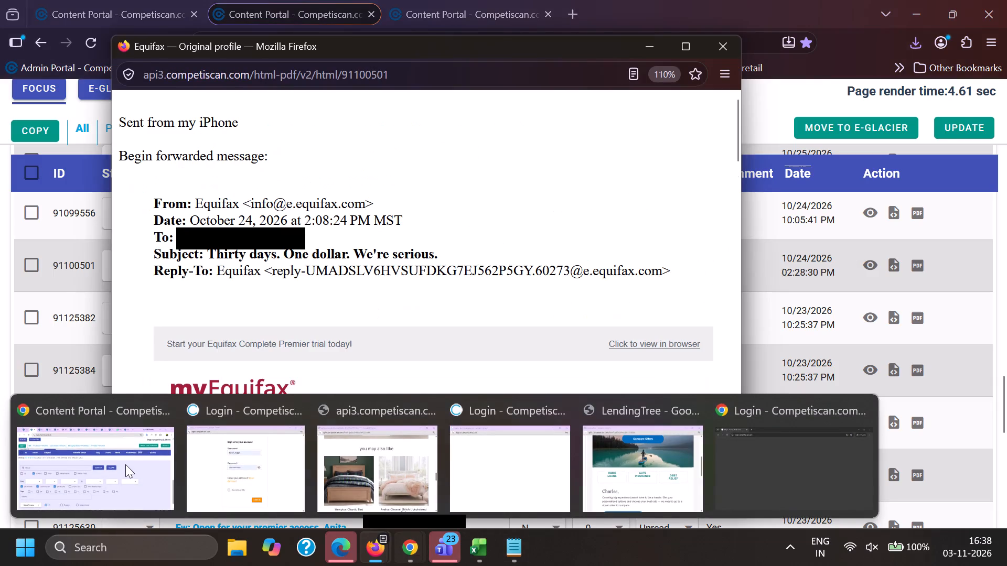
left_click(313, 263)
key("shift+quotedbl")
key("ctrl+v")
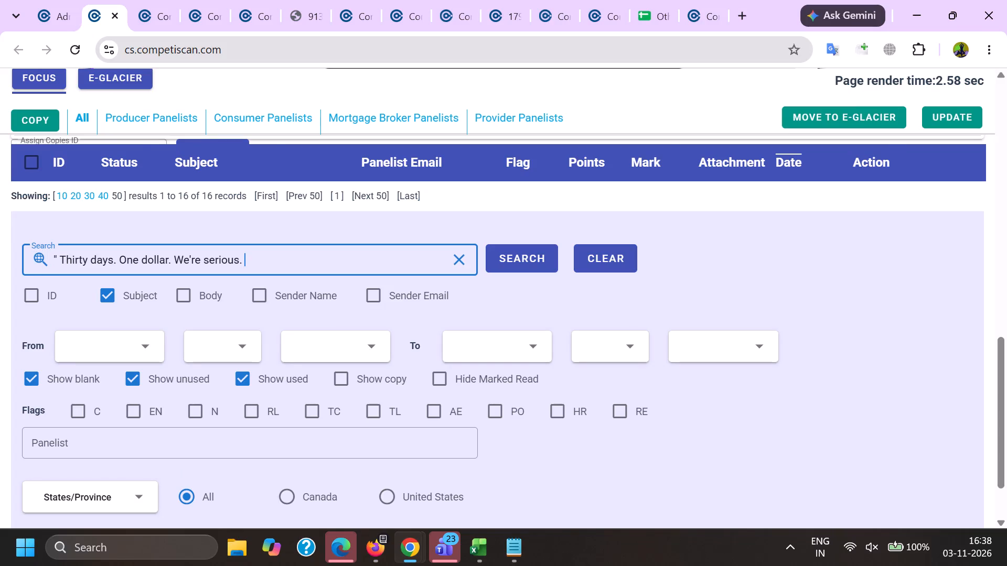
key("shift+quotedbl")
key("Return")
key("Return")
key("alt+Tab")
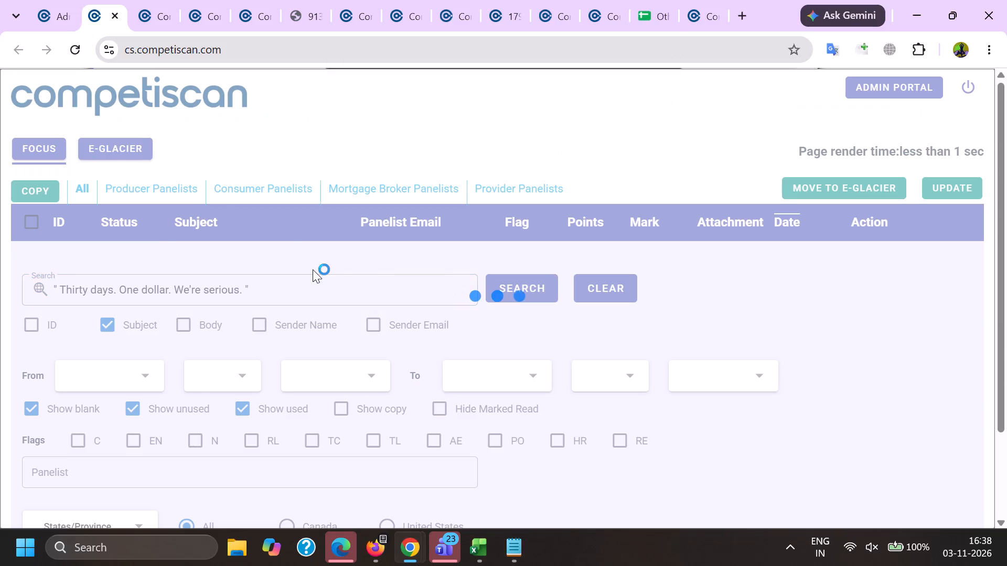
In the Chrome results for "Thirty days. One dollar. We're serious.", preview emails 91091488, 91099556 and 90352025 to compare their content.
key("alt+Tab")
scroll(274, 308, "down", 1)
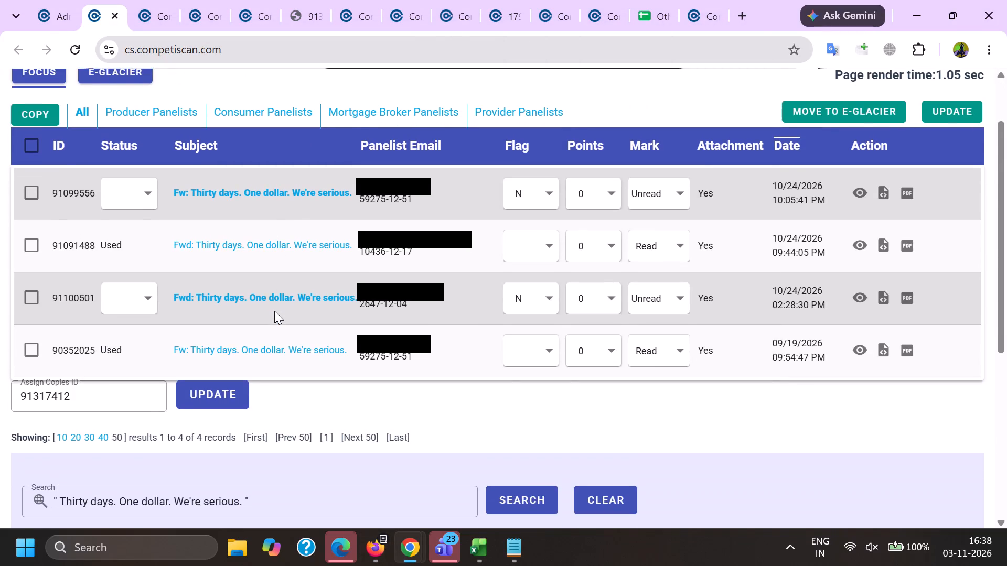
left_click(862, 241)
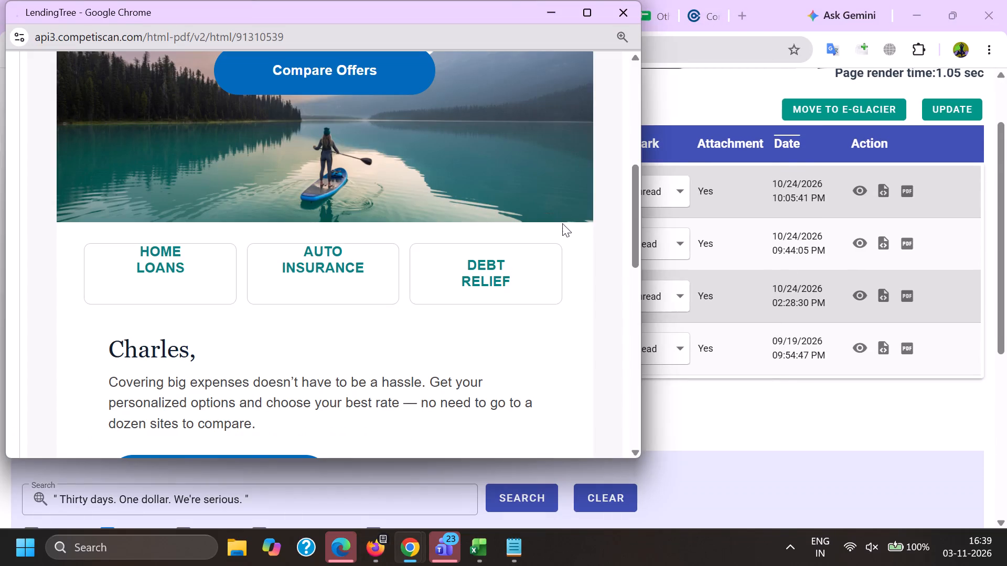
scroll(366, 241, "down", 6)
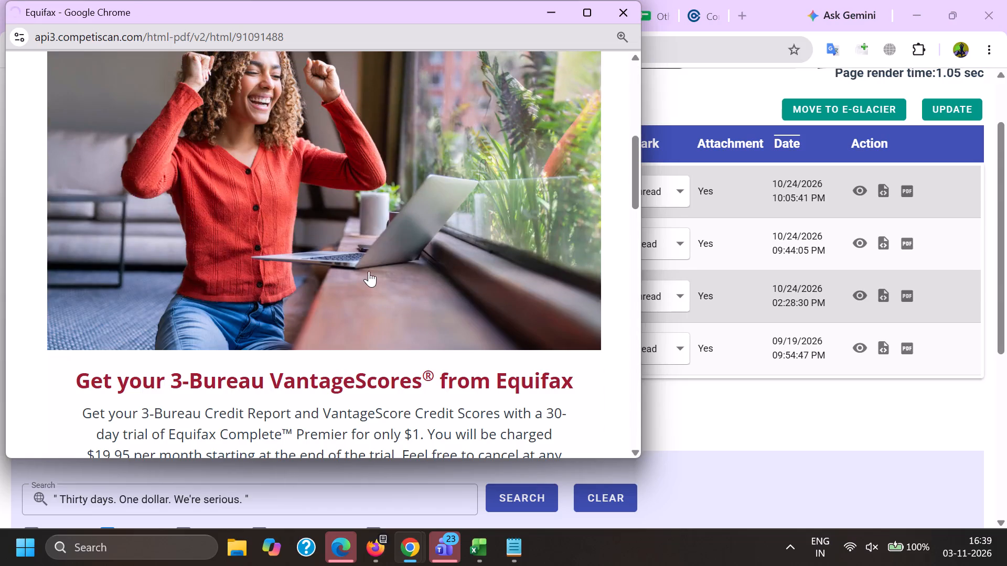
scroll(369, 271, "down", 4)
key("alt+Tab")
left_click(861, 182)
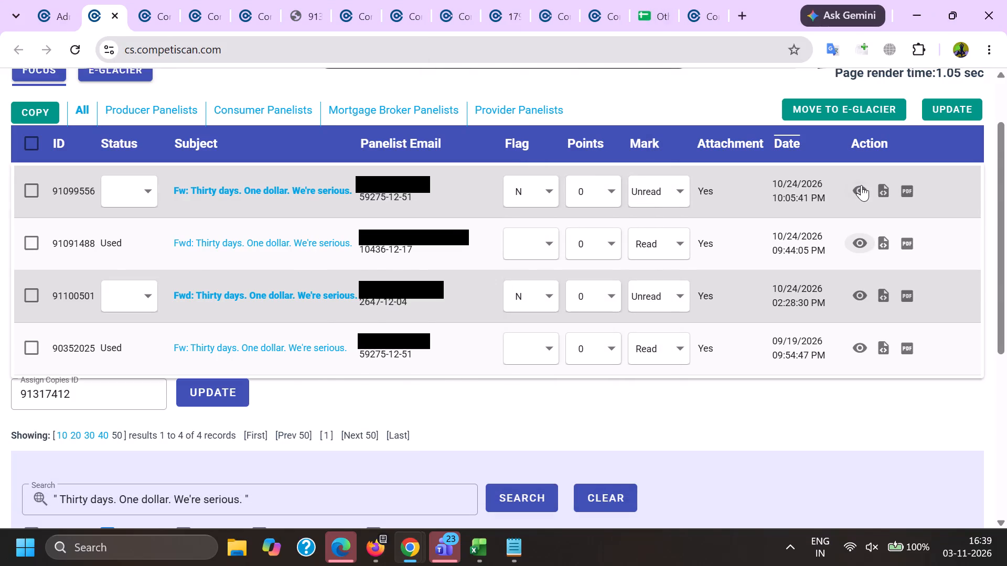
scroll(517, 266, "down", 10)
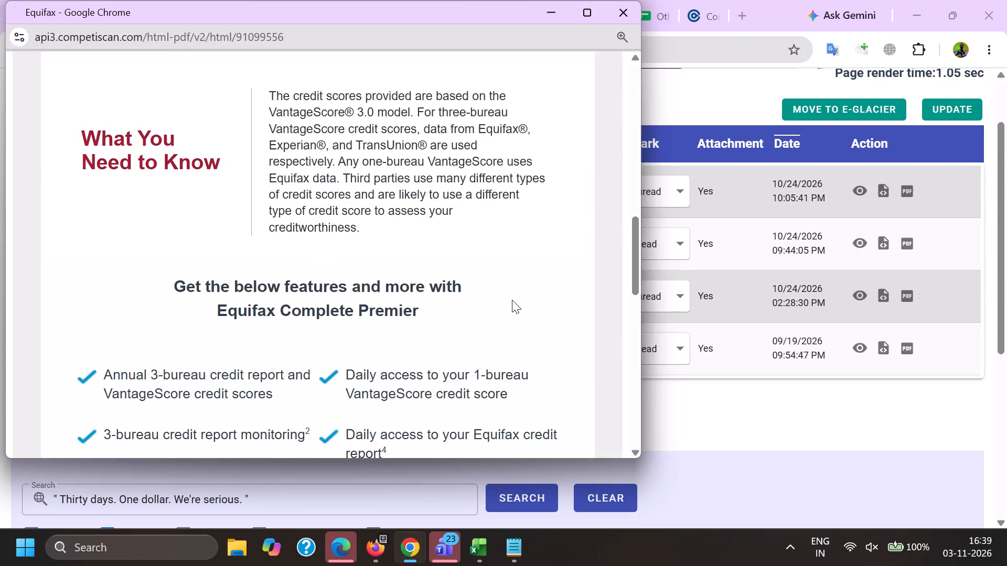
key("alt+Tab")
left_click(861, 344)
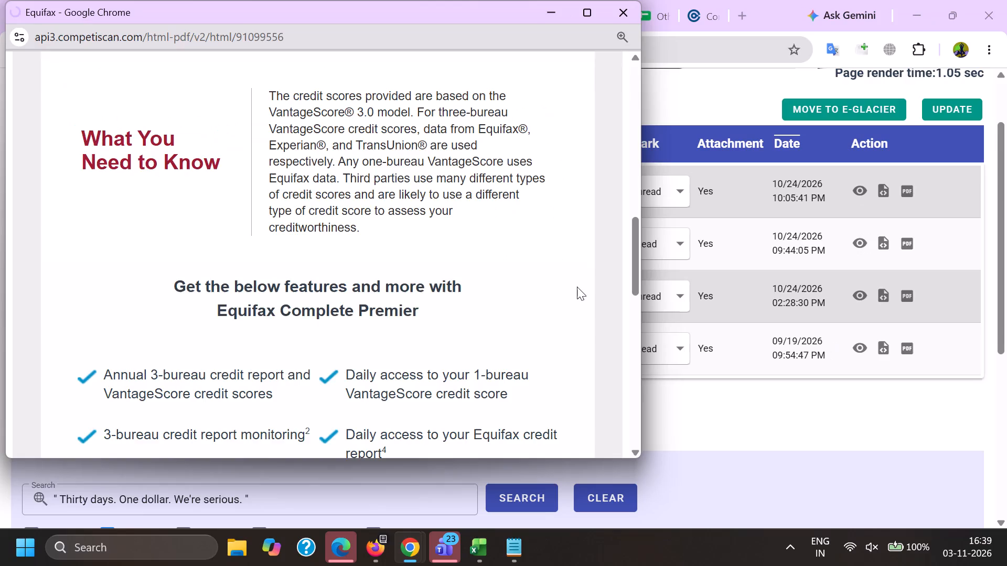
scroll(576, 288, "down", 6)
scroll(569, 308, "up", 6)
key("alt+Tab")
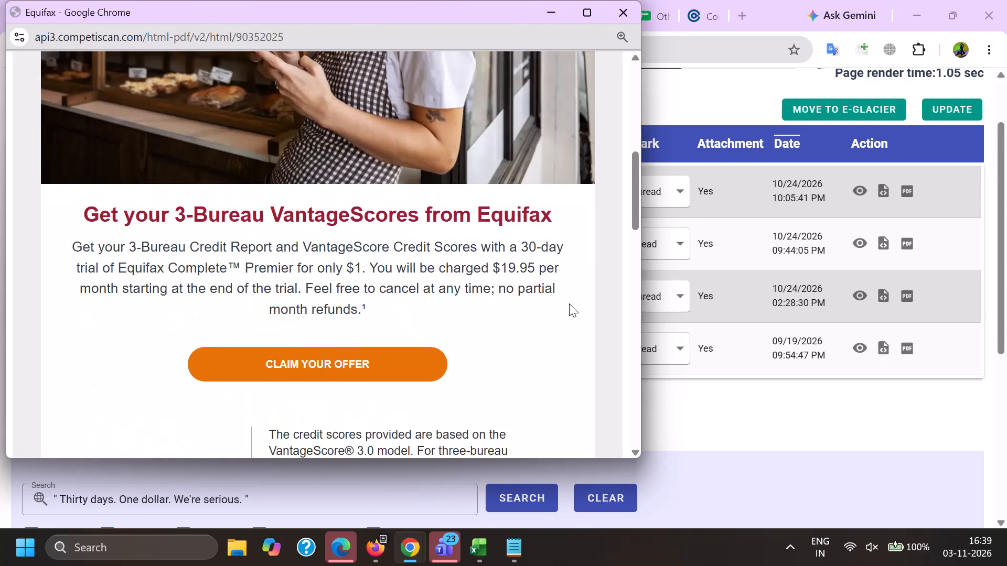
Include copies in the "Thirty days. One dollar. We're serious." search and rerun it.
scroll(255, 356, "down", 3)
left_click(336, 382)
left_click(527, 249)
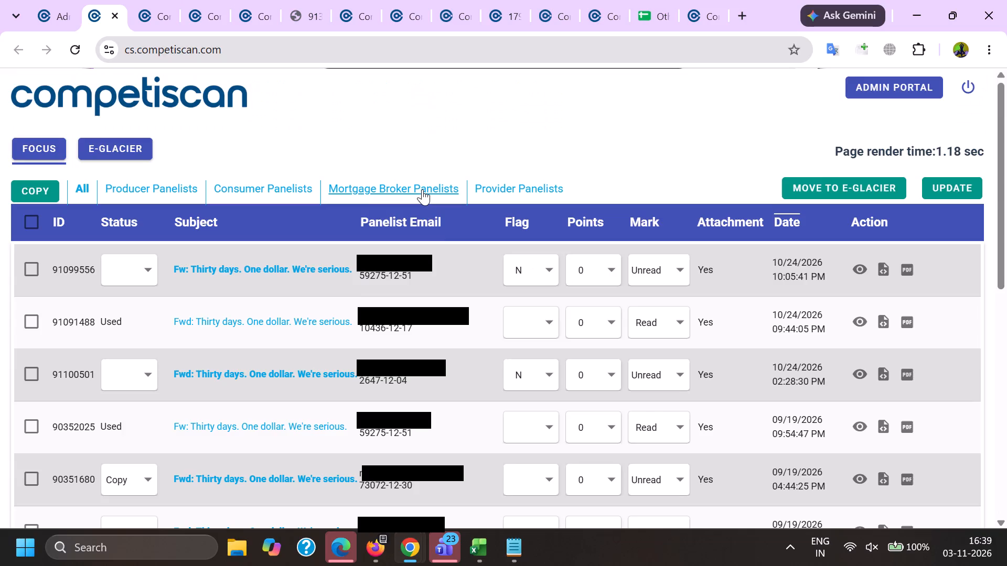
Preview email 90351680, marked as a copy, to examine its content.
scroll(453, 328, "down", 2)
left_click(864, 317)
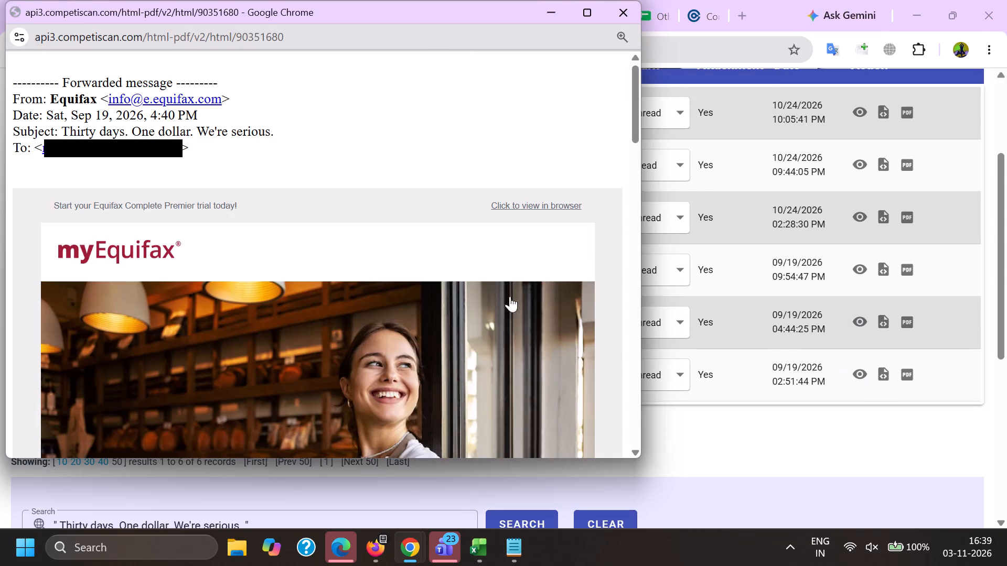
scroll(499, 298, "down", 5)
key("alt+Tab")
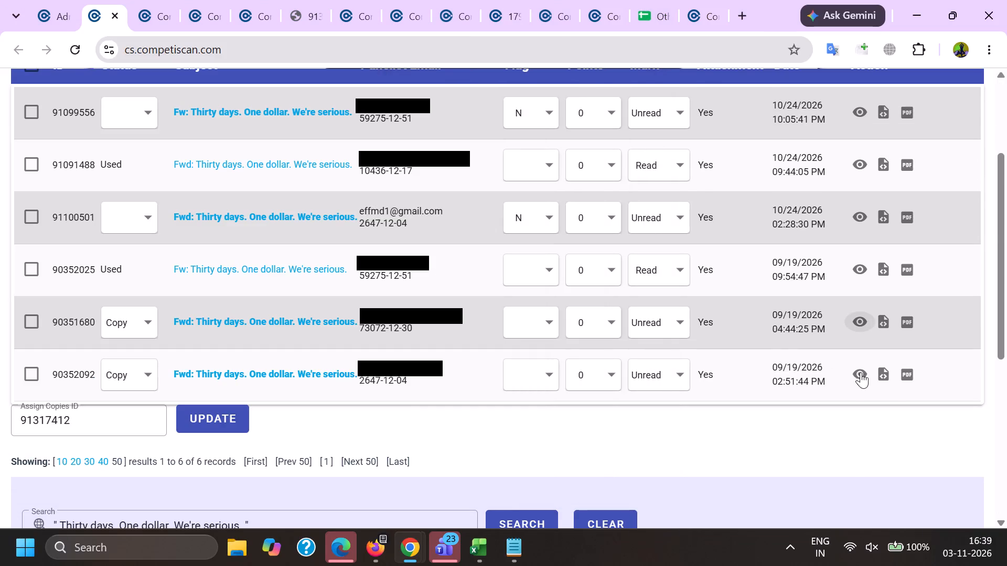
Preview email 90352092, marked as a copy, in the "Thirty days. One dollar. We're serious." results to examine its content.
left_click(862, 371)
scroll(429, 286, "down", 11)
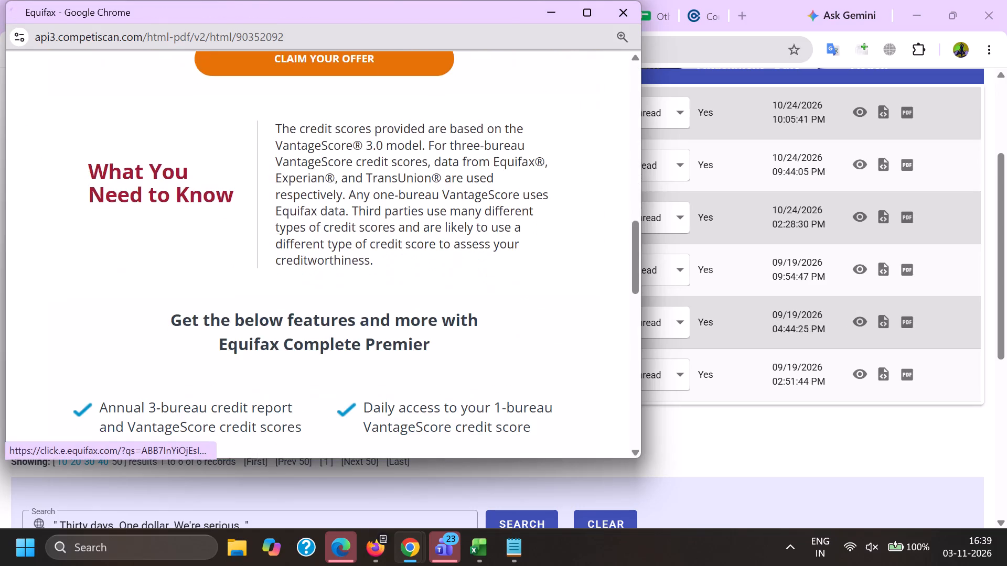
key("alt+Tab")
left_click(384, 545)
left_click(226, 484)
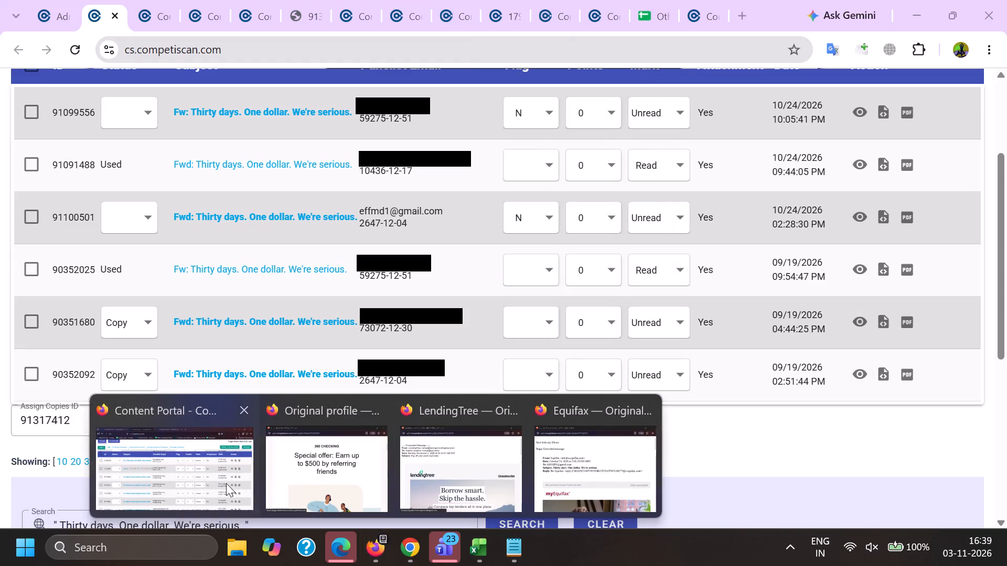
scroll(238, 382, "down", 4)
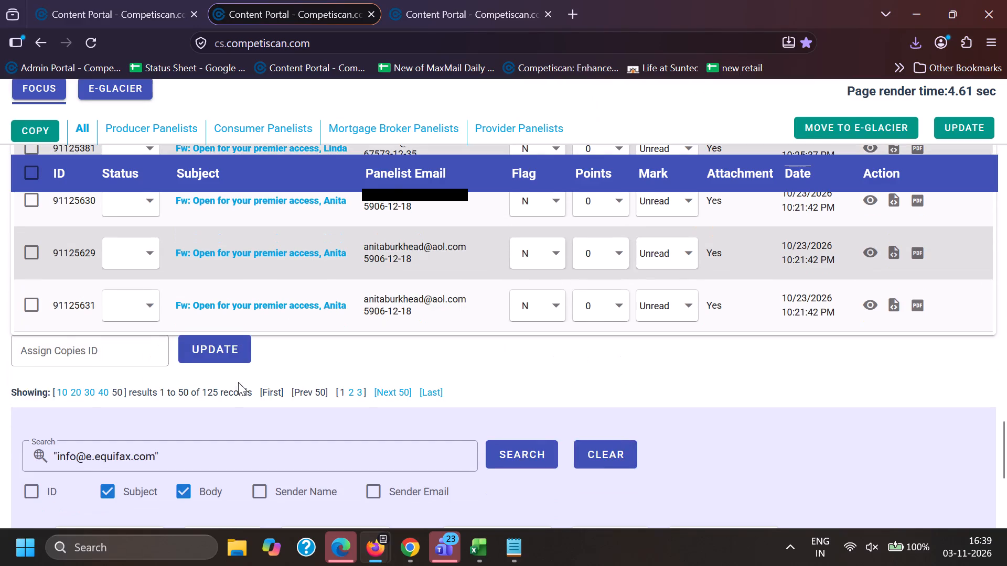
scroll(232, 419, "down", 3)
left_click(104, 290)
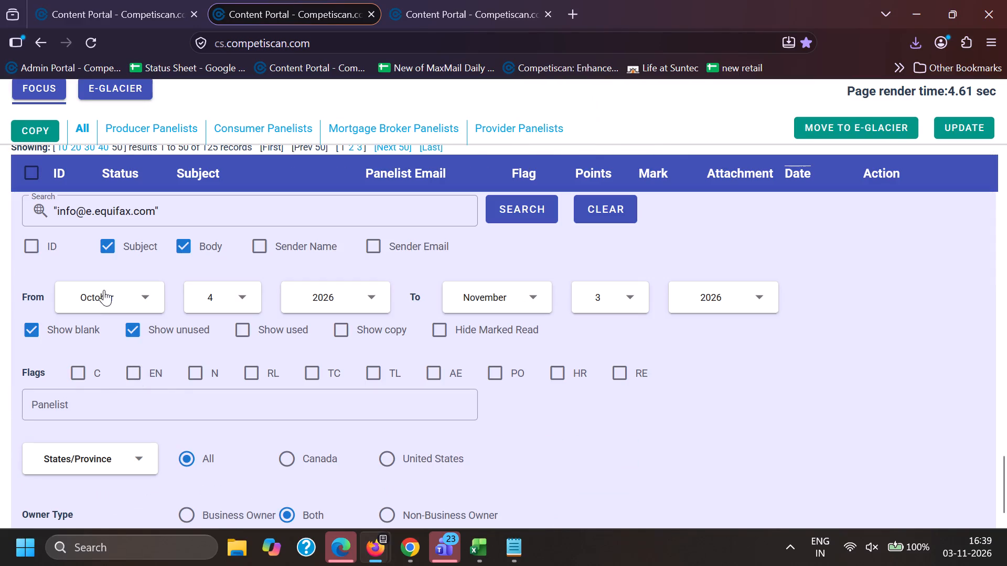
left_click(101, 330)
left_click(294, 292)
scroll(294, 291, "down", 6)
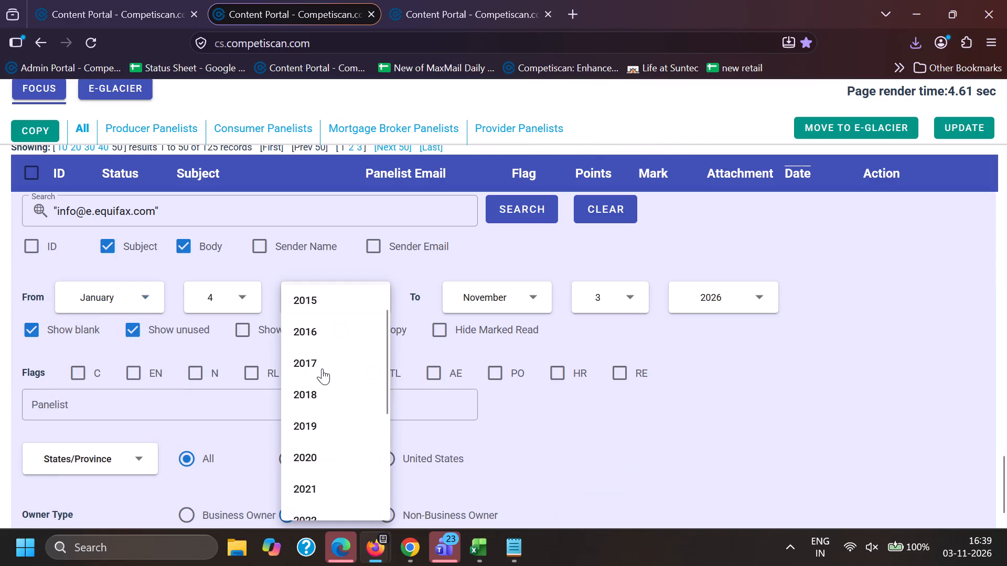
left_click(319, 438)
left_click(521, 295)
scroll(517, 309, "down", 6)
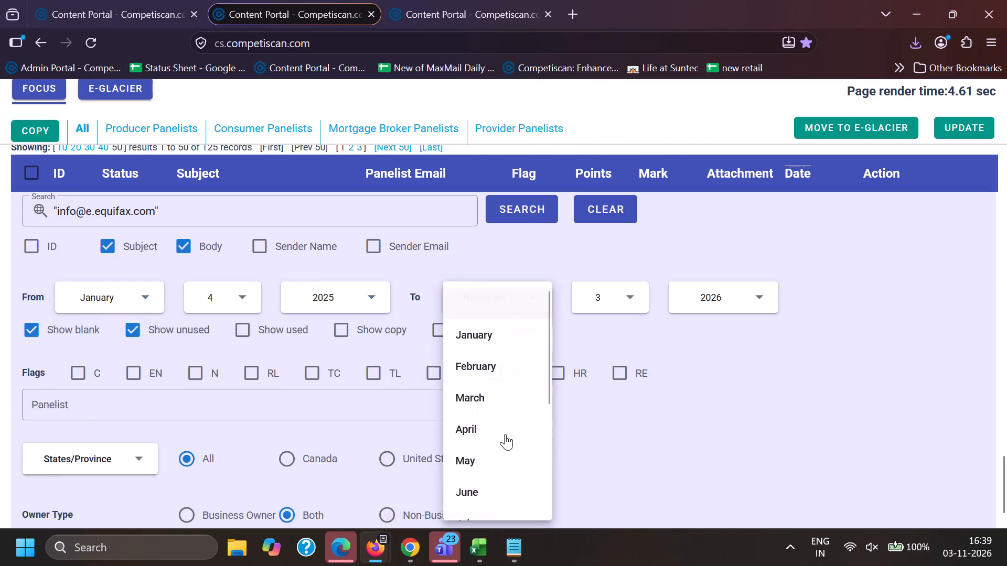
left_click(492, 490)
left_click(698, 293)
scroll(676, 382, "down", 6)
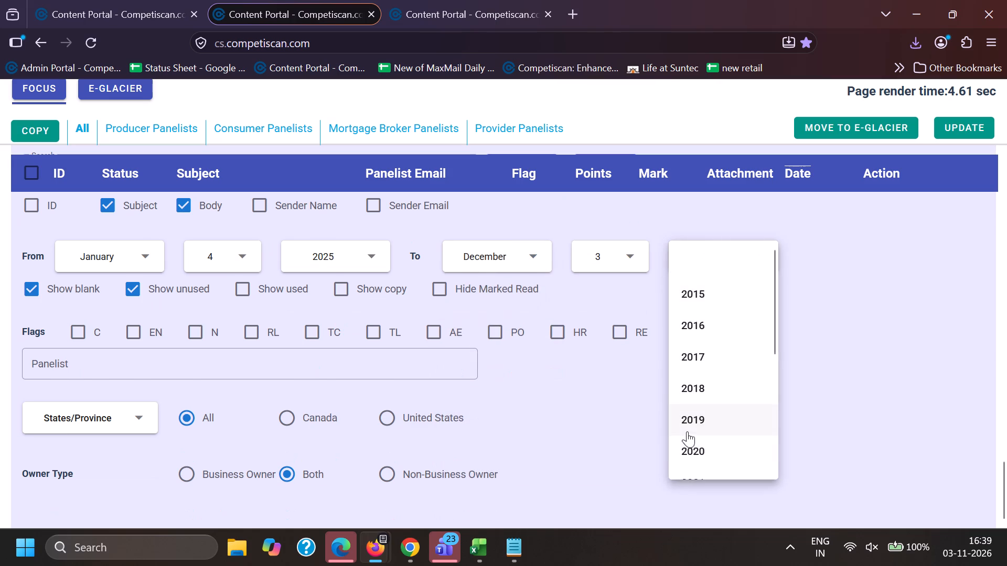
scroll(687, 431, "down", 6)
left_click(697, 405)
scroll(600, 329, "up", 1)
left_click(521, 257)
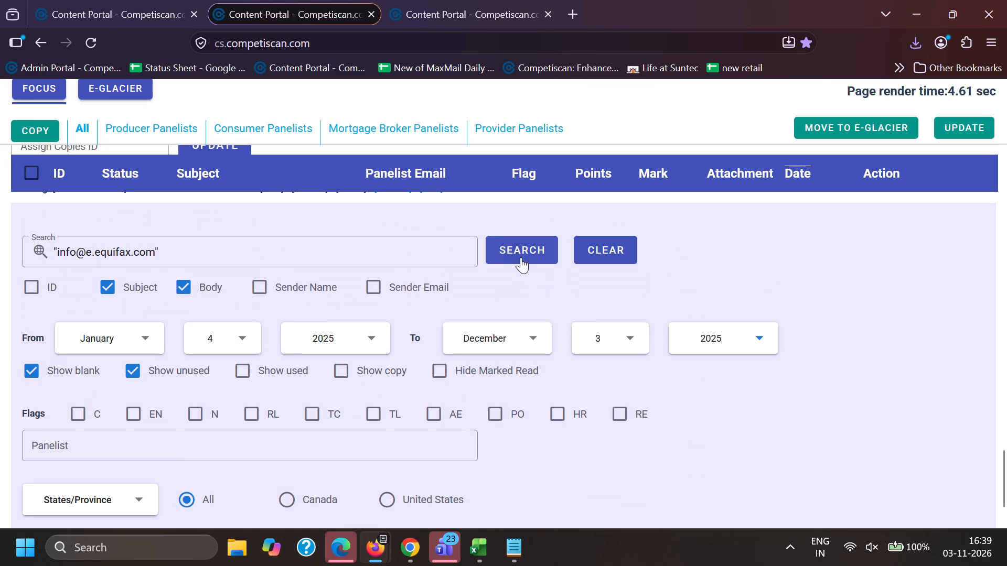
left_click(451, 0)
left_click(328, 0)
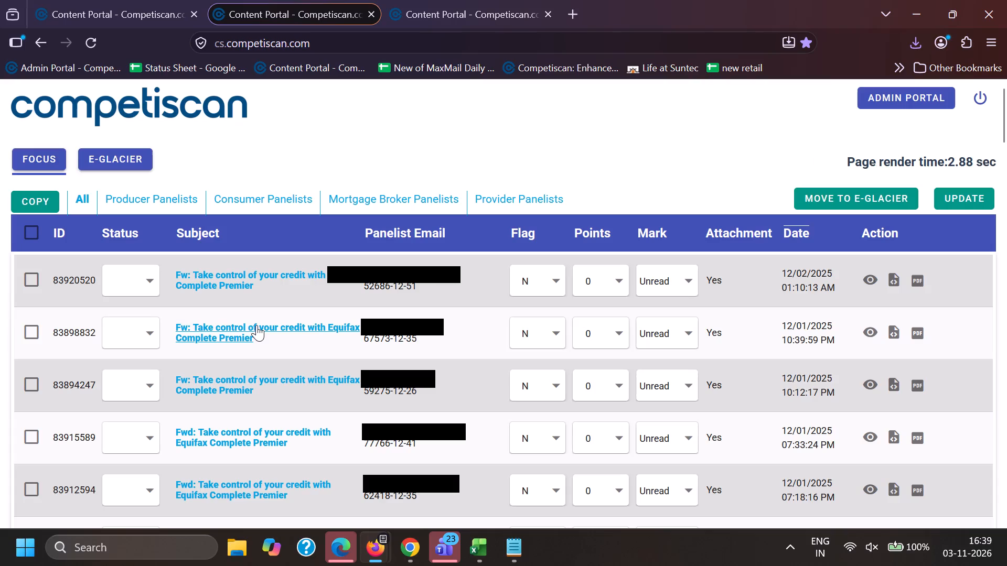
Copy email 83920520's subject and search the Chrome Content Portal for "Take control of your credit with Equifax Complete Premier".
left_click_drag(189, 262, 278, 286)
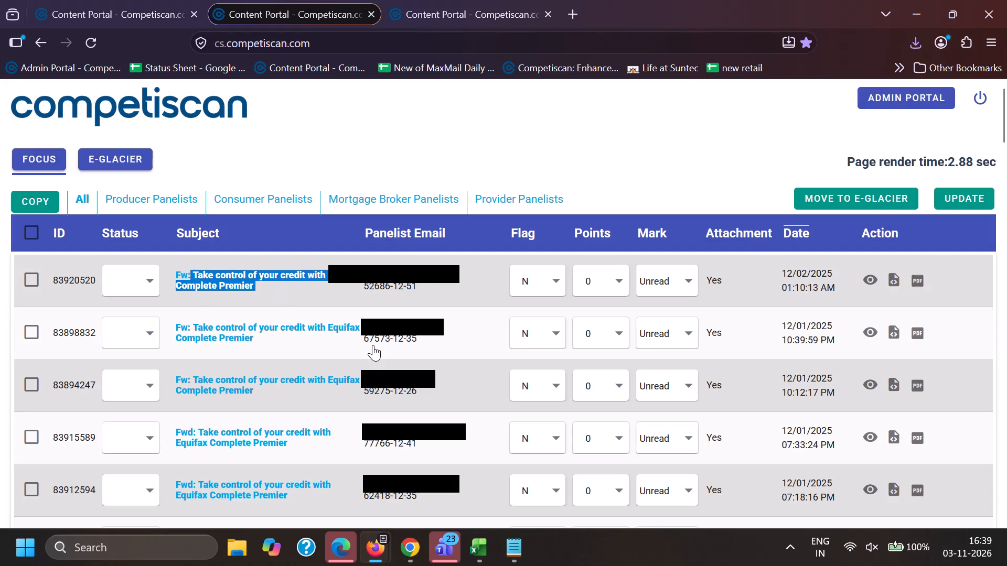
key("ctrl+c")
key("ctrl+c")
left_click(410, 562)
left_click(131, 474)
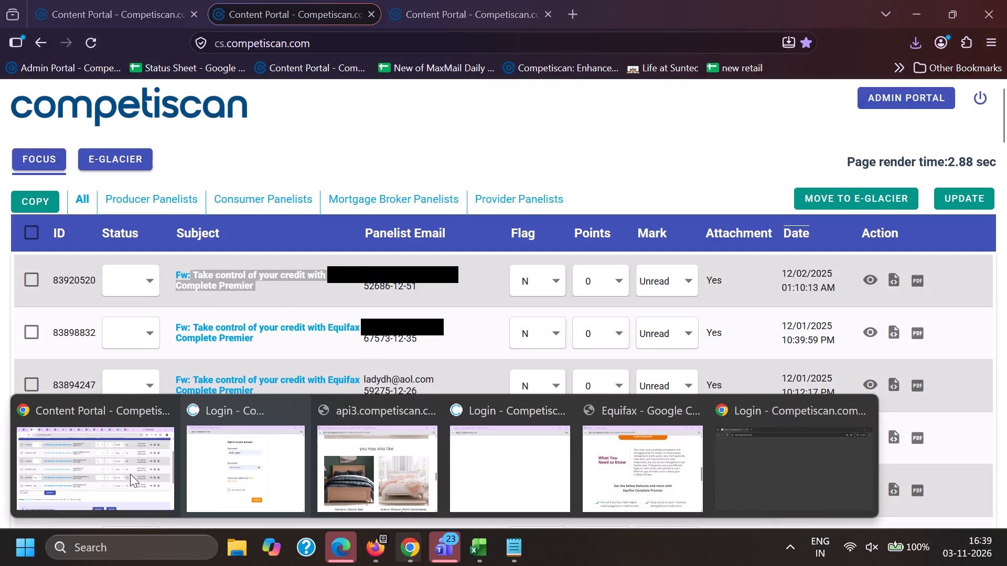
scroll(217, 385, "down", 1)
left_click_drag(325, 268, 0, 242)
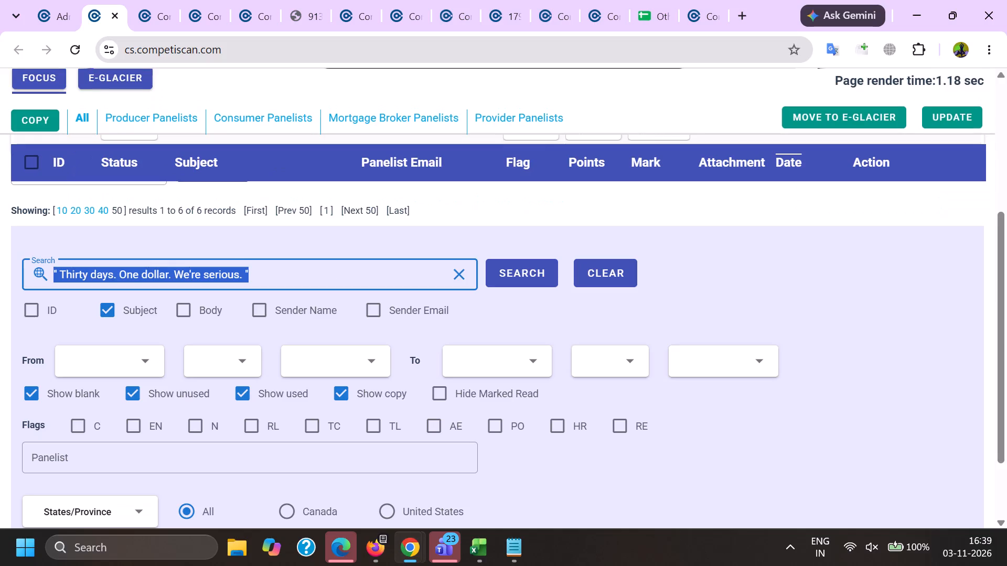
key("BackSpace")
key("shift+quotedbl")
key("ctrl+v")
key("shift+quotedbl")
key("Return")
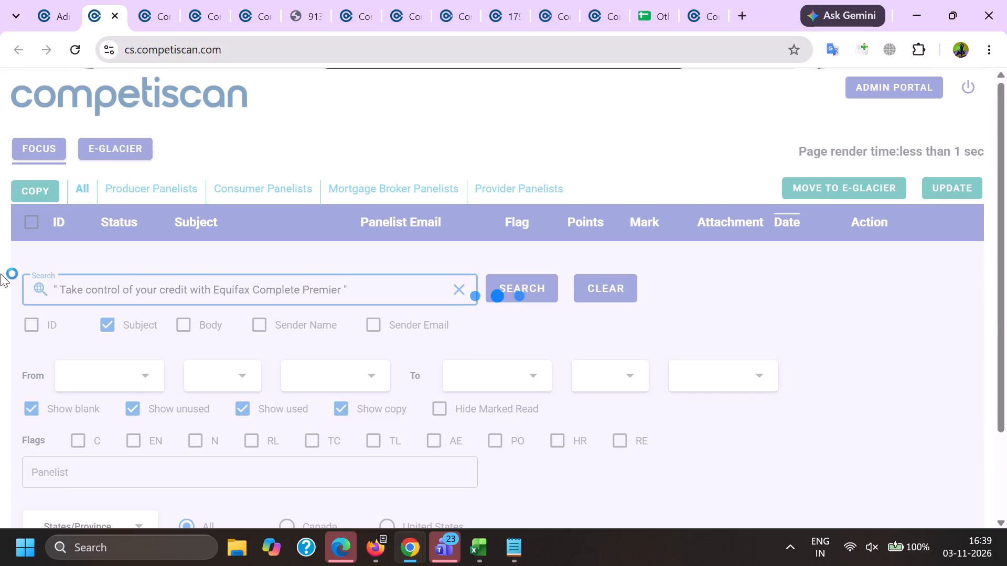
Close the six leftover tabs directly after the Content Portal tab in Chrome and return to the search results.
left_click(151, 0)
left_click(162, 14)
left_click(162, 14)
double_click(162, 14)
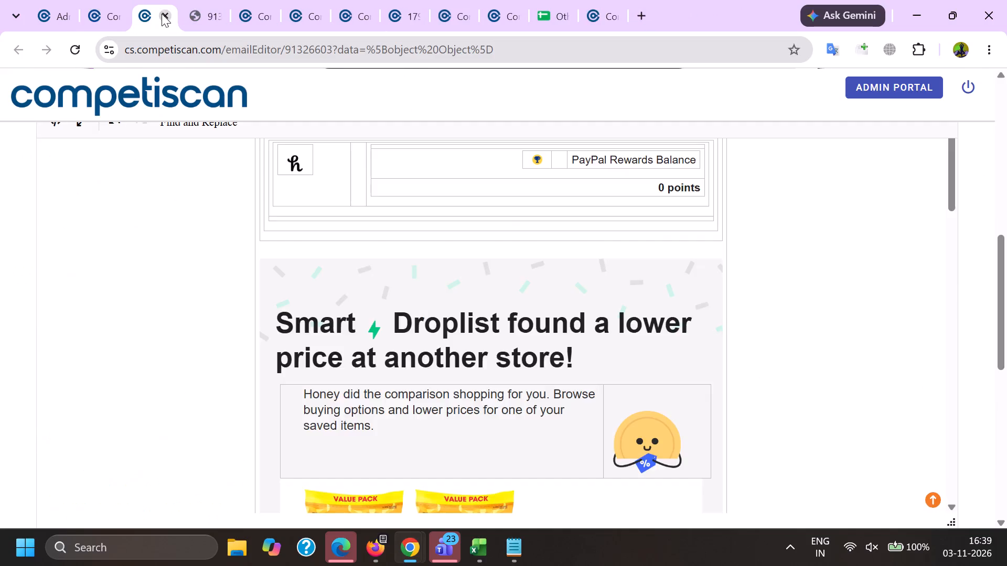
left_click(162, 14)
left_click(162, 14)
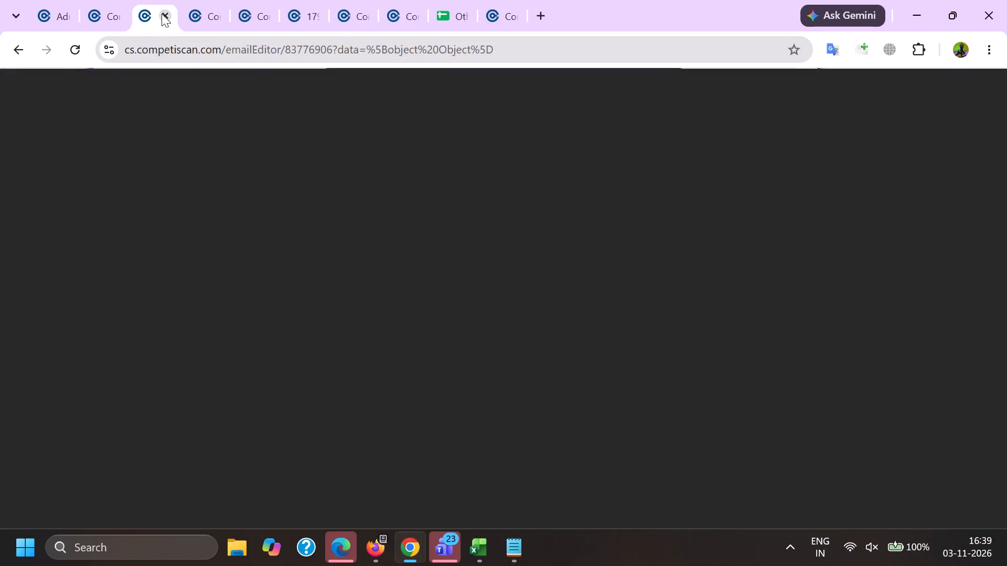
left_click(162, 14)
left_click(112, 0)
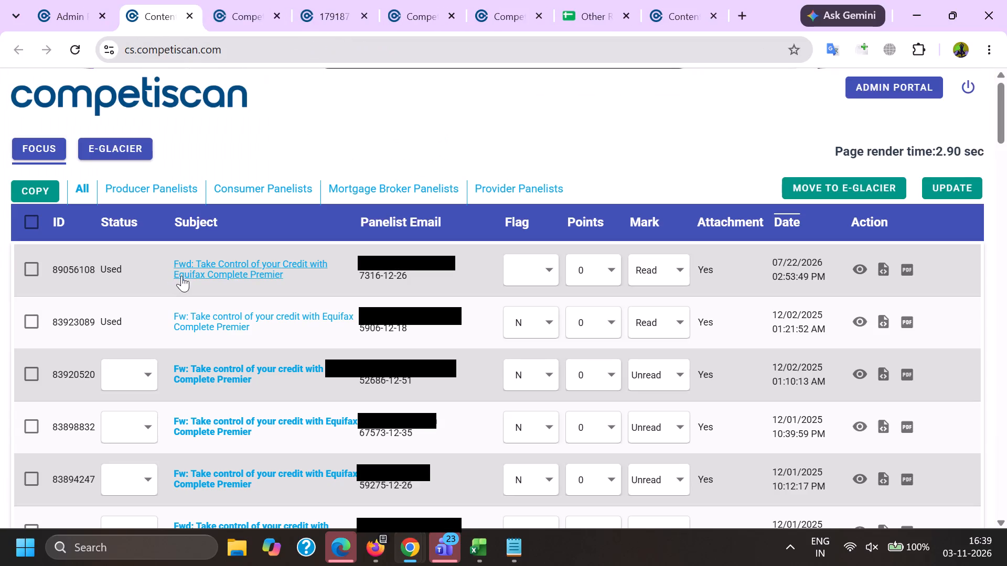
Look through the "Take control of your credit with Equifax Complete Premier" results to compare statuses and dates of the listed emails.
scroll(317, 342, "down", 5)
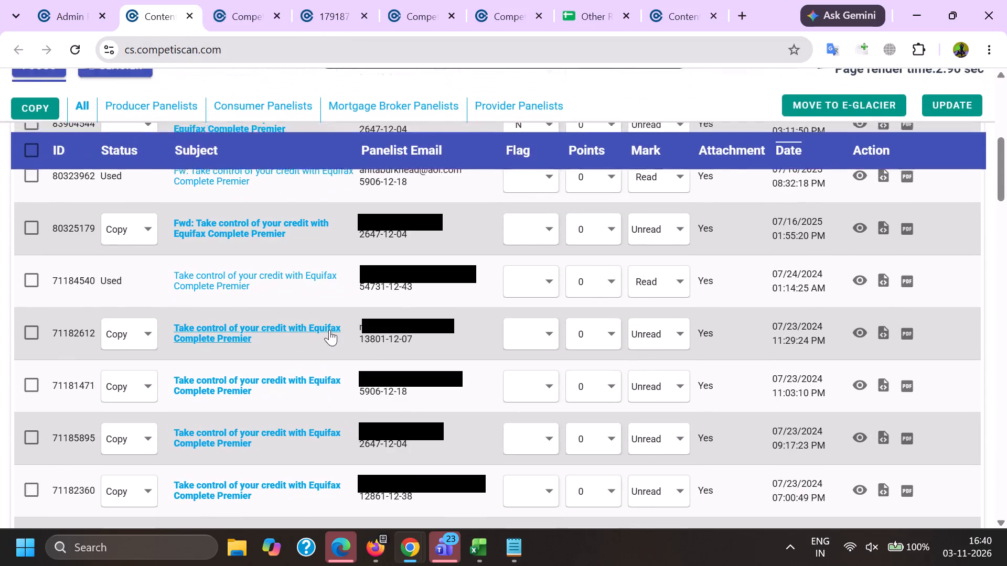
scroll(329, 330, "down", 2)
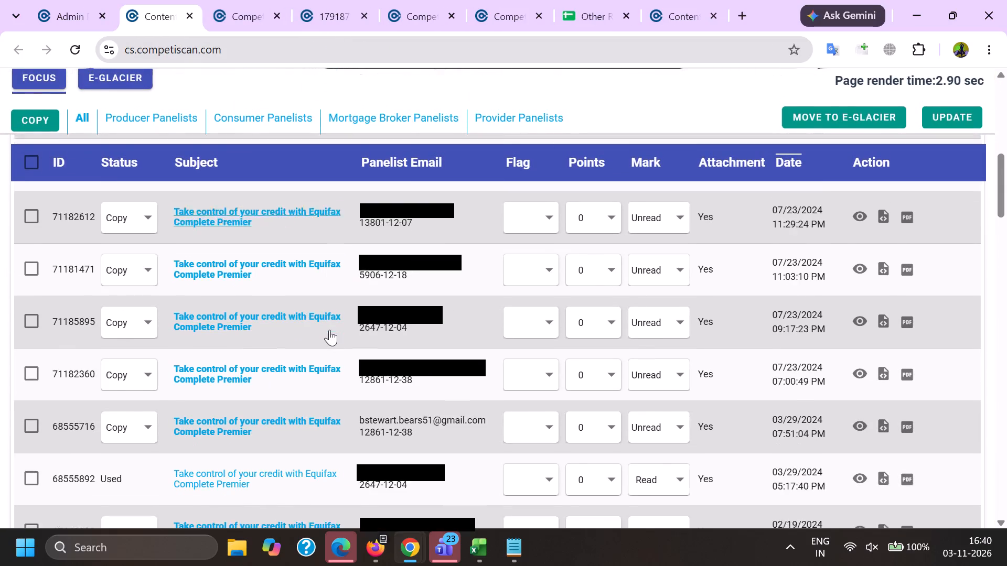
scroll(329, 330, "down", 6)
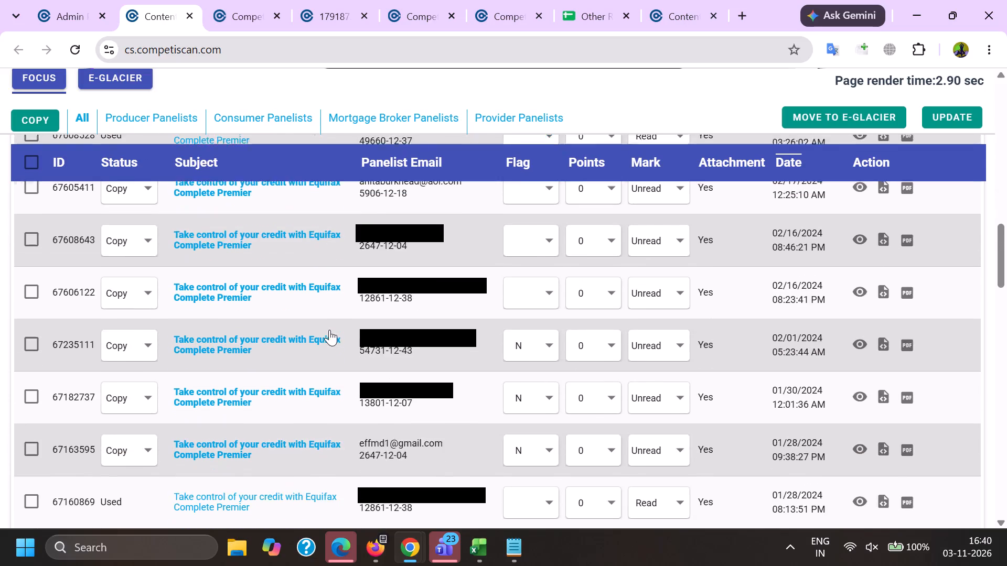
scroll(329, 330, "down", 4)
scroll(329, 330, "up", 15)
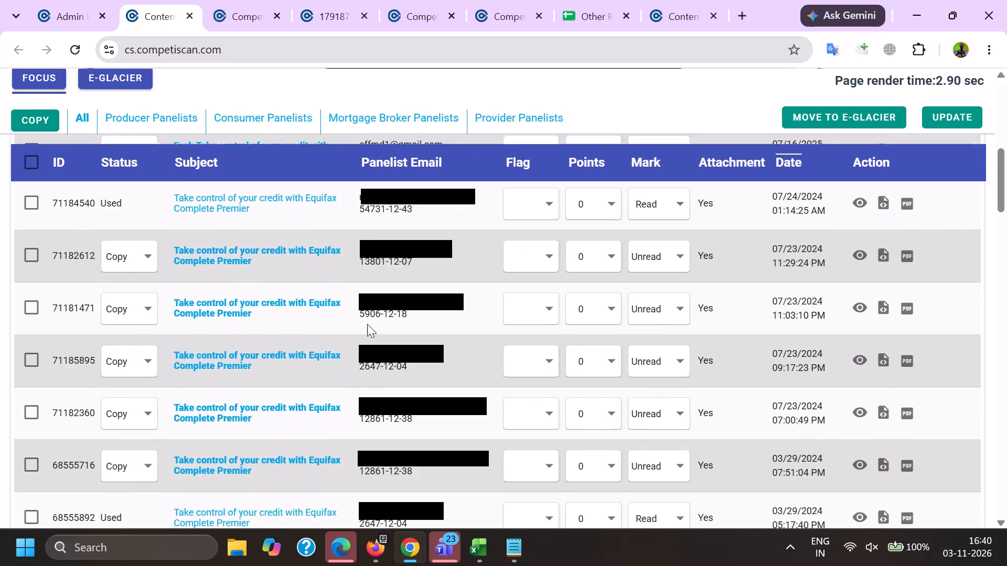
scroll(367, 324, "up", 2)
Preview emails 83923089, 83920520 and 83898832 in the Equifax Complete Premier results to compare their offer content.
left_click(861, 314)
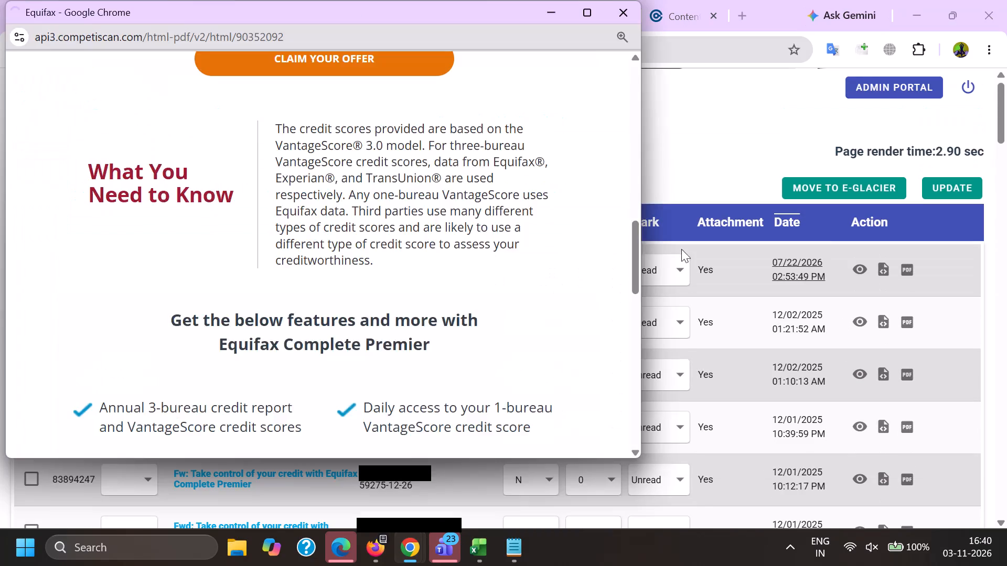
scroll(594, 223, "down", 6)
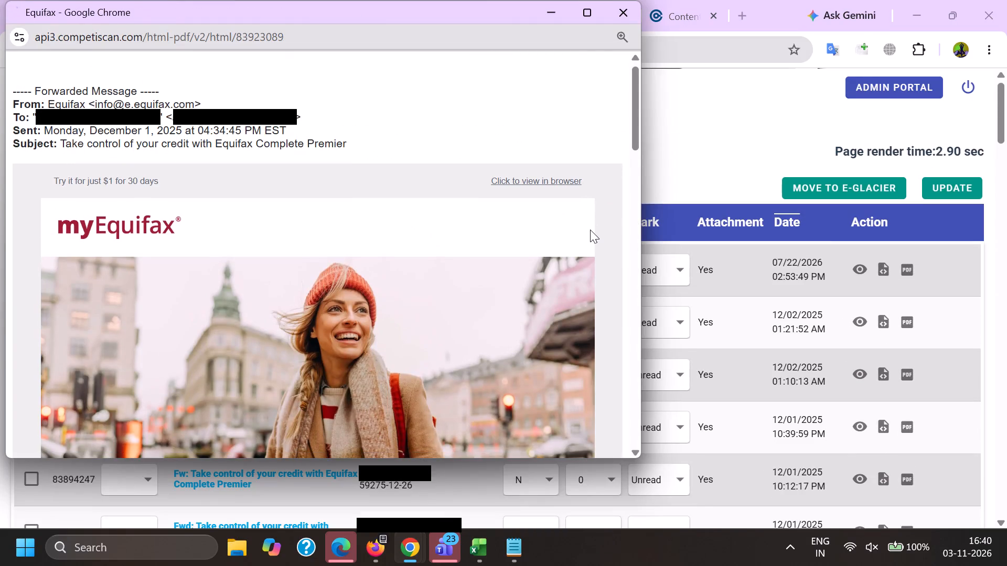
key("alt+Tab")
left_click(860, 370)
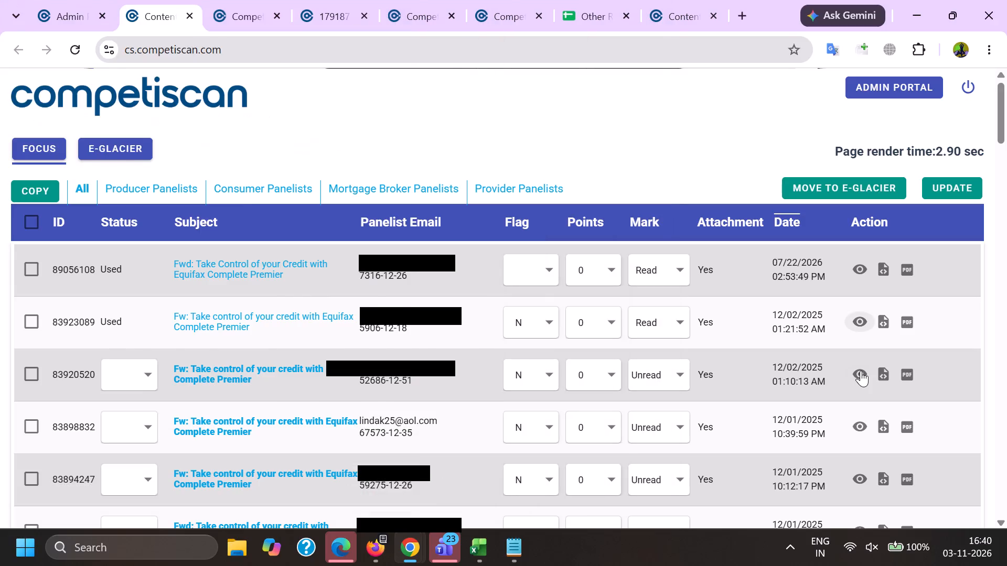
scroll(535, 274, "down", 6)
key("alt+Tab")
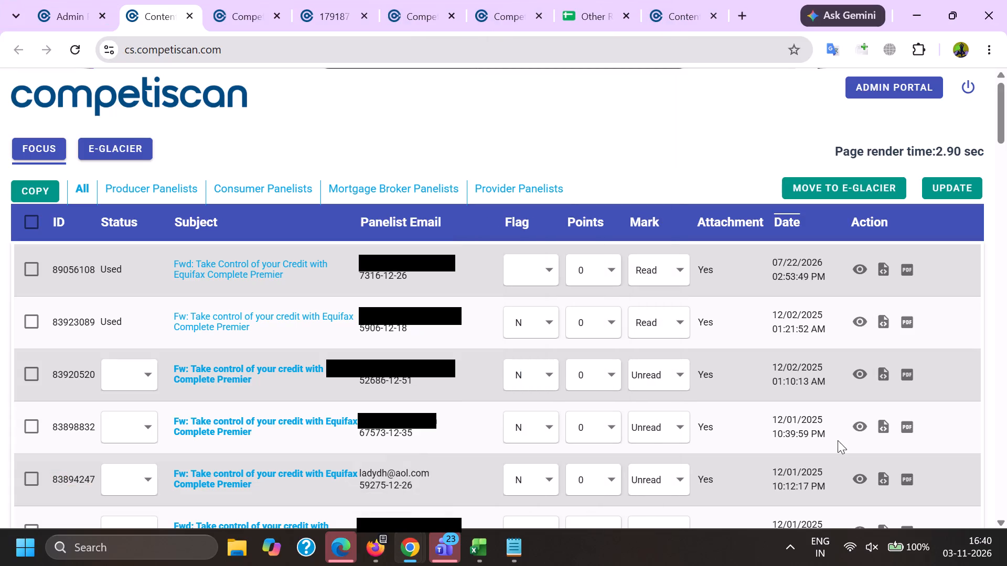
left_click(858, 428)
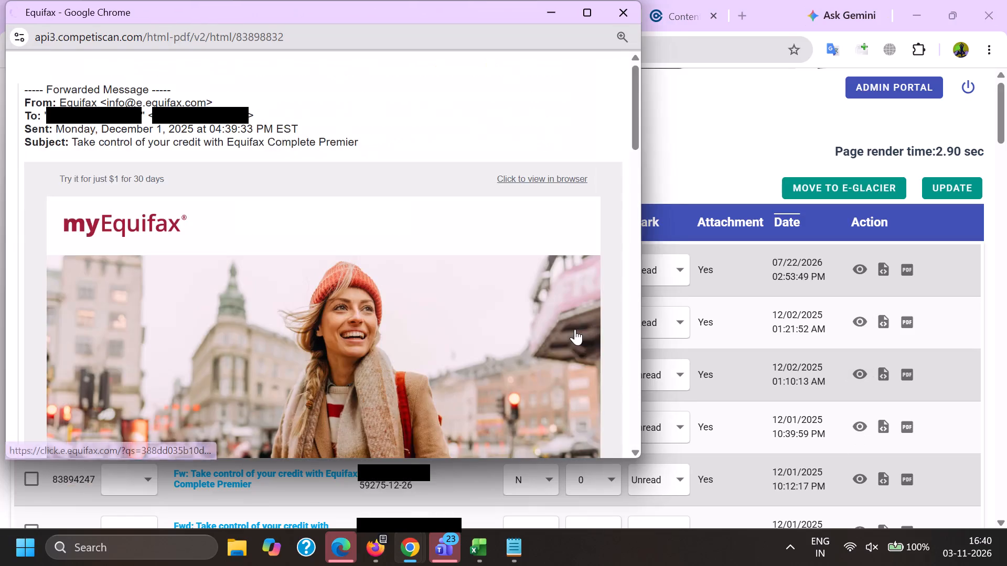
scroll(574, 328, "down", 6)
key("alt+Tab")
Preview the December 2025 emails 83894247, 83915589 and 83912594 to compare their offer content.
left_click(865, 474)
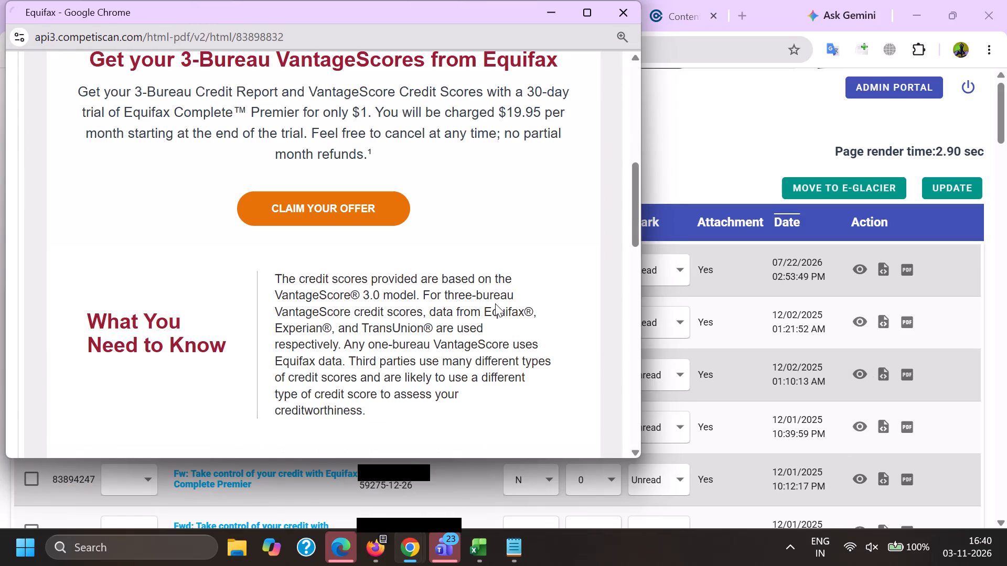
scroll(491, 299, "down", 6)
scroll(490, 298, "up", 6)
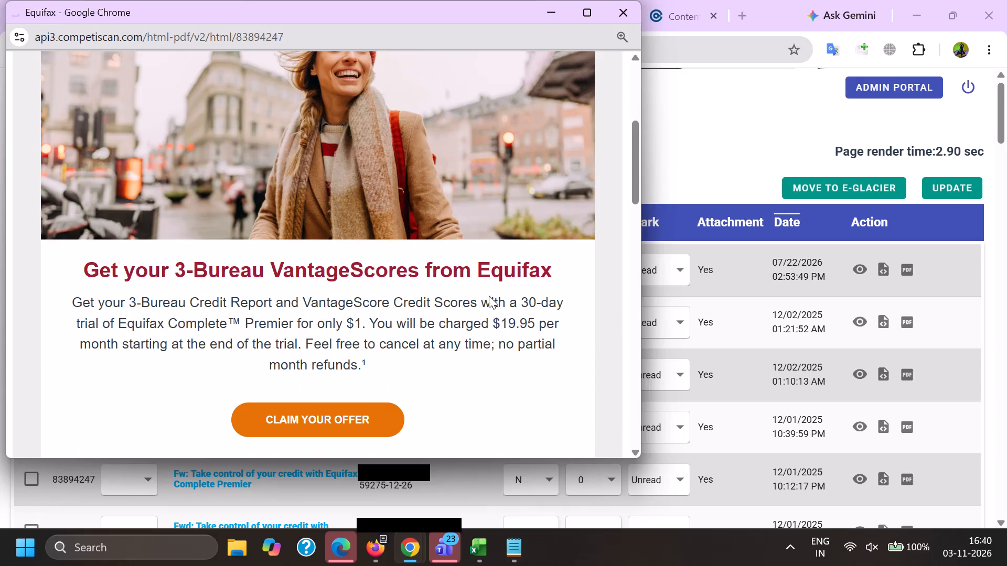
key("alt+Tab")
scroll(740, 380, "down", 1)
left_click(863, 452)
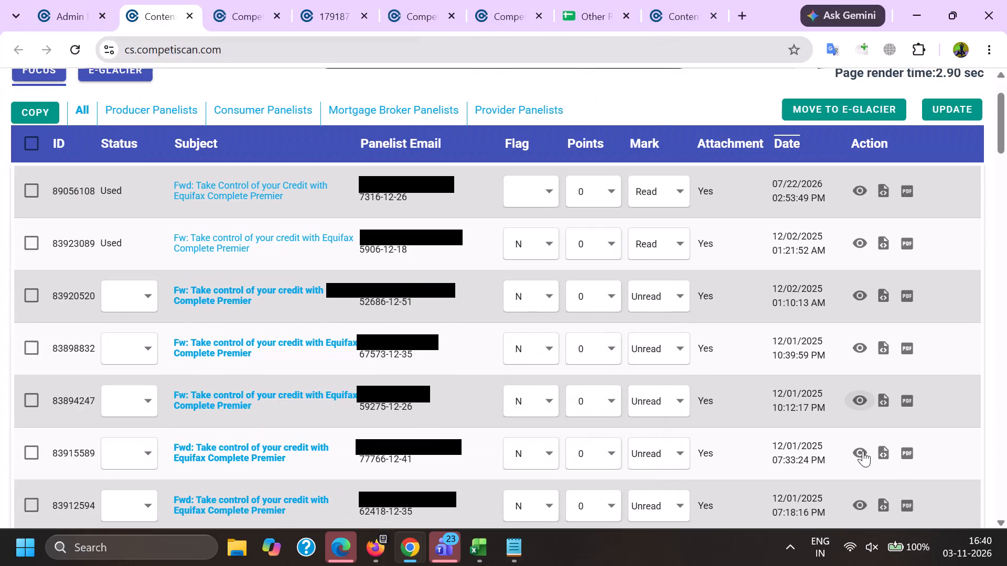
scroll(504, 296, "down", 5)
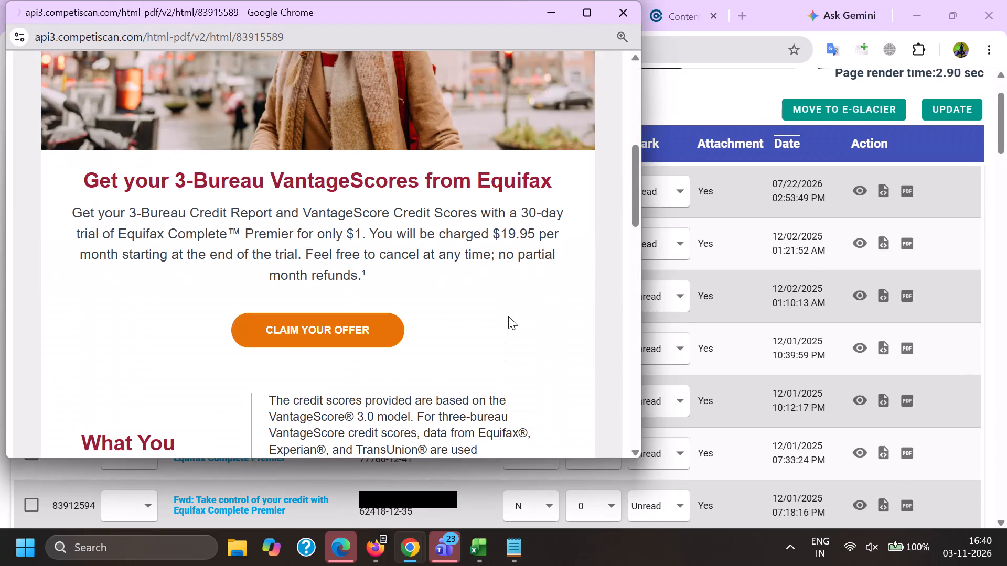
key("alt+Tab")
scroll(787, 363, "down", 1)
left_click(863, 422)
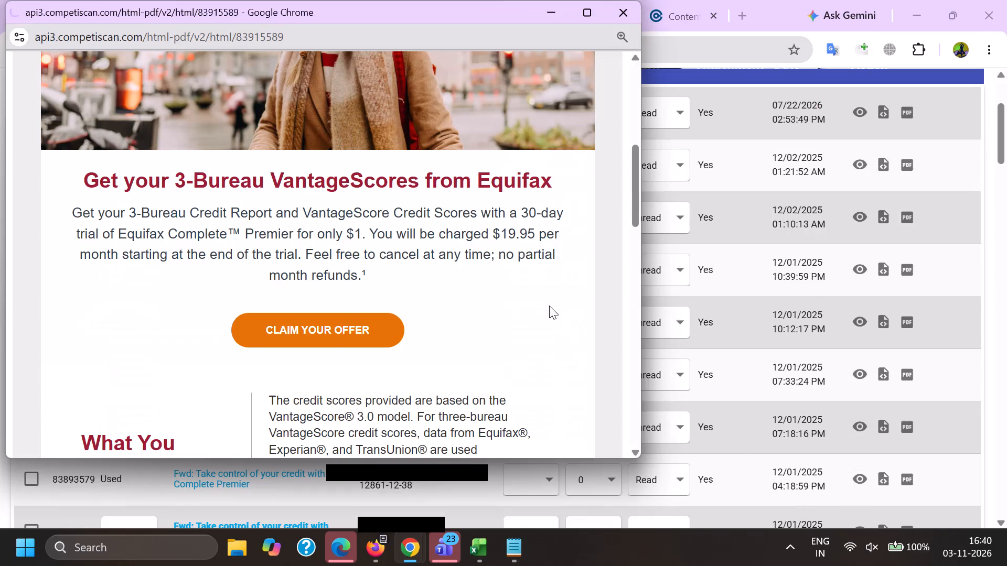
scroll(497, 285, "down", 6)
key("alt+Tab")
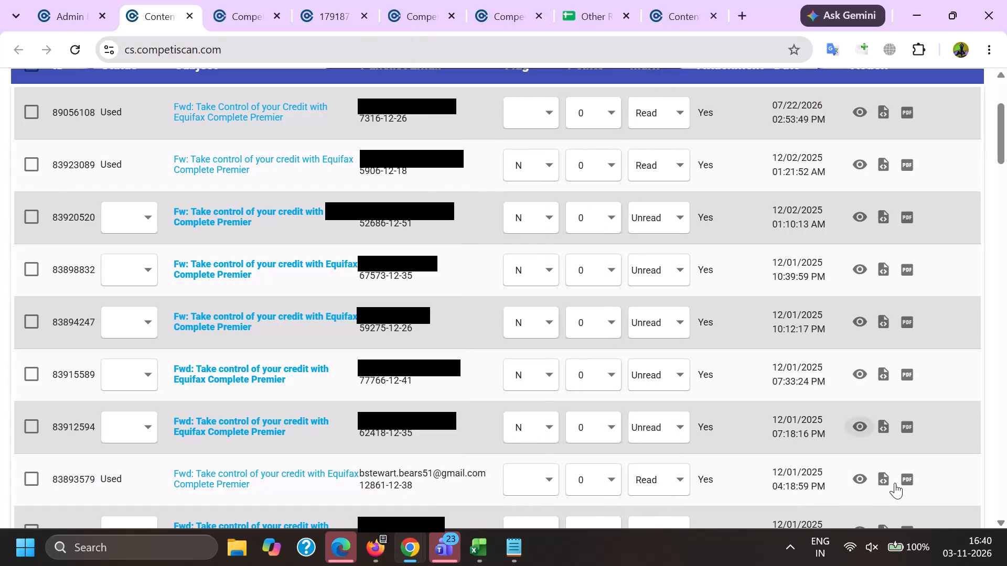
Preview emails 83893579, 83904544 and 80323962 to compare their creative and trial offer.
left_click(850, 477)
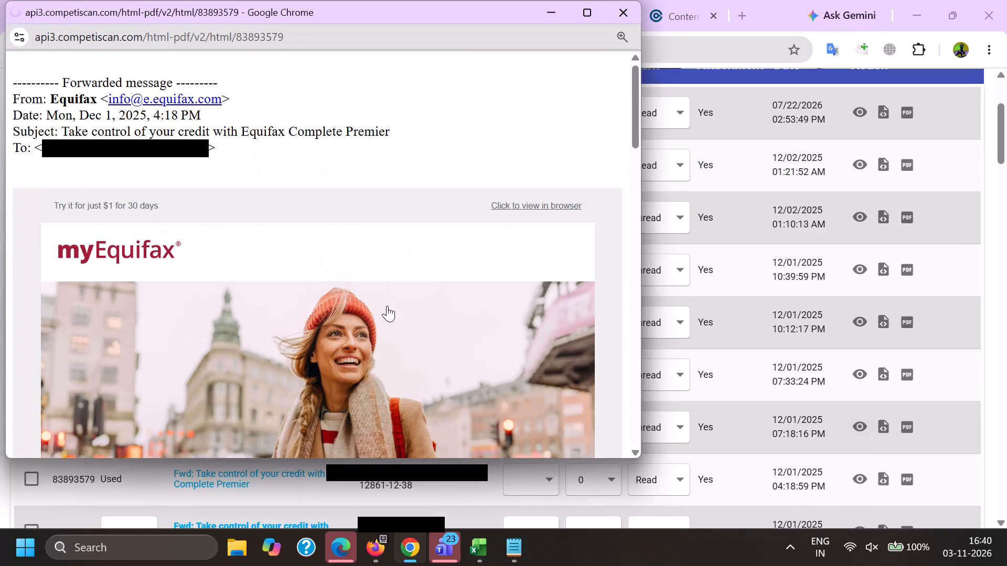
scroll(387, 306, "down", 6)
key("alt+Tab")
scroll(511, 361, "down", 1)
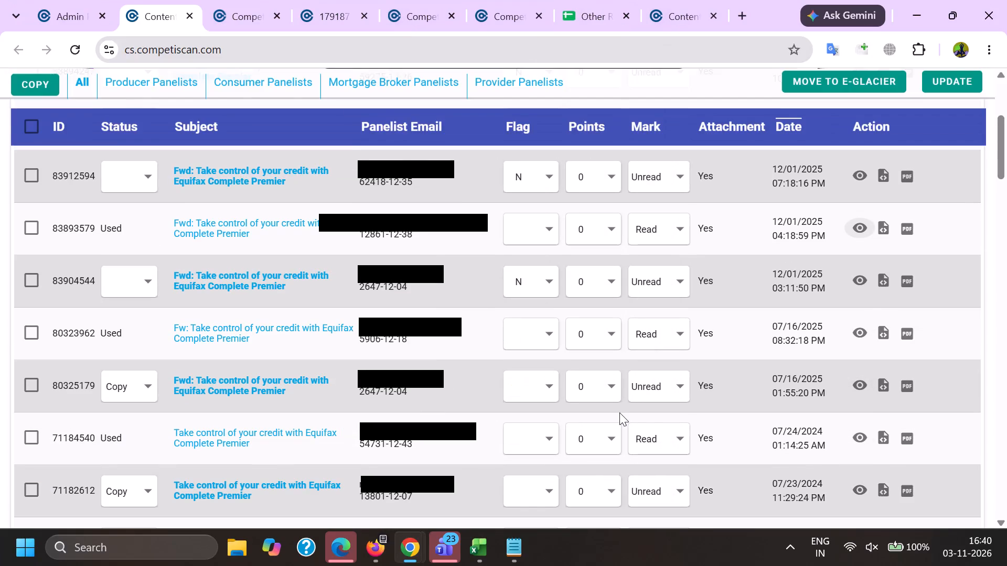
left_click(865, 290)
left_click(862, 284)
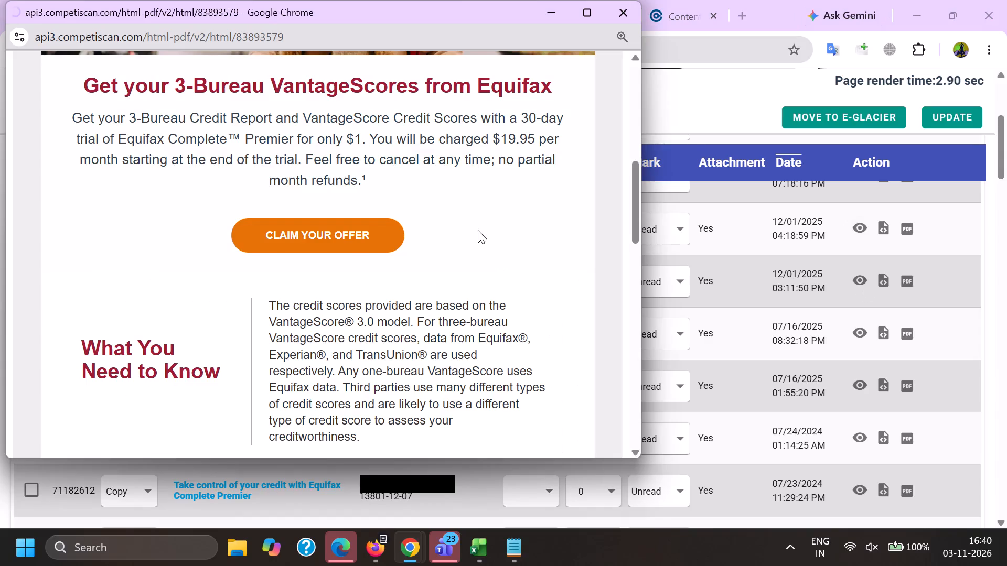
scroll(464, 223, "down", 6)
key("alt+Tab")
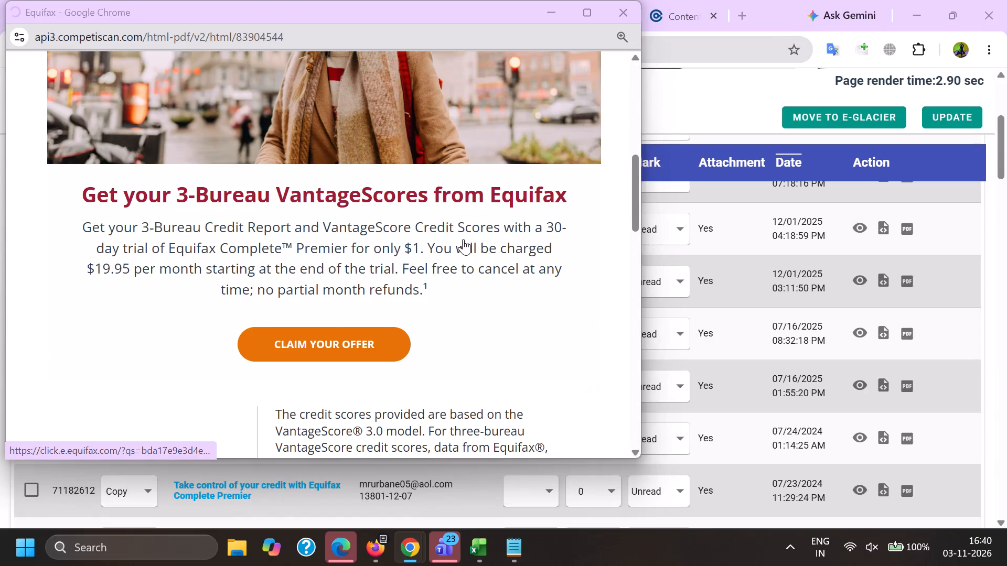
left_click(857, 329)
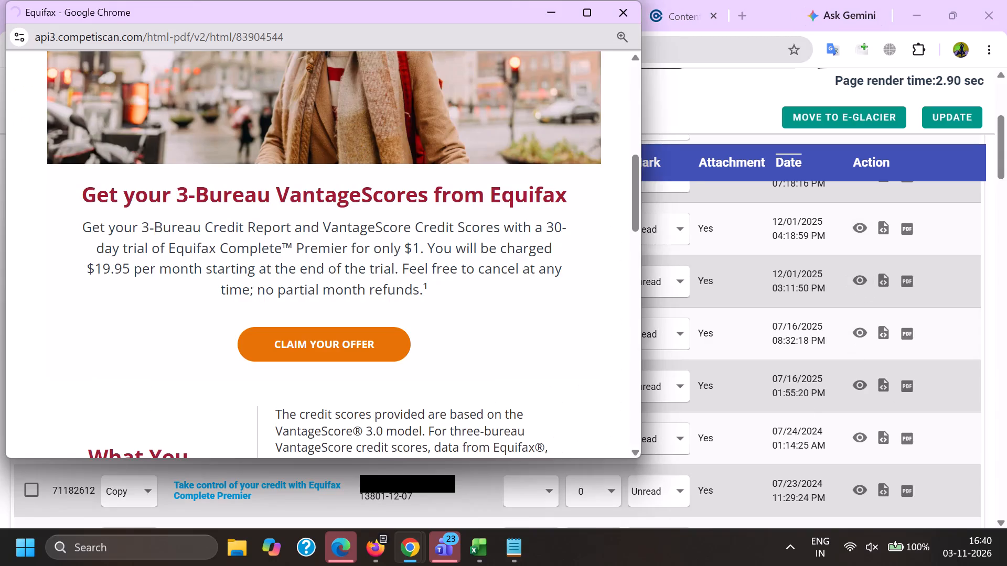
scroll(445, 266, "down", 4)
key("alt+Tab")
Look through the older Equifax Complete Premier results from 2022 to 2024 for used mailings worth comparing.
scroll(442, 293, "down", 16)
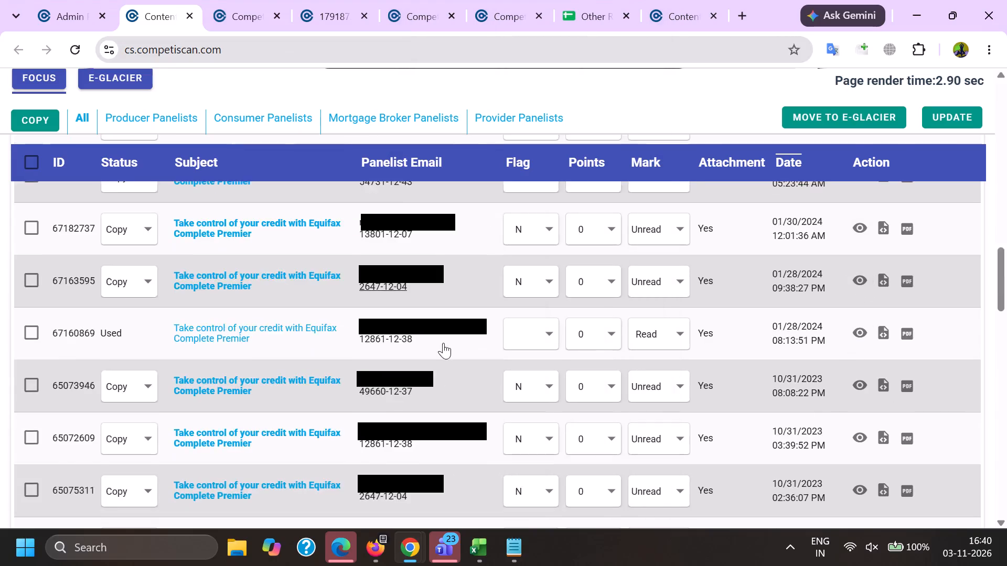
scroll(443, 343, "down", 14)
scroll(450, 349, "up", 3)
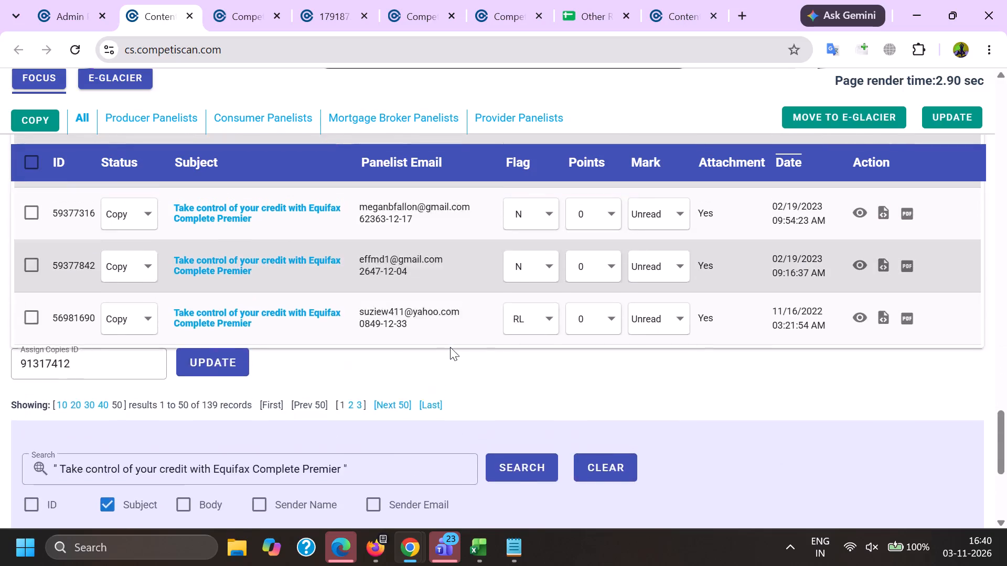
scroll(450, 347, "up", 1)
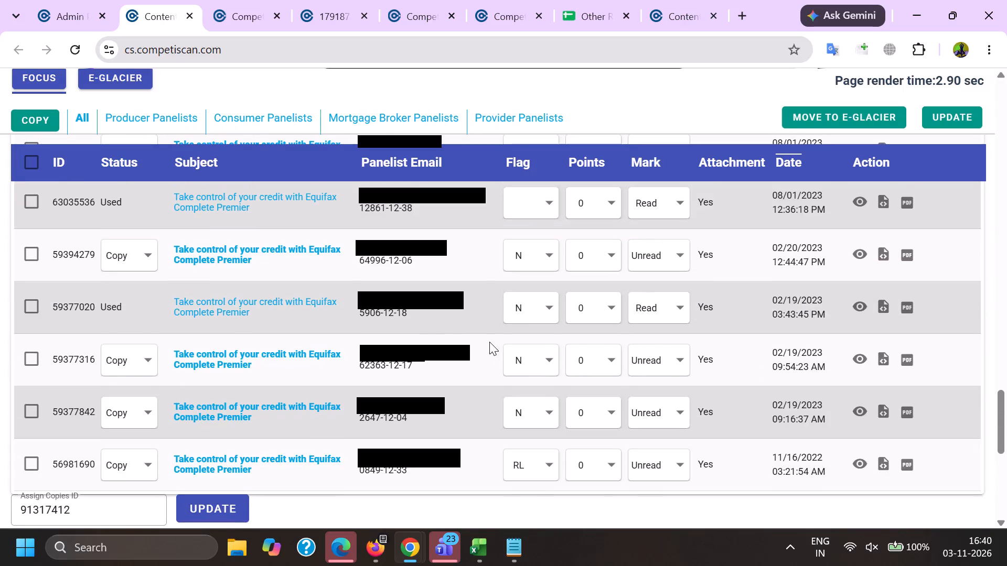
scroll(581, 330, "up", 5)
scroll(438, 343, "up", 4)
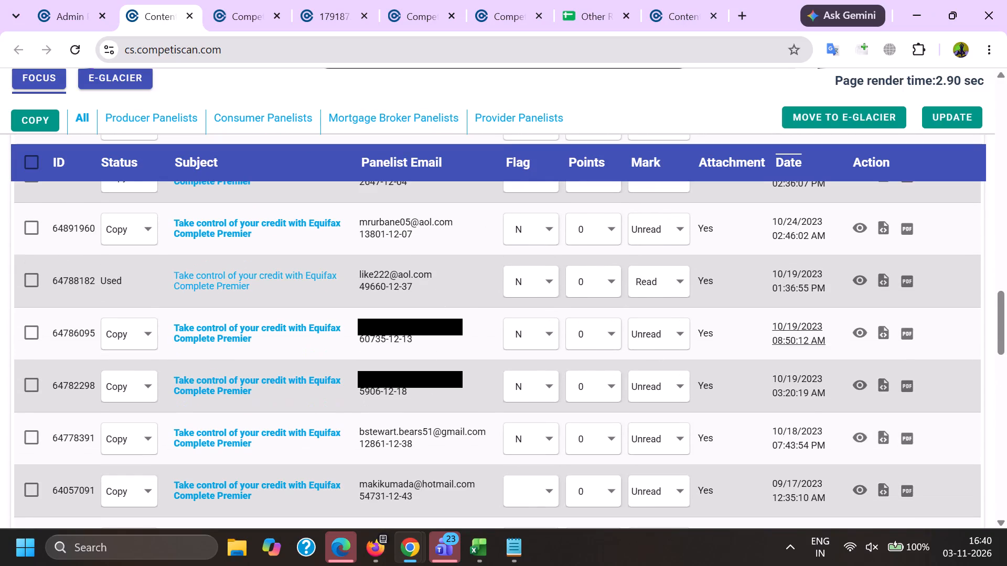
scroll(848, 289, "up", 1)
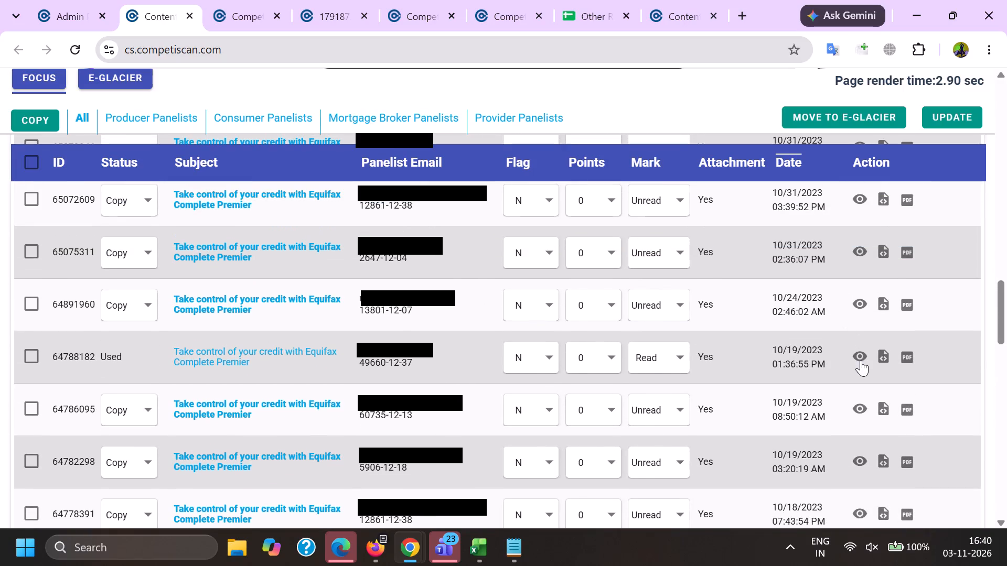
Preview used email 64788182 from October 2023 to examine its creative and trial offer.
left_click(861, 361)
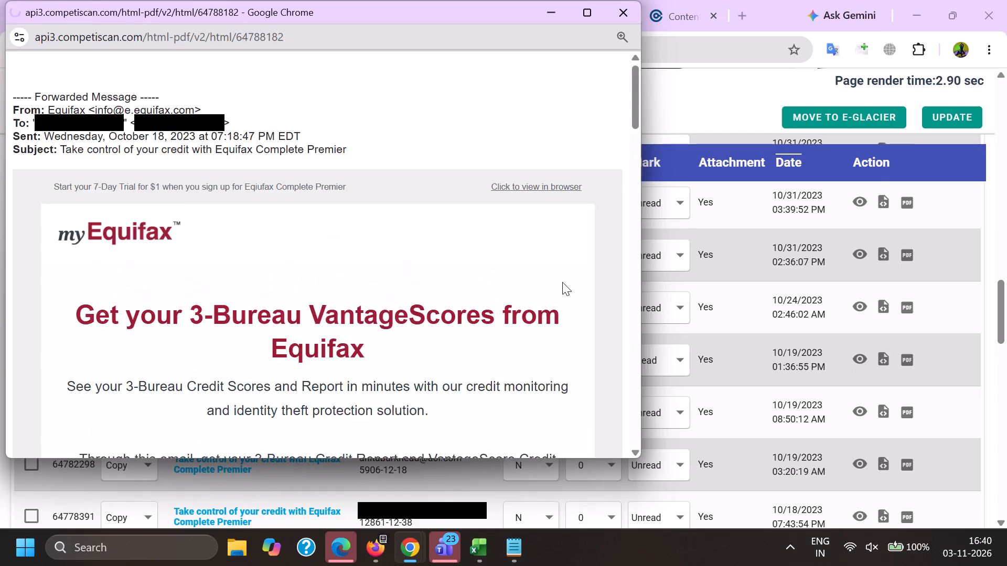
scroll(562, 282, "down", 5)
scroll(559, 289, "up", 6)
key("alt+Tab")
Preview the 10/31/2023 copies 65072609, 65073946 and 65075311 to compare their content.
scroll(569, 327, "up", 1)
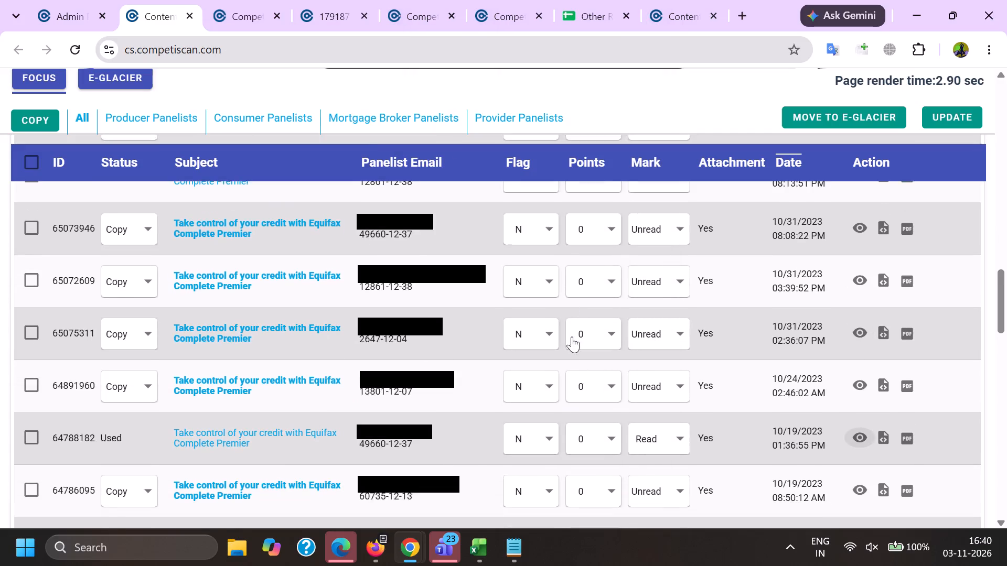
scroll(572, 336, "up", 2)
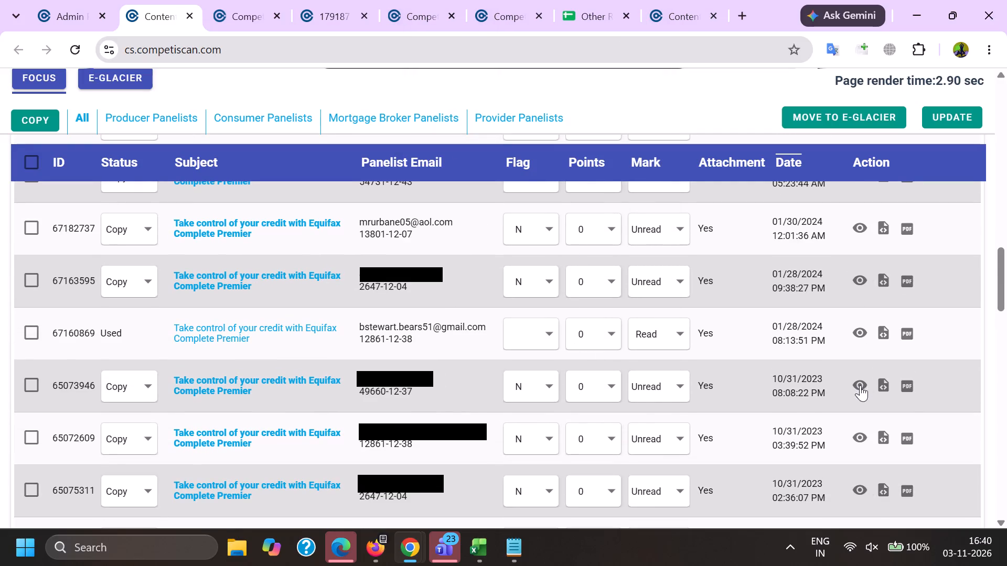
left_click(859, 434)
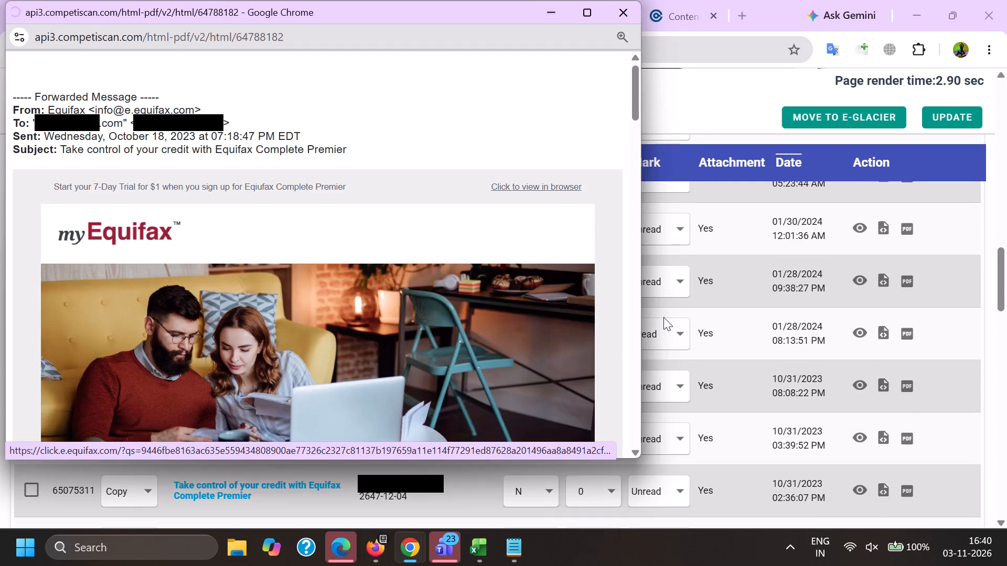
key("alt+Tab")
left_click(852, 386)
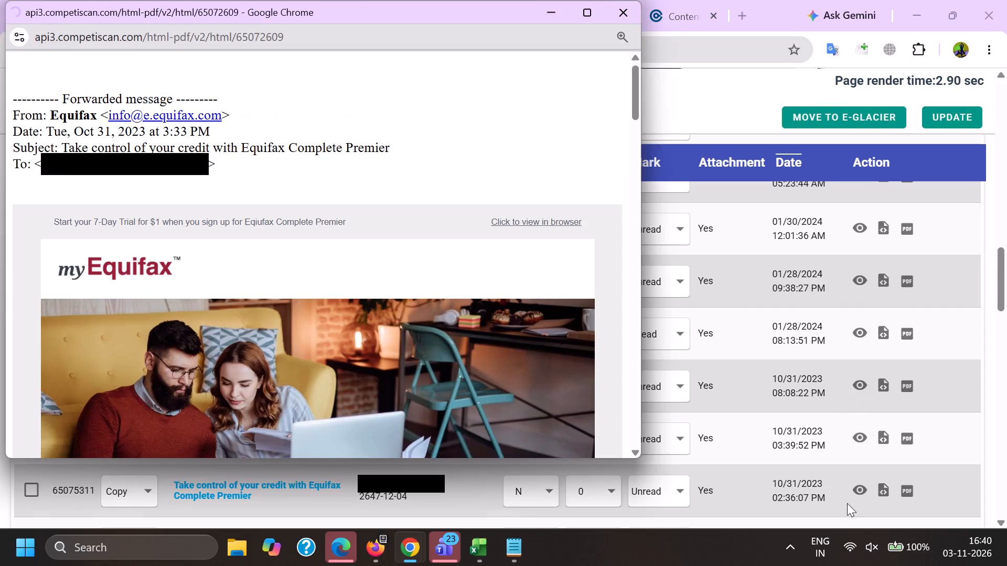
left_click(853, 491)
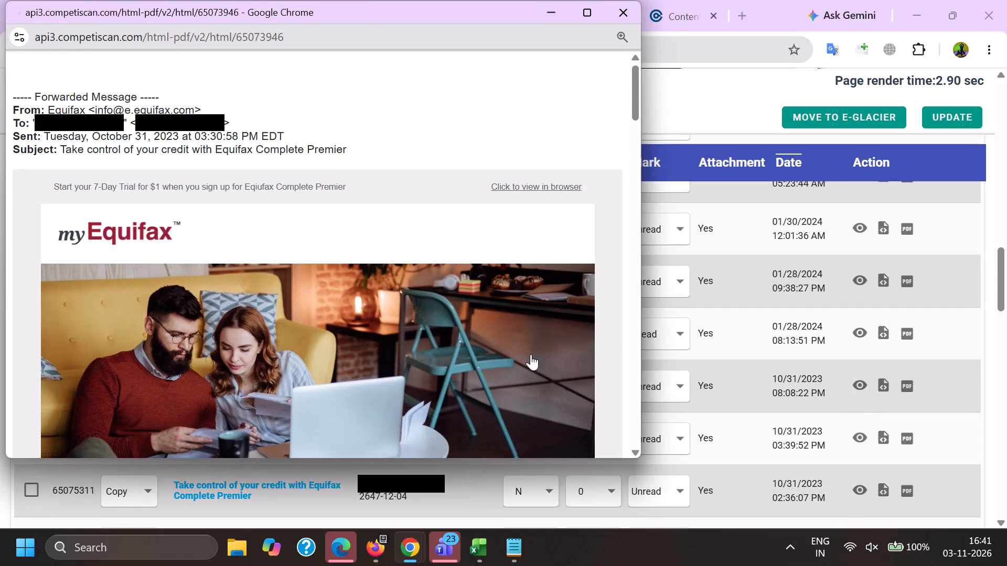
scroll(497, 336, "down", 11)
key("alt+Tab")
scroll(498, 344, "down", 2)
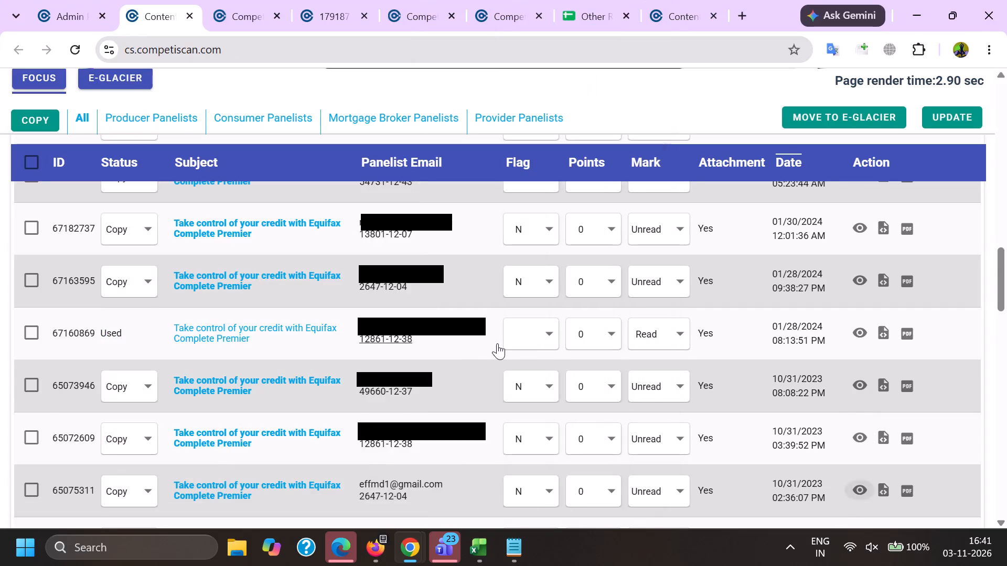
scroll(834, 422, "down", 1)
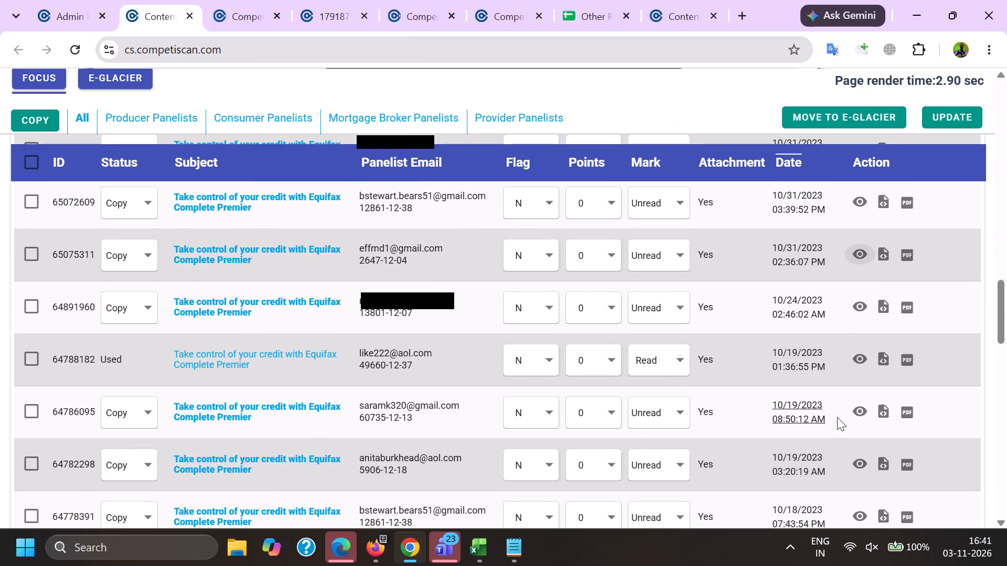
left_click(854, 412)
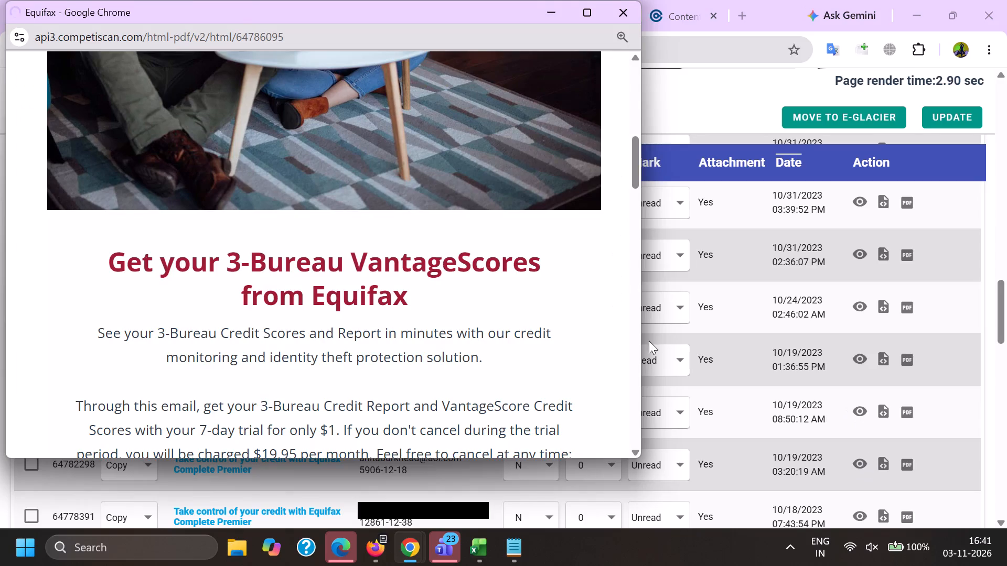
scroll(510, 282, "down", 5)
key("alt+Tab")
left_click(865, 464)
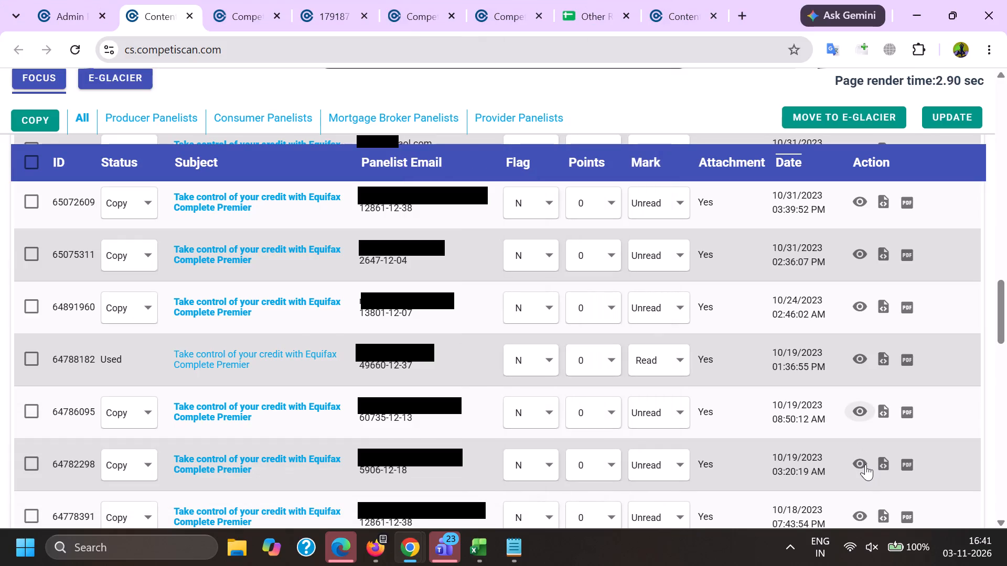
scroll(451, 252, "down", 6)
key("alt+Tab")
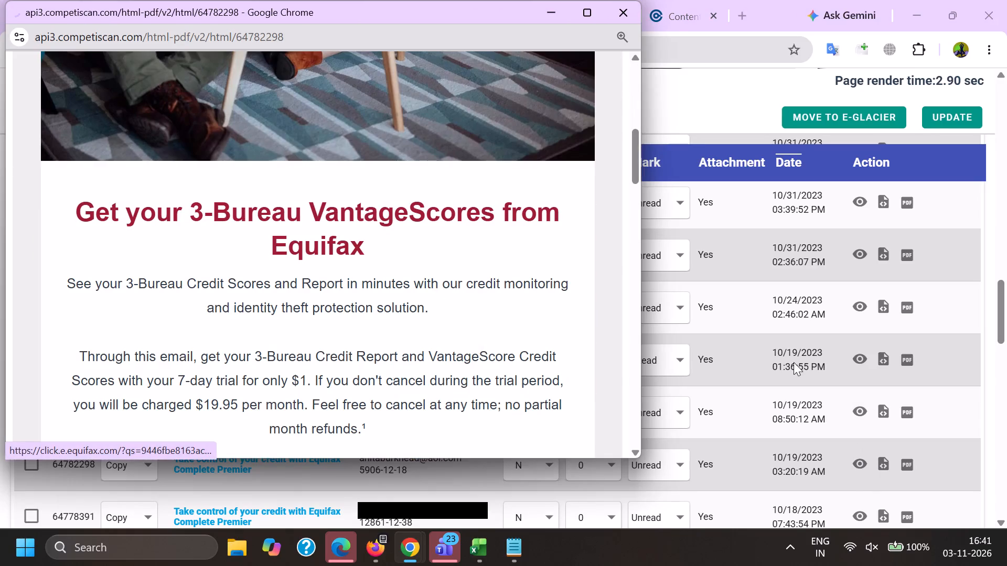
Preview copies 64778391 from October 2023 and 64057091 from September 2023 to compare their content and trial offer.
scroll(794, 362, "down", 2)
left_click(422, 213)
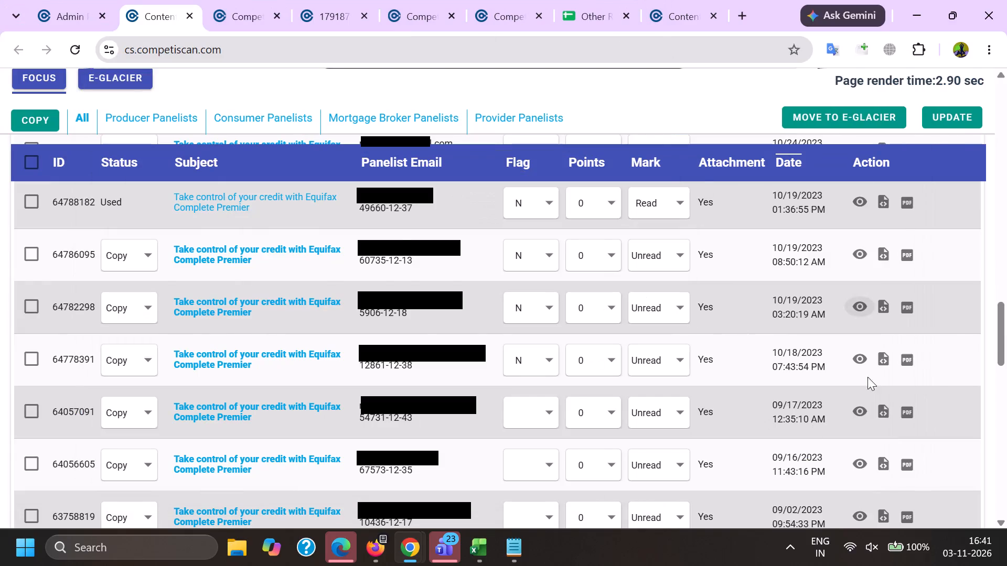
left_click(864, 364)
scroll(338, 245, "down", 10)
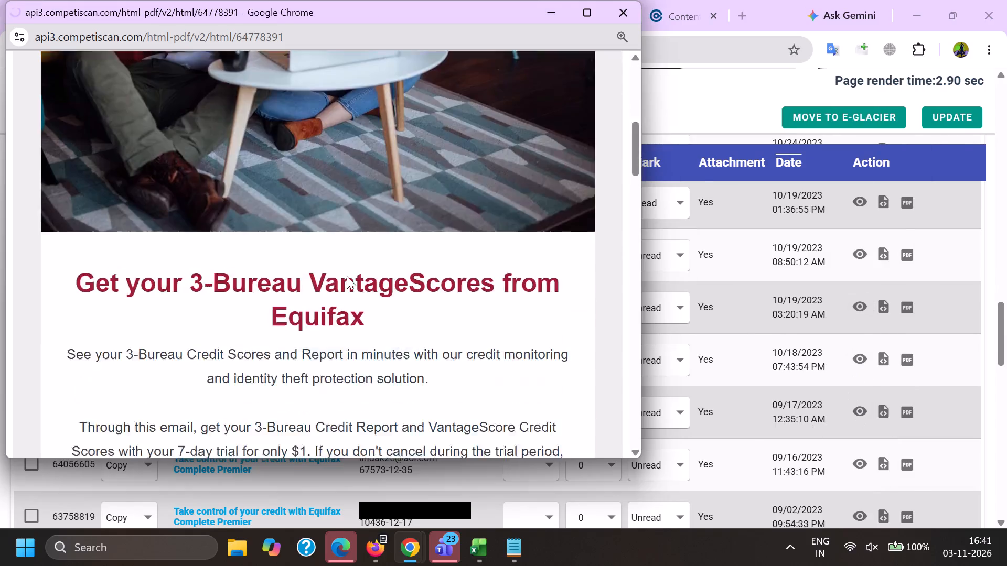
key("alt+Tab")
left_click(859, 413)
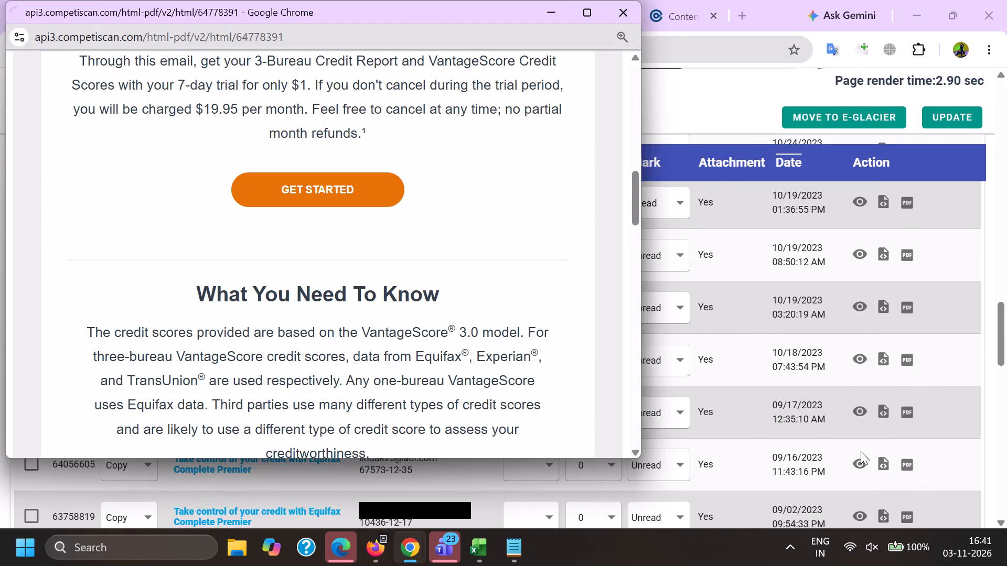
scroll(427, 301, "down", 8)
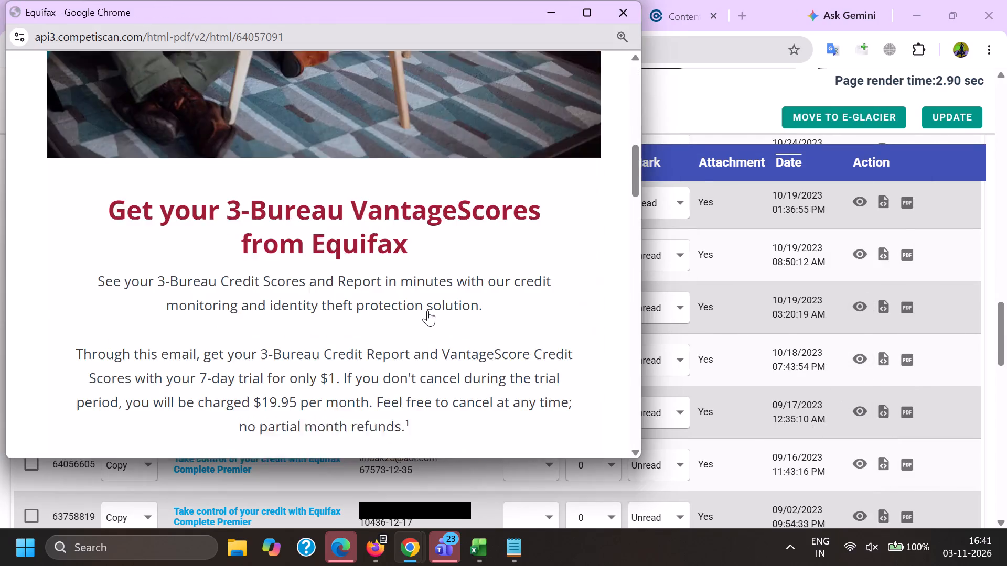
key("alt+Tab")
Preview used emails 63751451 and 63035536 and the August 2023 copies 63401152, 63398759 and 63035829 to compare their creative.
scroll(427, 316, "down", 4)
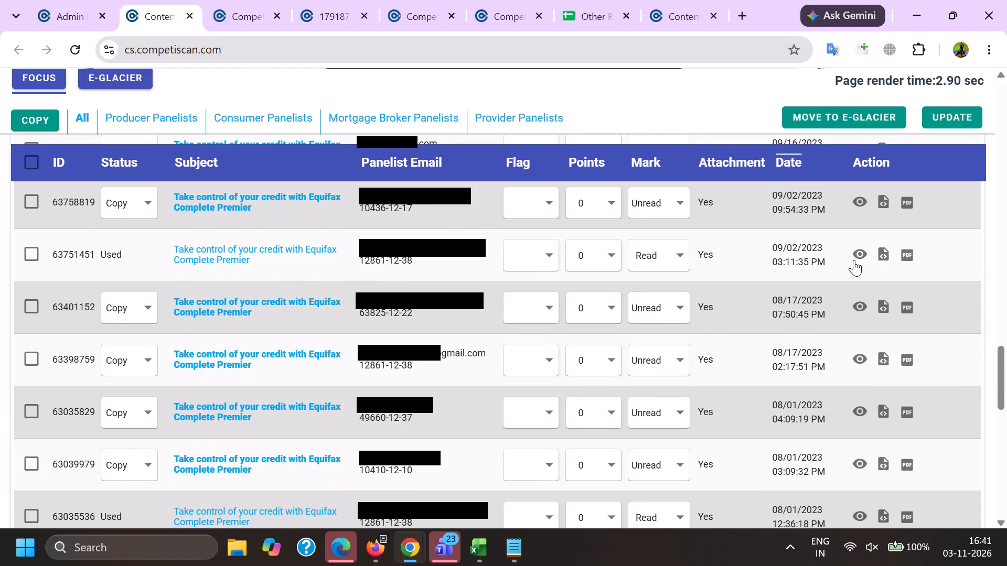
left_click(857, 258)
scroll(424, 232, "down", 6)
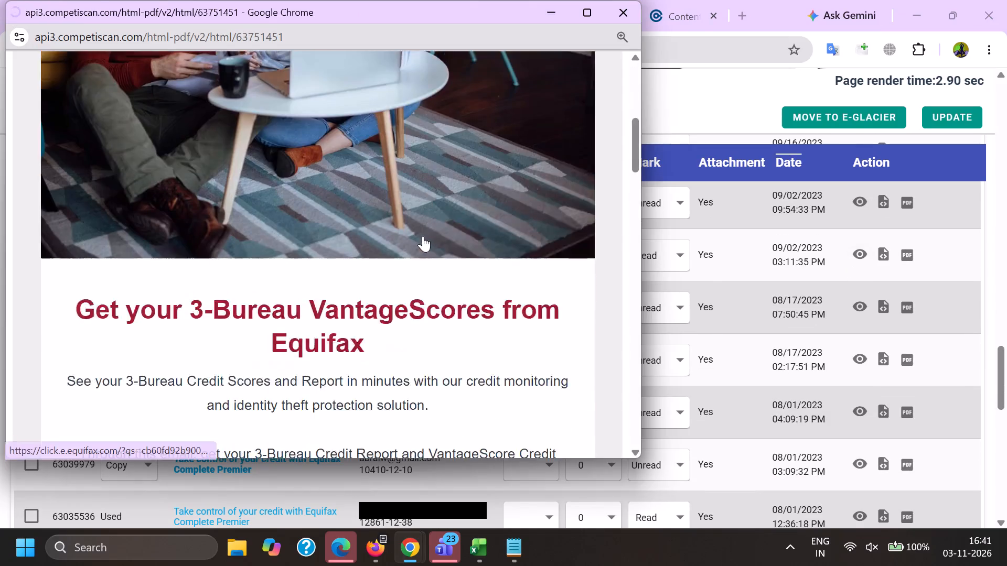
scroll(423, 236, "down", 3)
key("alt+Tab")
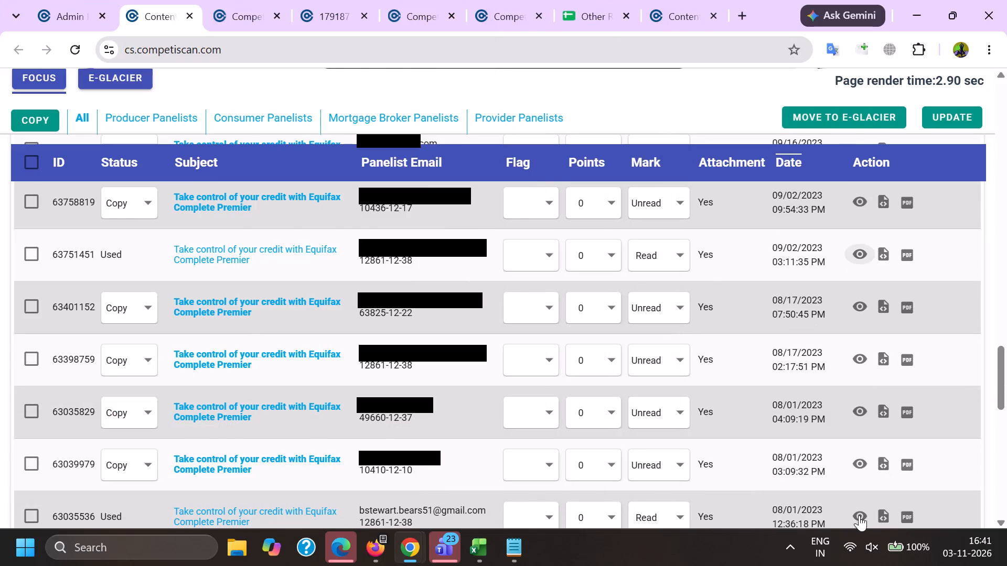
left_click(859, 515)
left_click(857, 307)
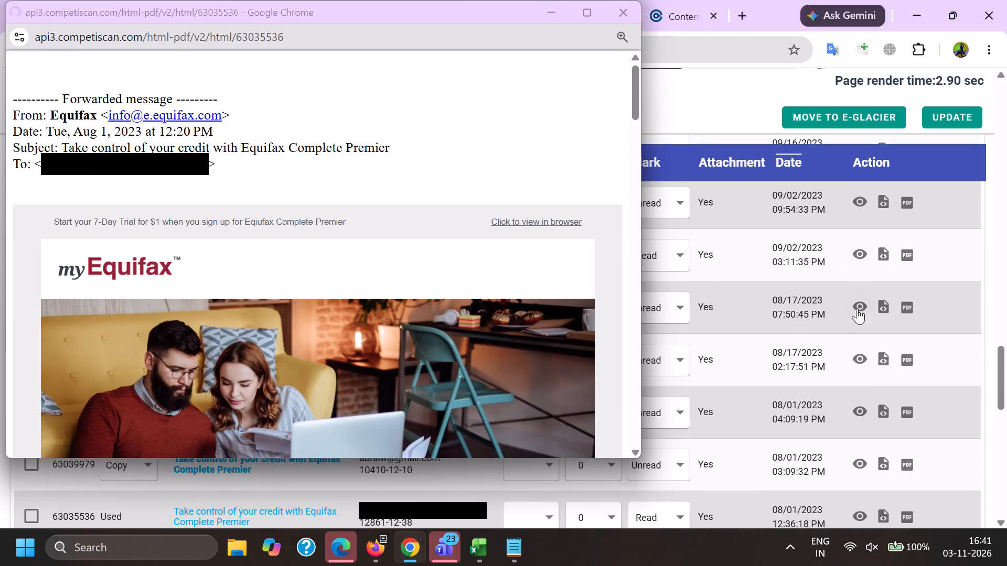
left_click(859, 360)
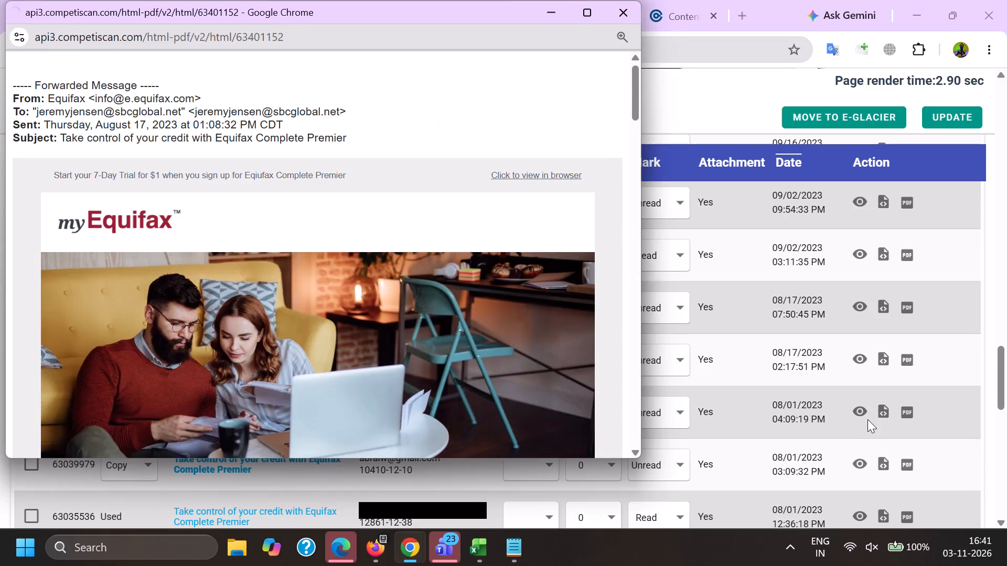
left_click(864, 413)
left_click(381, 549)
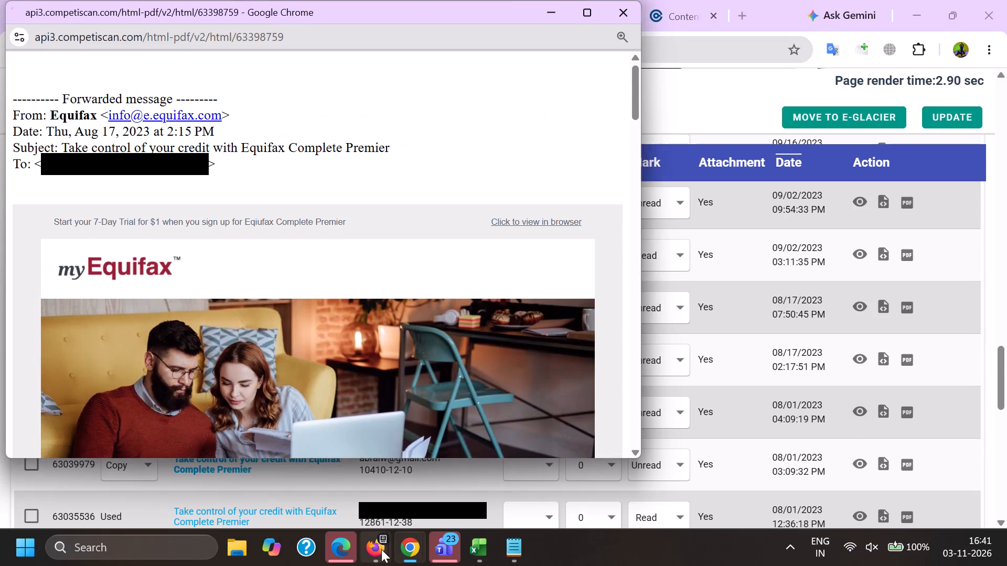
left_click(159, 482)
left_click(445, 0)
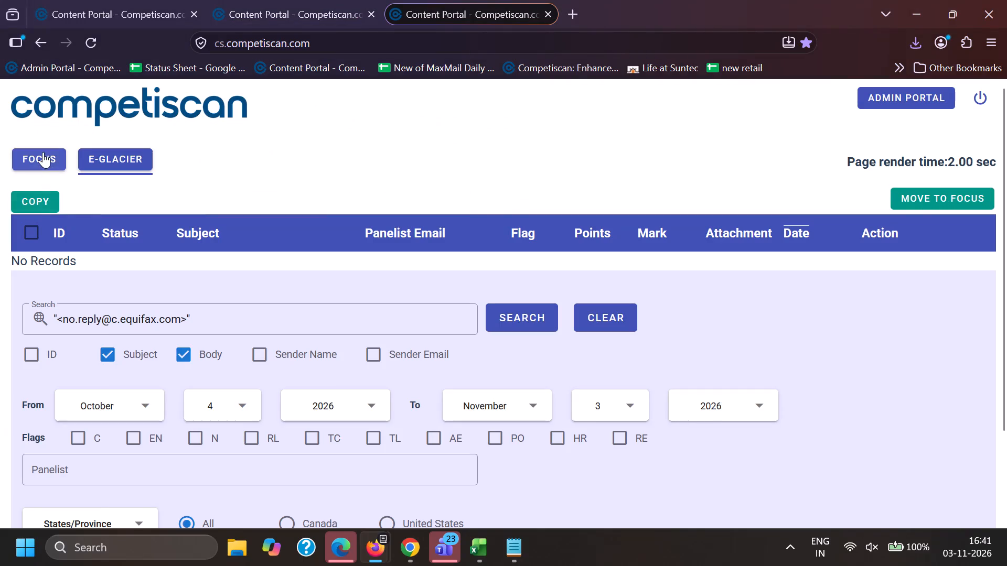
Refresh the Focus email listings in all three open Content Portal pages in Firefox.
left_click(44, 152)
left_click(215, 0)
left_click(29, 159)
left_click(106, 0)
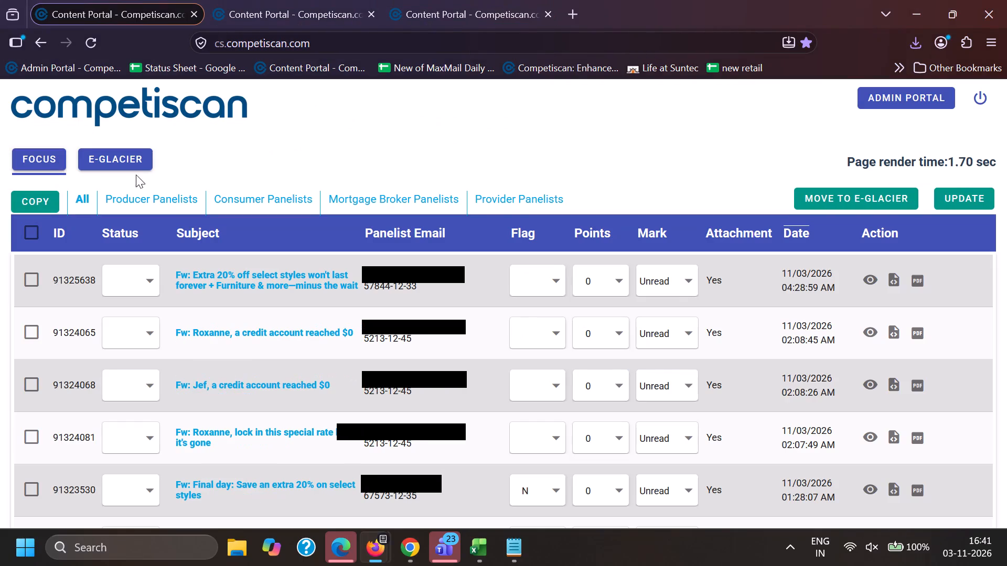
left_click(41, 167)
left_click(275, 0)
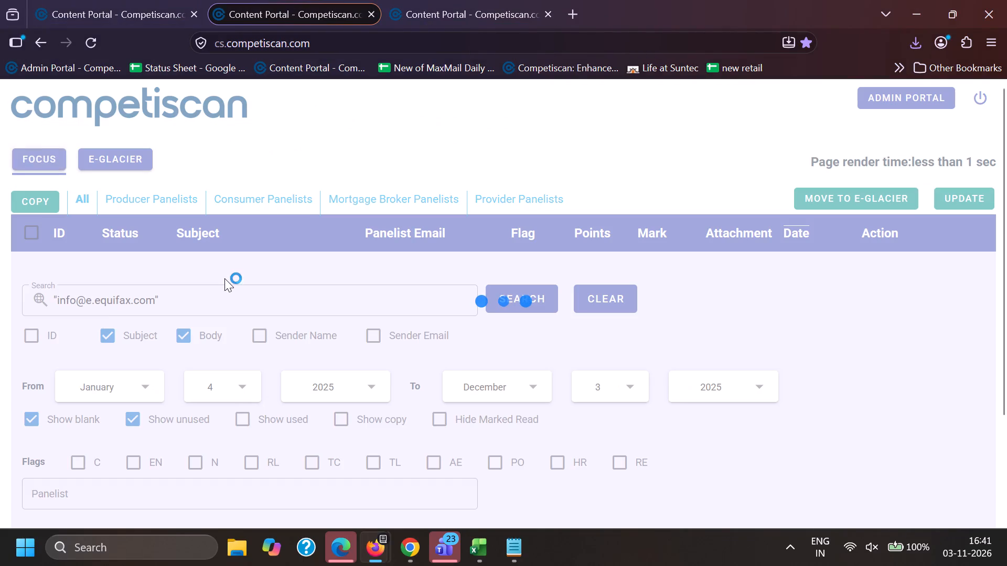
scroll(235, 328, "down", 6)
scroll(244, 352, "up", 2)
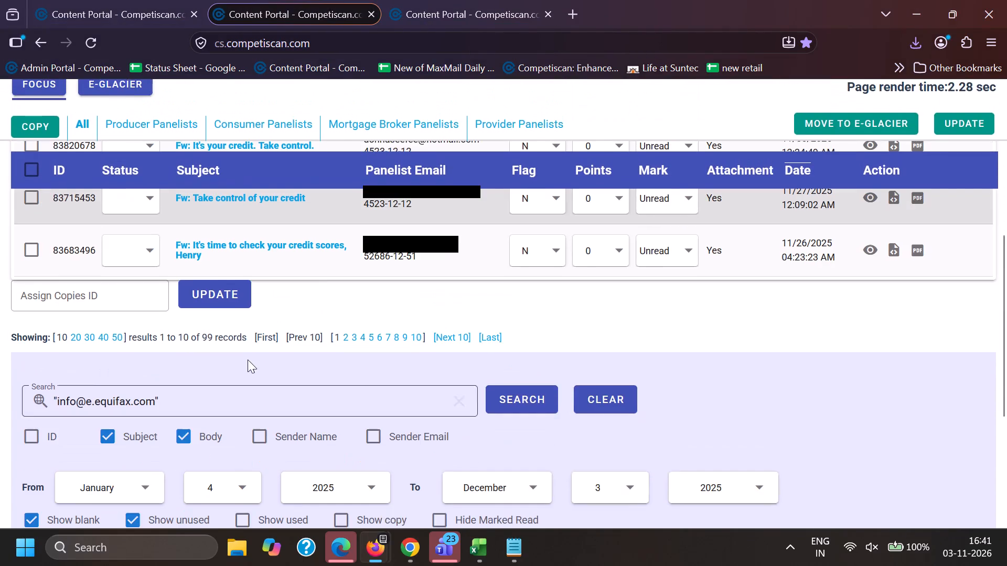
left_click(115, 335)
left_click(468, 0)
left_click(341, 0)
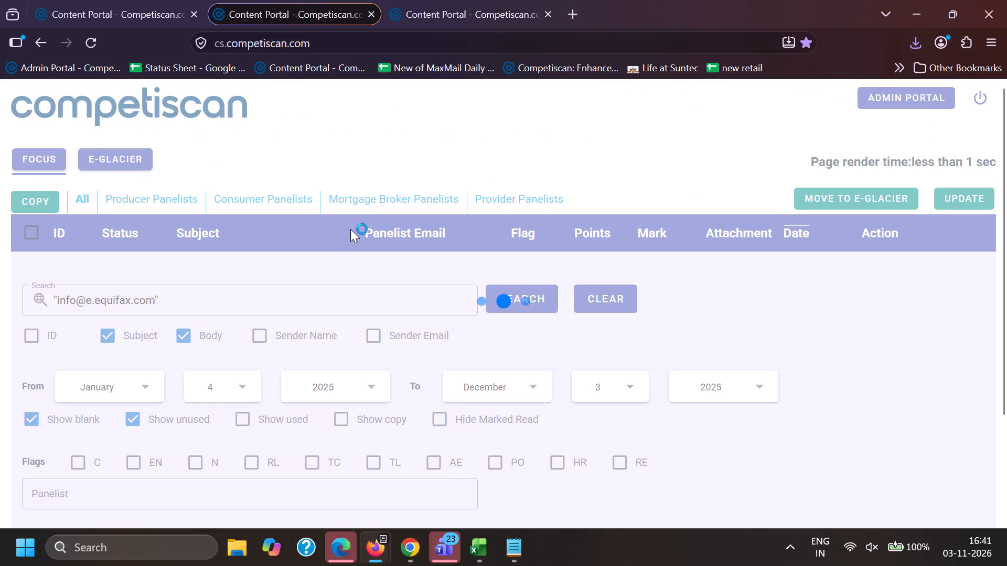
left_click(121, 0)
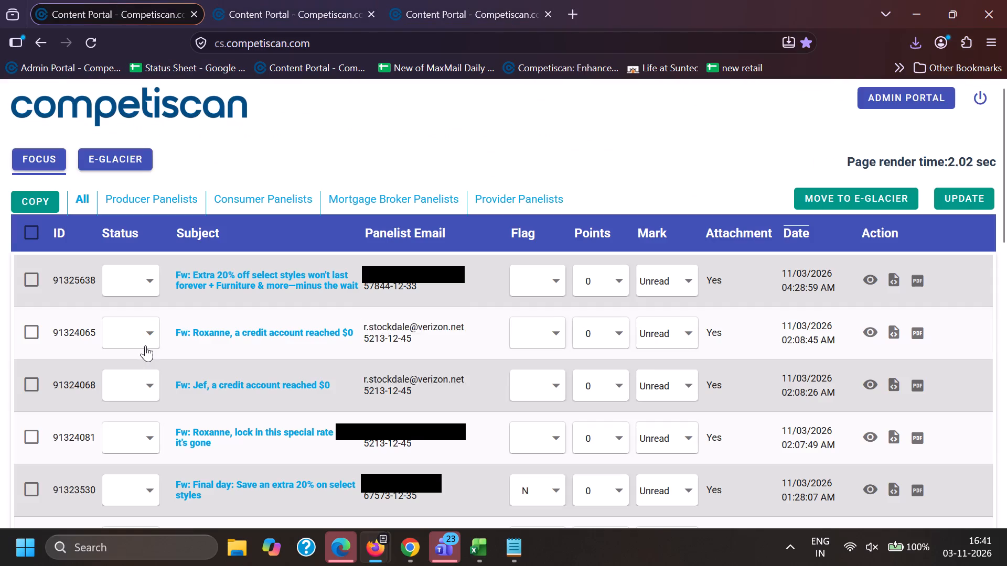
scroll(145, 339, "down", 2)
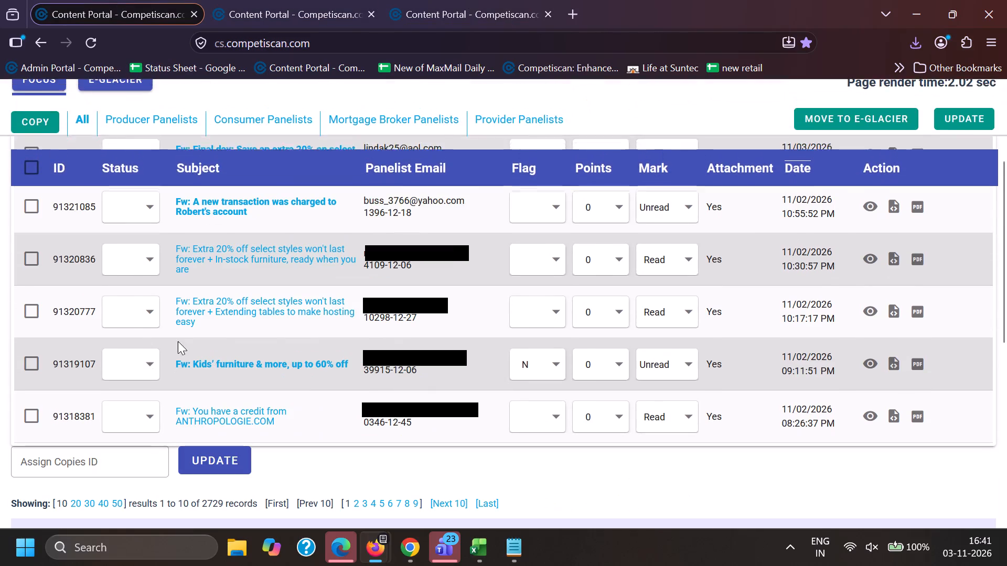
scroll(183, 336, "up", 1)
left_click(300, 0)
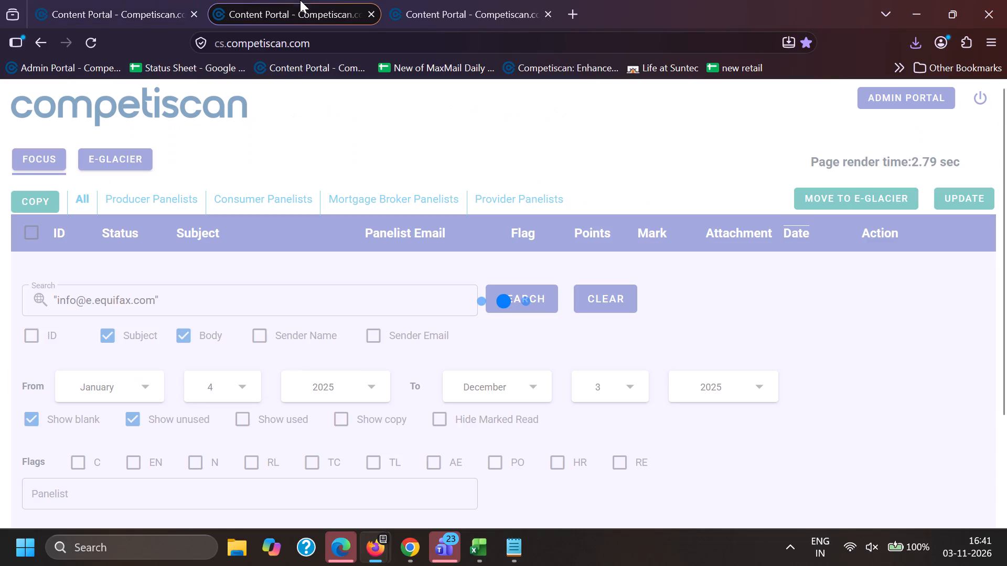
Look through the 2025 Equifax results and copy the subject "Can you remove late payments from your credit reports?" from email 82472333.
scroll(284, 357, "down", 6)
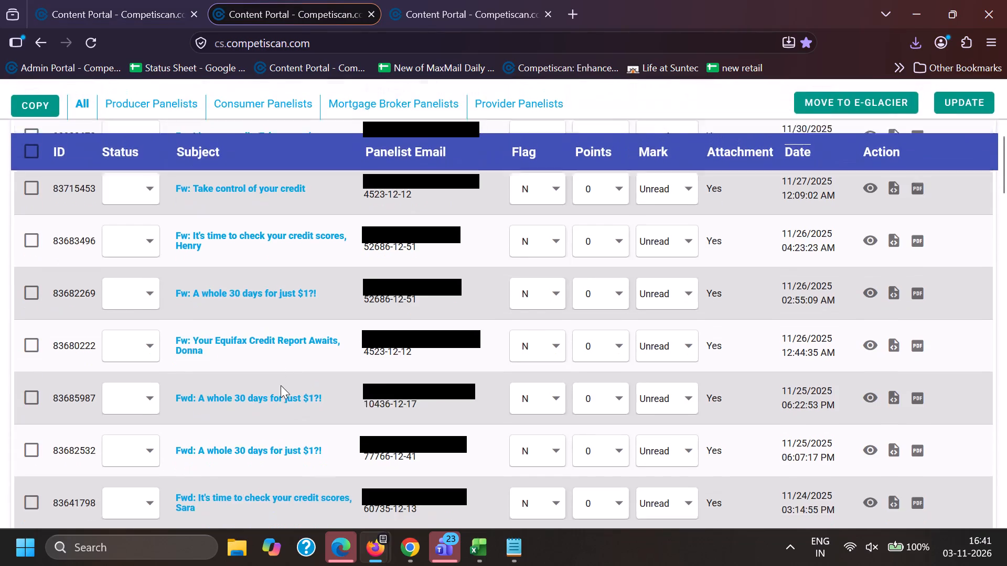
scroll(272, 383, "down", 7)
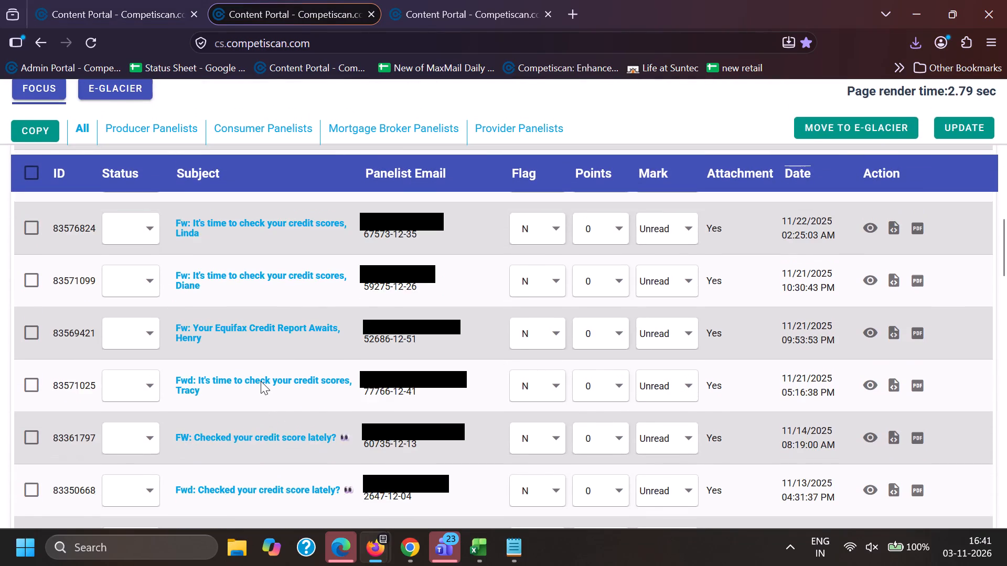
scroll(261, 381, "down", 6)
scroll(219, 374, "up", 1)
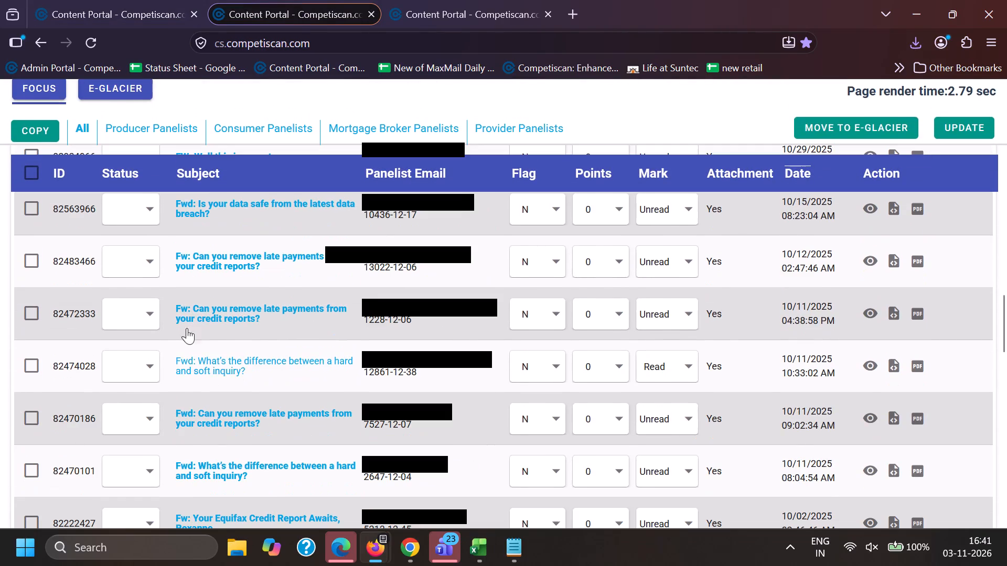
left_click_drag(193, 298, 309, 333)
key("ctrl+c")
key("ctrl+c")
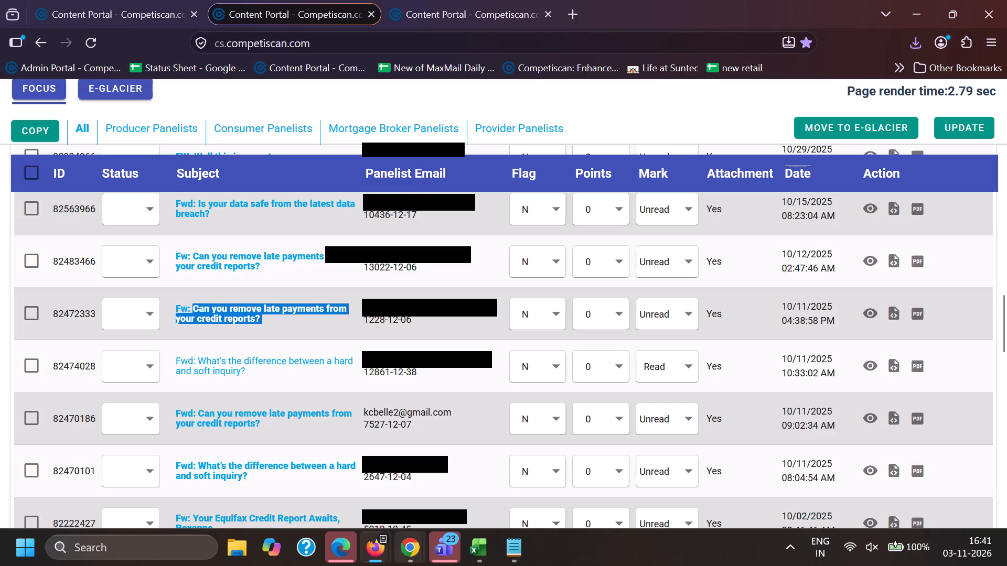
Switch to the Content Portal in Chrome and search subjects for the quoted phrase "Can you remove late payments from your credit reports?".
left_click(395, 562)
left_click(103, 480)
scroll(220, 372, "down", 19)
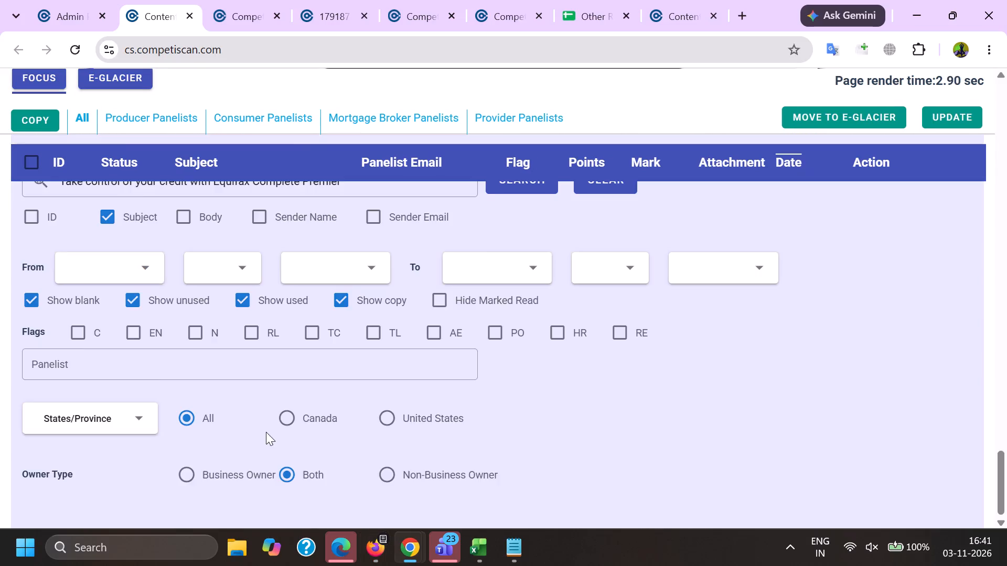
scroll(266, 432, "up", 1)
left_click_drag(343, 258, 0, 245)
key("BackSpace")
key("shift+quotedbl")
key("ctrl+v")
key("Return")
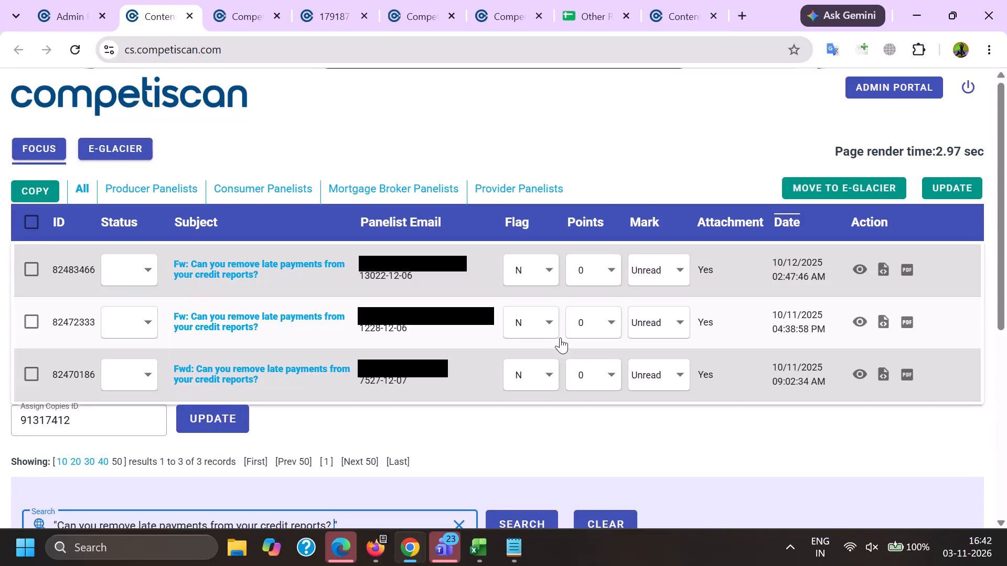
Preview email 82470186 from 10/11/2025 to examine its content.
scroll(762, 352, "down", 3)
left_click(857, 135)
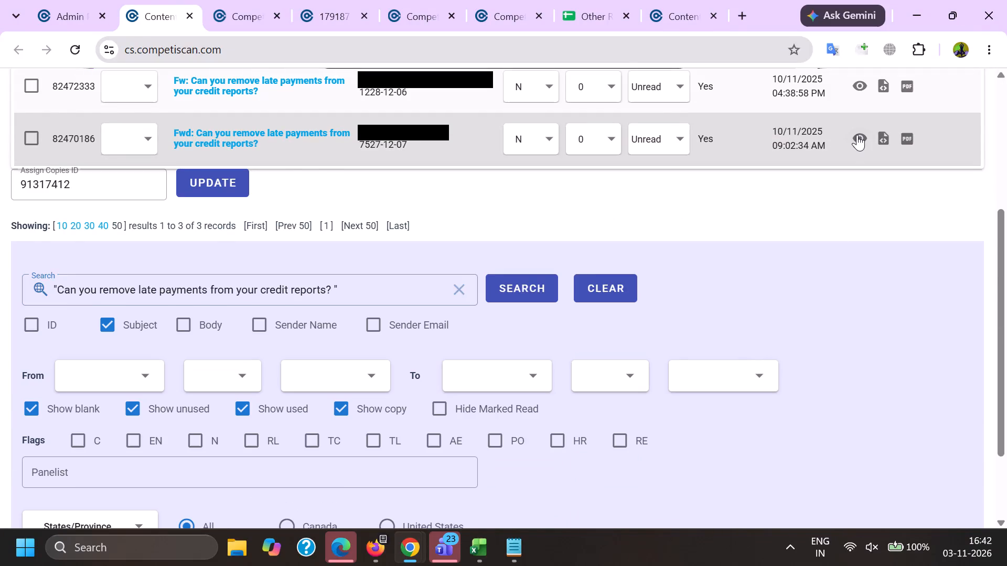
Examine the preview of email 82470186, "Can you remove late payments from your credit reports?".
scroll(487, 176, "down", 4)
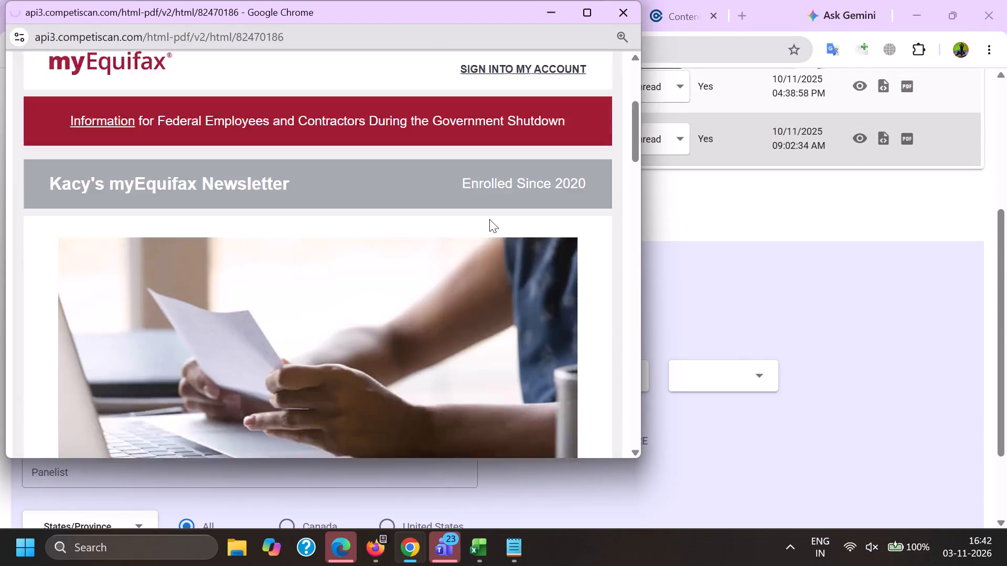
scroll(489, 219, "down", 7)
key("alt+Tab")
scroll(556, 372, "up", 2)
In Firefox's Equifax list, copy "don't let this opportunity pass you by" from email 82092843's subject and open that email's preview.
left_click(376, 556)
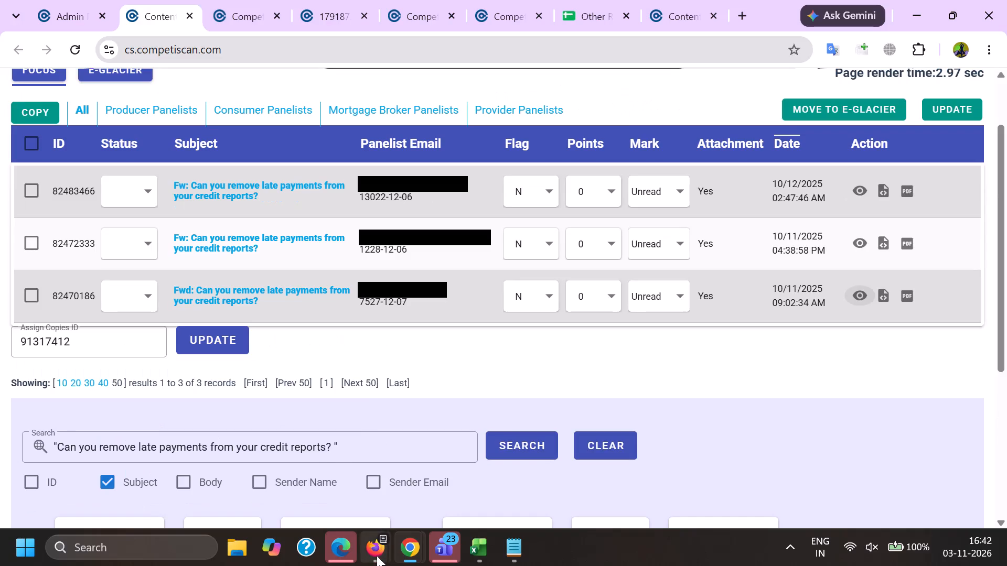
left_click(180, 472)
scroll(221, 389, "down", 2)
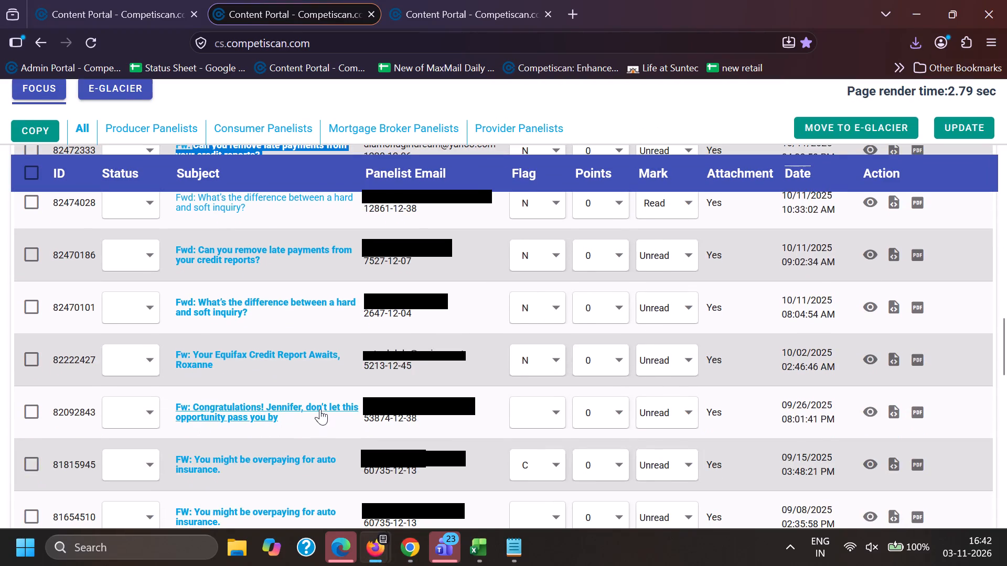
left_click_drag(304, 400, 319, 421)
key("ctrl+c")
left_click(871, 411)
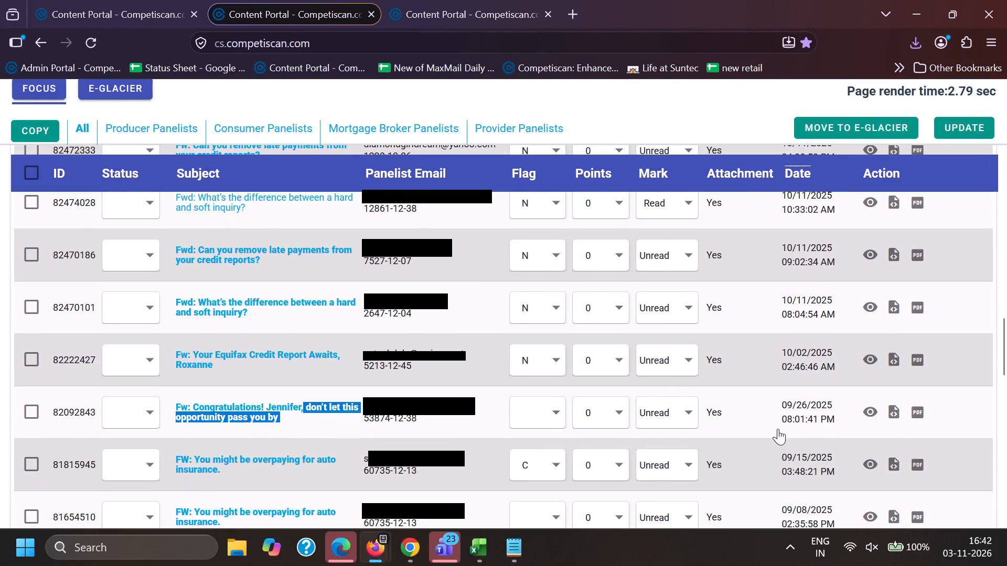
In Chrome's Content Portal, search subjects for the quoted phrase "don't let this opportunity pass you by".
left_click(413, 552)
left_click(107, 480)
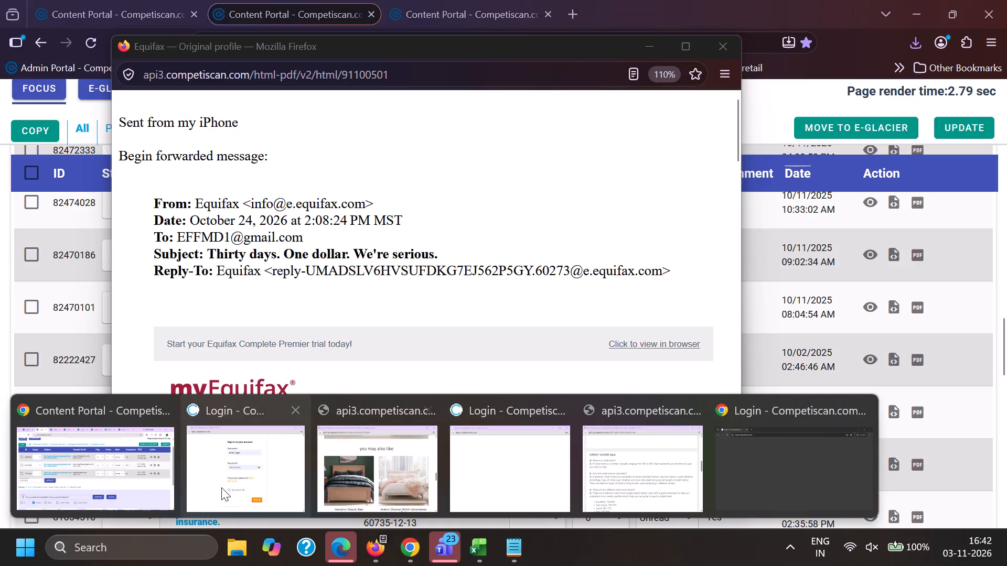
scroll(183, 298, "down", 4)
left_click_drag(382, 180, 2, 190)
key("BackSpace")
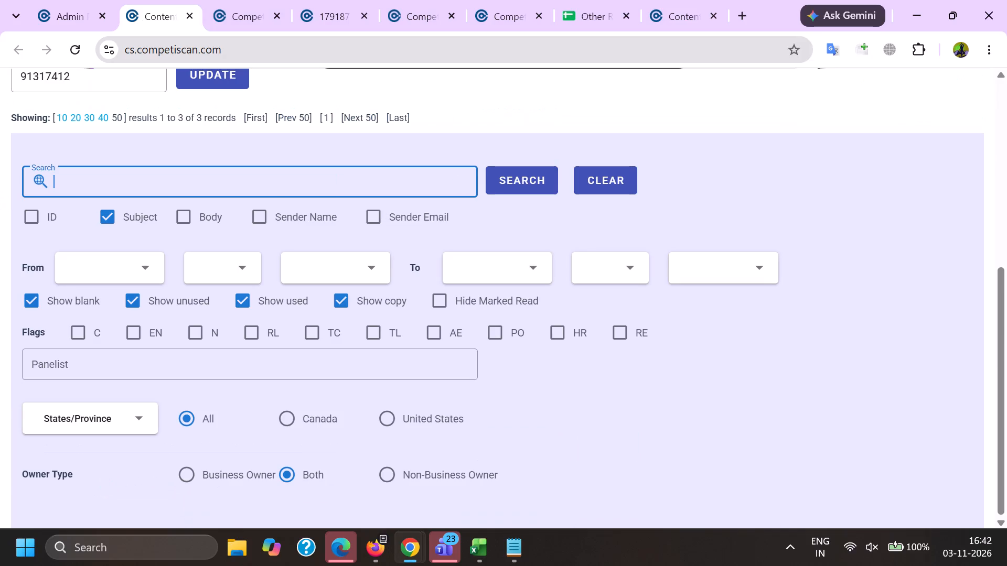
key("shift+quotedbl")
key("ctrl+v")
key("shift+quotedbl")
key("Return")
Look through the "don't let this opportunity pass you by" results for used mailings and copies matching email 82092843.
key("alt+Tab")
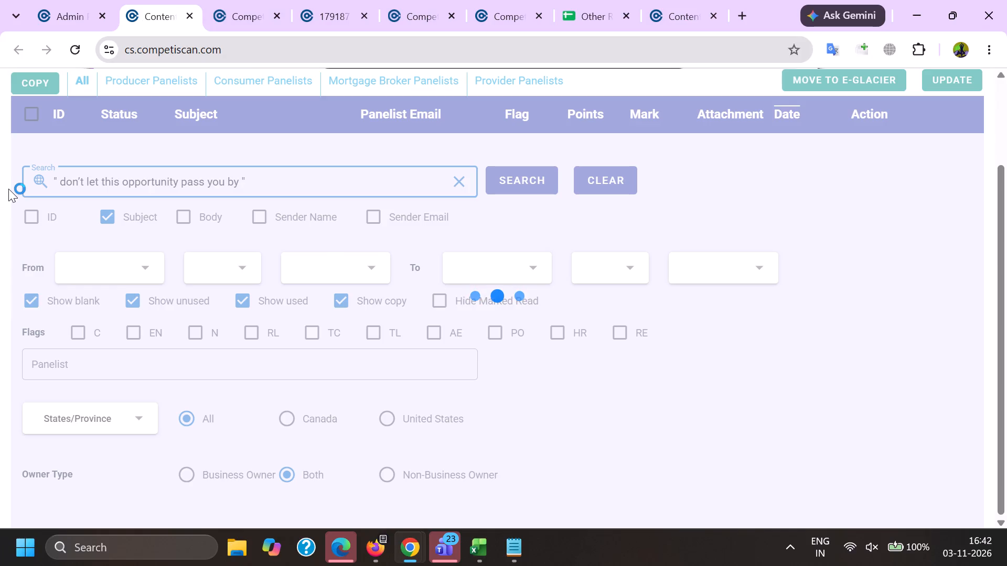
key("alt+Tab")
key("alt+Tab")
scroll(272, 378, "down", 2)
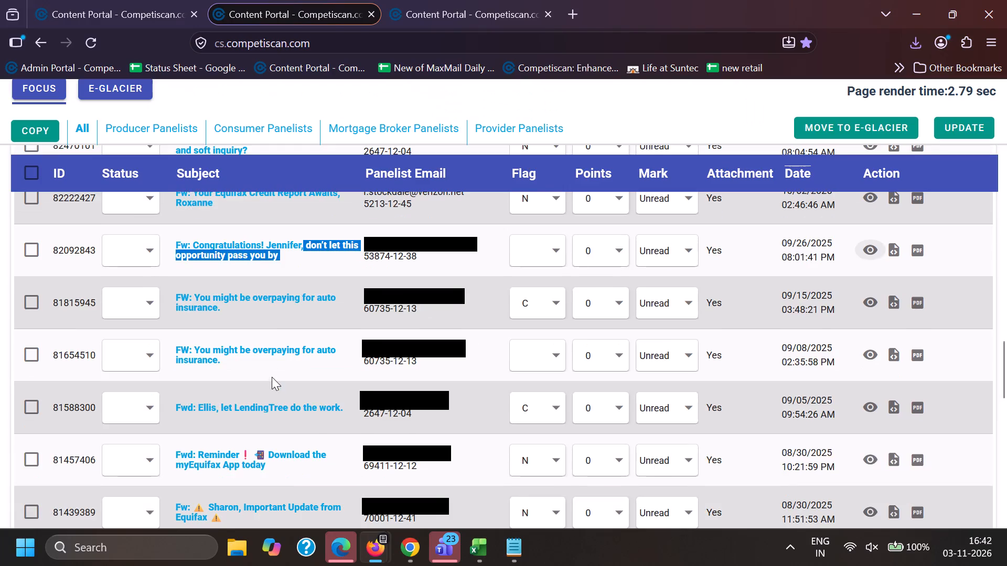
key("alt+Tab")
key("alt+Tab")
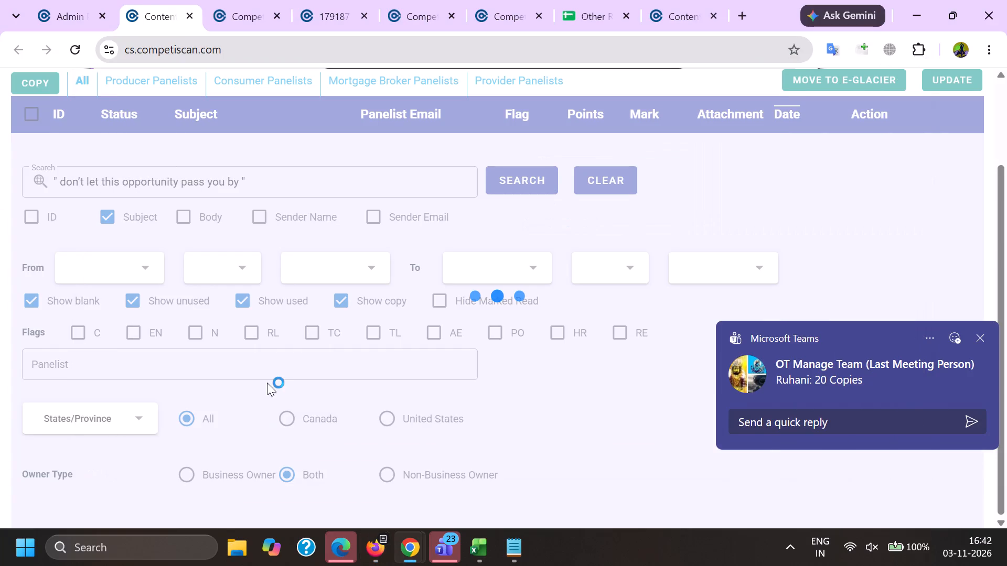
scroll(267, 376, "down", 2)
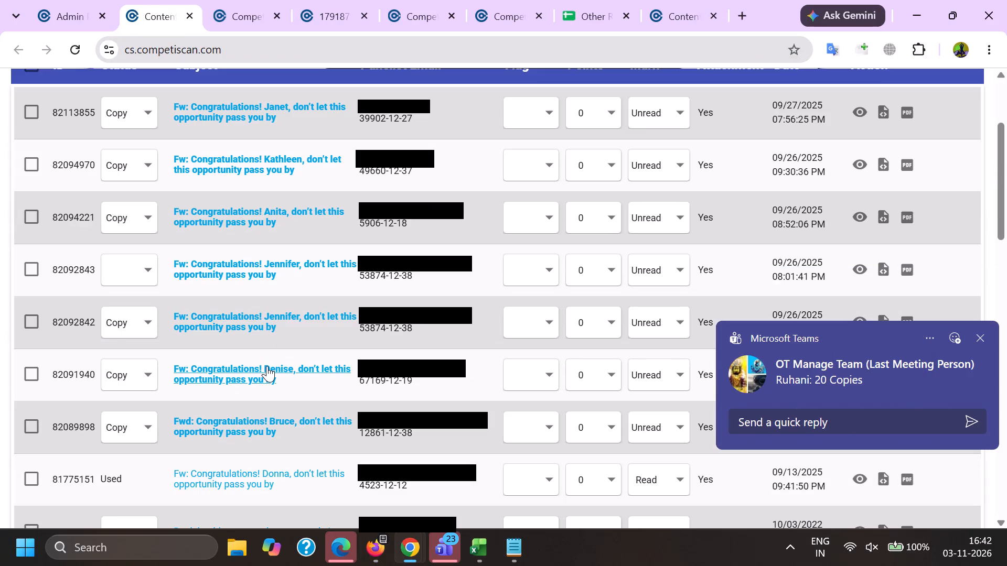
scroll(267, 366, "down", 1)
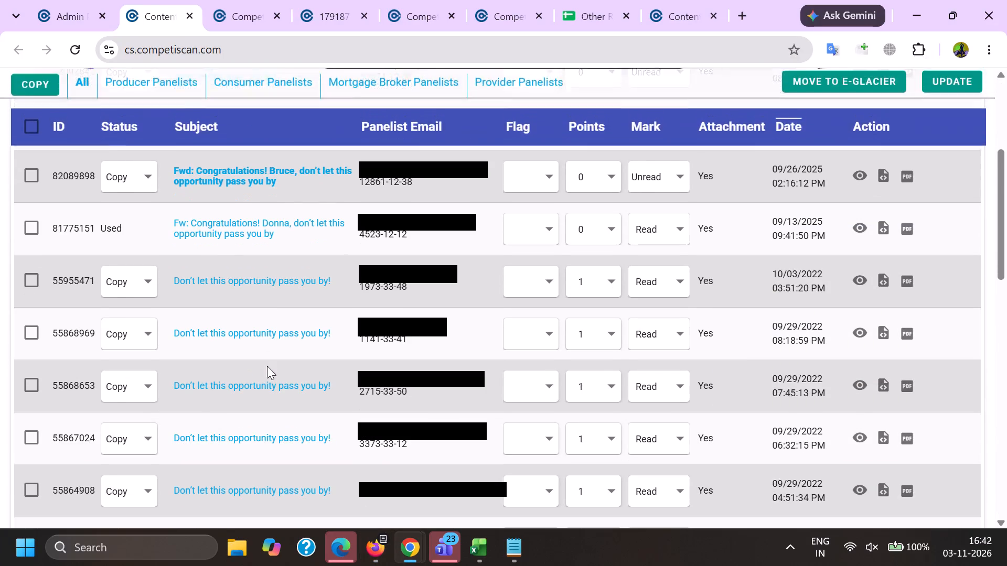
scroll(267, 362, "down", 7)
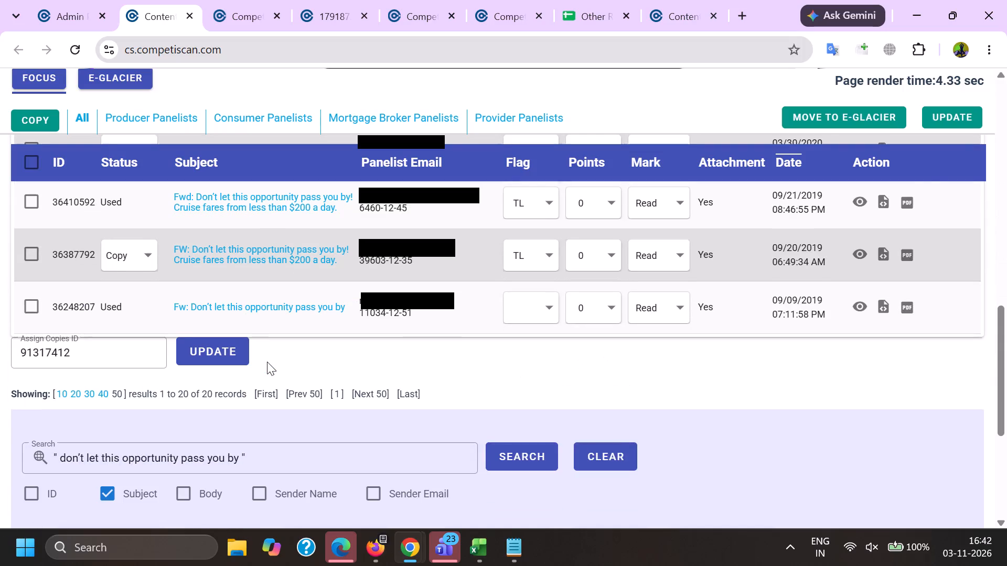
In Firefox's Equifax list, open email 81376392 at the page's end and copy its subject "Reminder❗📲 Download the myEquifax App today".
key("alt+Tab")
key("alt+Tab")
key("alt+Tab")
key("alt+Tab")
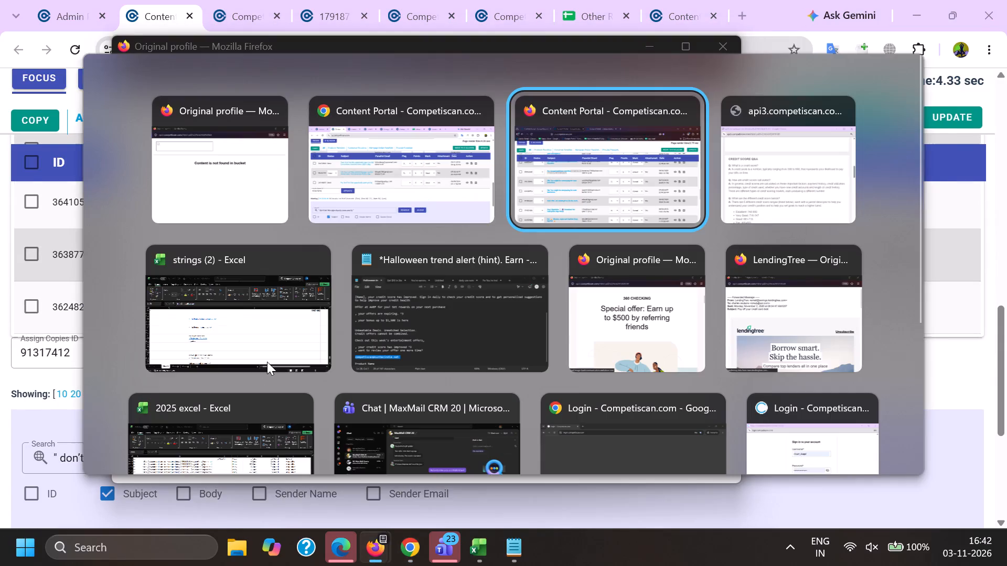
scroll(267, 362, "down", 6)
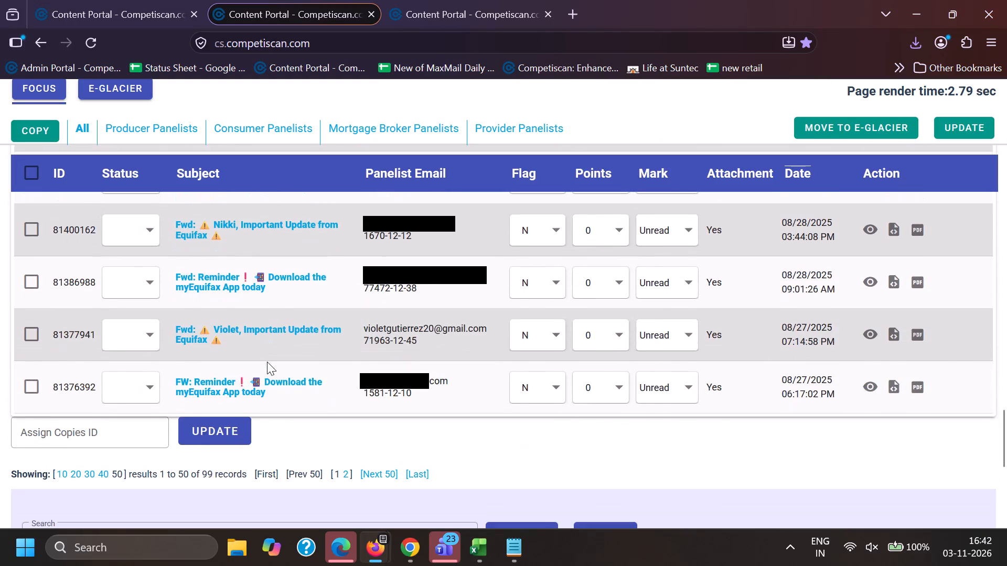
scroll(272, 358, "down", 2)
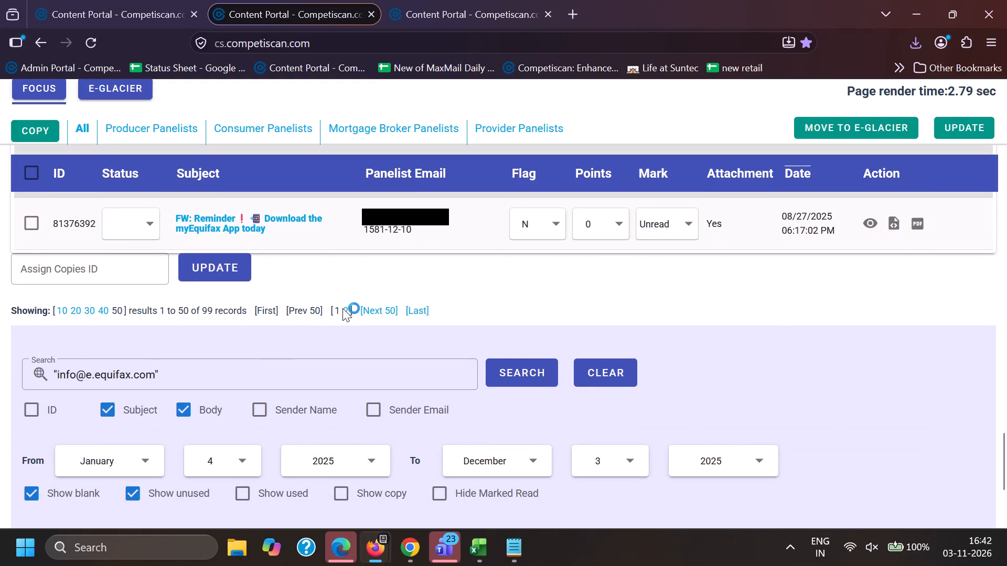
left_click(871, 220)
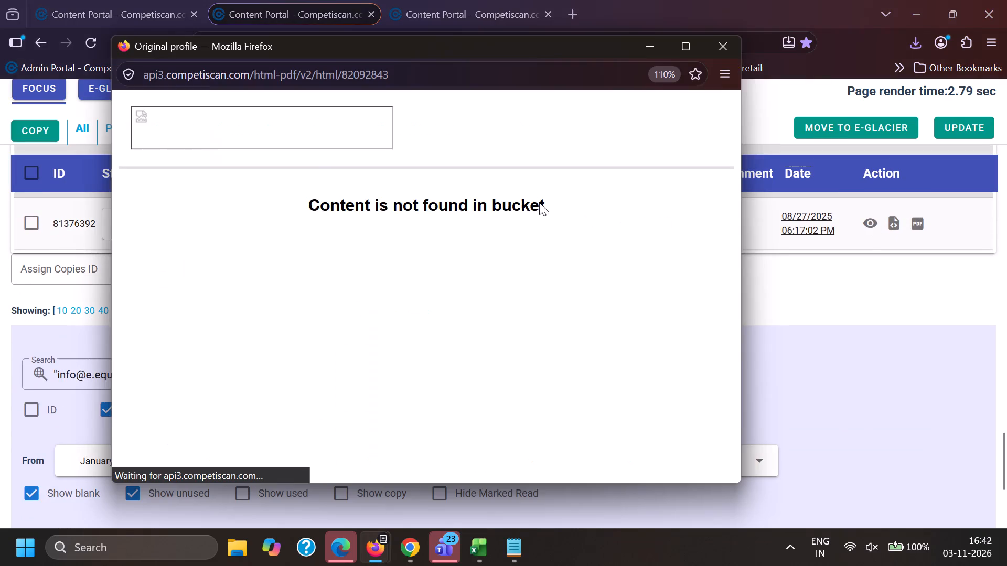
left_click_drag(166, 188, 180, 190)
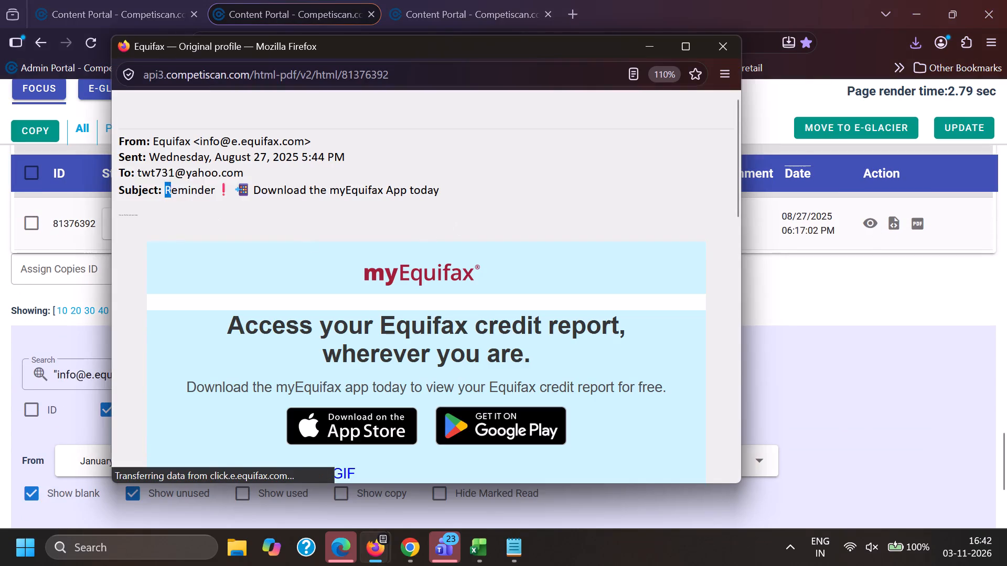
left_click_drag(180, 190, 464, 188)
key("ctrl+c")
scroll(390, 360, "down", 10)
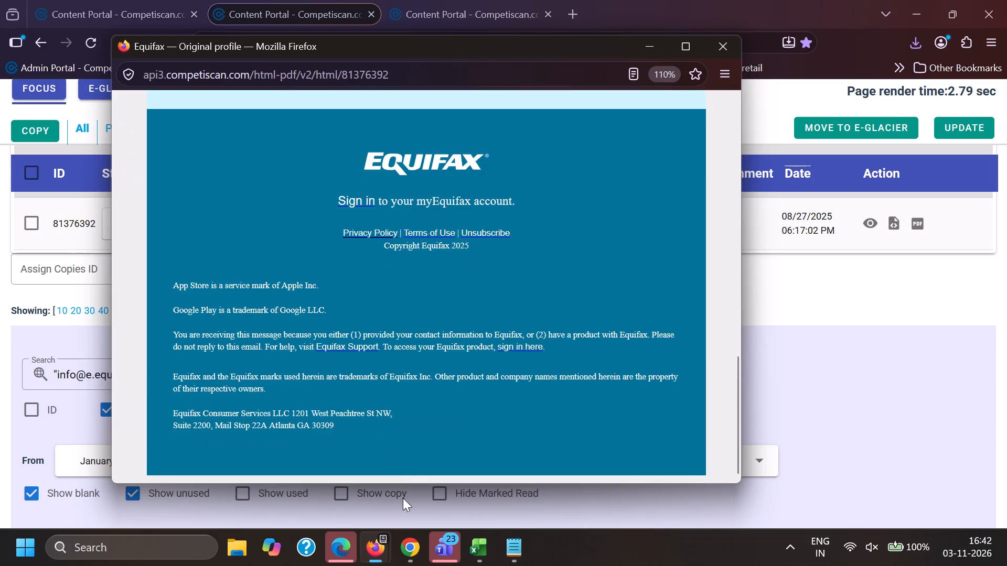
In Chrome's Content Portal, search subjects for the quoted phrase "Reminder❗📲 Download the myEquifax App today".
left_click(421, 565)
left_click(134, 495)
left_click_drag(370, 457, 1, 428)
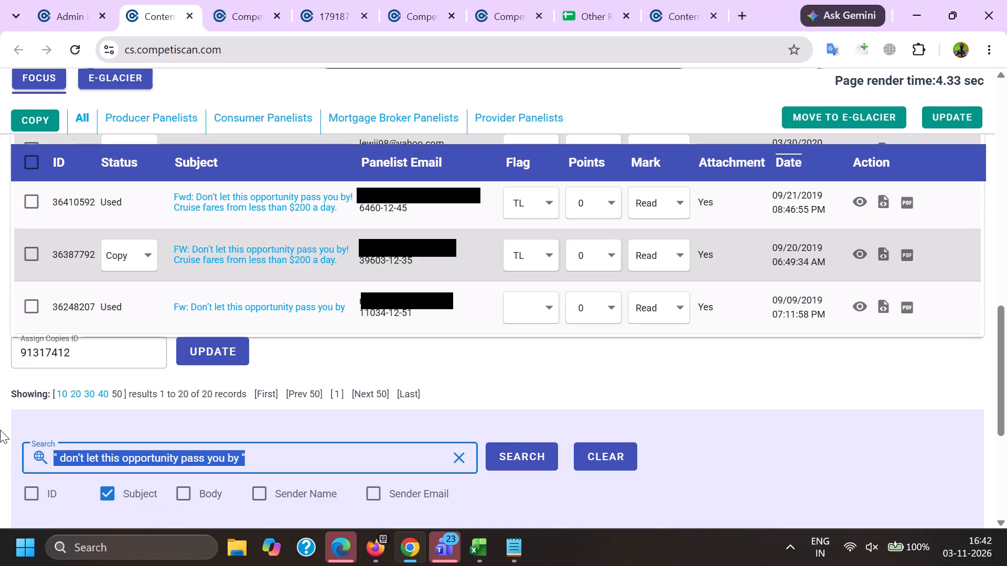
In Chrome's Content Portal, search subjects for the quoted phrase "Reminder❗📲 Download the myEquifax App today" and look through the matching mailings.
key("BackSpace")
key("shift+quotedbl")
key("ctrl+v")
key("shift+quotedbl")
key("backslash")
key("Return")
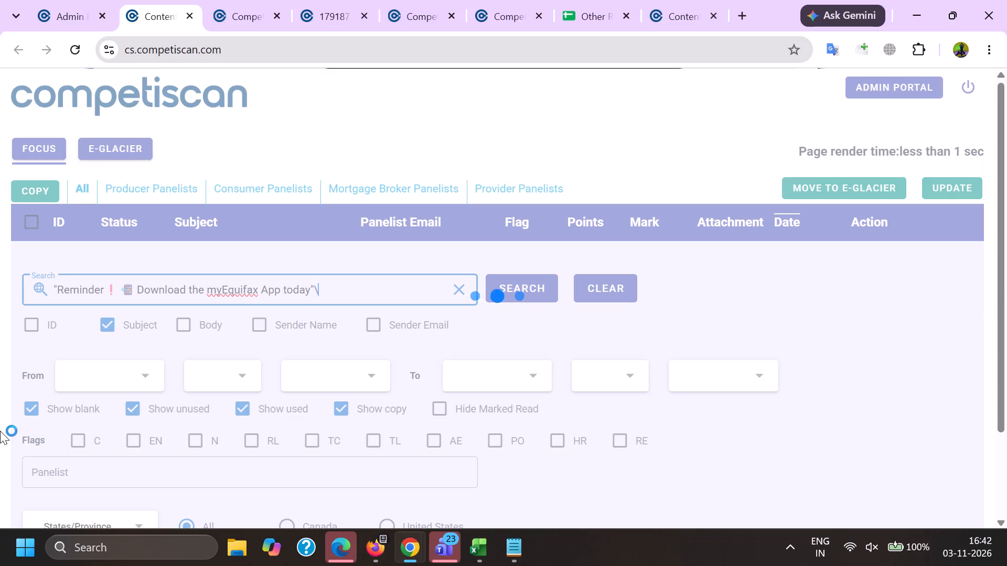
key("BackSpace")
key("Return")
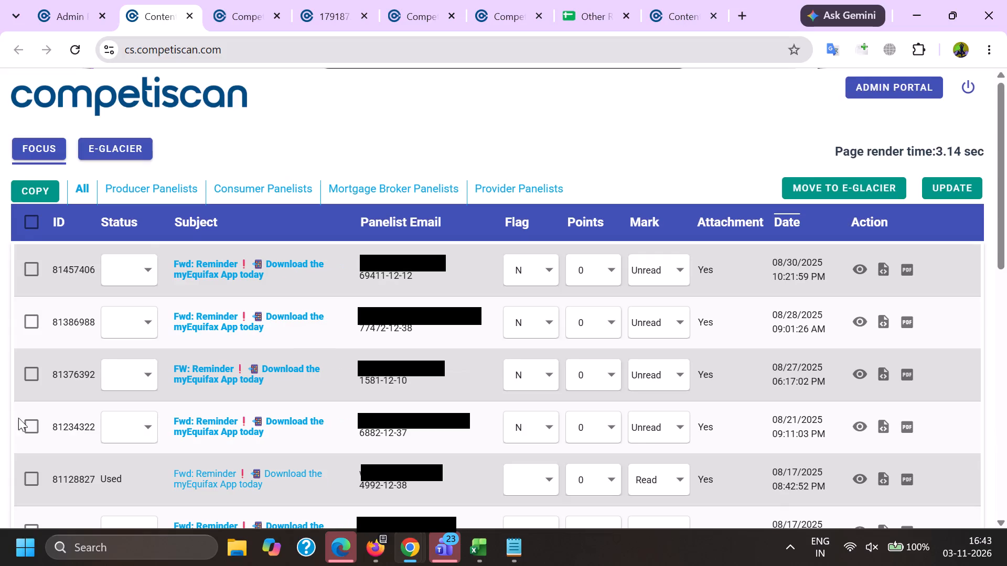
scroll(76, 413, "down", 3)
scroll(98, 401, "up", 2)
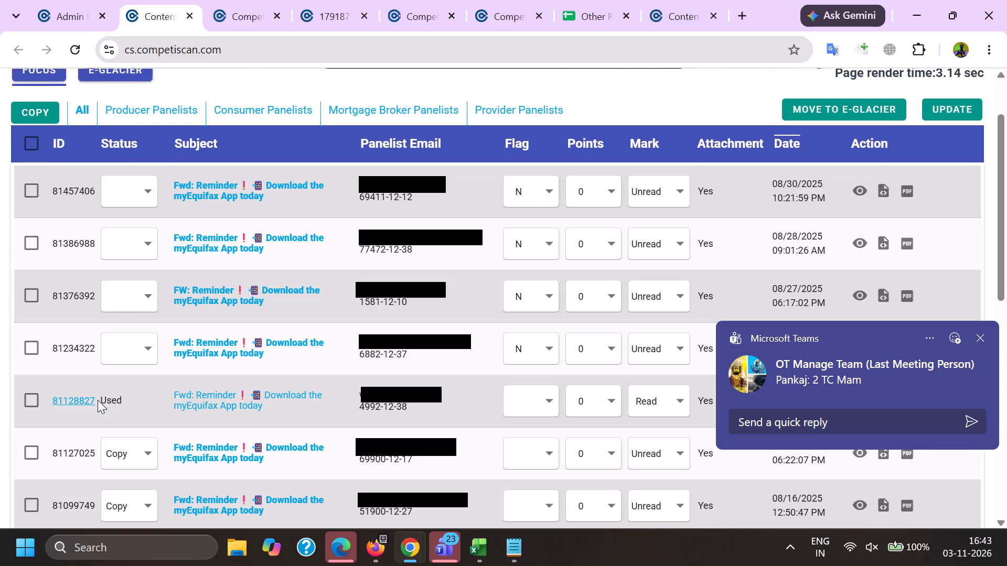
Switch to Firefox's Content Portal window and reload the Focus email list in its first tab.
key("alt+Tab")
left_click(370, 553)
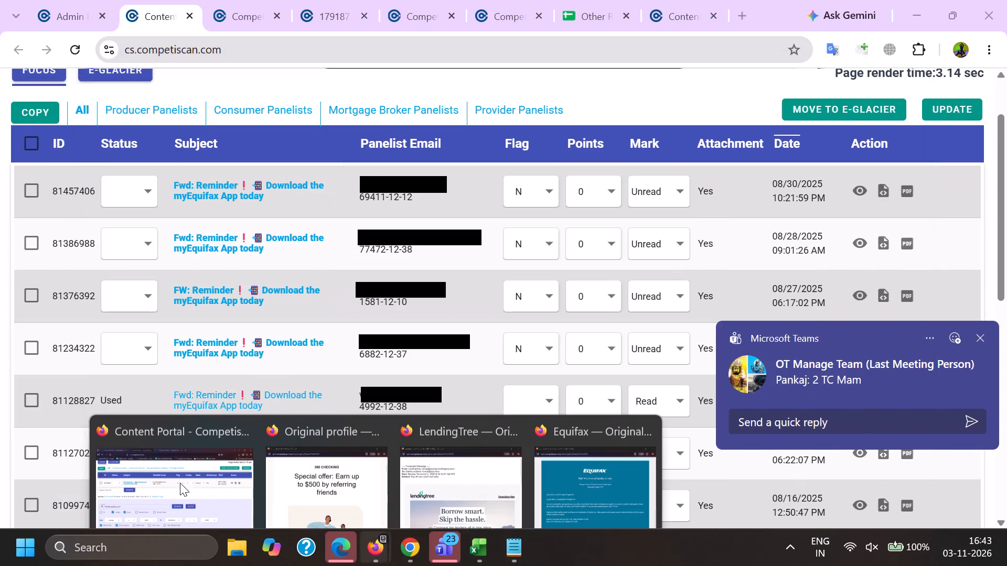
left_click(177, 480)
left_click(68, 0)
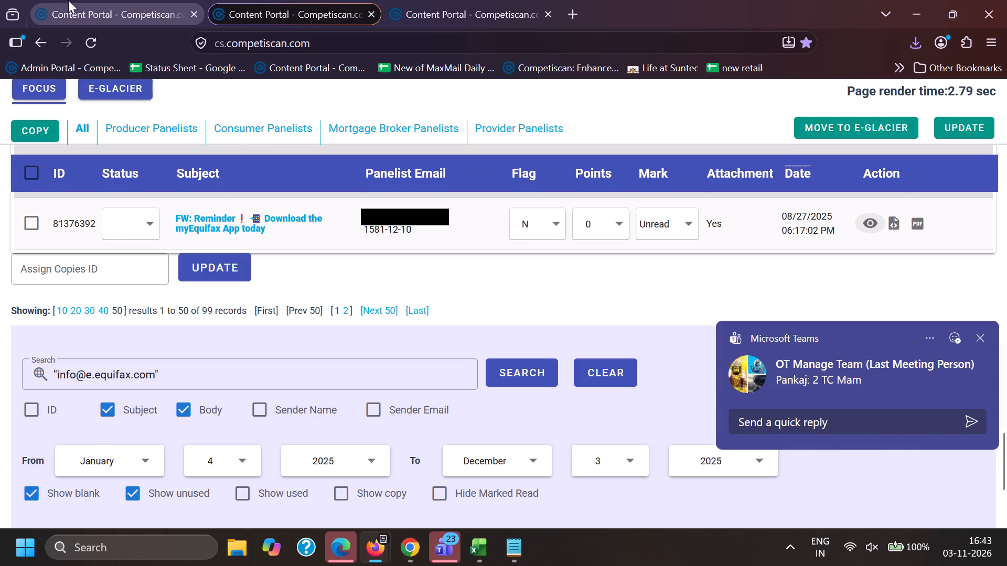
scroll(80, 168, "up", 3)
left_click(57, 165)
In Firefox's second Content Portal tab, restore the earlier query "hilton honors" in place of the Equifax sender and run the search.
left_click(266, 0)
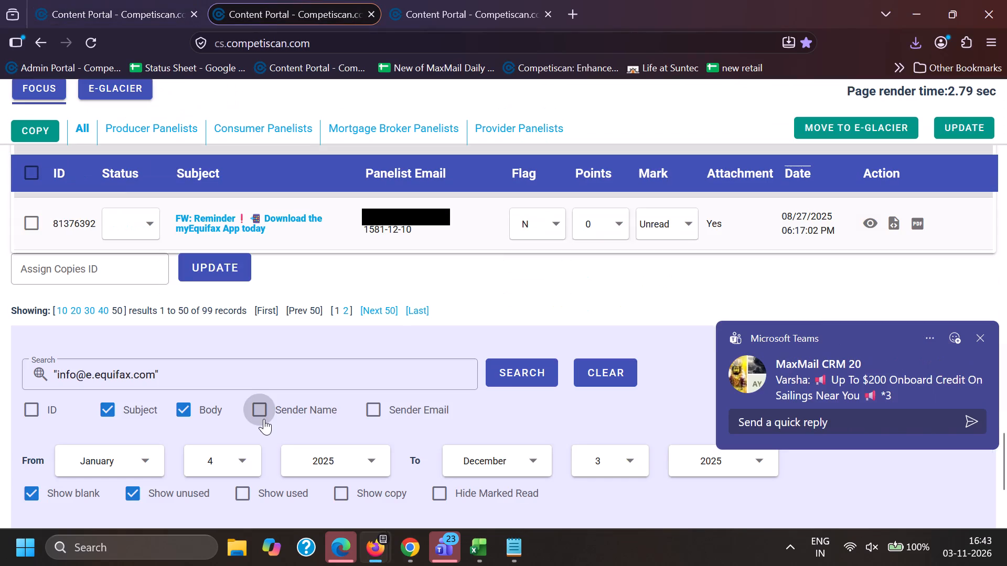
left_click(235, 371)
key("ctrl+z")
key("ctrl+z")
key("ctrl+z")
key("ctrl+z")
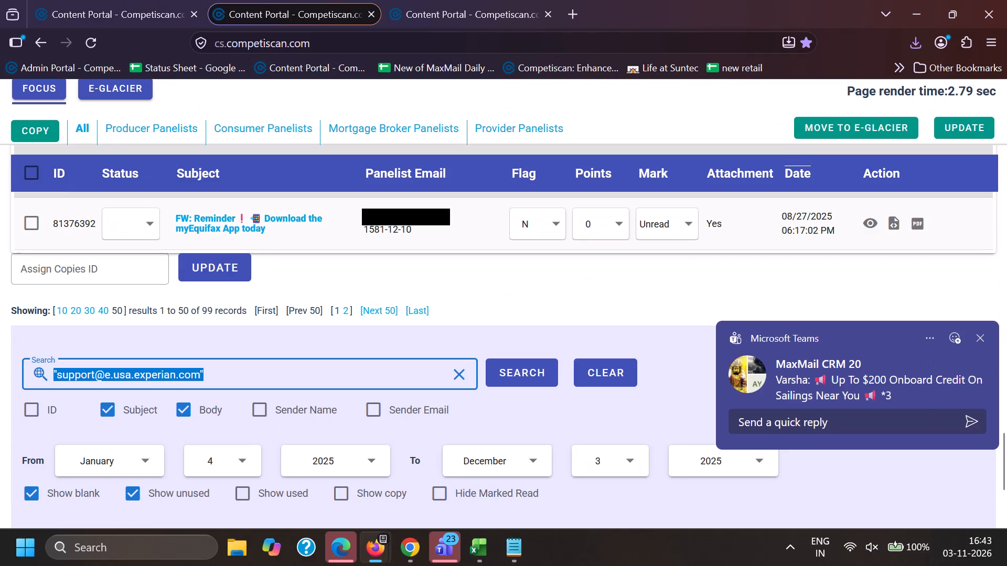
key("ctrl+z")
key("ctrl+z")
key("ctrl+z")
key("ctrl+z")
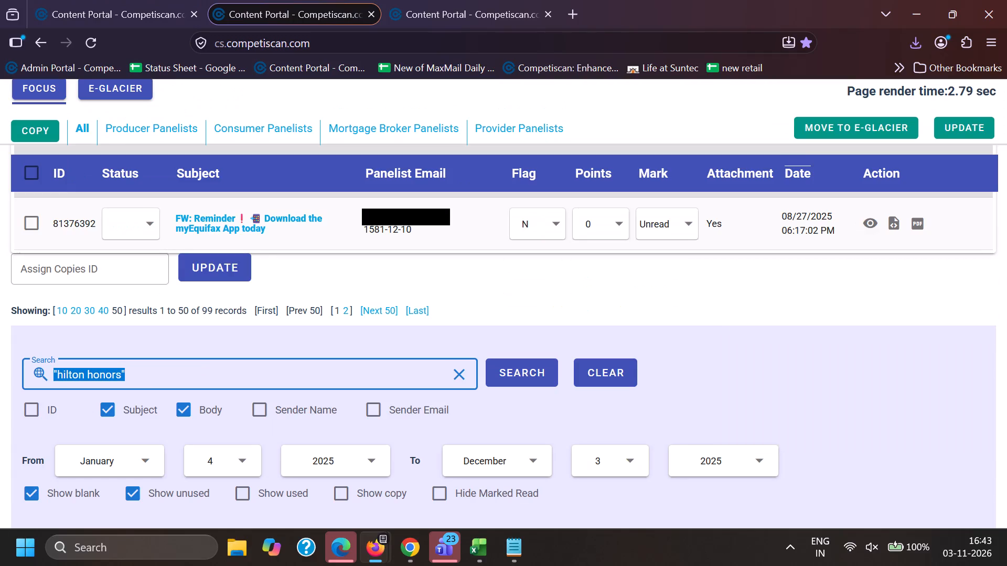
key("Return")
Check the first tab's email list, and in the third tab clear the Equifax sender query and run the search without it.
left_click(124, 0)
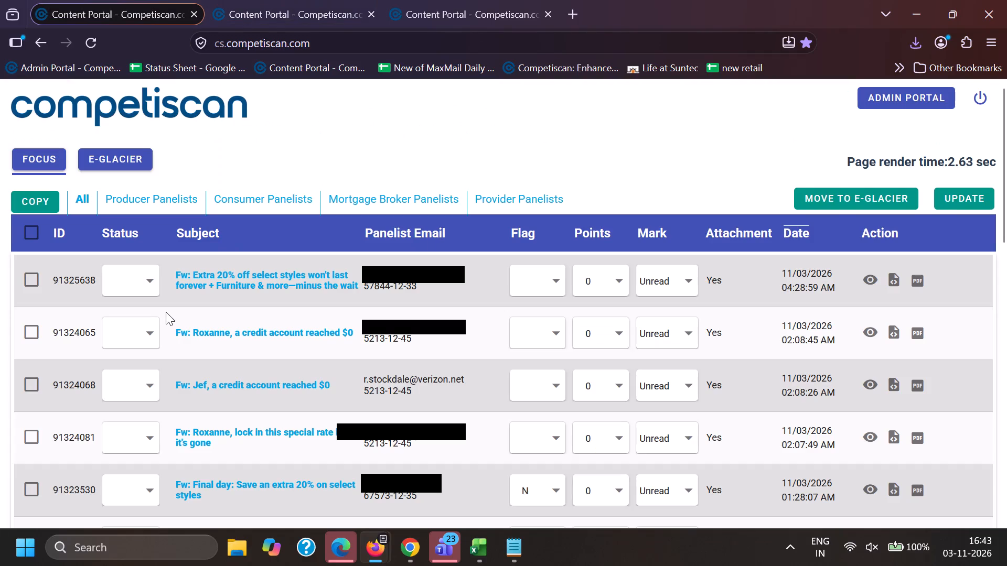
scroll(165, 313, "down", 2)
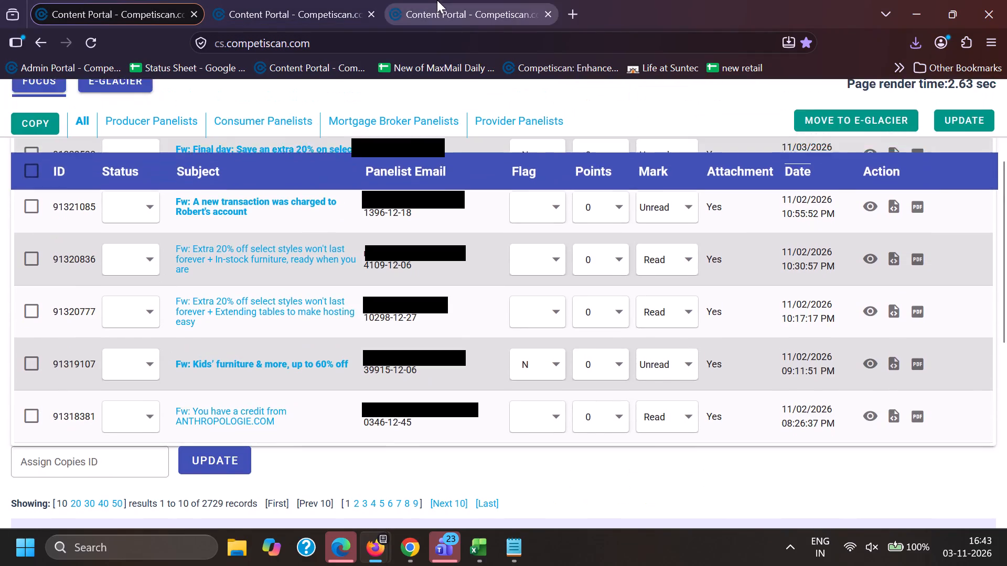
left_click(437, 0)
left_click(229, 437)
left_click_drag(228, 437, 1, 372)
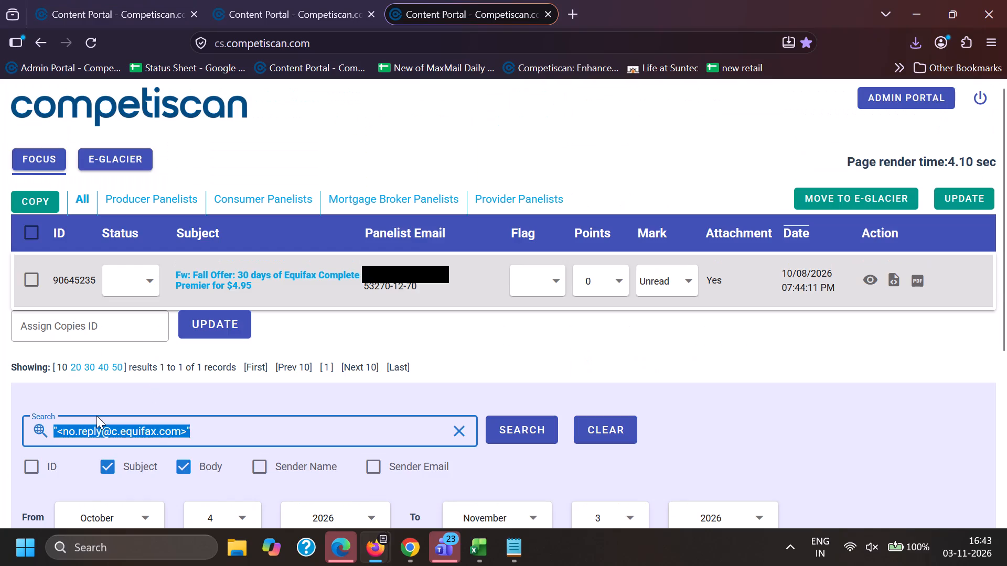
key("BackSpace")
left_click(535, 430)
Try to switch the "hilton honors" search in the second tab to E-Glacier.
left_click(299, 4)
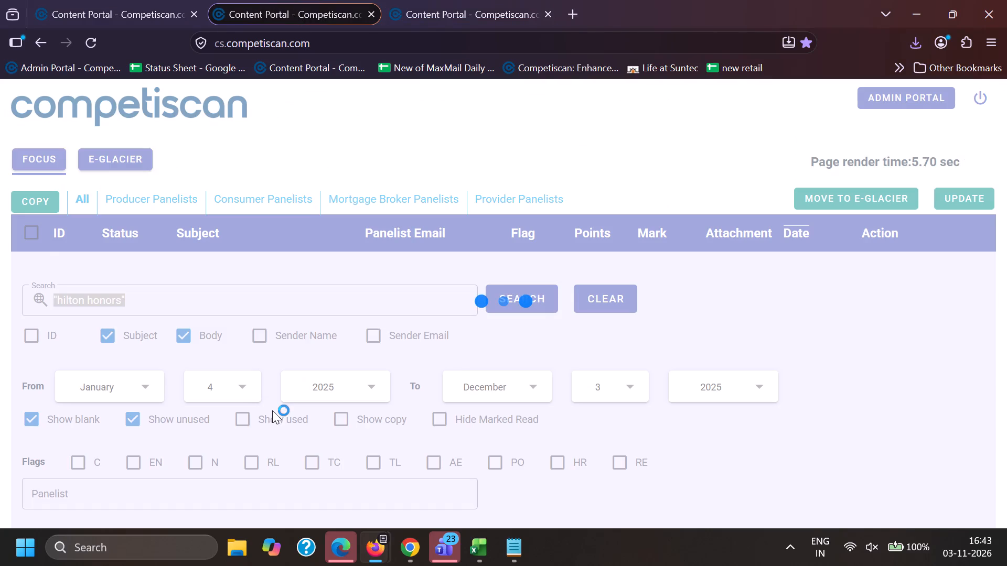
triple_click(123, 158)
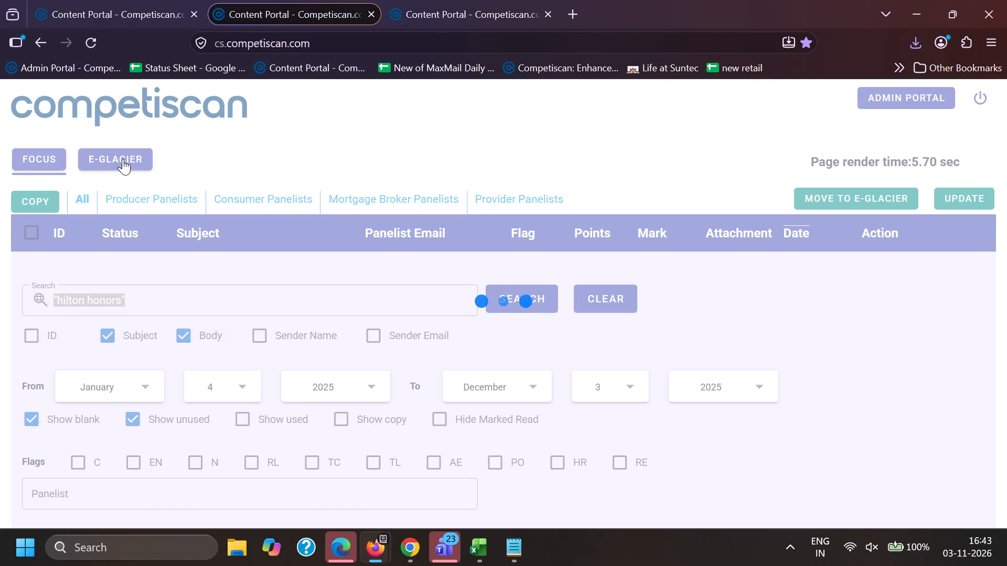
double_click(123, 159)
In the third tab's unfiltered list, open the preview of email 91326765, "Ready to get rewarded".
left_click(486, 0)
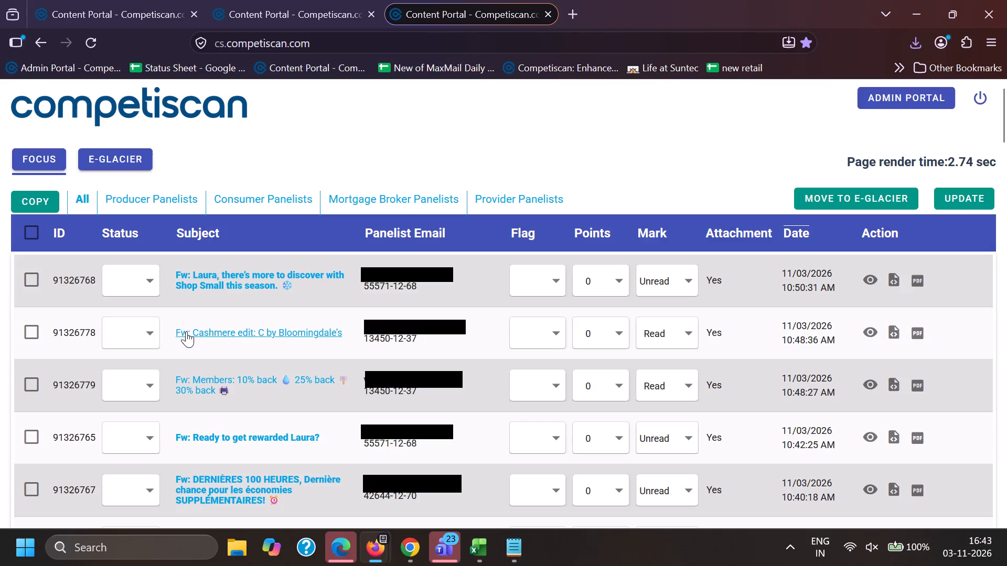
scroll(186, 338, "down", 1)
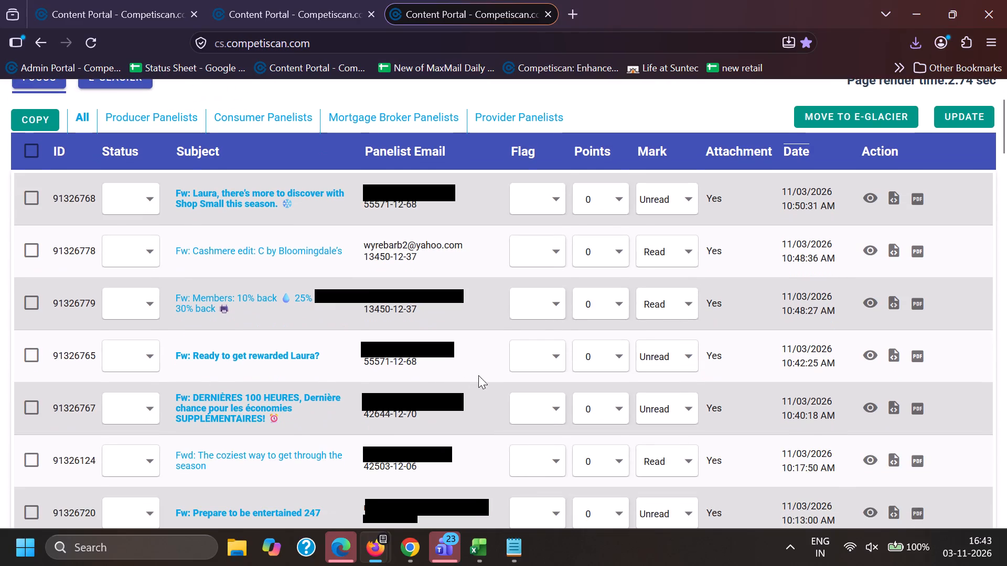
left_click(872, 351)
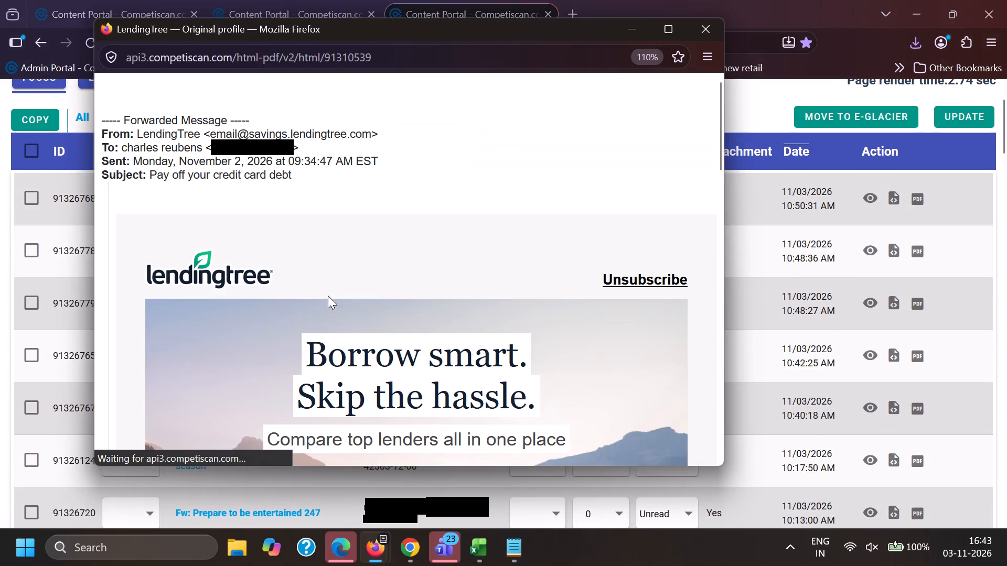
In Firefox, read through TD Canada Trust email 91326765 and copy its subject line.
scroll(328, 296, "down", 8)
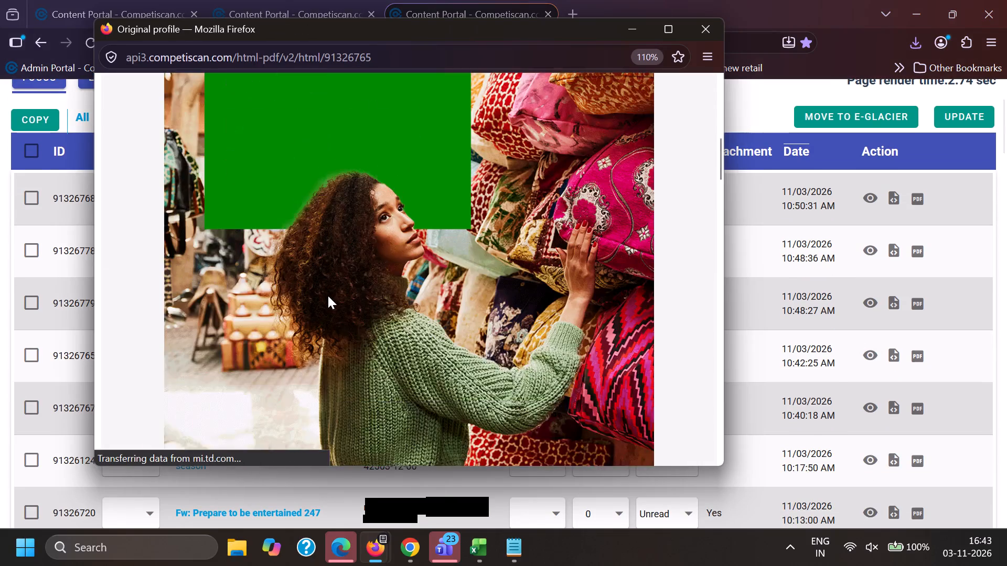
scroll(328, 296, "down", 19)
scroll(327, 304, "up", 8)
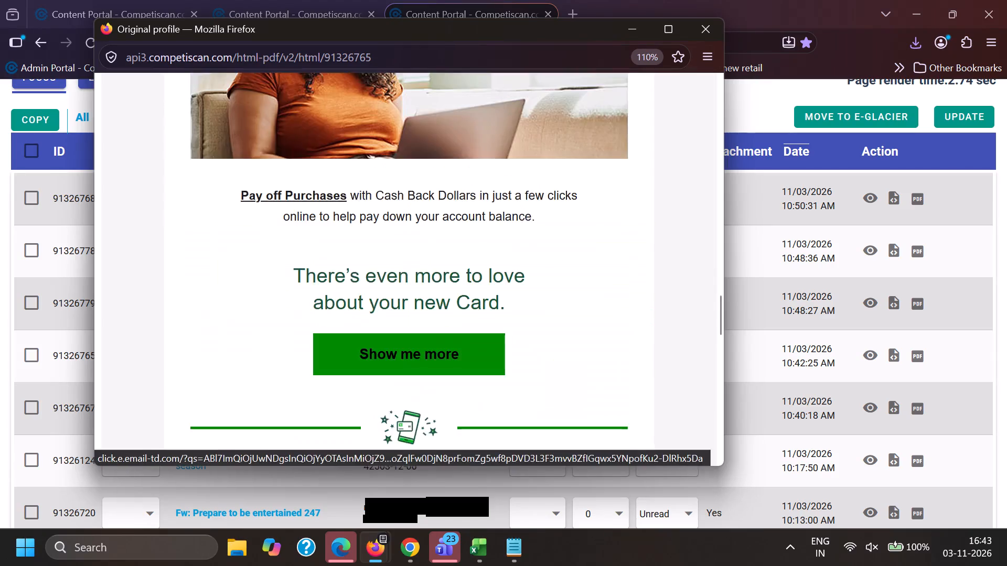
scroll(327, 303, "up", 10)
scroll(327, 303, "down", 5)
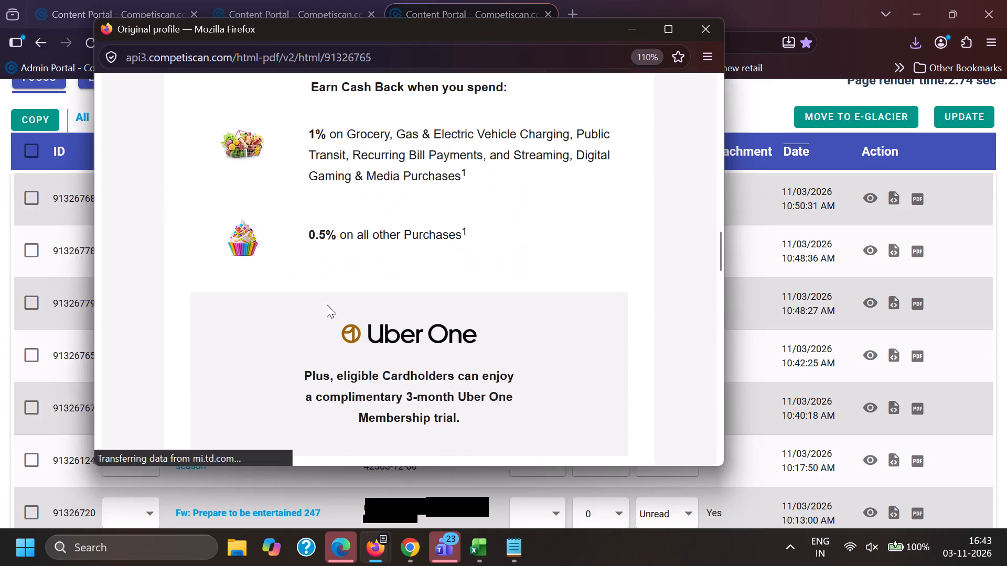
scroll(327, 304, "down", 4)
scroll(327, 304, "up", 15)
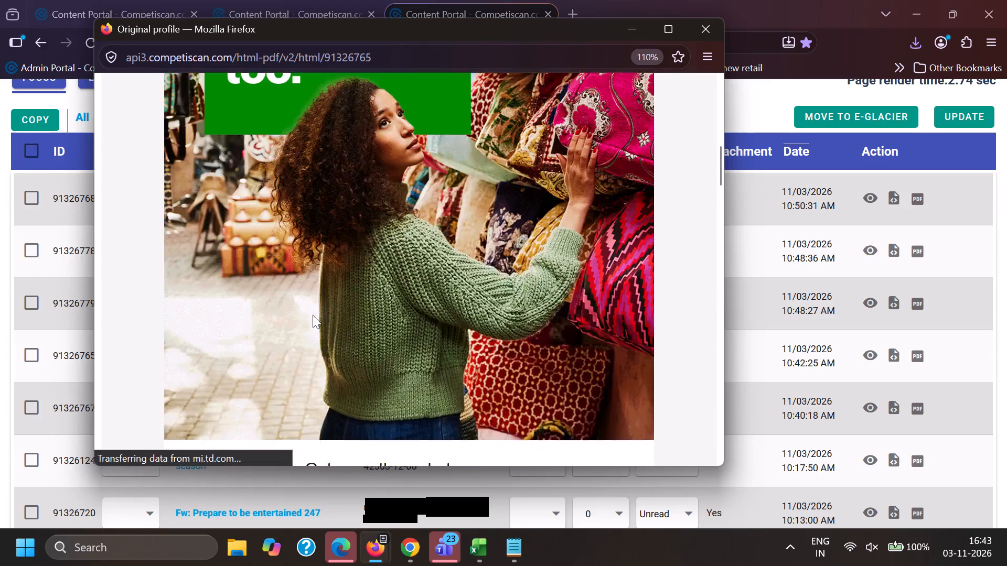
scroll(313, 315, "up", 8)
left_click_drag(152, 253, 304, 263)
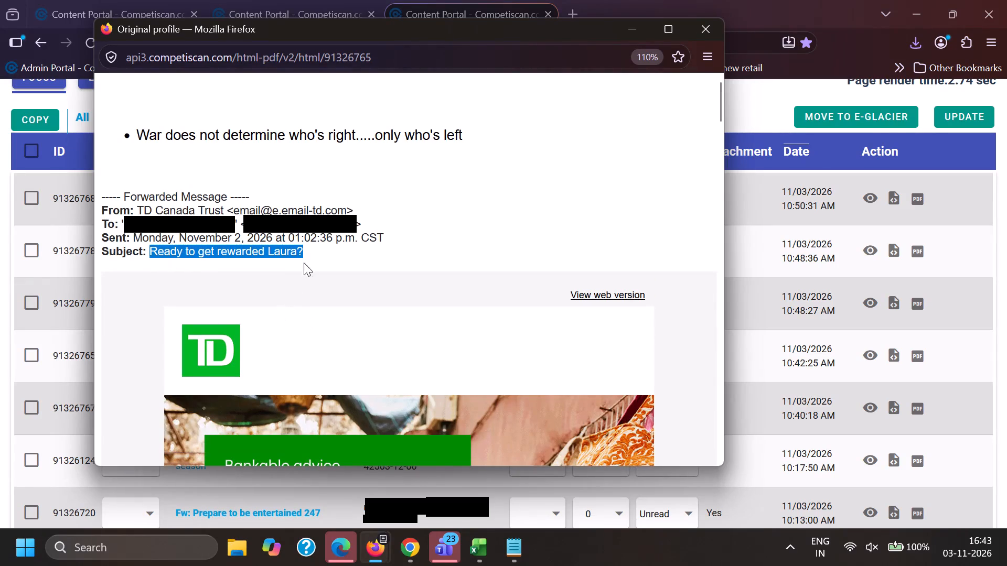
left_click_drag(304, 263, 304, 262)
key("ctrl+c")
In Chrome's Content Portal, search subjects for the quoted phrase "Ready to get rewarded", leaving out the recipient's name.
left_click(406, 545)
left_click(102, 477)
scroll(180, 350, "down", 5)
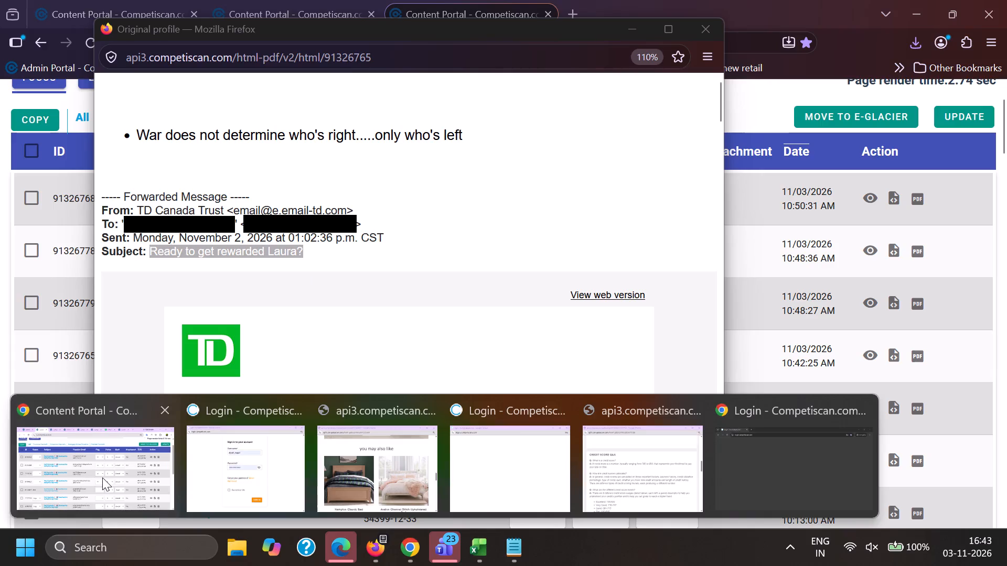
scroll(102, 477, "down", 9)
scroll(233, 451, "up", 1)
left_click(344, 369)
left_click_drag(362, 256, 1, 357)
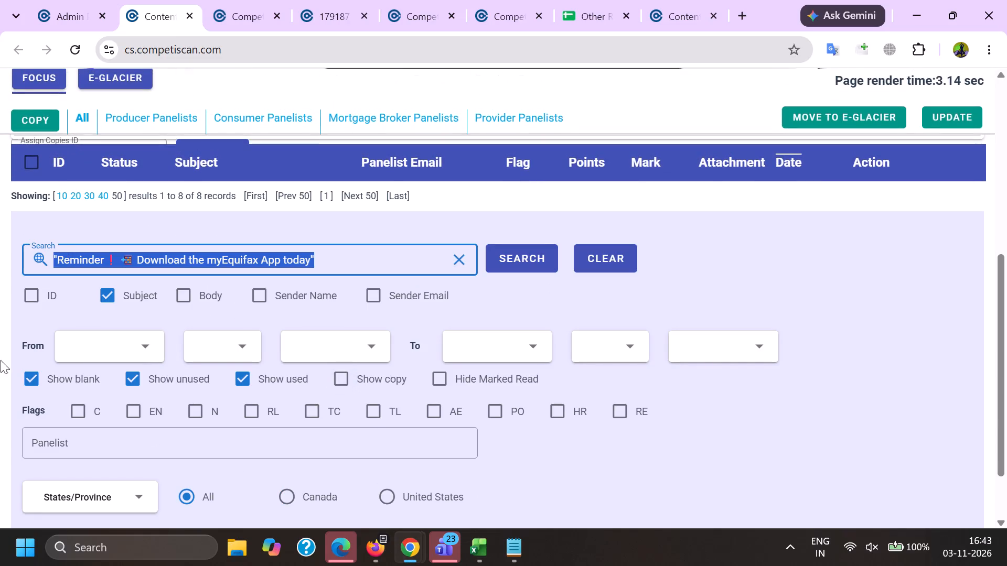
key("BackSpace")
key("shift+quotedbl")
key("ctrl+v")
key("BackSpace")
key("BackSpace")
key("BackSpace")
key("BackSpace")
key("BackSpace")
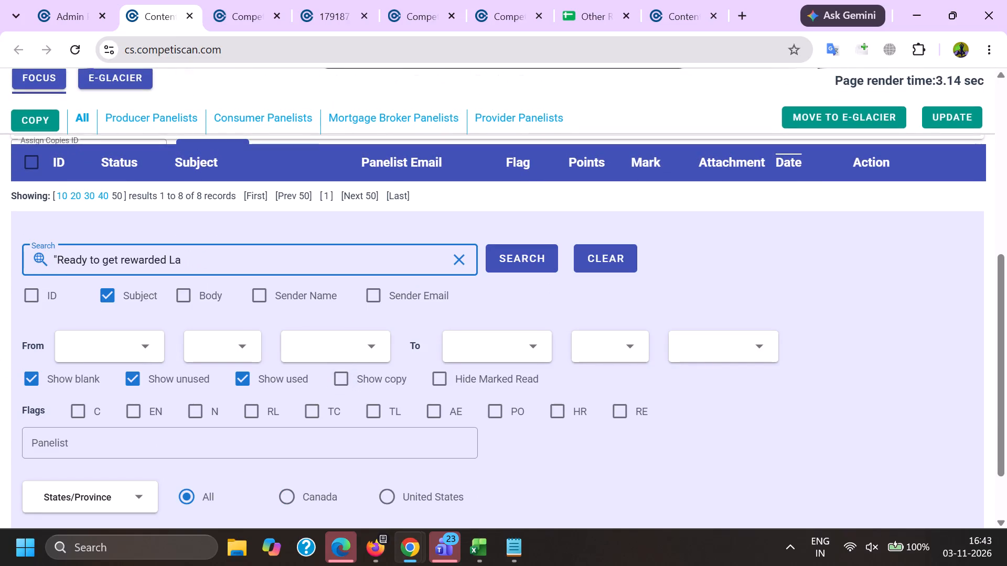
key("BackSpace")
key("BackSpace")
key("shift+quotedbl")
key("Return")
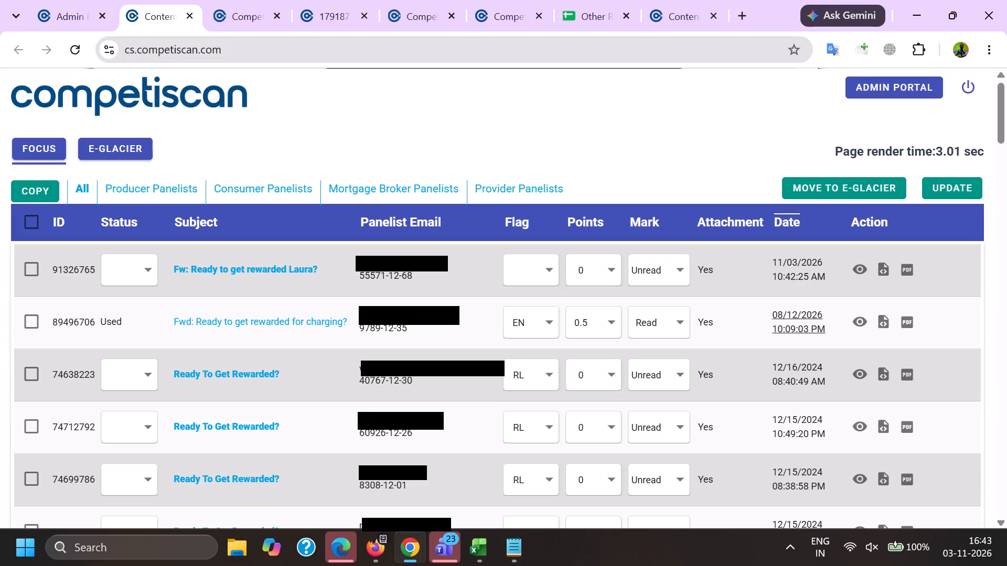
scroll(329, 342, "down", 6)
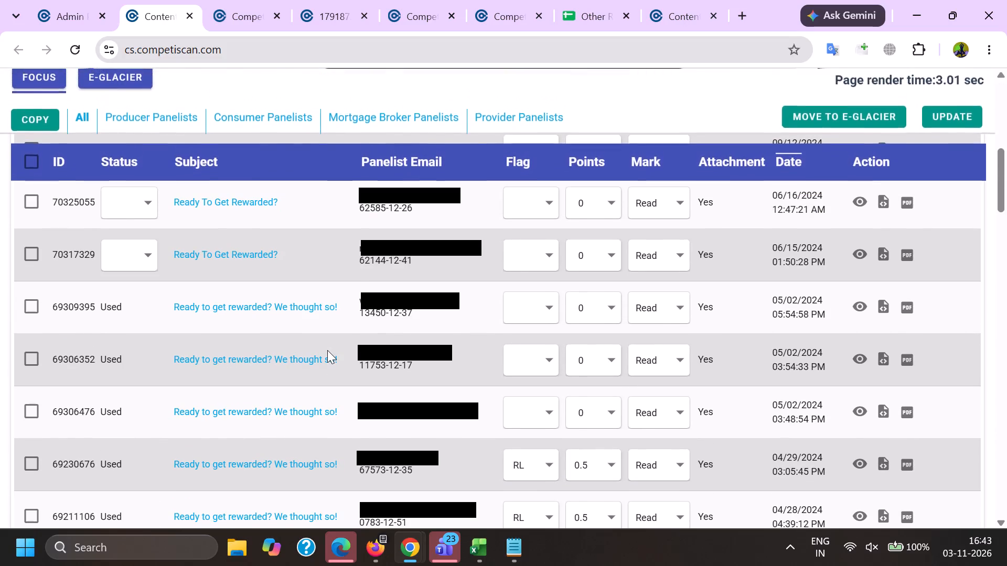
scroll(327, 350, "down", 2)
key("alt+Tab")
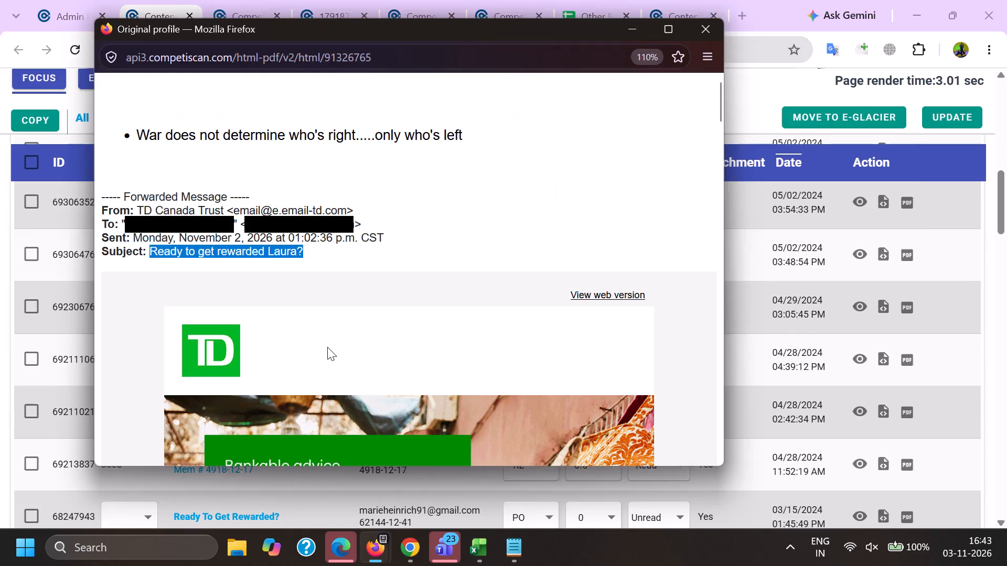
key("alt+Tab")
key("alt+Tab")
In Firefox's Focus list, open WorldHotels Rewards email 91326477, "We have big news to share", and read through its preview.
scroll(327, 348, "down", 2)
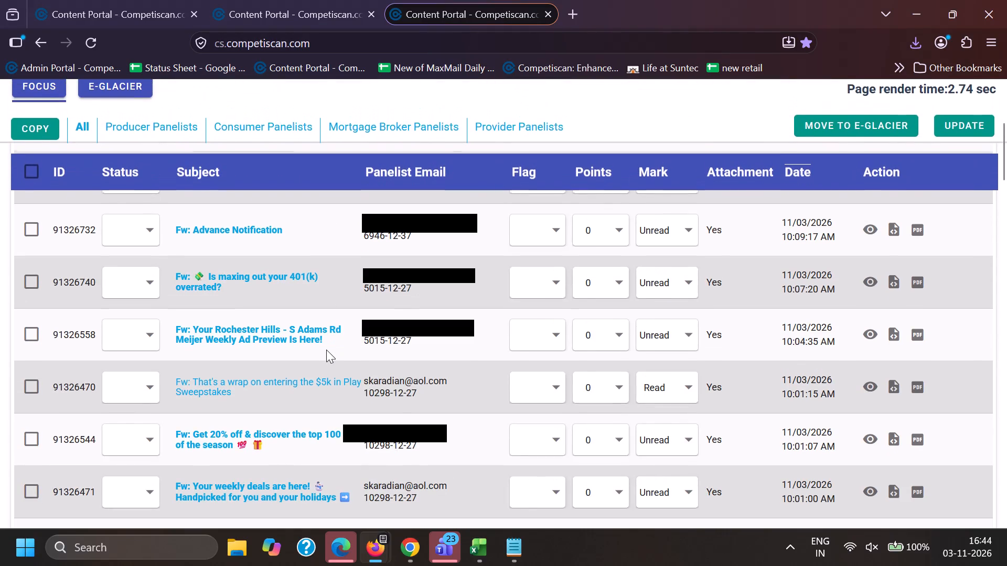
scroll(315, 419, "down", 1)
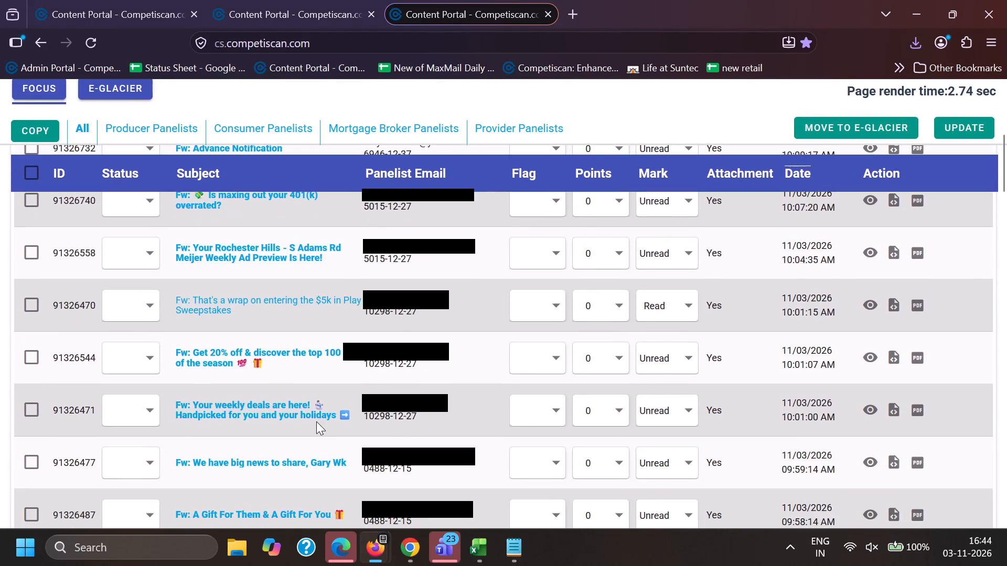
scroll(316, 420, "down", 1)
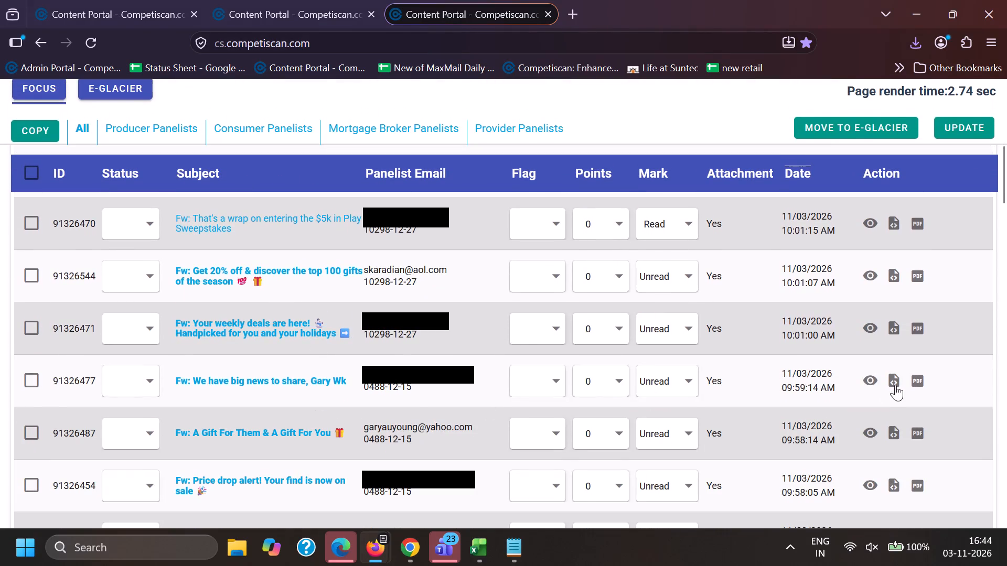
left_click(867, 382)
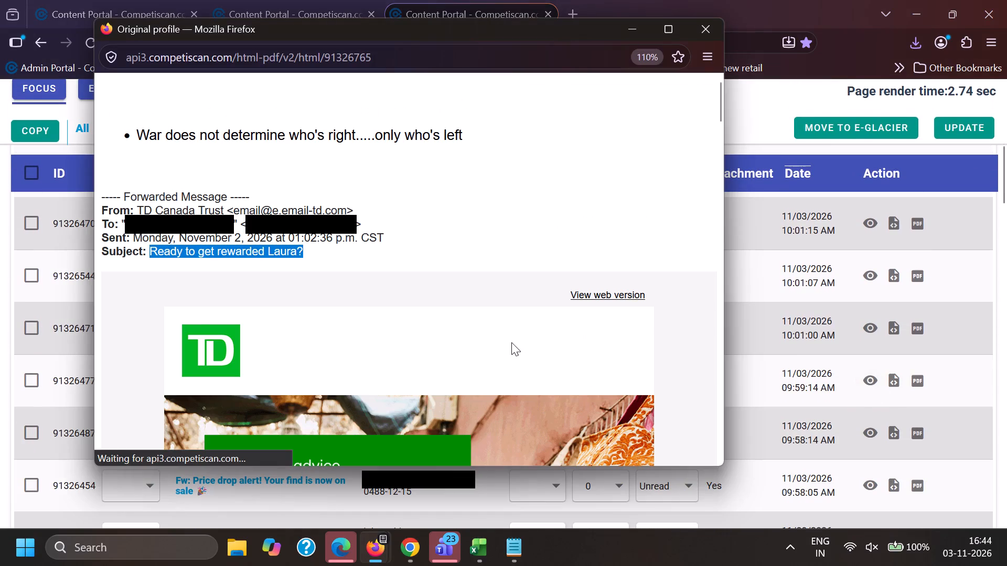
scroll(550, 329, "down", 6)
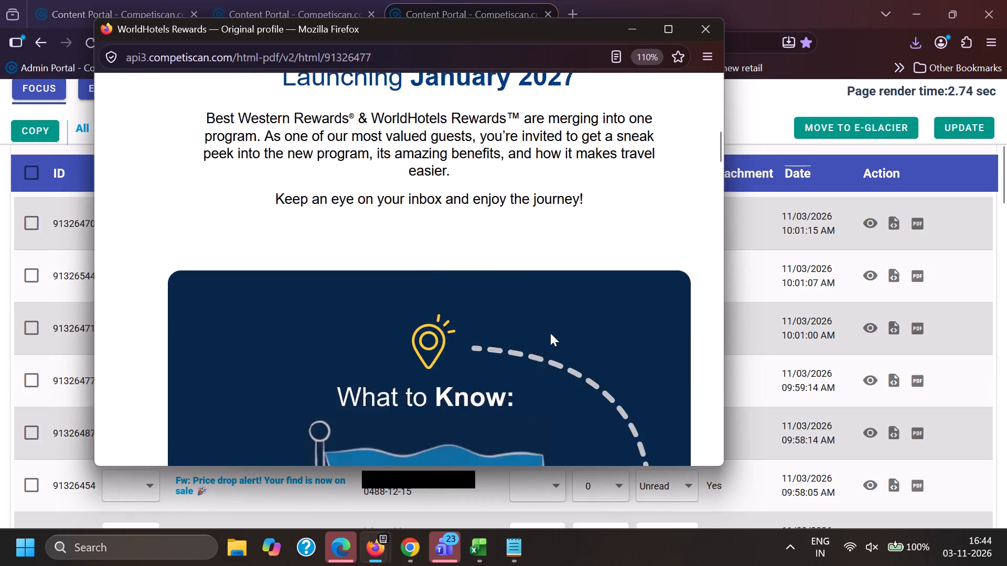
scroll(550, 332, "down", 20)
scroll(550, 332, "down", 3)
left_click(752, 448)
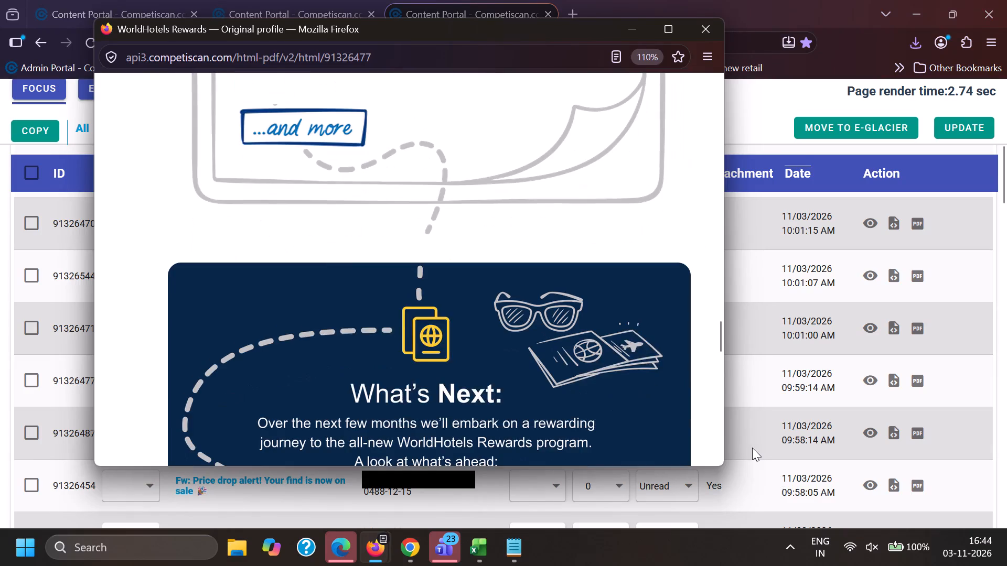
Scan the remaining emails on the first page of the Focus list for relevant mailings and go to page 2.
scroll(753, 447, "down", 2)
scroll(517, 401, "down", 2)
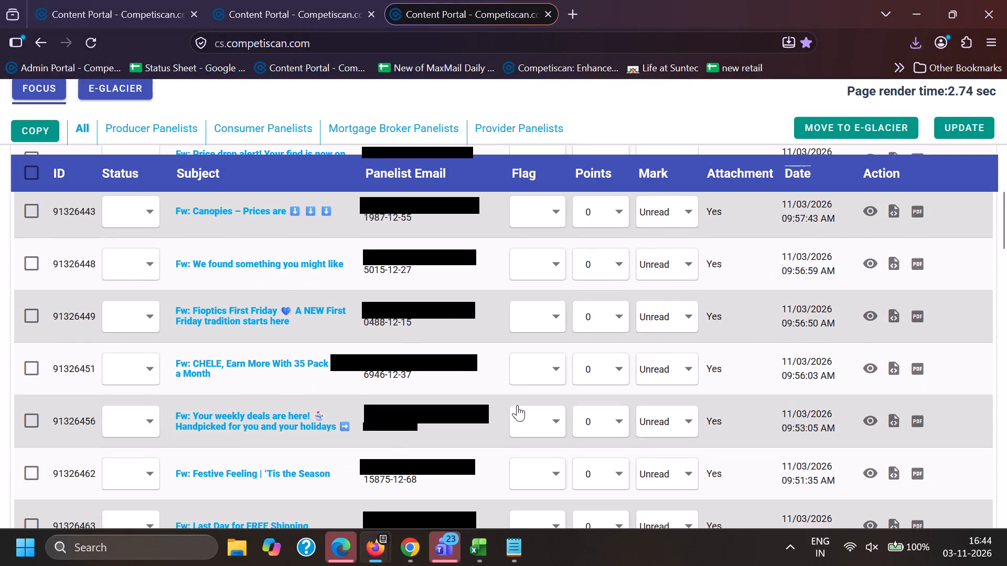
scroll(518, 405, "down", 2)
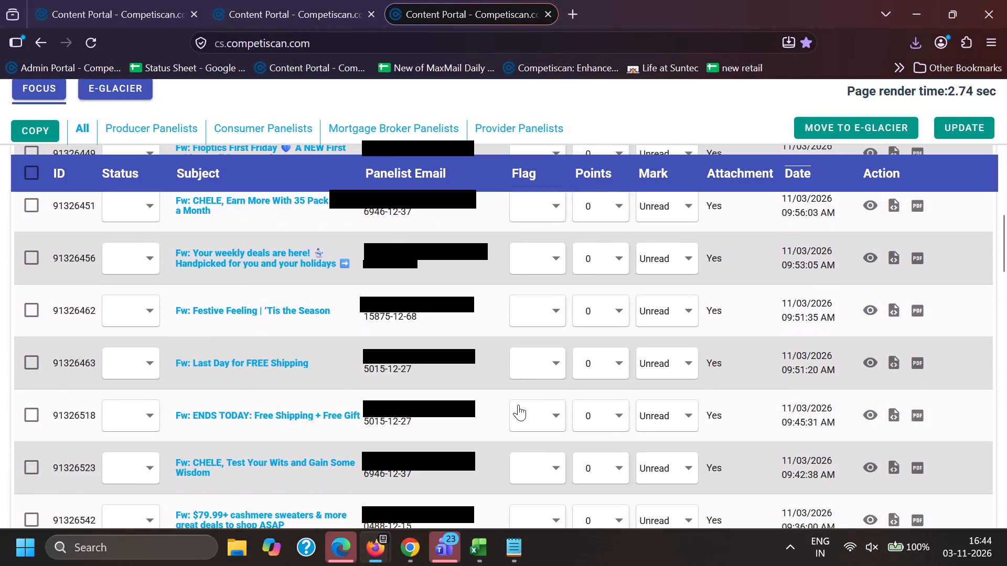
scroll(518, 405, "down", 1)
scroll(574, 397, "down", 2)
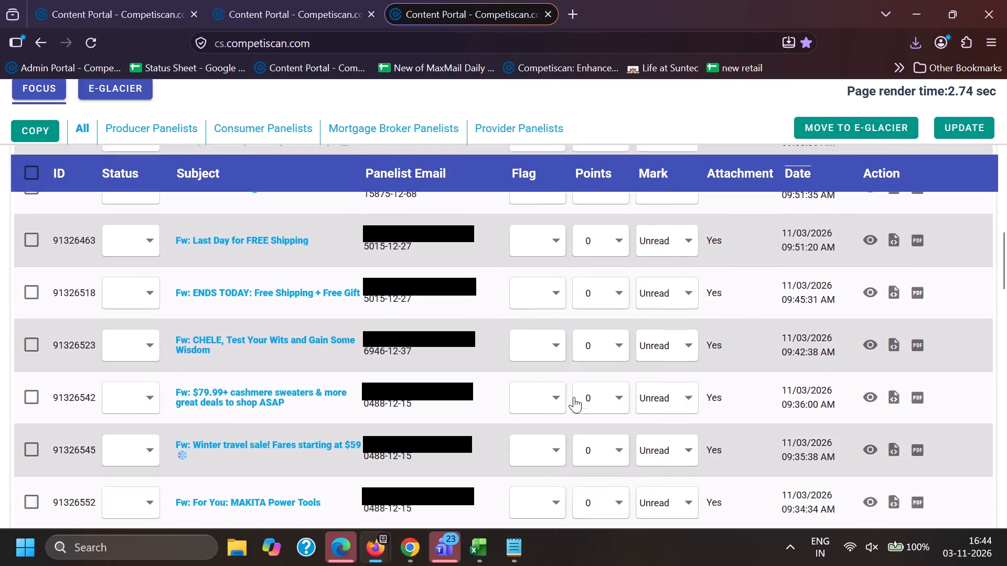
scroll(574, 397, "down", 3)
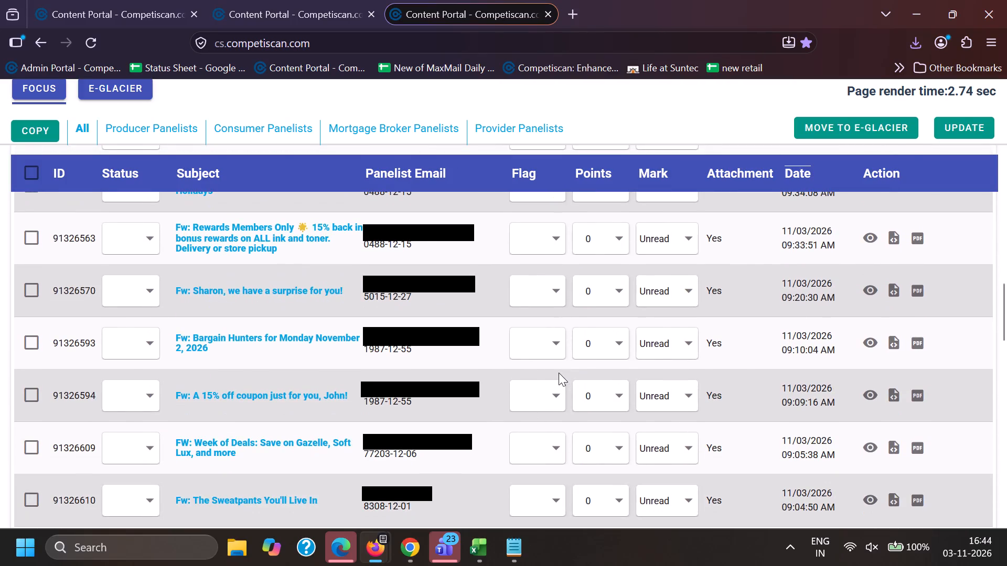
scroll(559, 373, "down", 6)
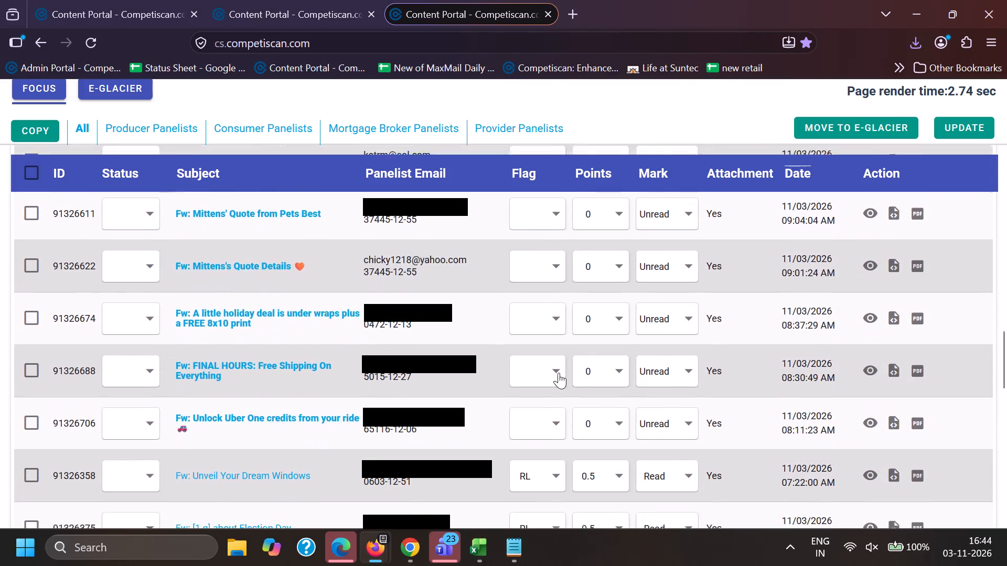
scroll(559, 373, "down", 5)
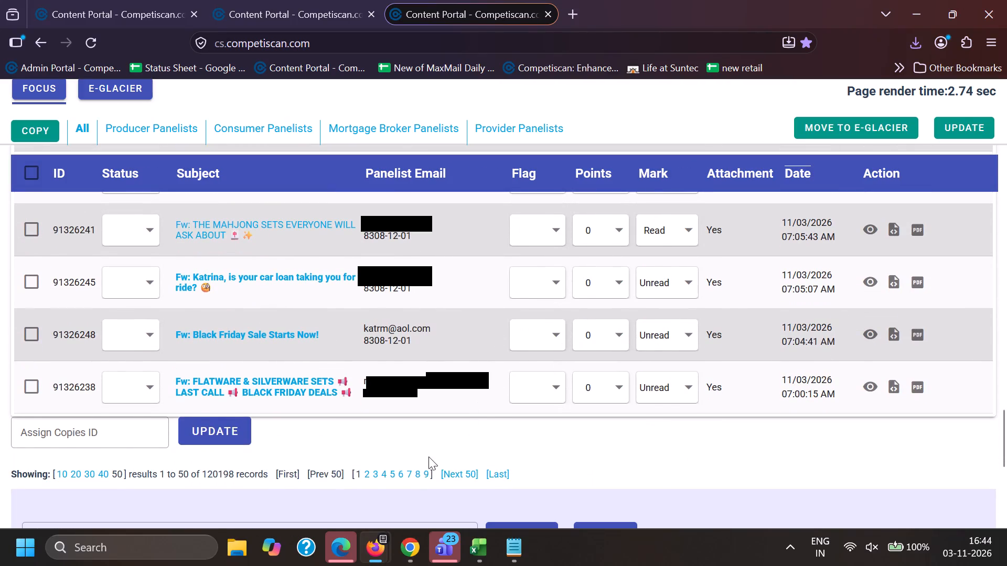
left_click(364, 470)
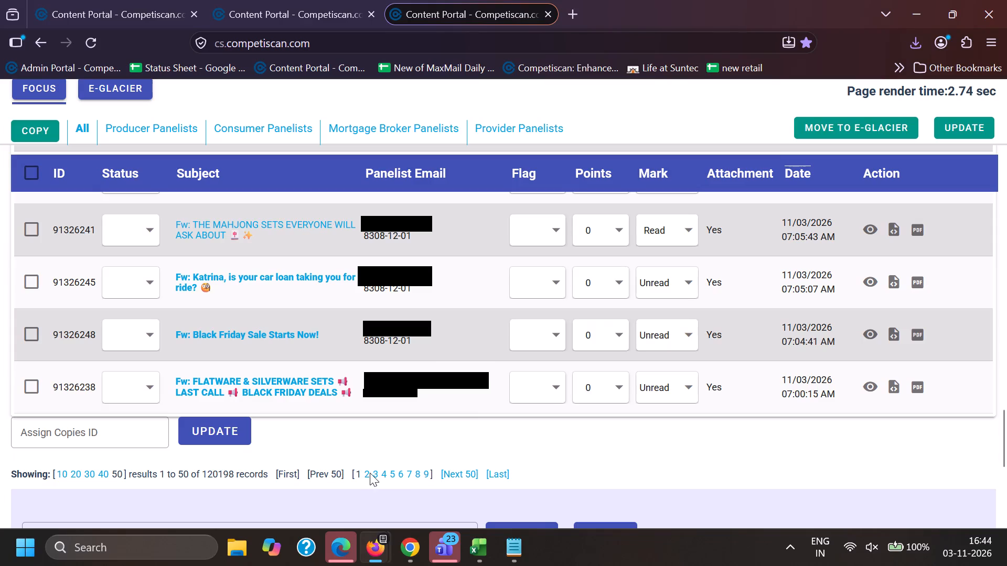
left_click(367, 473)
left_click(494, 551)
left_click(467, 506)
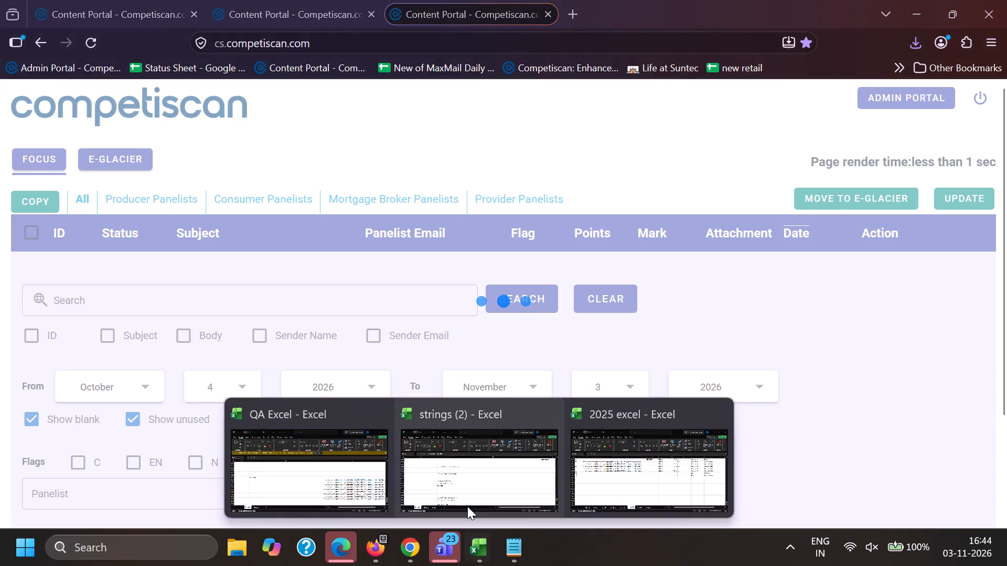
In Excel's strings (2) workbook, find "experian" and copy the LendingTree sender address from cell B235, one row above the match.
key("ctrl+f")
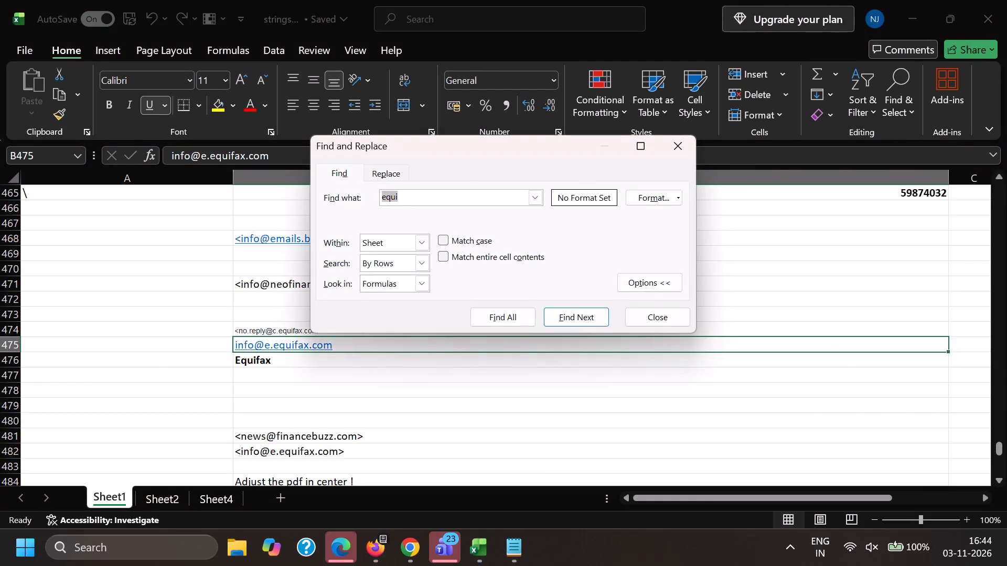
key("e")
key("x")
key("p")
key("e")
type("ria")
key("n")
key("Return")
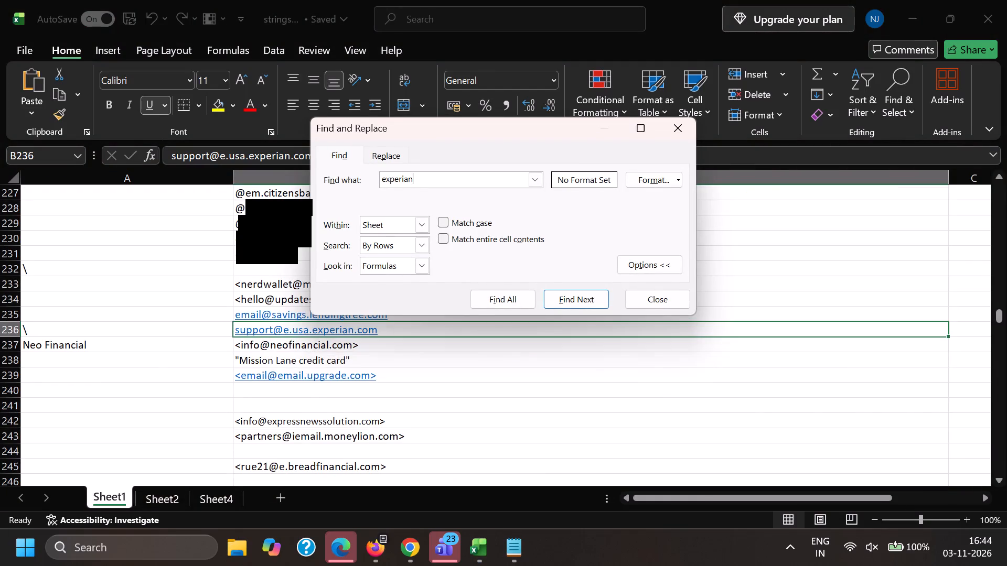
left_click(697, 302)
left_click(674, 306)
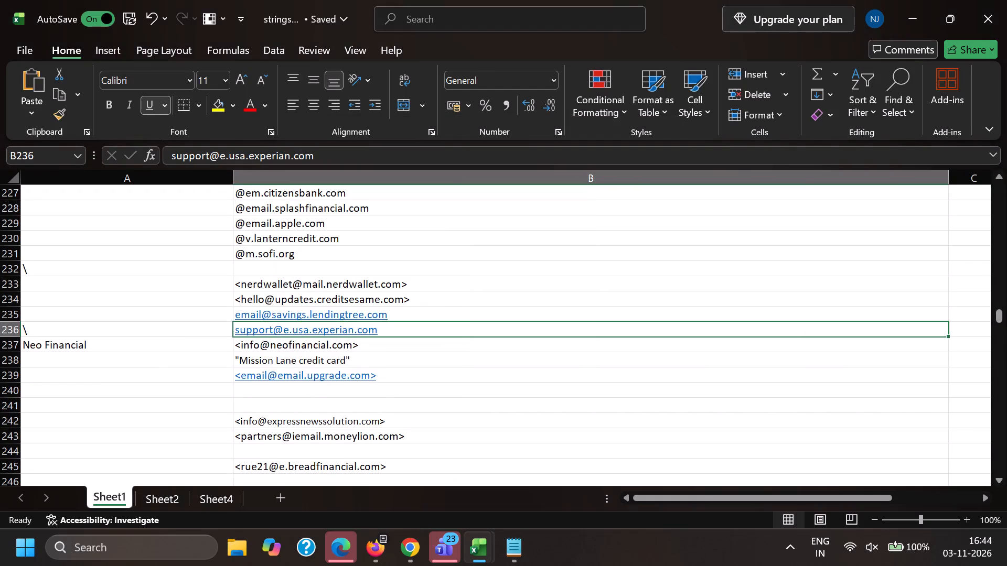
left_click(406, 319)
key("ctrl+c")
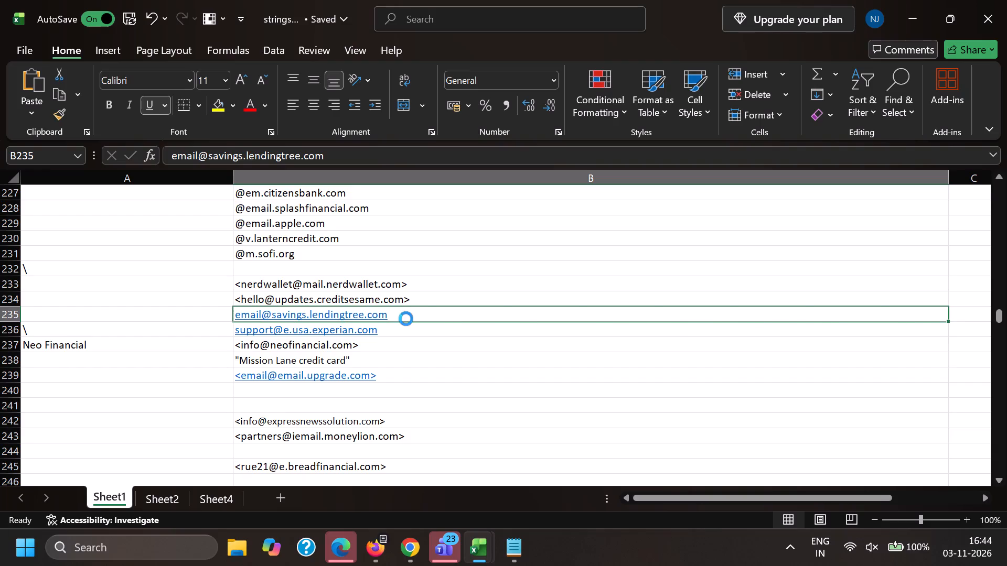
In Firefox's first Content Portal tab, search Focus subjects and bodies for the copied LendingTree sender address in double quotes.
key("alt+Tab")
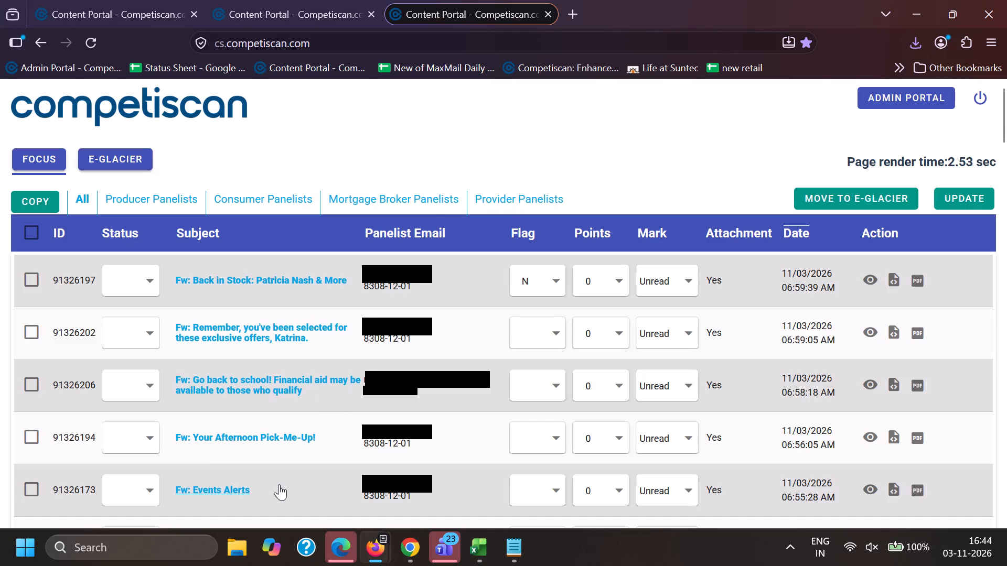
left_click(338, 0)
left_click(188, 0)
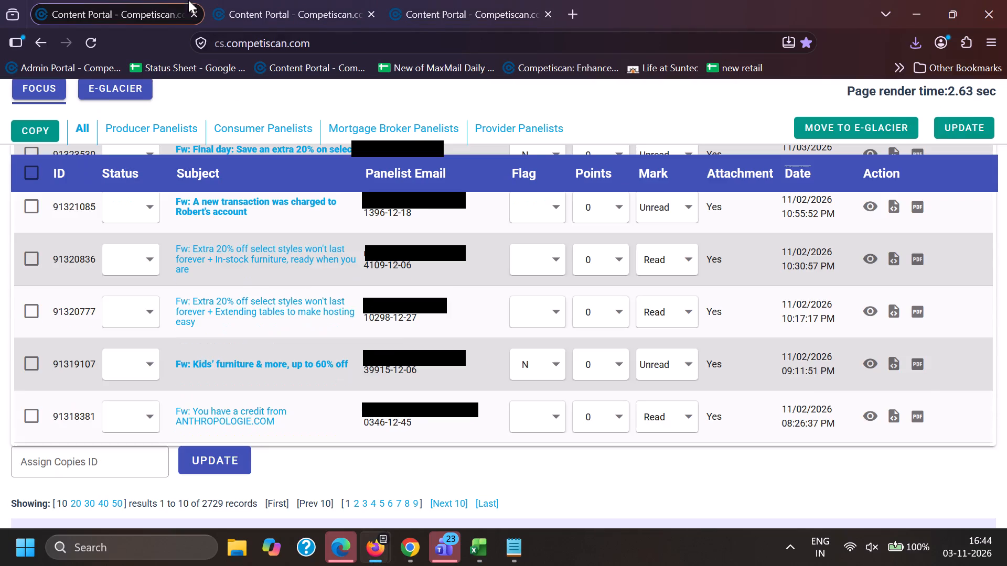
scroll(283, 423, "down", 2)
left_click_drag(295, 400, 3, 420)
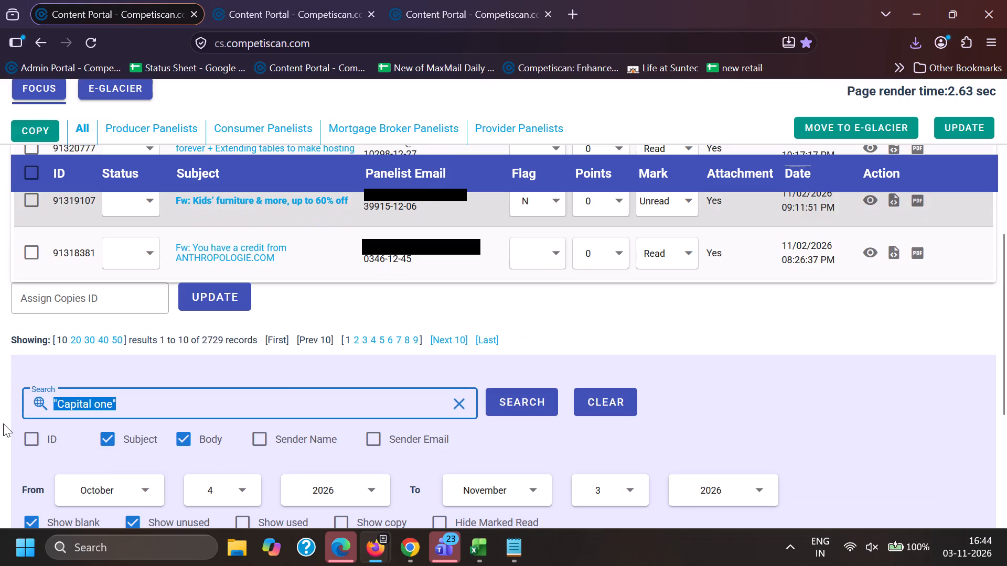
key("BackSpace")
key("shift+quotedbl")
key("ctrl+v")
key("ctrl+shift+apostrophe")
key("backslash")
key("Return")
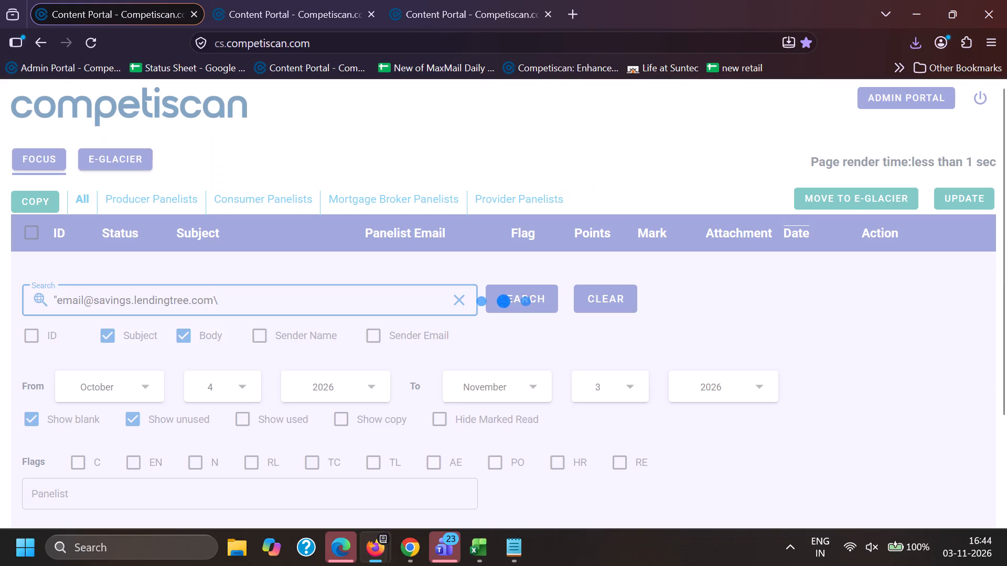
key("BackSpace")
key("shift+quotedbl")
key("Return")
Back in Excel, copy the Credit Sesame sender address from cell B234.
key("alt+Tab")
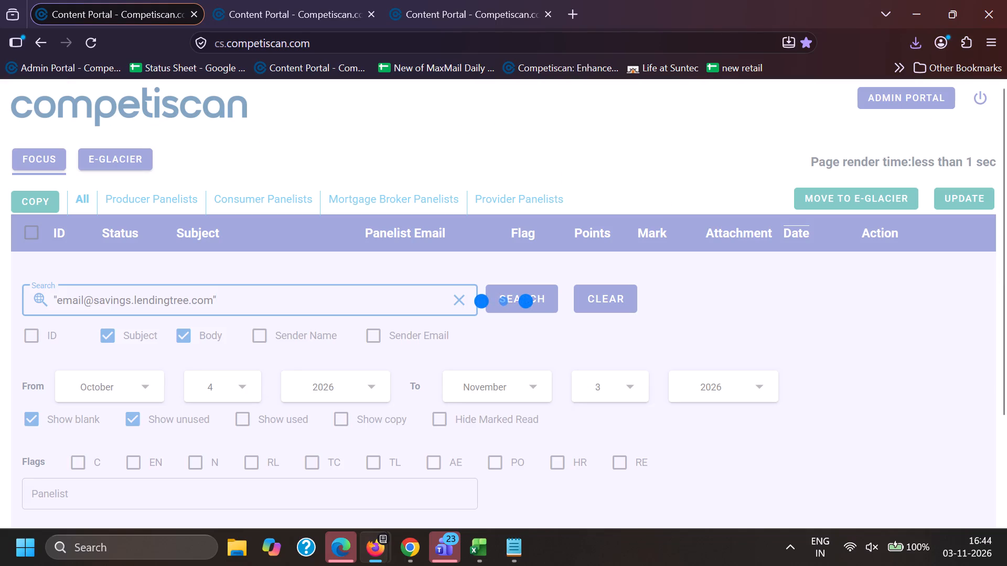
left_click(412, 332)
key("ctrl+c")
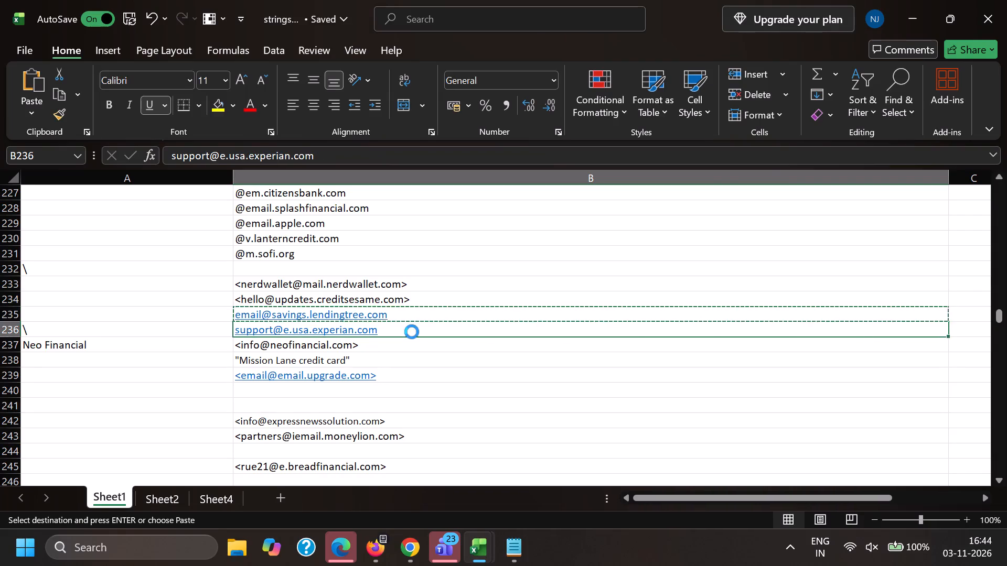
left_click(427, 299)
key("ctrl+c")
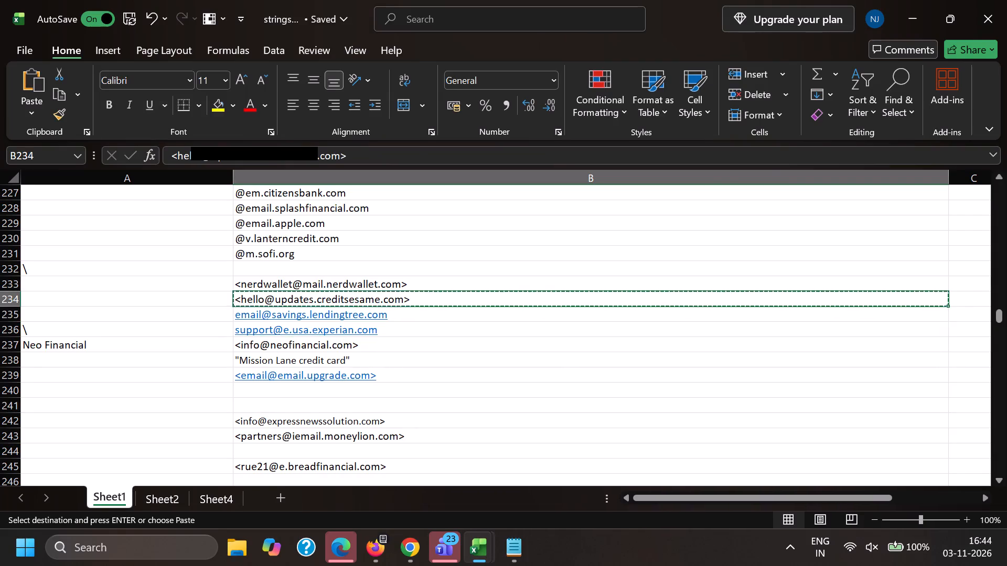
In Firefox, skim the LendingTree results and search Focus subjects and bodies for the quoted Credit Sesame sender address instead.
key("alt+Tab")
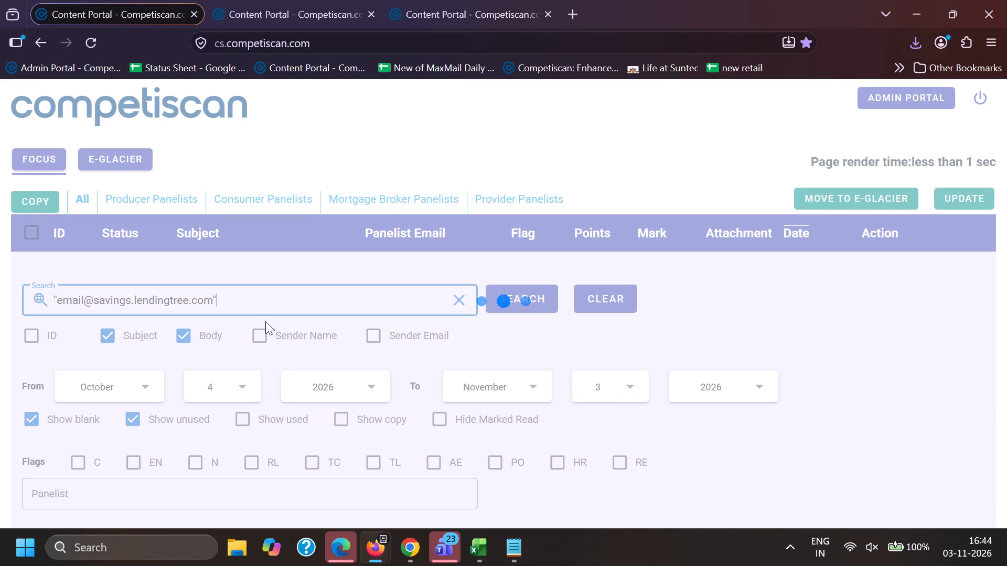
scroll(265, 321, "down", 7)
scroll(249, 407, "down", 20)
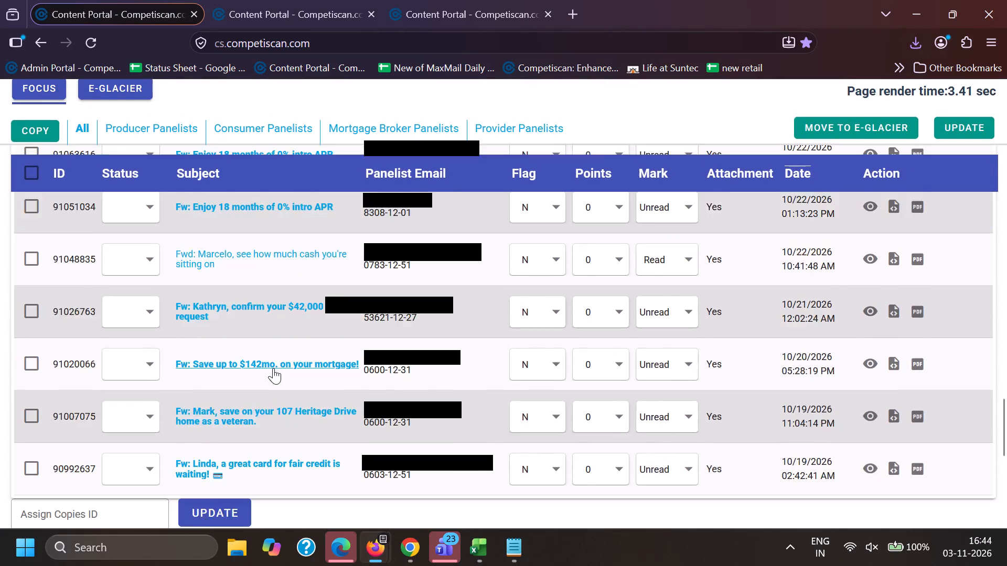
scroll(273, 367, "down", 4)
left_click_drag(304, 289, 0, 286)
key("BackSpace")
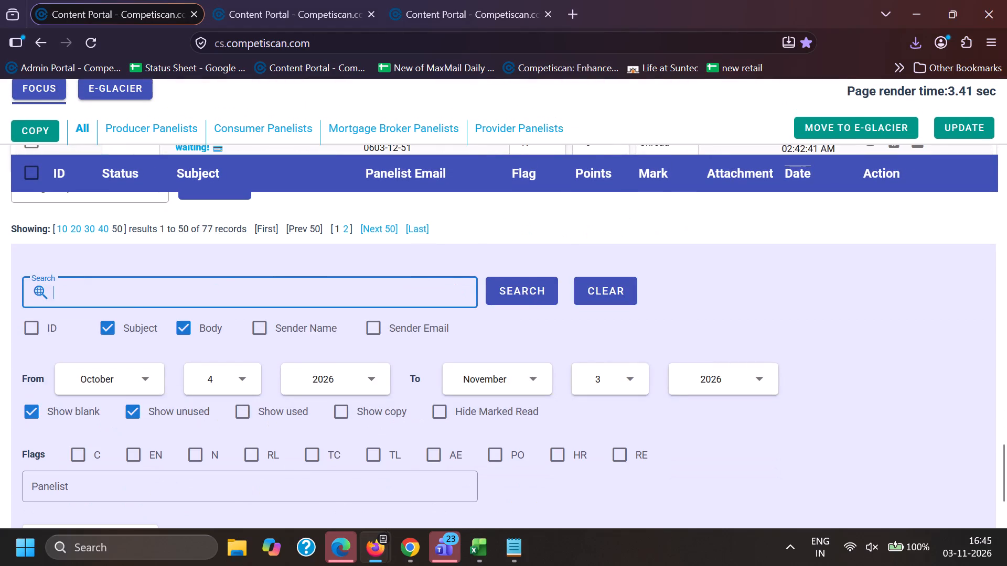
key("shift+quotedbl")
key("ctrl+shift+v")
key("ctrl+shift+apostrophe")
key("Return")
key("shift+quotedbl")
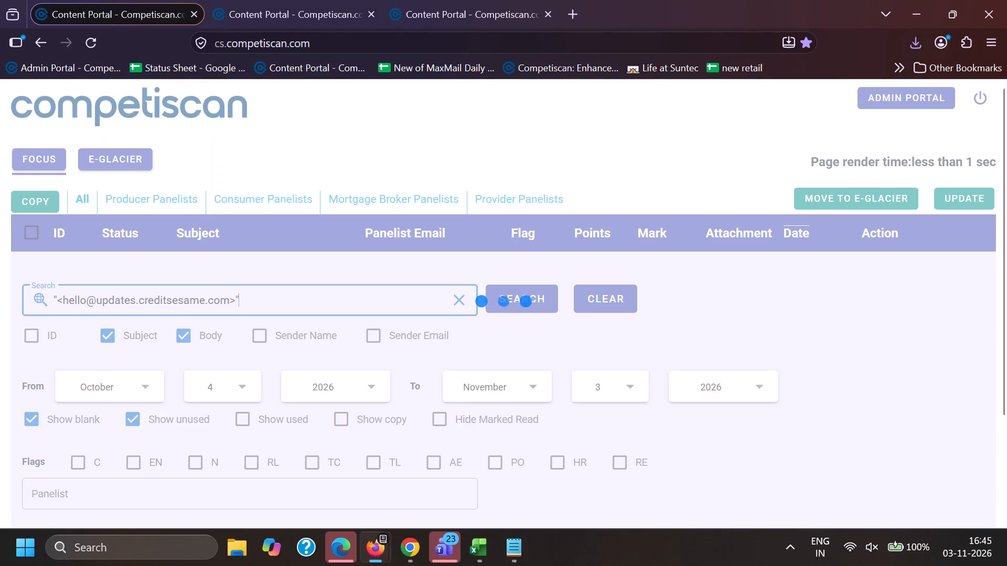
key("Return")
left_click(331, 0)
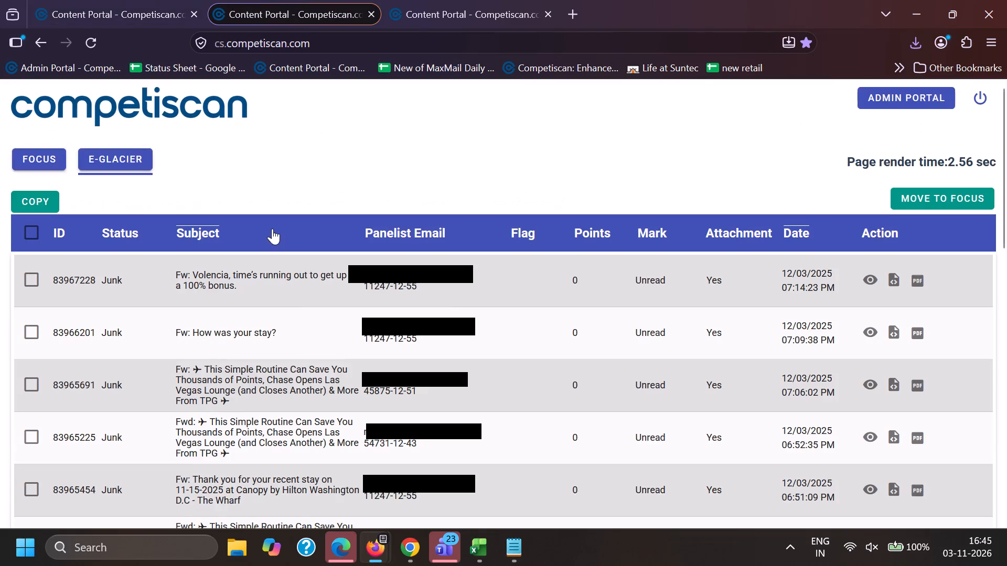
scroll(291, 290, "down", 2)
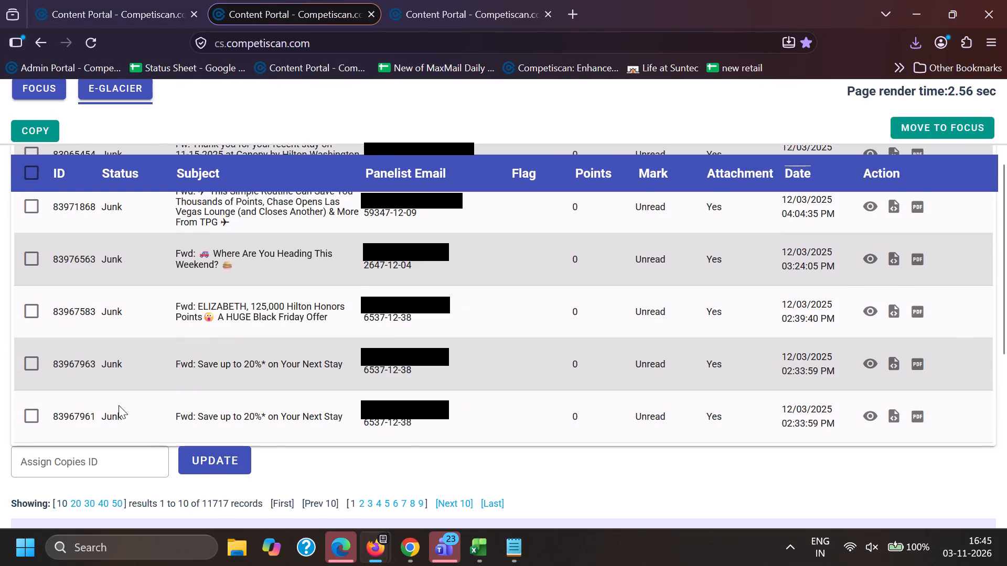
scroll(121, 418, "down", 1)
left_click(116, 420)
From the Credit Sesame results, open email 91301296, "Do this before buying a car", and read through its preview.
left_click(117, 13)
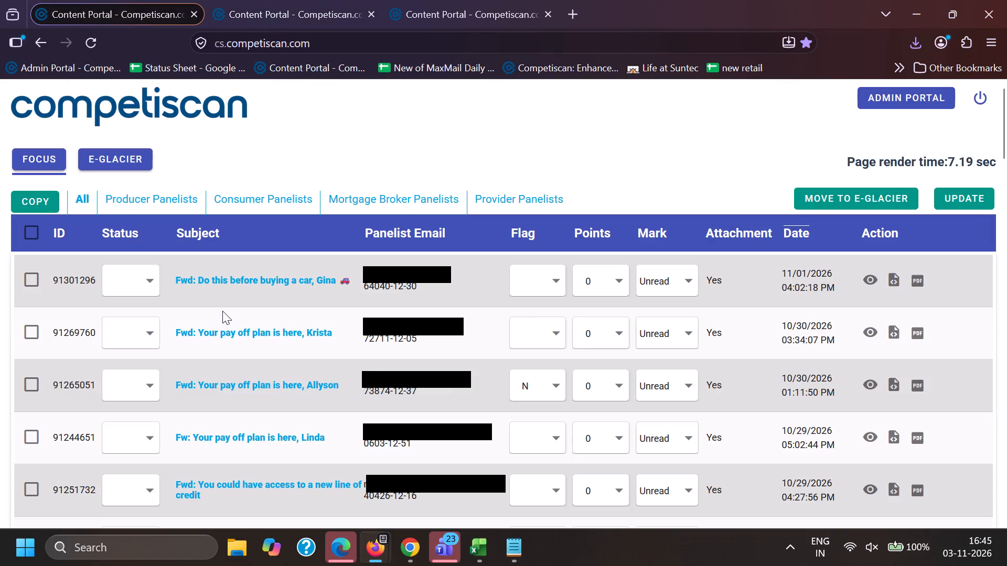
left_click(873, 277)
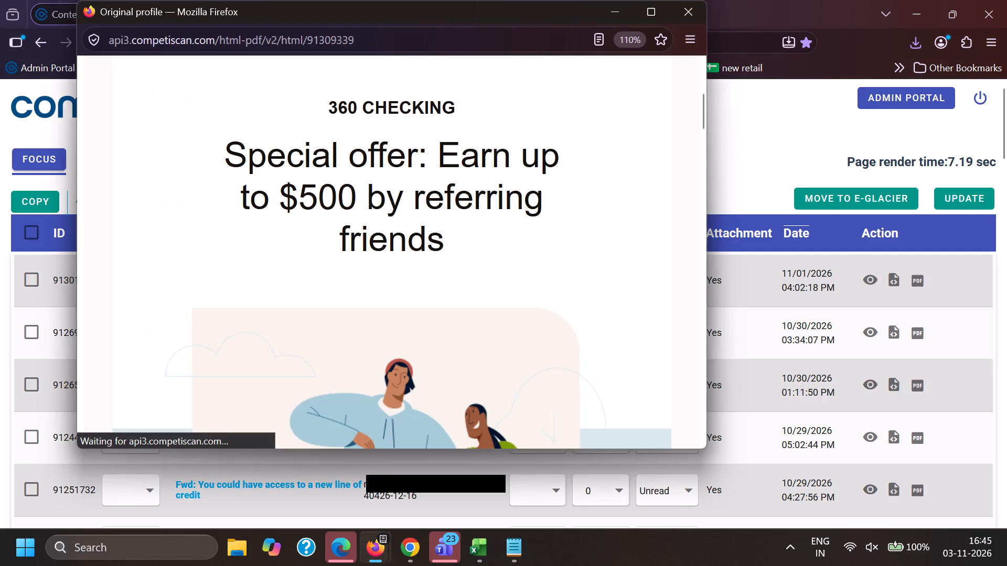
scroll(367, 297, "down", 3)
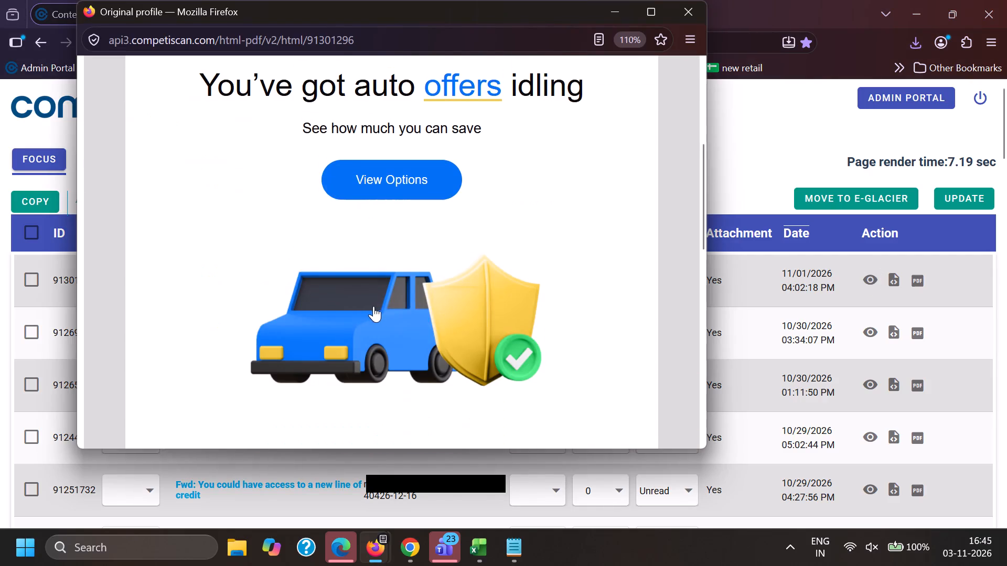
scroll(374, 306, "down", 4)
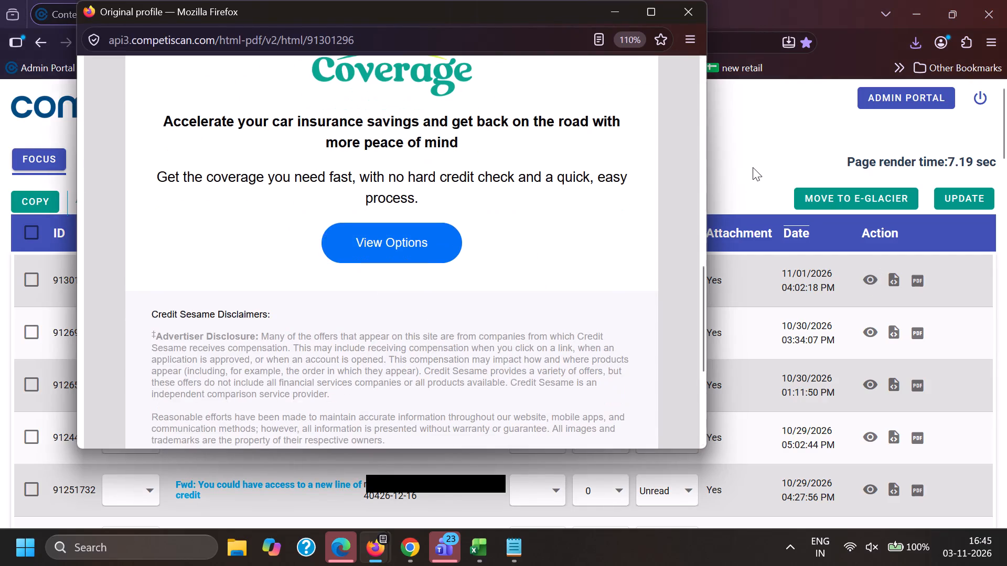
left_click(753, 167)
Switch the Credit Sesame search to the E-Glacier list and go through the other Content Portal tabs.
left_click(116, 164)
left_click(387, 0)
left_click(290, 0)
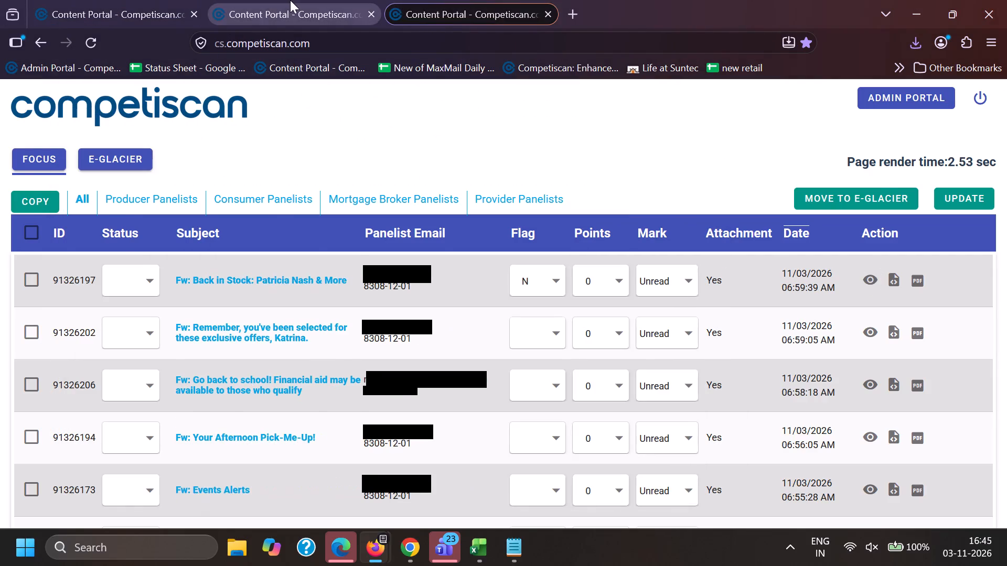
In Firefox's E-Glacier list, open Hilton Honors email 83947333, about up to $100 night in credit, and read through it.
scroll(269, 324, "down", 8)
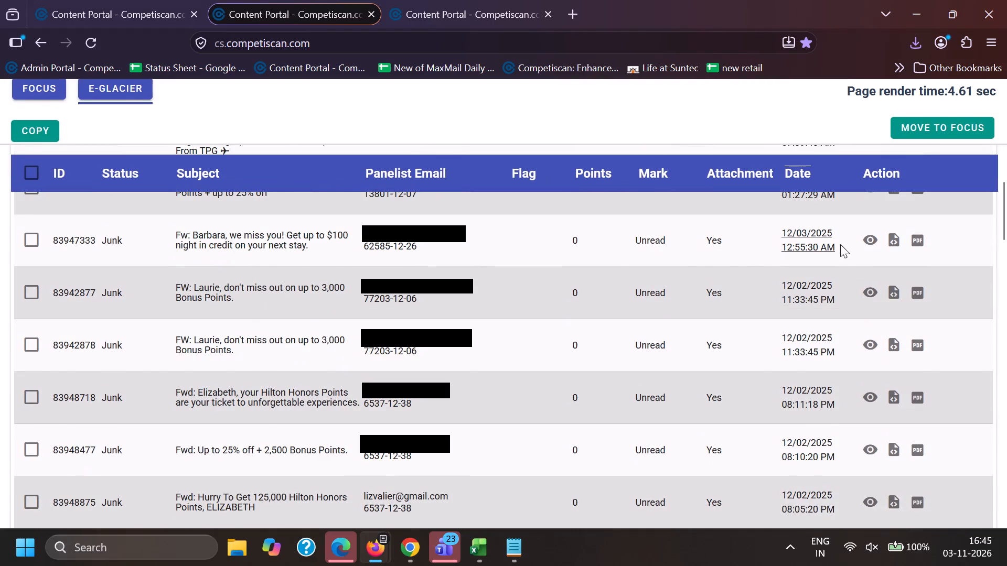
left_click(872, 236)
scroll(326, 224, "down", 2)
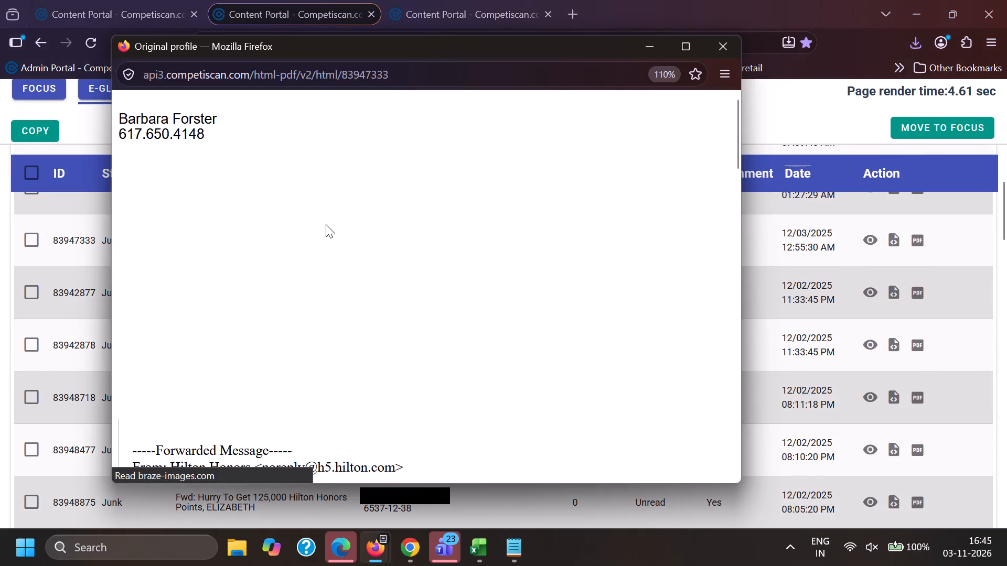
scroll(326, 224, "down", 4)
scroll(325, 230, "down", 20)
scroll(325, 230, "down", 3)
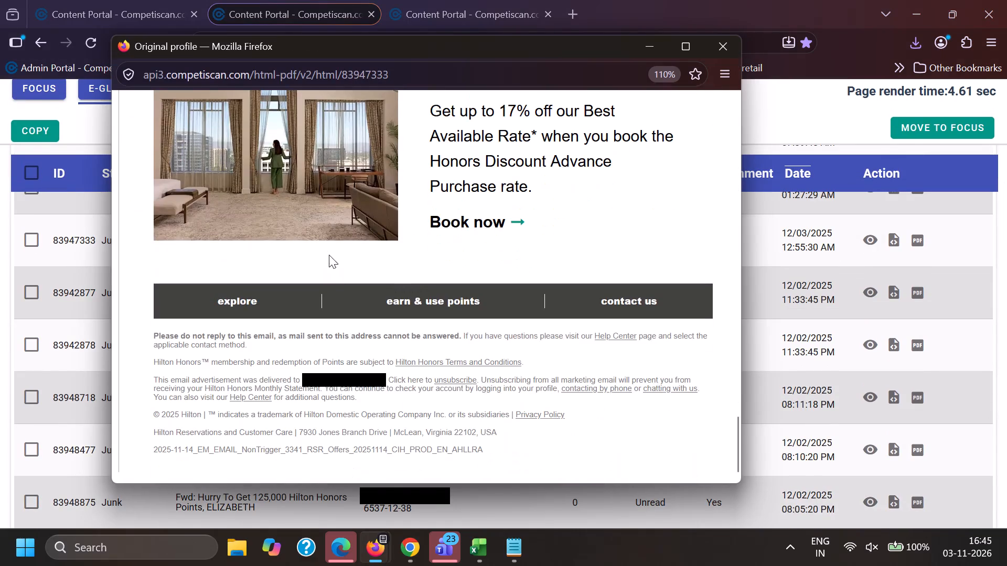
key("alt+Tab")
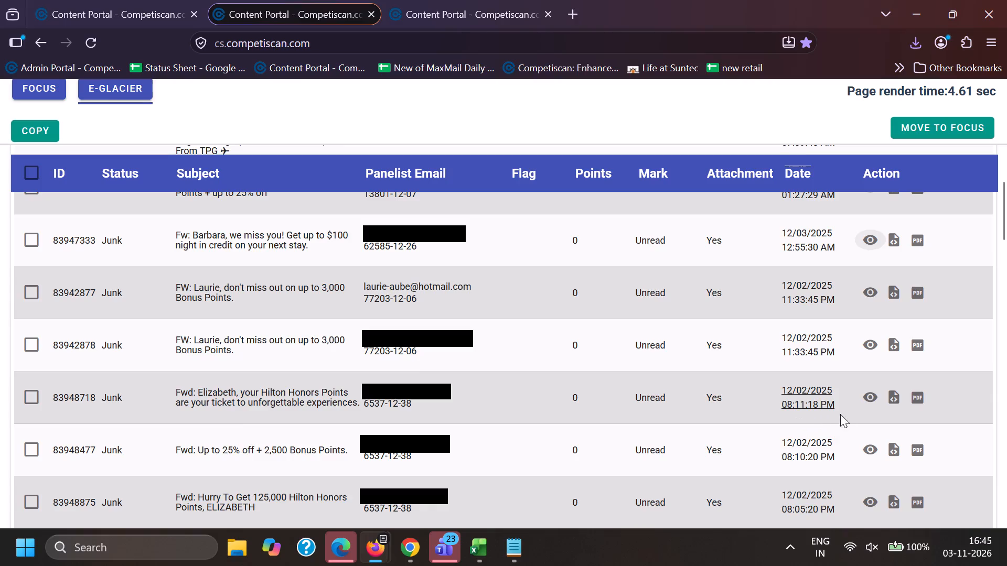
Open E-Glacier email 83948718 about Hilton Honors Points and unforgettable experiences for review.
left_click(875, 393)
scroll(375, 293, "down", 5)
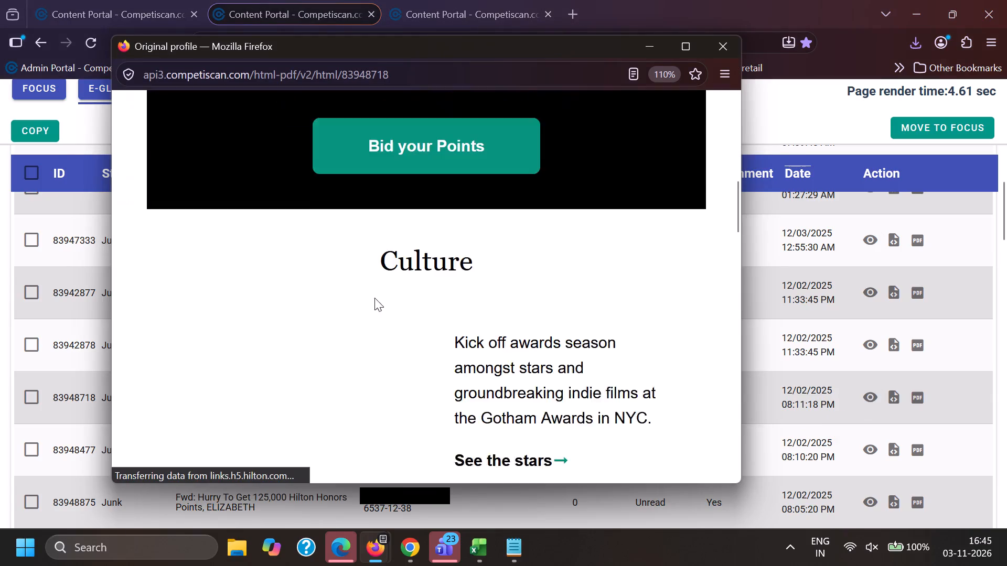
Read through the Hilton Honors points and unforgettable experiences email 83948718 and return to the E-Glacier list.
scroll(374, 298, "down", 5)
scroll(374, 299, "up", 1)
scroll(374, 299, "down", 1)
key("alt+Tab")
Scan the remaining "hilton honors" results on the first page of the E-Glacier list for relevant mailings.
scroll(378, 309, "down", 3)
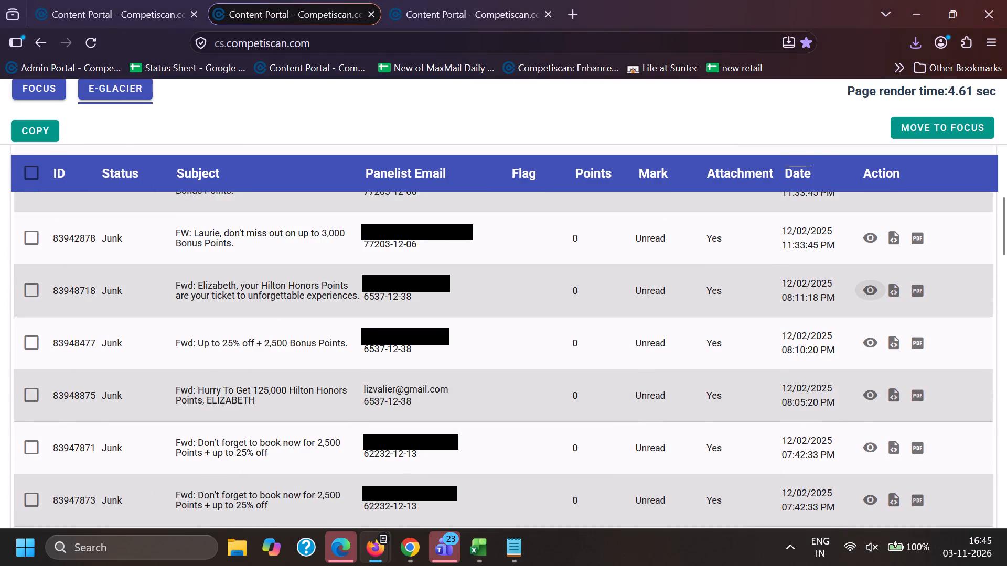
scroll(302, 353, "down", 4)
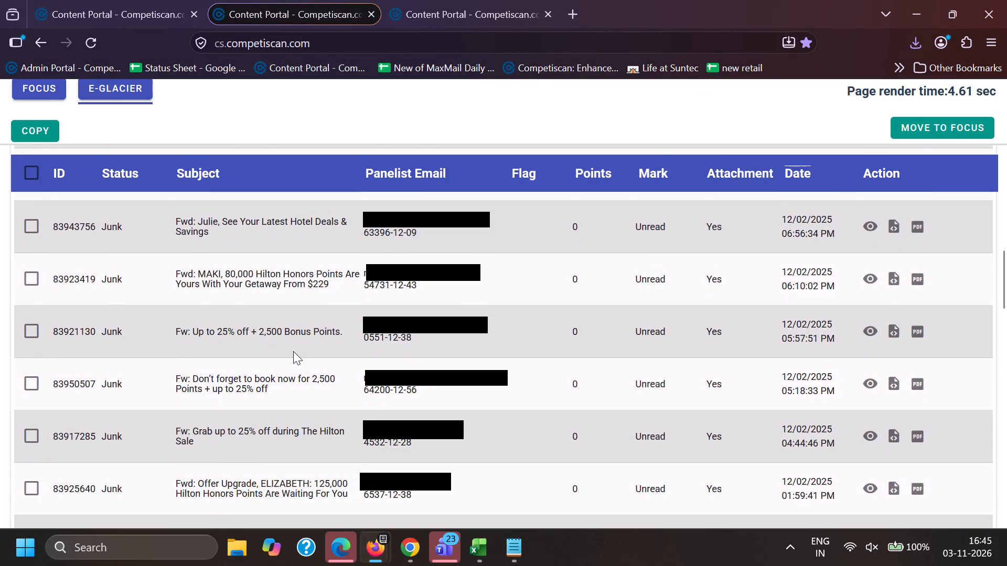
scroll(293, 351, "down", 3)
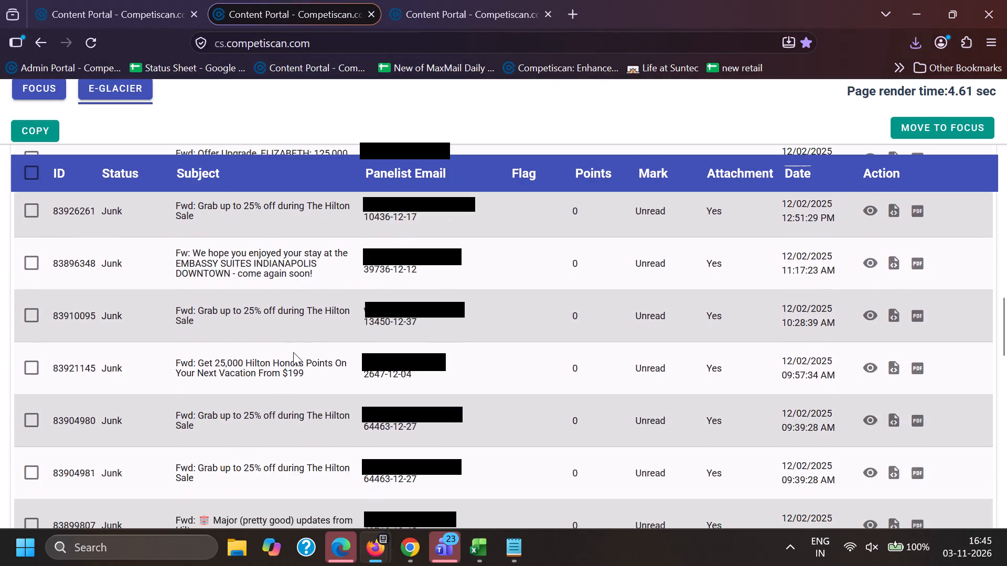
scroll(293, 352, "down", 10)
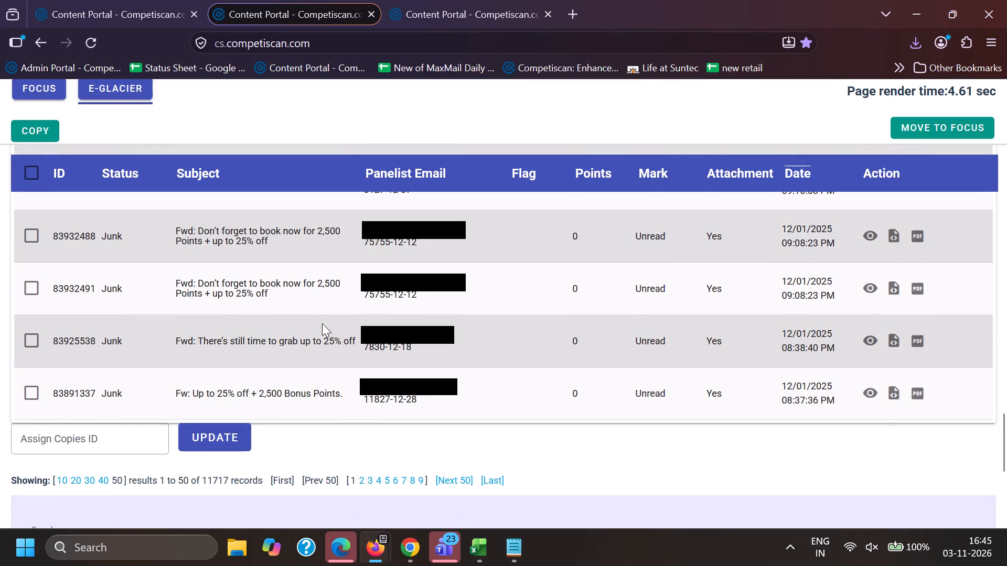
scroll(293, 382, "down", 2)
Copy the search phrase "hilton honors" with its quotation marks and reload the E-Glacier page.
left_click_drag(261, 373, 5, 353)
key("ctrl+c")
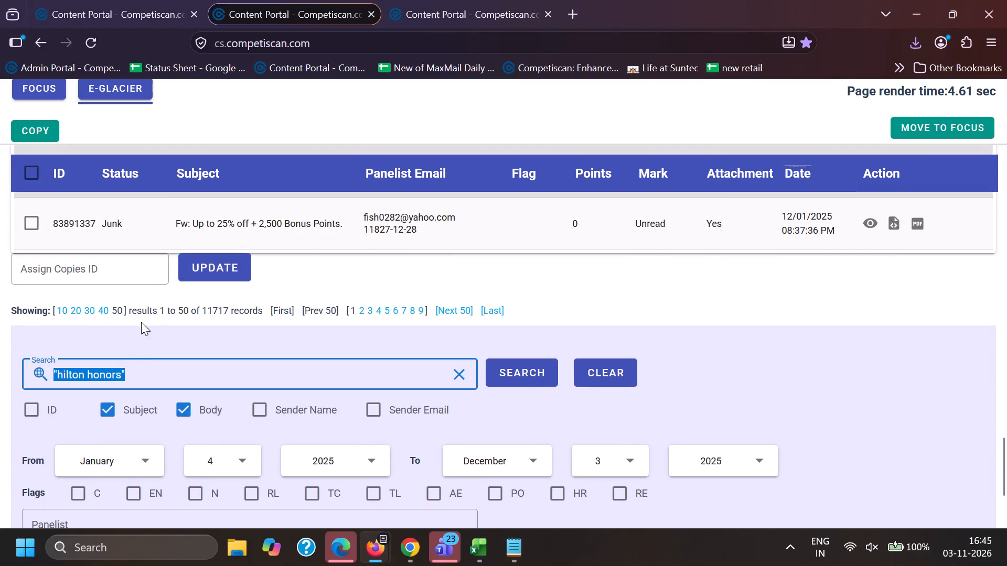
left_click(87, 46)
Open the Focus list in the first Content Portal tab, which holds the Credit Sesame search.
left_click(116, 0)
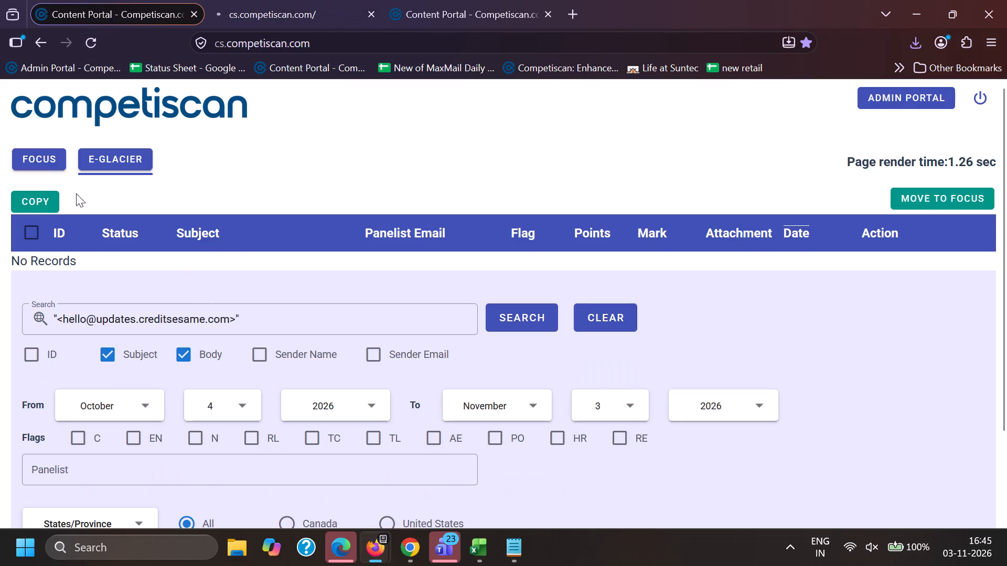
left_click(41, 160)
In the third tab's Focus list, open Synchrony email 91326202 about exclusive offers, read through it and return to the list.
left_click(279, 12)
left_click(470, 0)
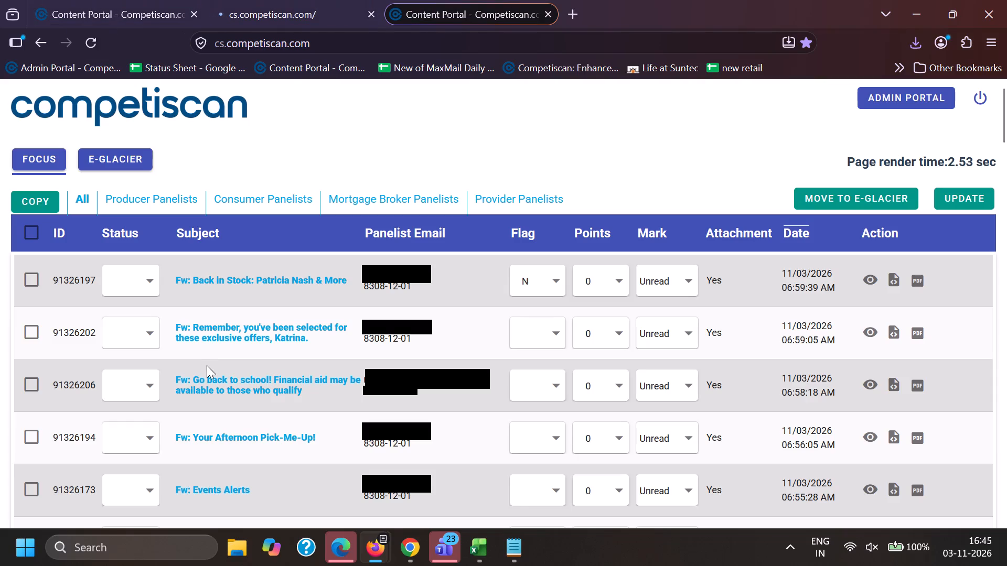
left_click(869, 331)
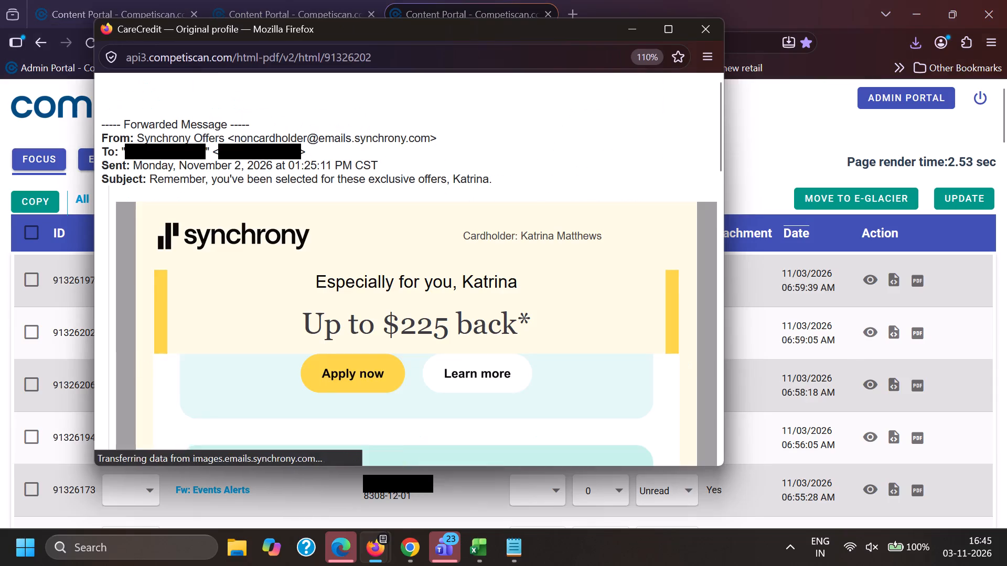
scroll(398, 331, "down", 13)
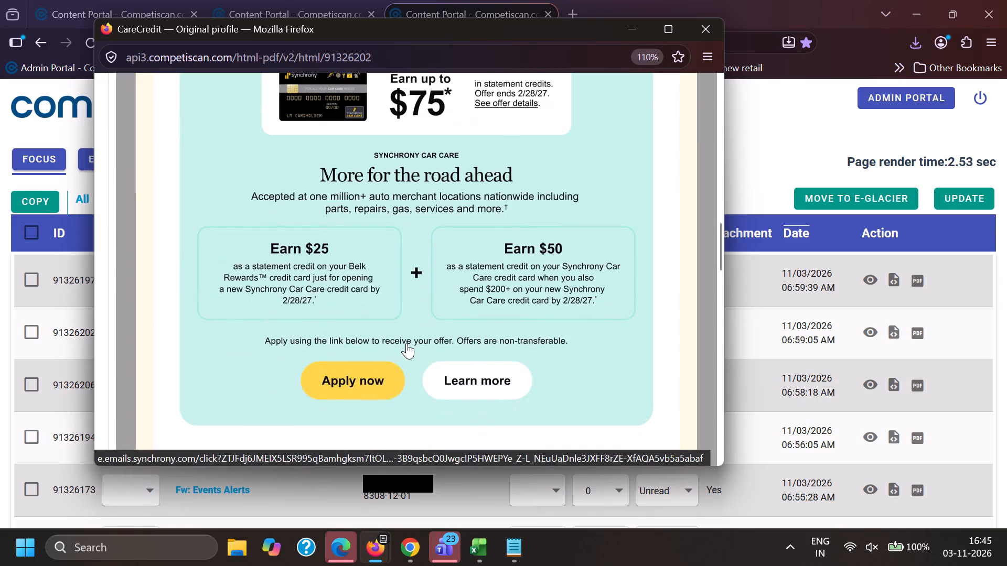
scroll(406, 343, "down", 3)
left_click(765, 408)
Scan further down the third tab's Focus list for emails worth reviewing.
scroll(686, 415, "down", 2)
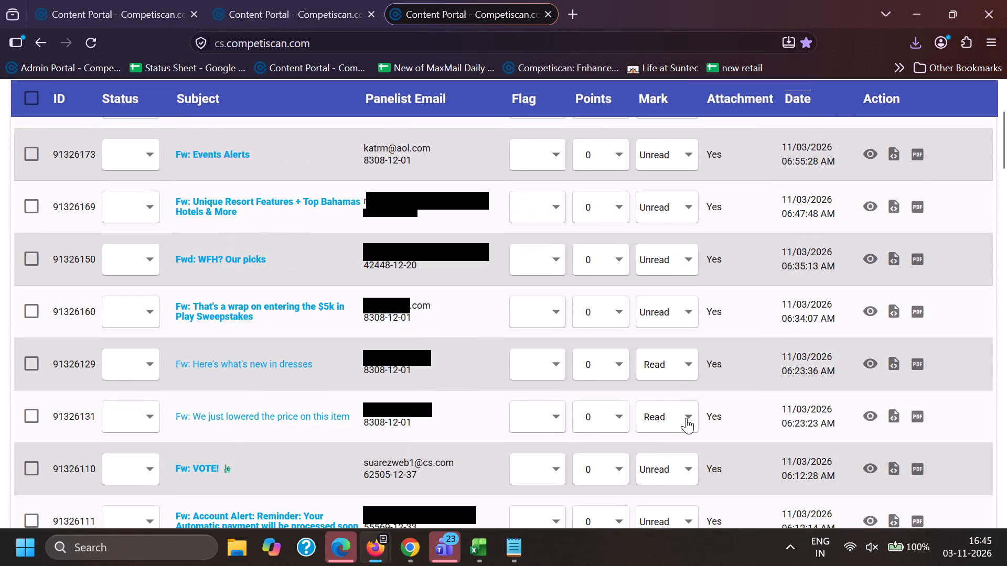
On page 2 of Firefox's Focus list, open Barclays email 91326111 about the automatic payment reminder and read through it.
scroll(686, 416, "down", 2)
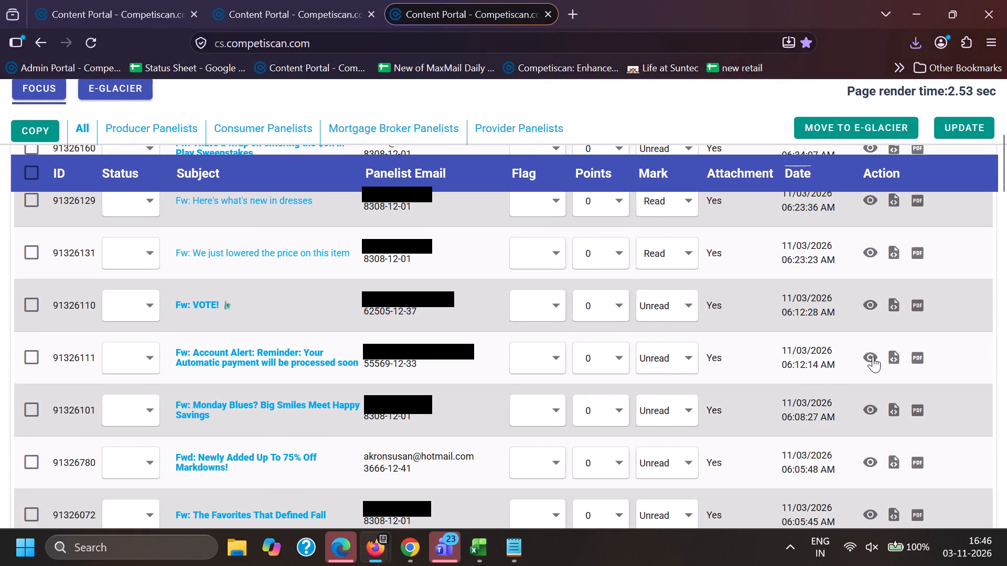
left_click(873, 356)
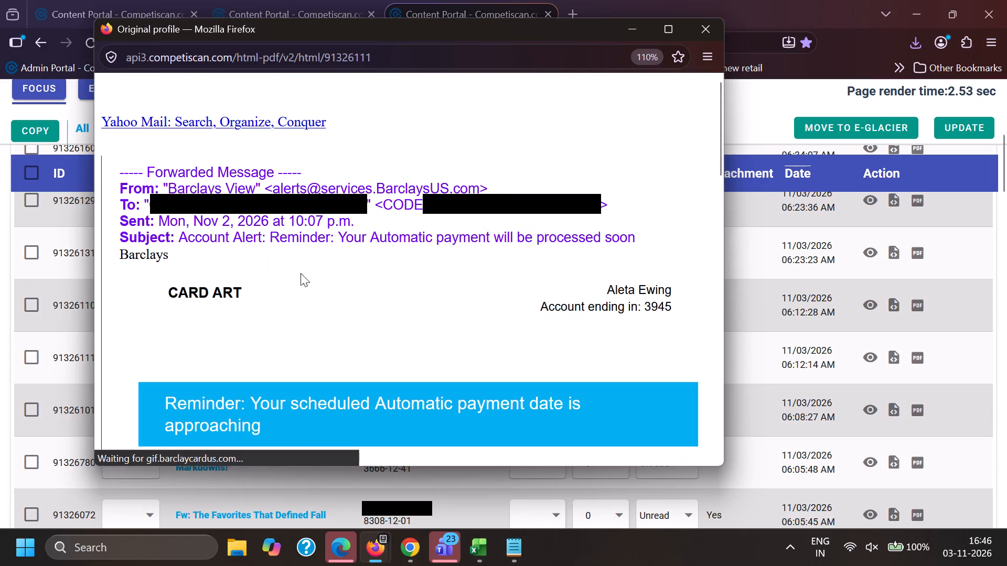
scroll(273, 254, "down", 8)
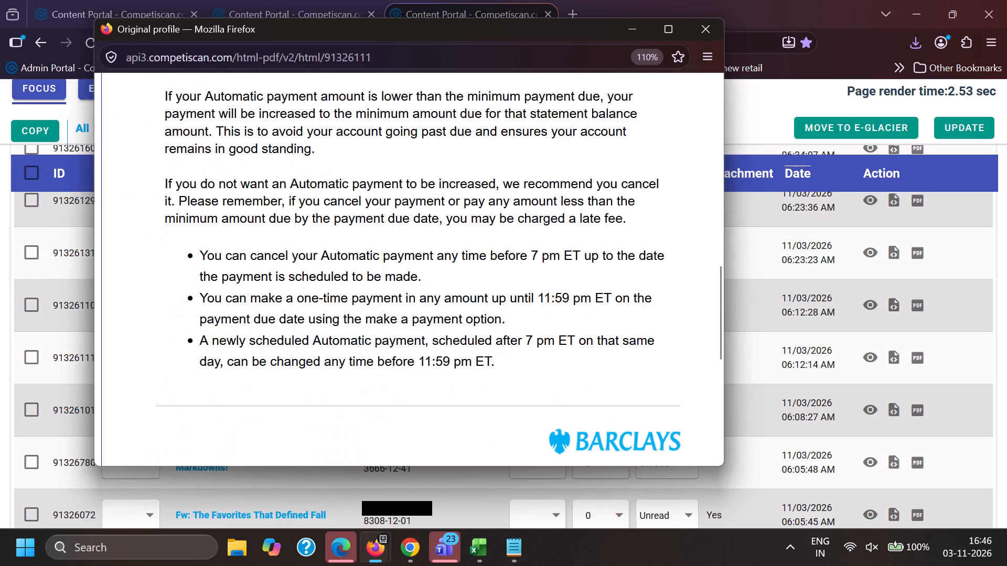
key("alt+Tab")
Scan the rest of page 2 of the Focus list for relevant financial and travel mailings.
scroll(319, 343, "down", 4)
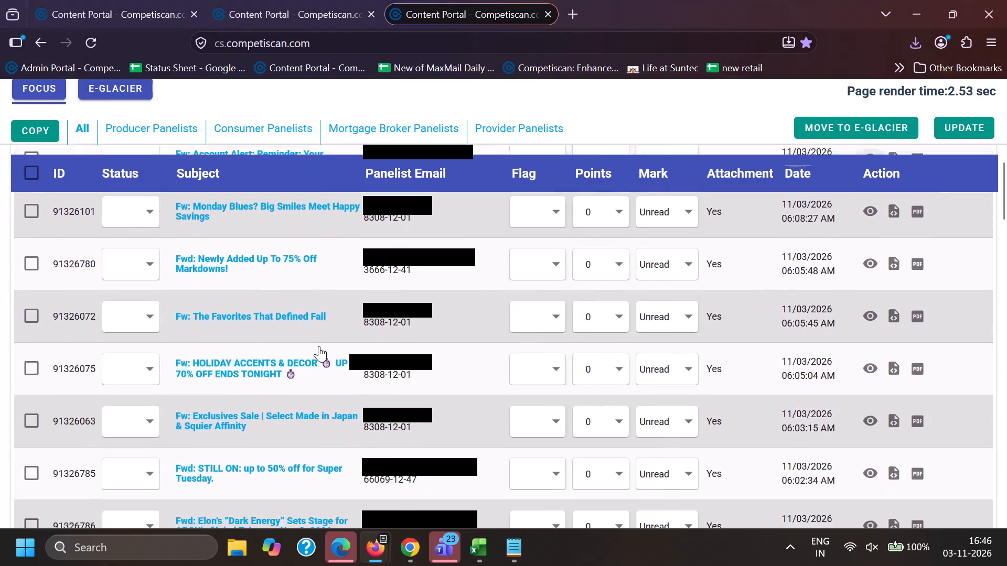
scroll(318, 346, "down", 3)
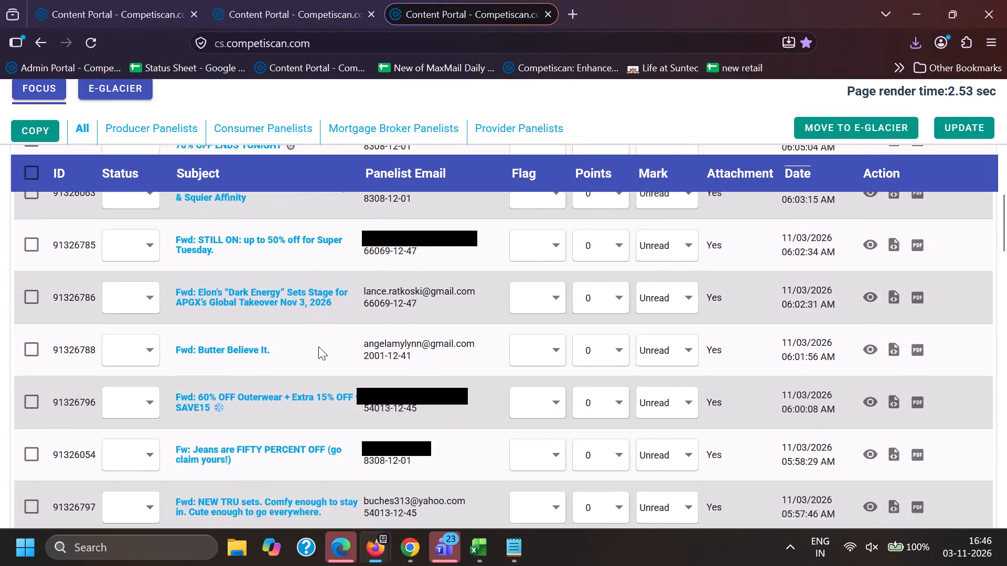
scroll(318, 346, "down", 4)
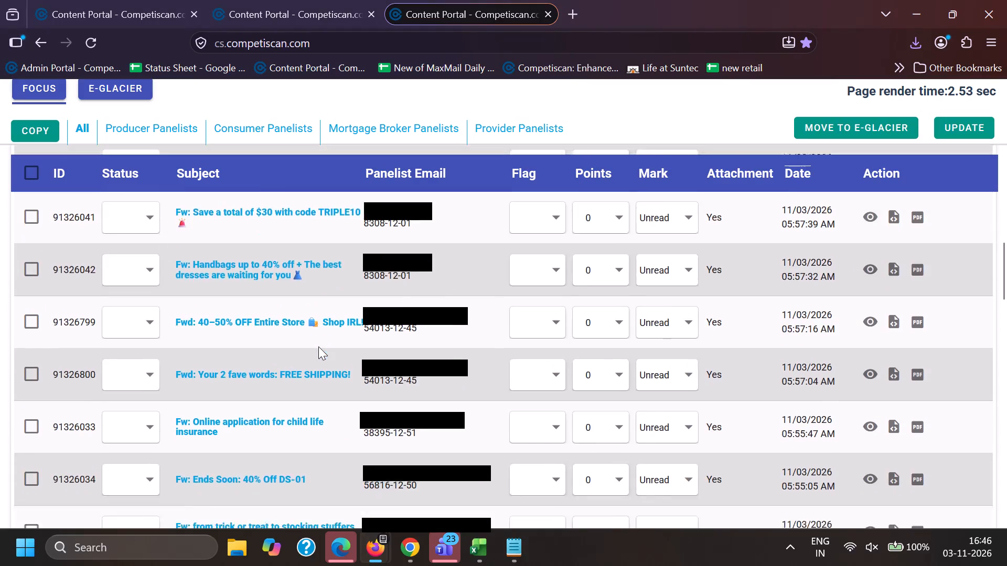
scroll(318, 346, "down", 1)
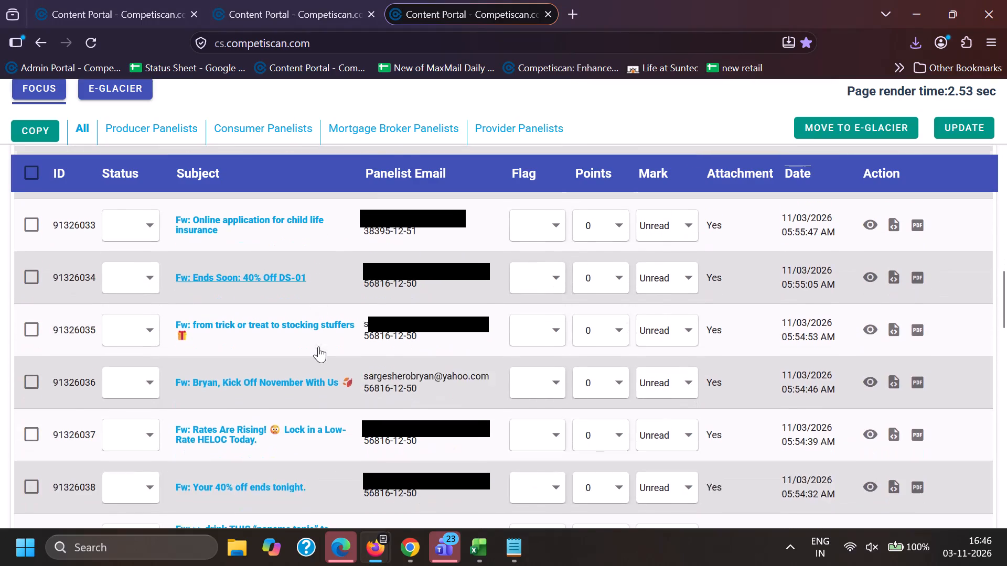
scroll(318, 346, "down", 3)
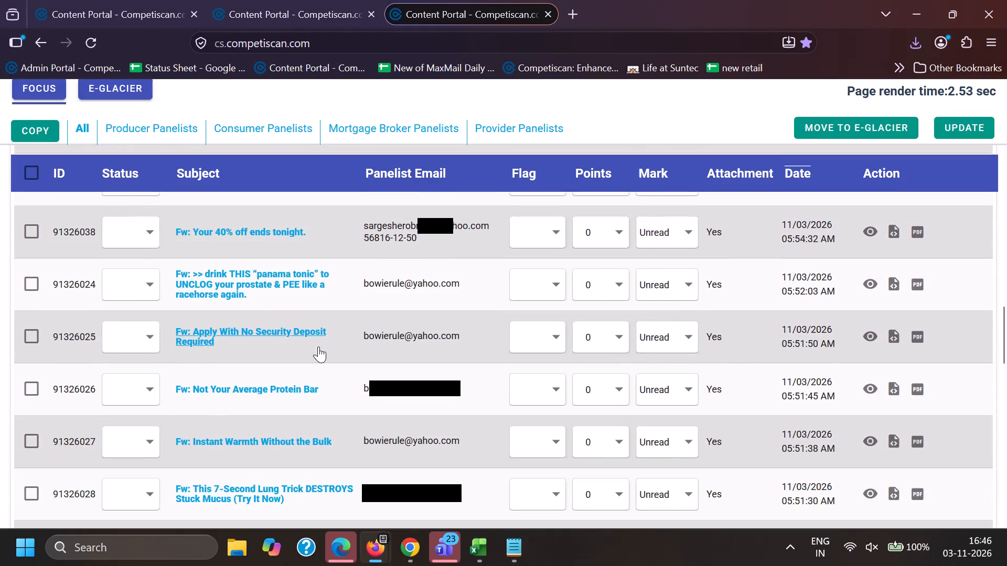
scroll(318, 346, "down", 4)
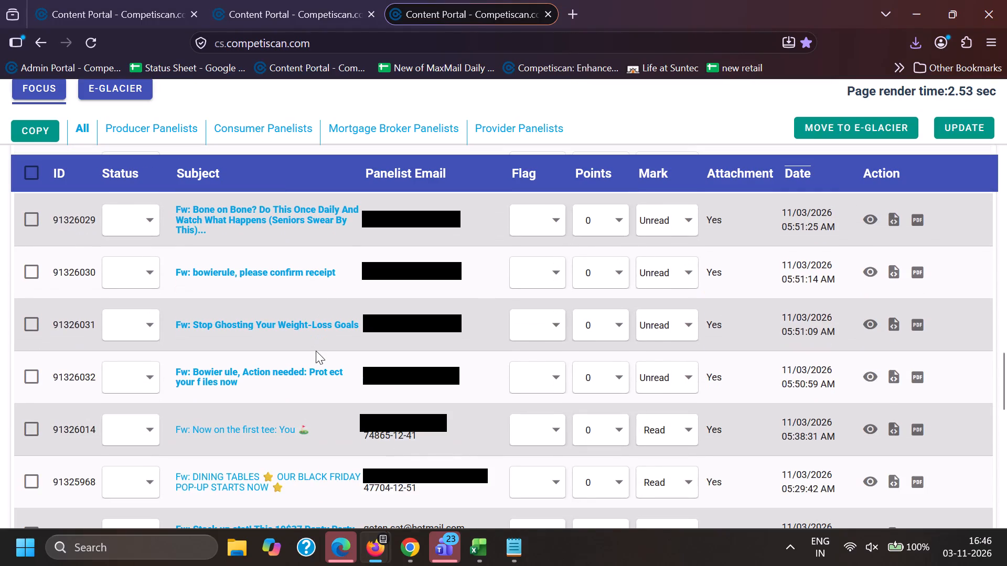
scroll(454, 417, "down", 3)
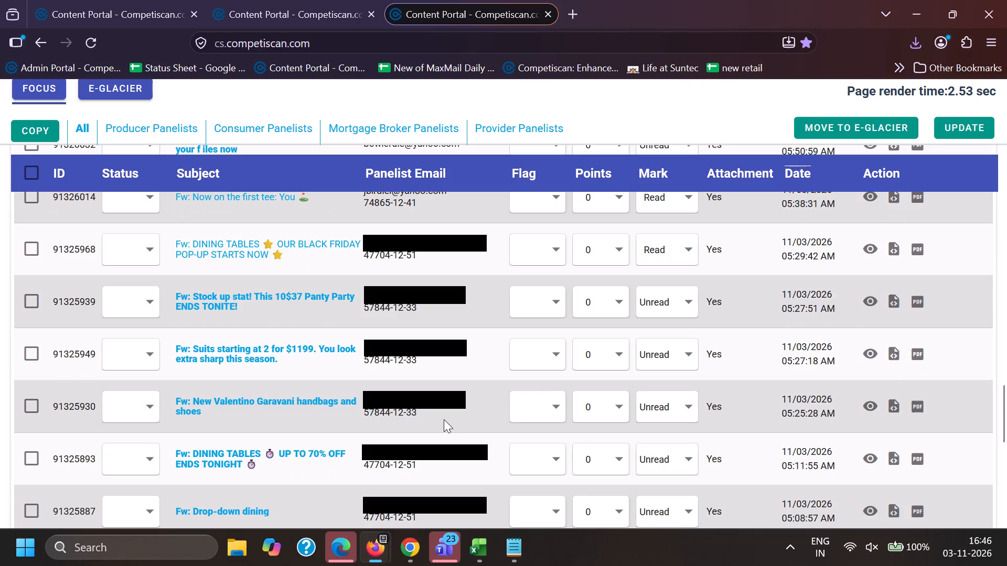
scroll(444, 417, "down", 4)
In the second Content Portal tab, open Bed Bath & Beyond email 91326808, Shop Your Recently Viewed Items, and read through it.
left_click(290, 0)
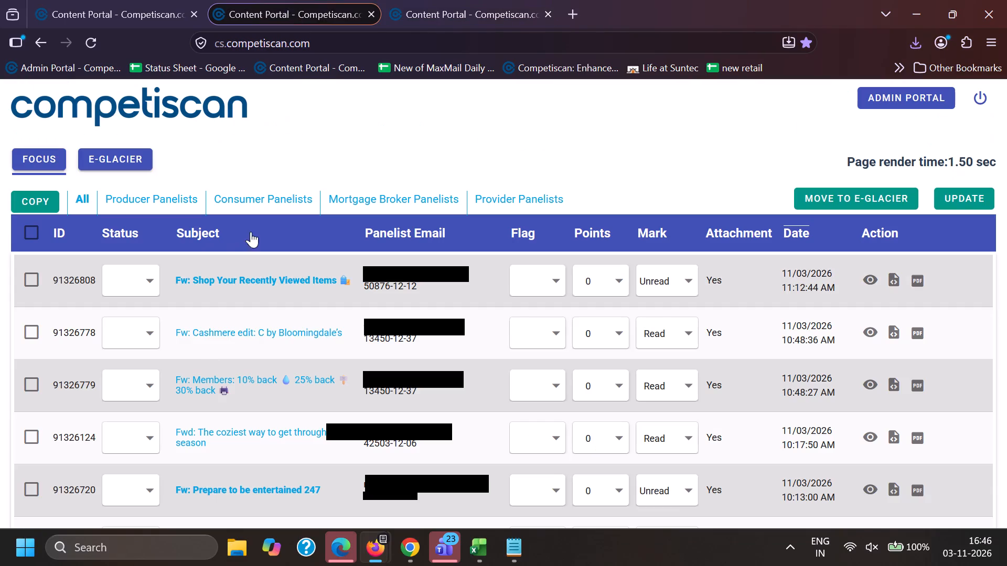
left_click(874, 281)
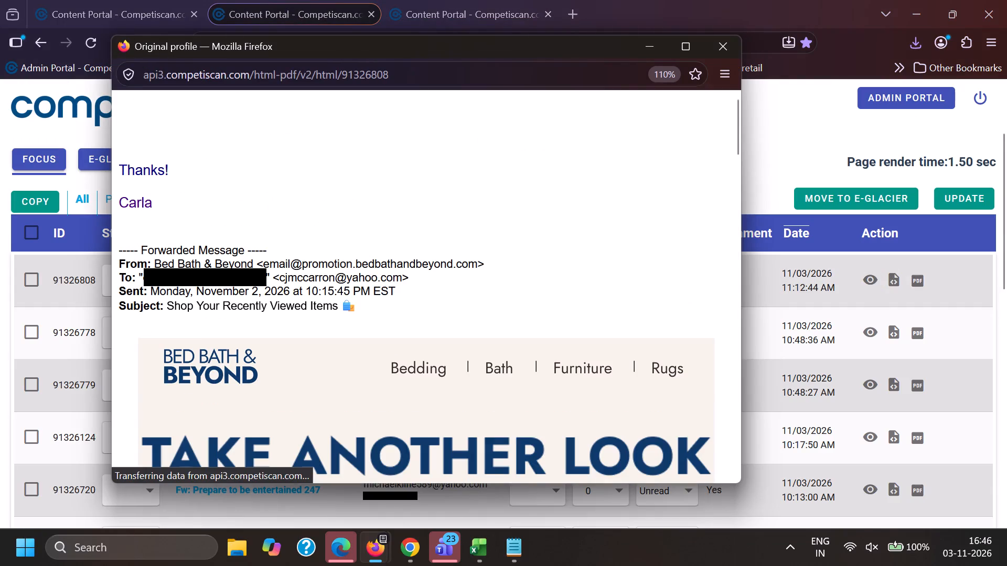
scroll(478, 266, "down", 18)
scroll(483, 303, "up", 1)
scroll(483, 303, "down", 7)
key("alt+Tab")
scroll(349, 382, "down", 2)
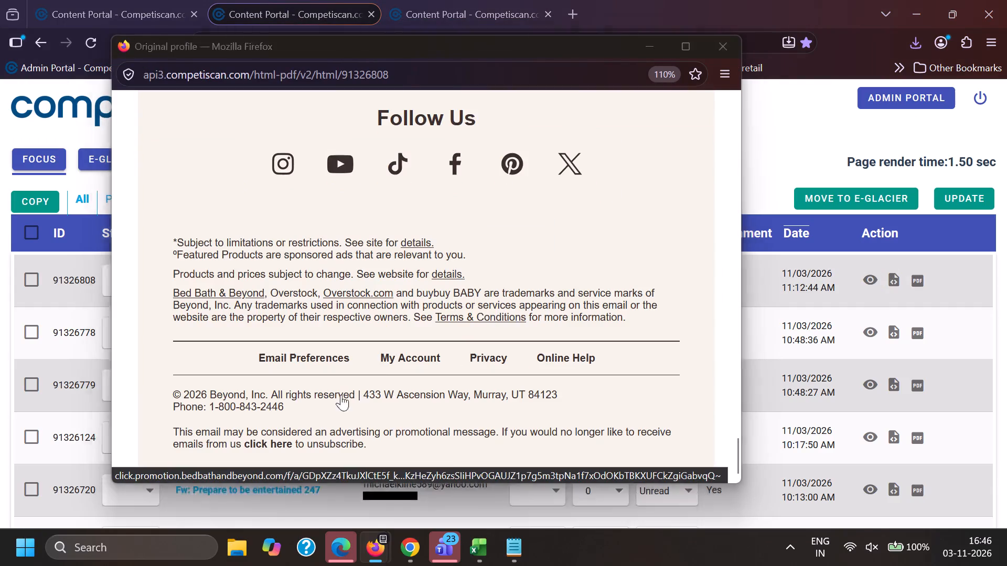
Set the second tab's region filter to All and search its Focus list for the quoted phrase "hilton honors".
scroll(162, 364, "down", 1)
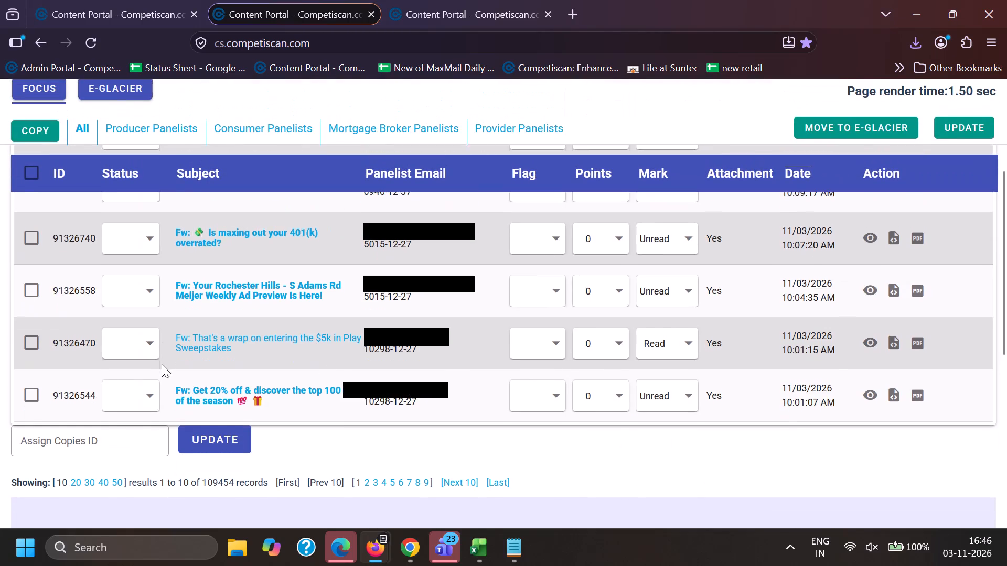
left_click(175, 517)
scroll(208, 417, "down", 3)
left_click(194, 466)
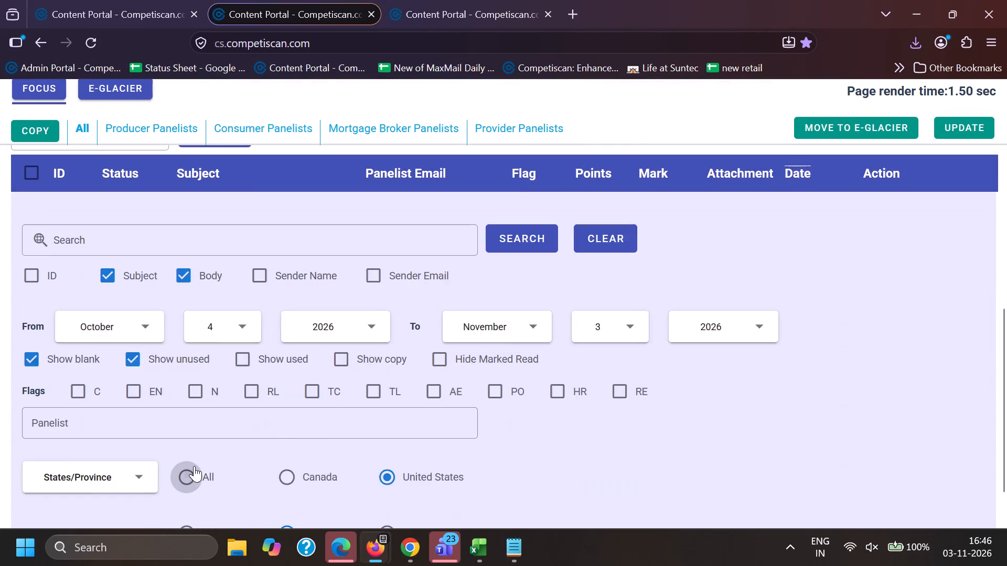
scroll(196, 462, "up", 2)
left_click(209, 401)
key("shift+quotedbl")
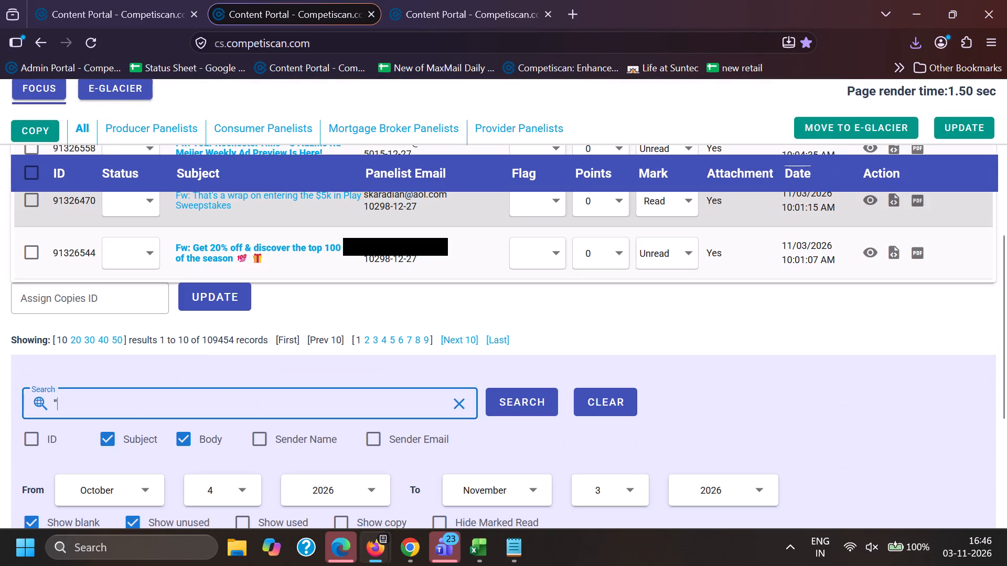
key("ctrl+v")
key("shift+quotedbl")
key("Return")
In the first Content Portal tab, replace the creditsesame search term with "capital one" in quotes and run the search.
left_click(109, 0)
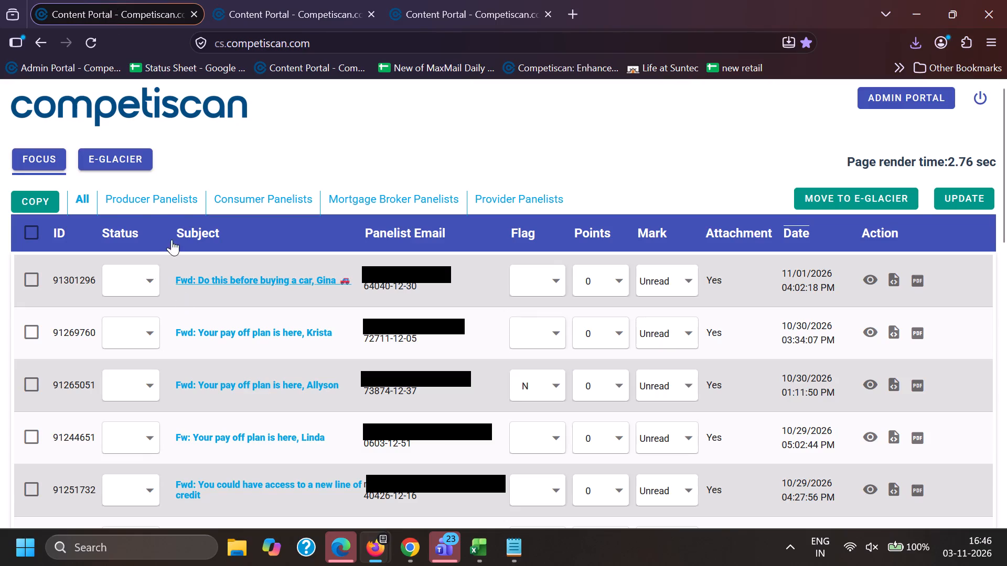
scroll(194, 323, "down", 5)
left_click_drag(260, 315, 85, 323)
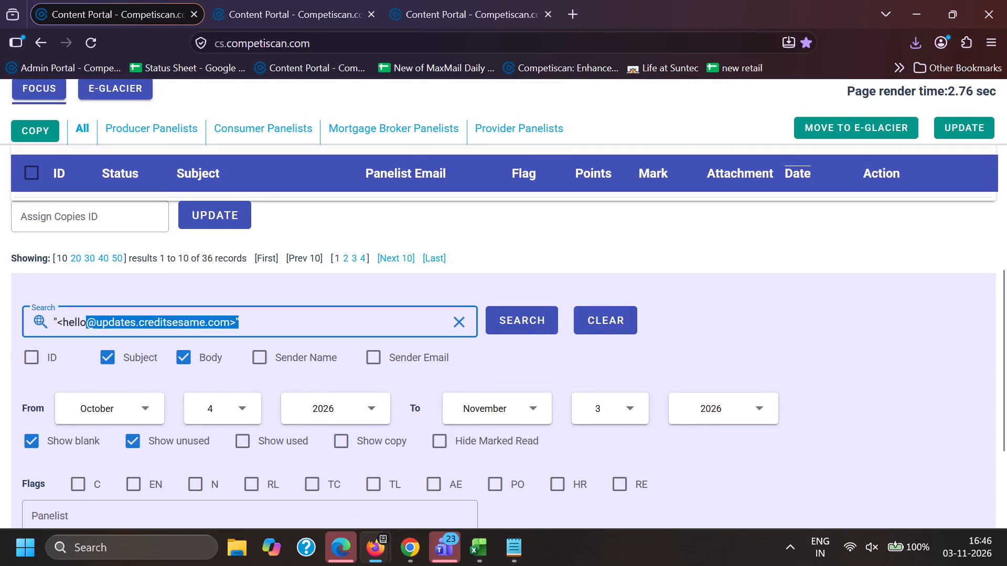
key("ctrl+a")
key("BackSpace")
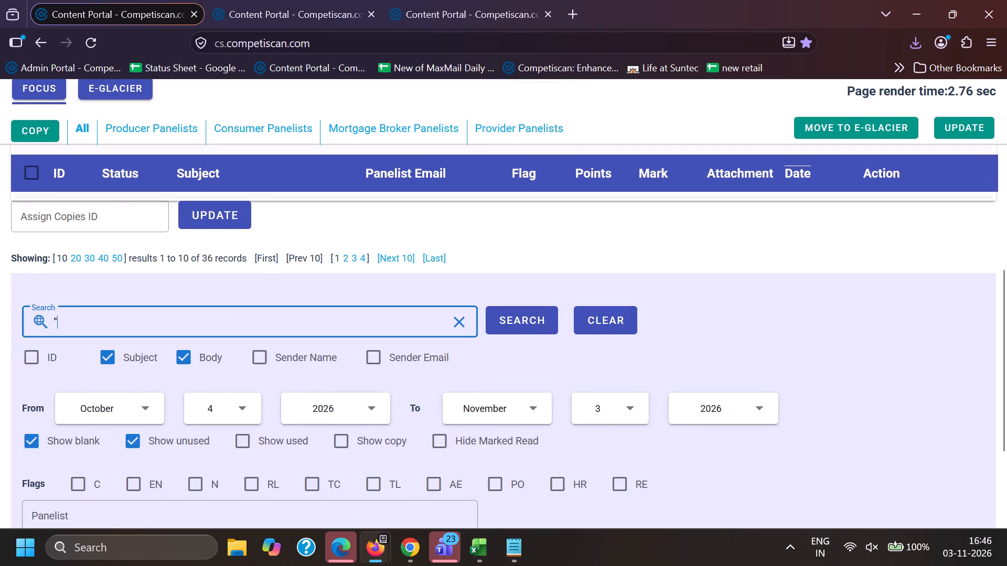
key("p")
key("i")
key("t")
key("a")
type("l")
key("space")
type("one")
key("shift+quotedbl")
key("Return")
Examine the Hilton Honors matches in the second tab's Focus list and switch that search to the E-Glacier list.
left_click(246, 0)
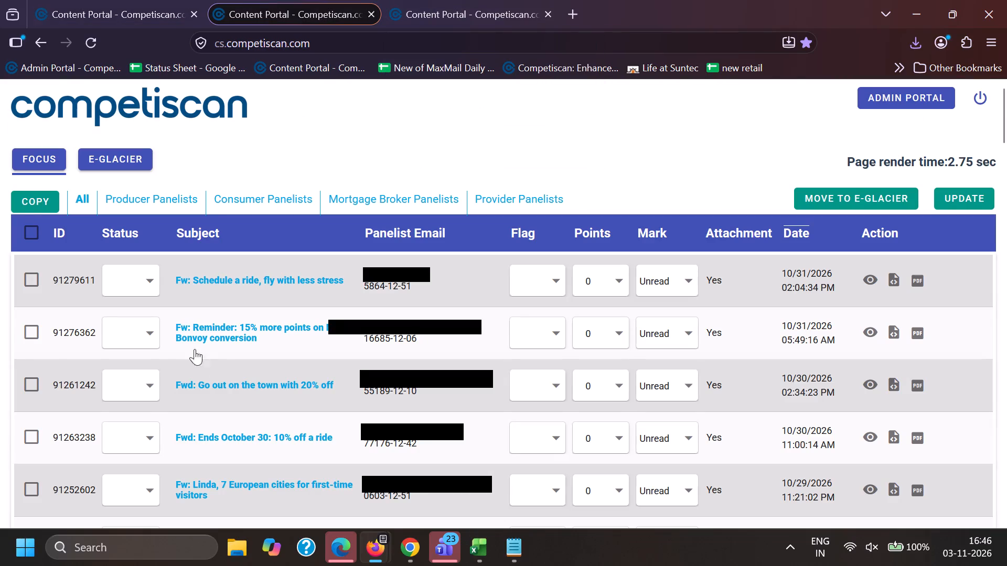
scroll(185, 340, "down", 5)
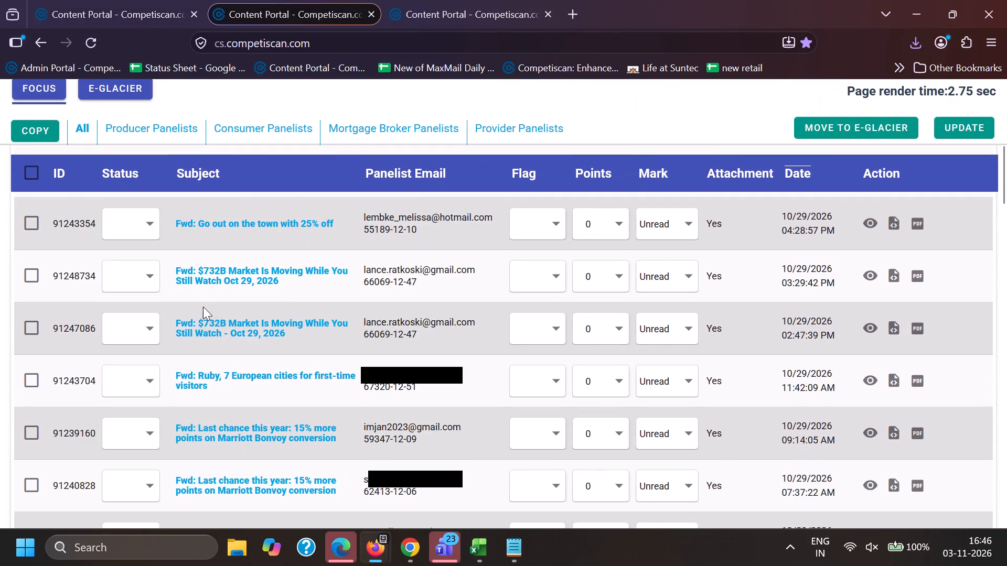
scroll(203, 307, "down", 4)
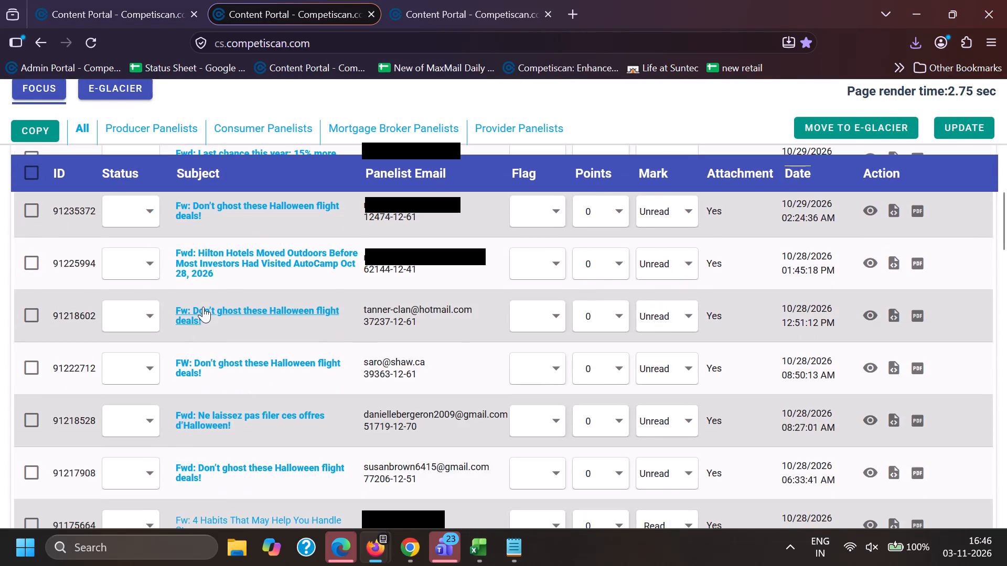
scroll(203, 307, "up", 12)
left_click(132, 153)
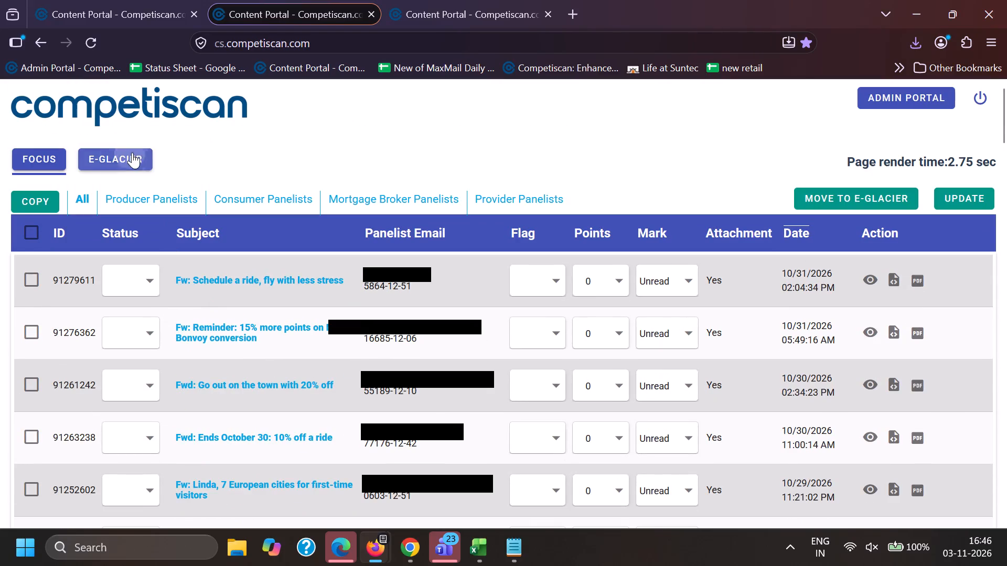
Scan the subjects of the Capital One matches in the first tab's Focus list.
left_click(152, 9)
scroll(196, 275, "down", 1)
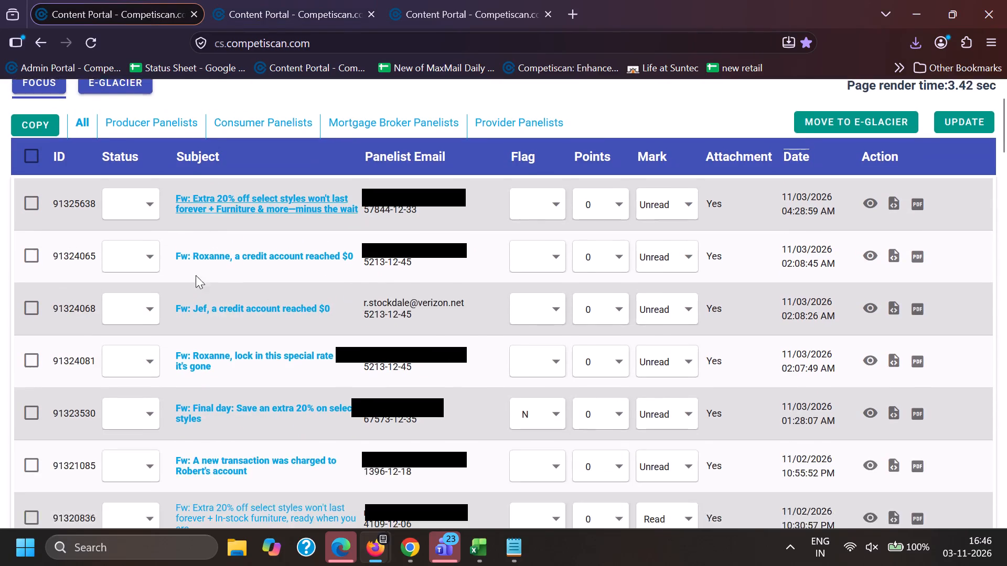
scroll(196, 275, "down", 5)
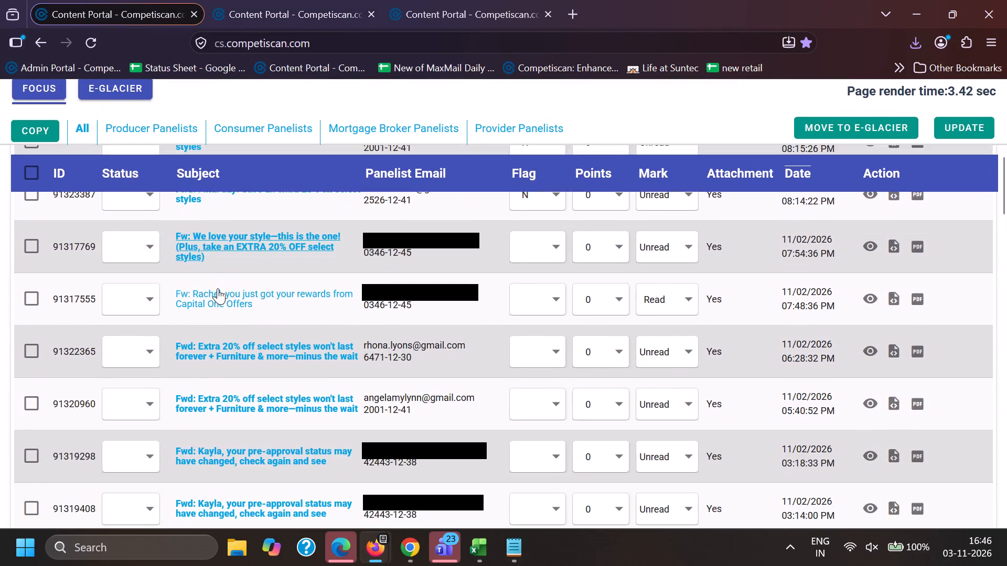
scroll(218, 289, "down", 3)
Show 50 results per page for the Hilton Honors matches in the second tab's E-Glacier list.
left_click(252, 0)
scroll(241, 421, "down", 3)
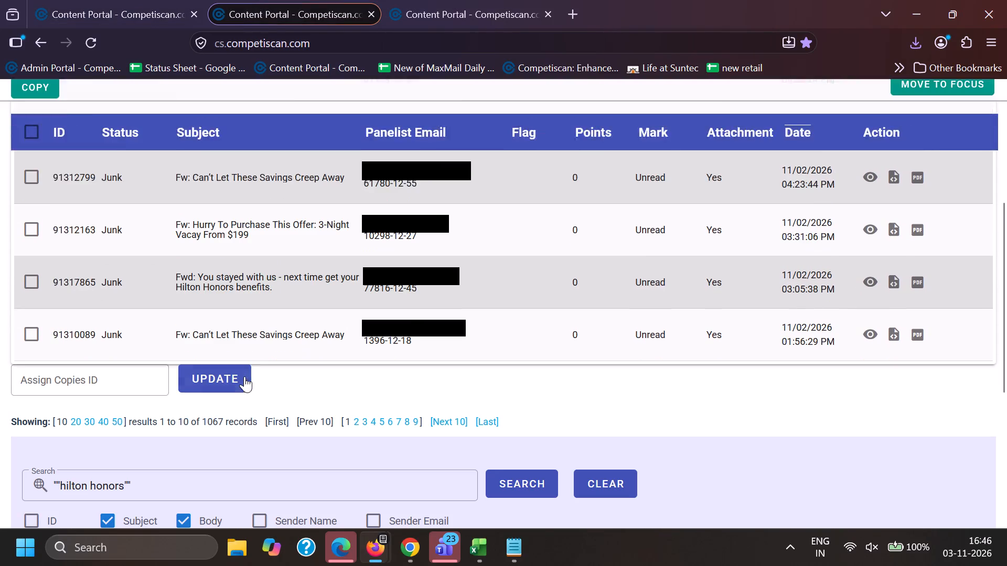
left_click(121, 420)
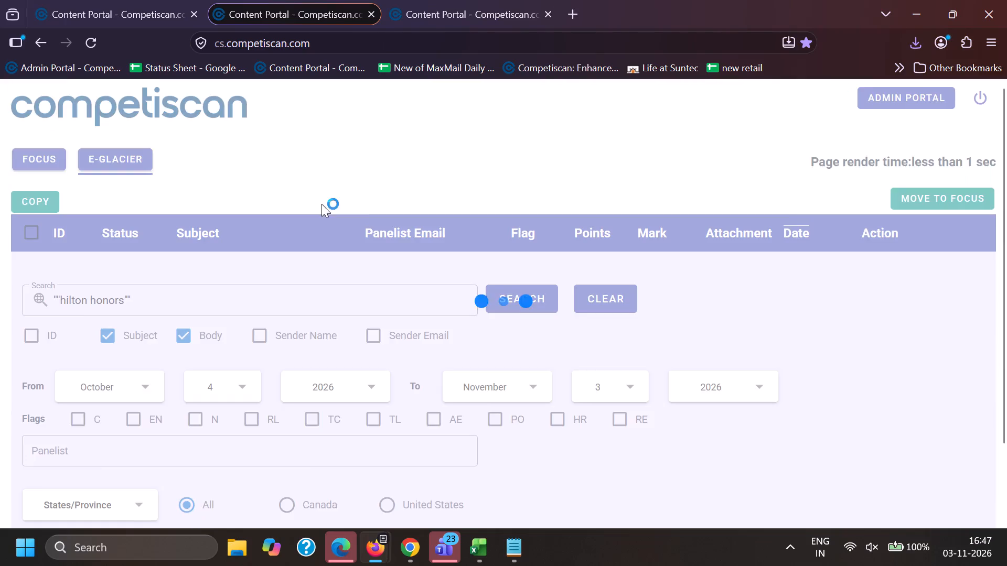
In the third Content Portal tab, search subjects and bodies in the Focus list for "Credit karma" in quotes.
left_click(411, 0)
left_click(105, 407)
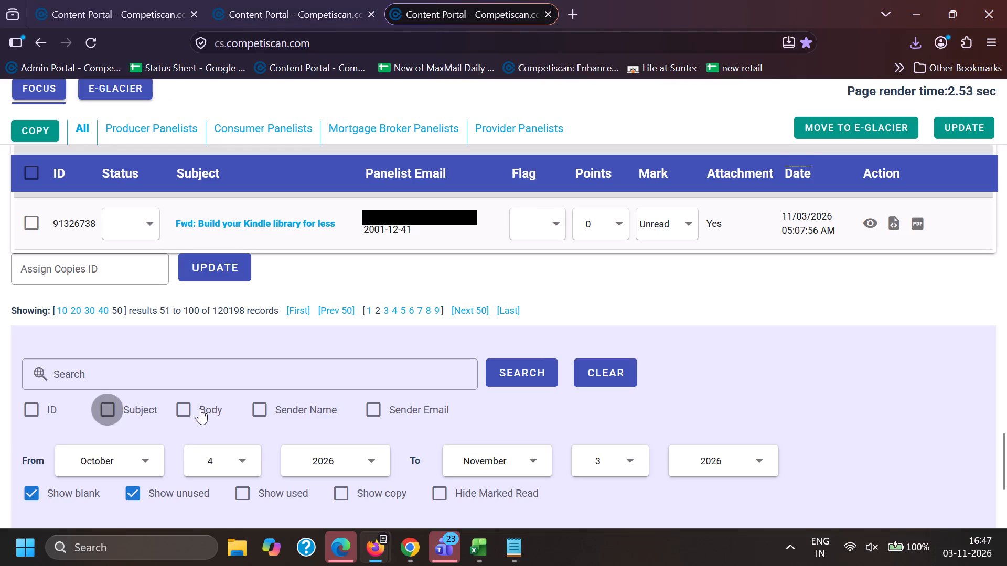
left_click(206, 405)
left_click(206, 396)
left_click(201, 366)
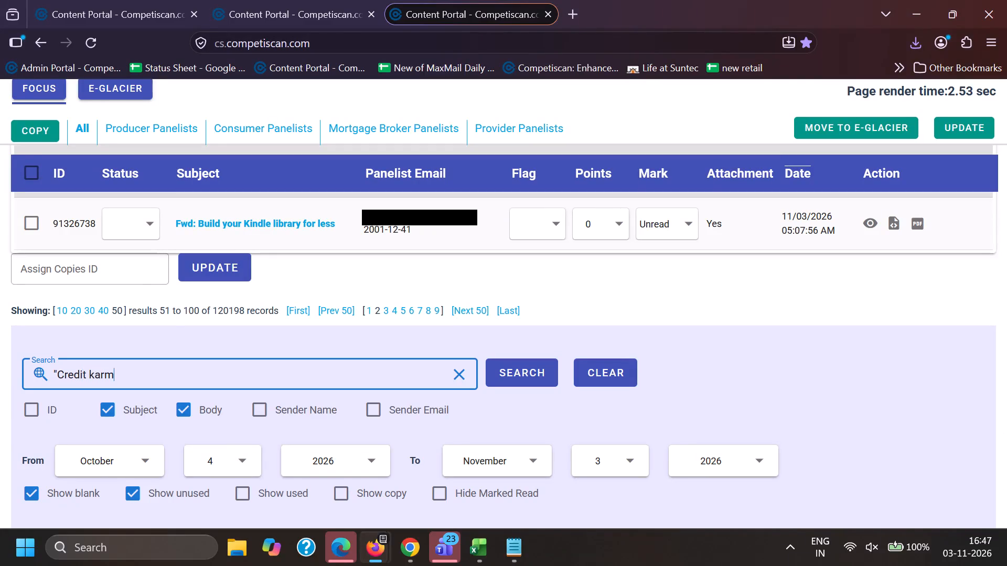
key("Return")
scroll(211, 356, "down", 2)
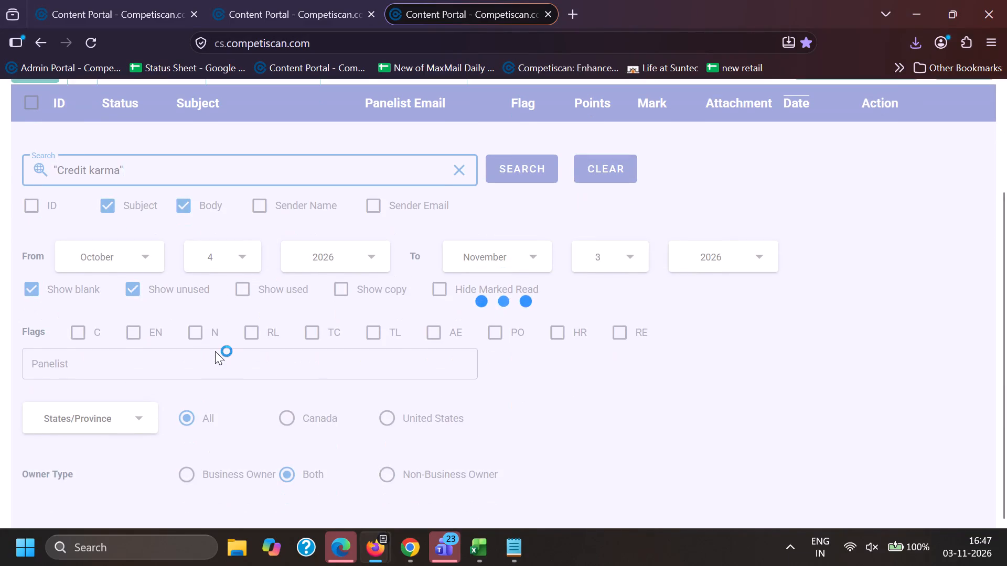
In the Hilton Honors E-Glacier results, copy the subject text "You could earn a Free Night Reward + 130K Points," from email 91308971.
left_click(295, 7)
scroll(244, 374, "down", 3)
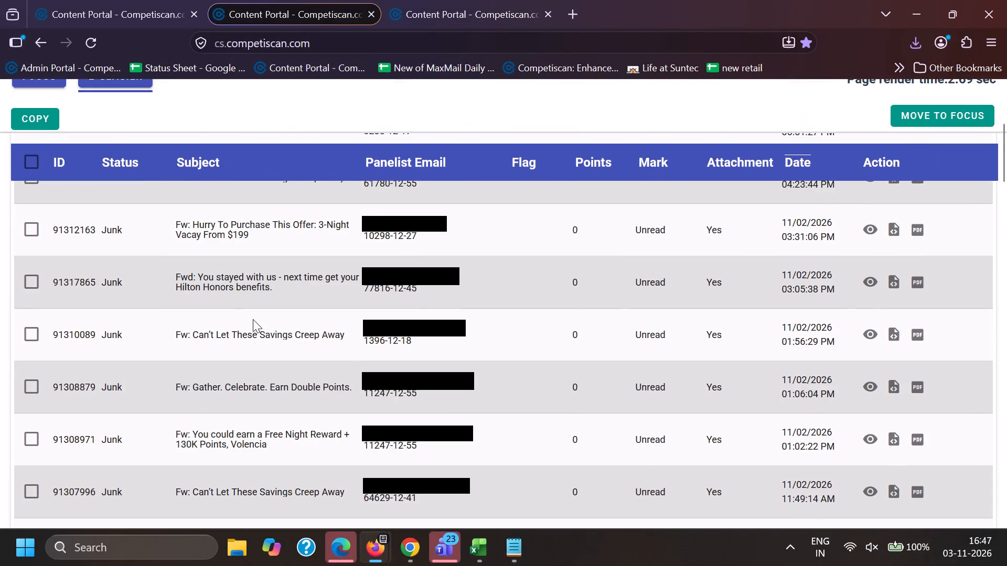
scroll(256, 311, "down", 2)
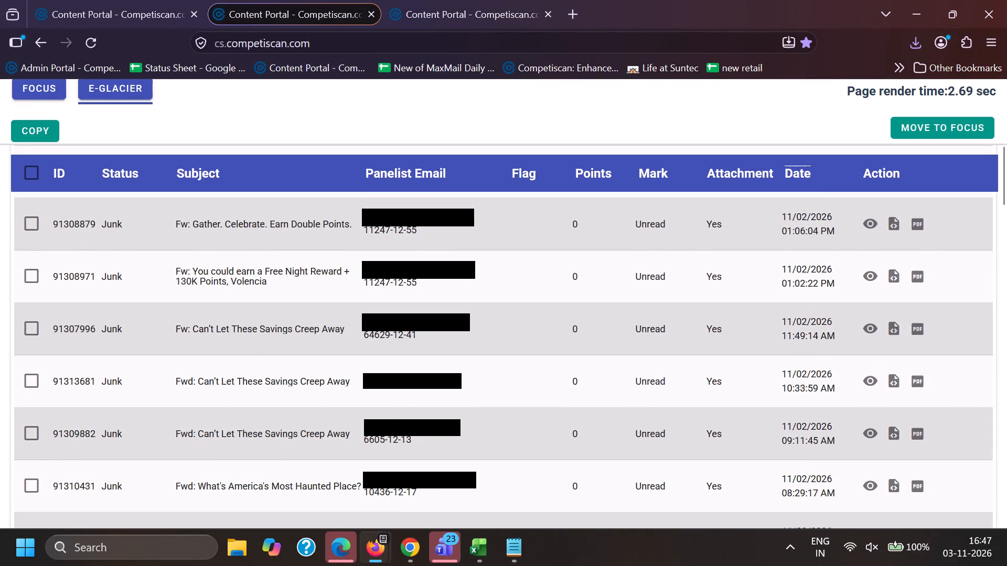
left_click_drag(195, 269, 199, 270)
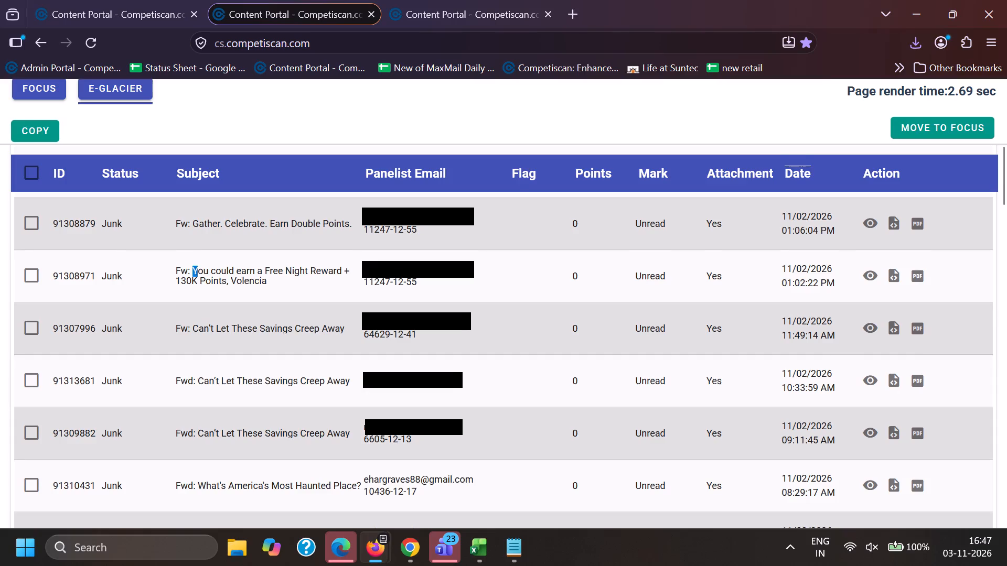
left_click_drag(199, 270, 232, 285)
key("ctrl+c")
key("ctrl+c")
In Chrome's Content Portal, search Focus subjects for the quoted phrase "You could earn a Free Night Reward + 130K Points, ".
left_click(403, 546)
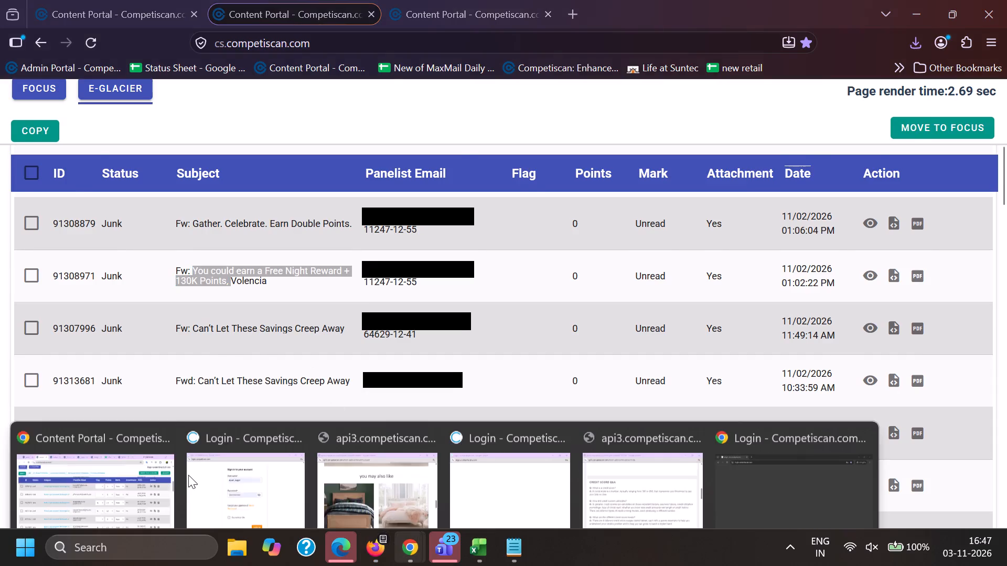
left_click(117, 469)
scroll(271, 292, "down", 14)
scroll(296, 374, "down", 15)
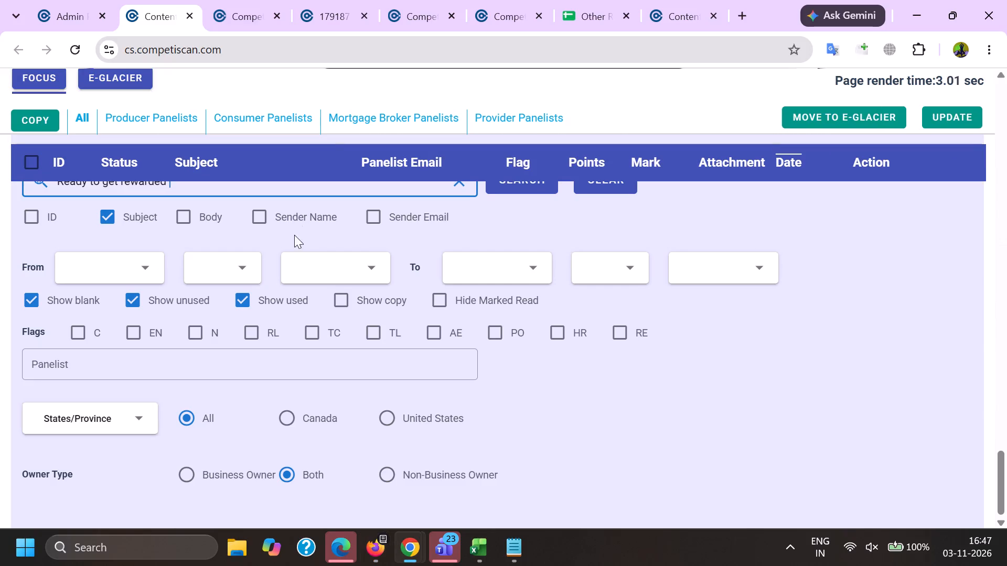
left_click_drag(292, 184, 0, 136)
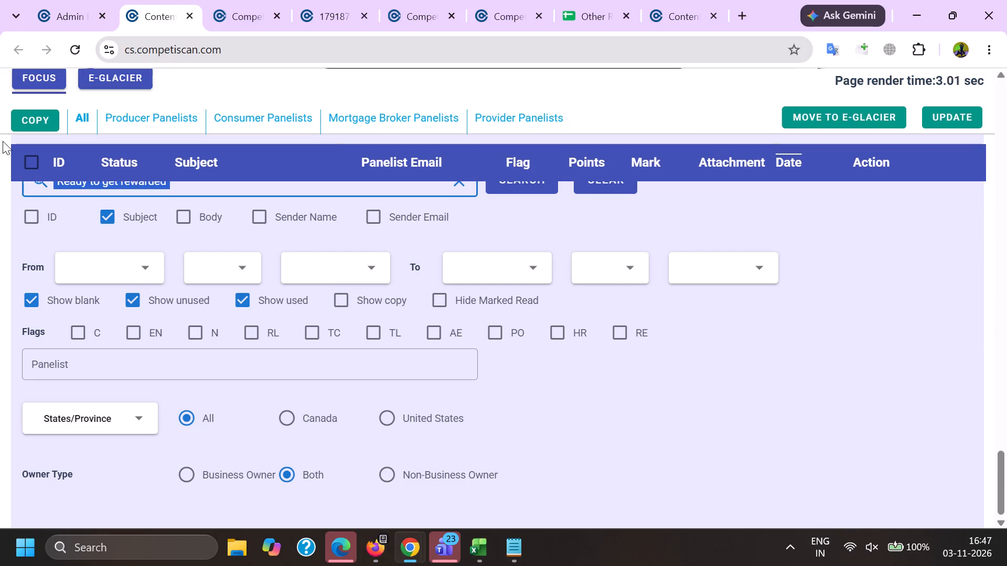
key("BackSpace")
key("shift+quotedbl")
key("ctrl+v")
key("ctrl+shift+apostrophe")
key("backslash")
key("Return")
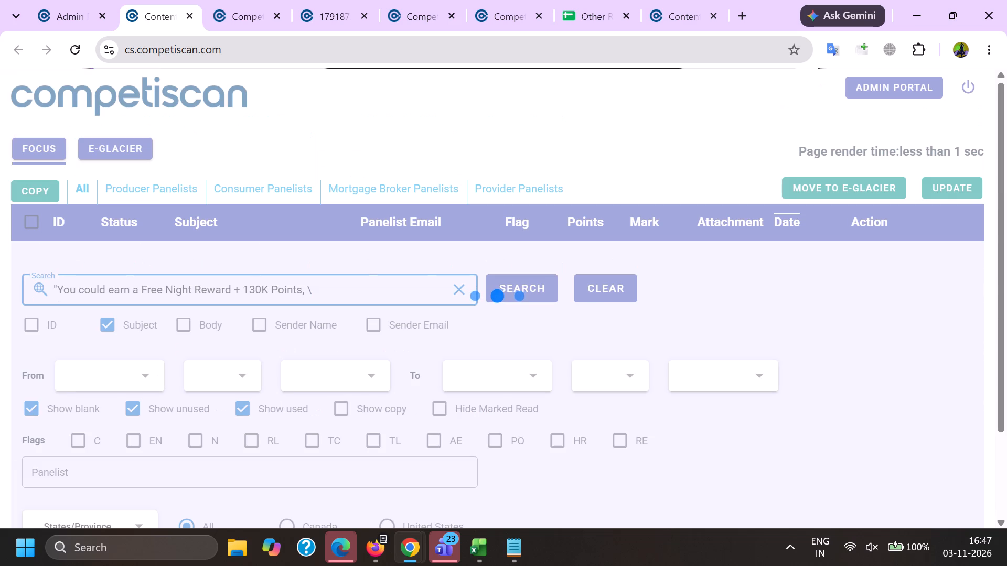
key("BackSpace")
key("shift+quotedbl")
key("Return")
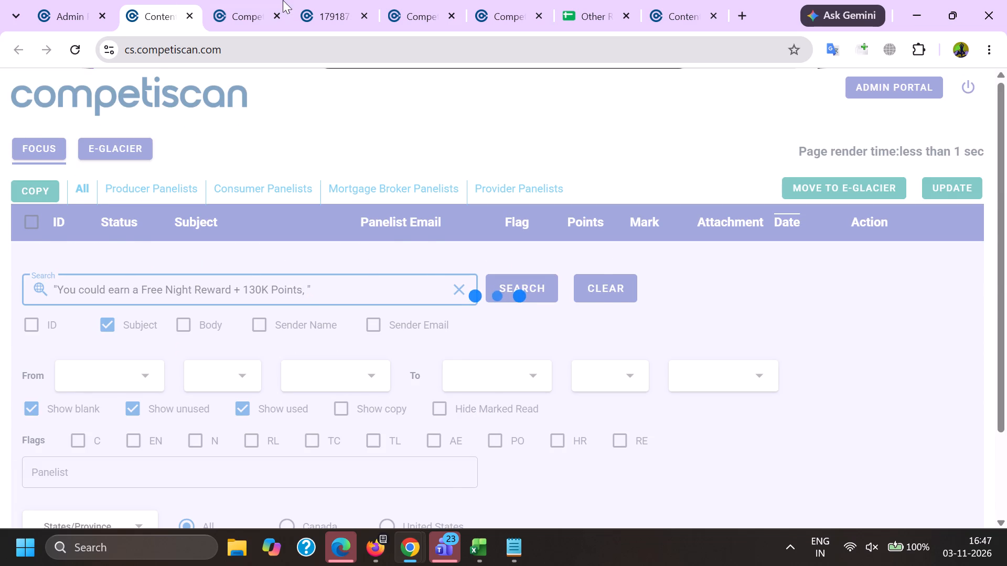
Open the Temp Products list from the tab showing the LendingTree product form.
left_click(283, 0)
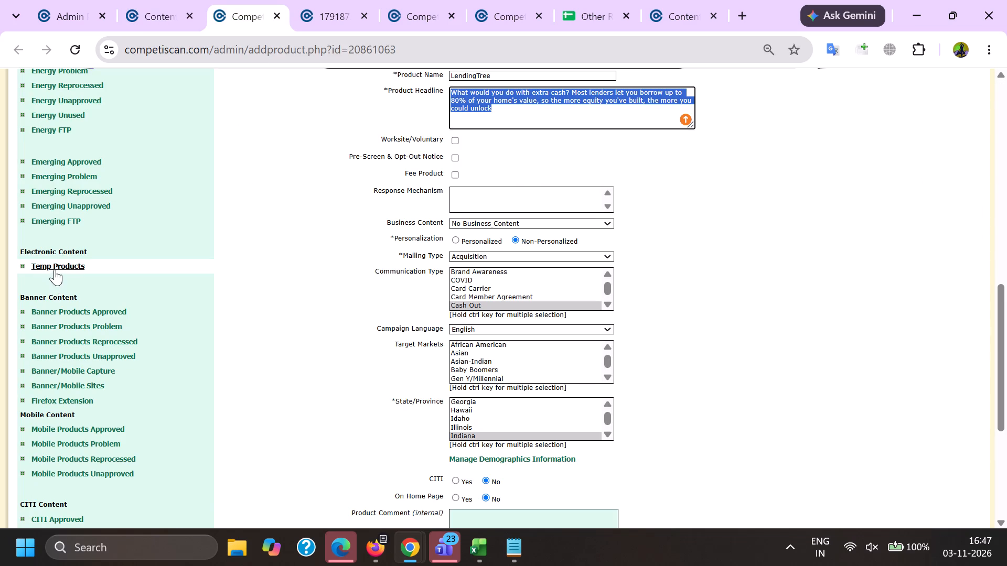
left_click(55, 268)
Close the 179187 tab, the two Competiscan tabs after it, the Other Retail Records sheet and the Macy's product form.
left_click(331, 0)
left_click(364, 14)
left_click(365, 14)
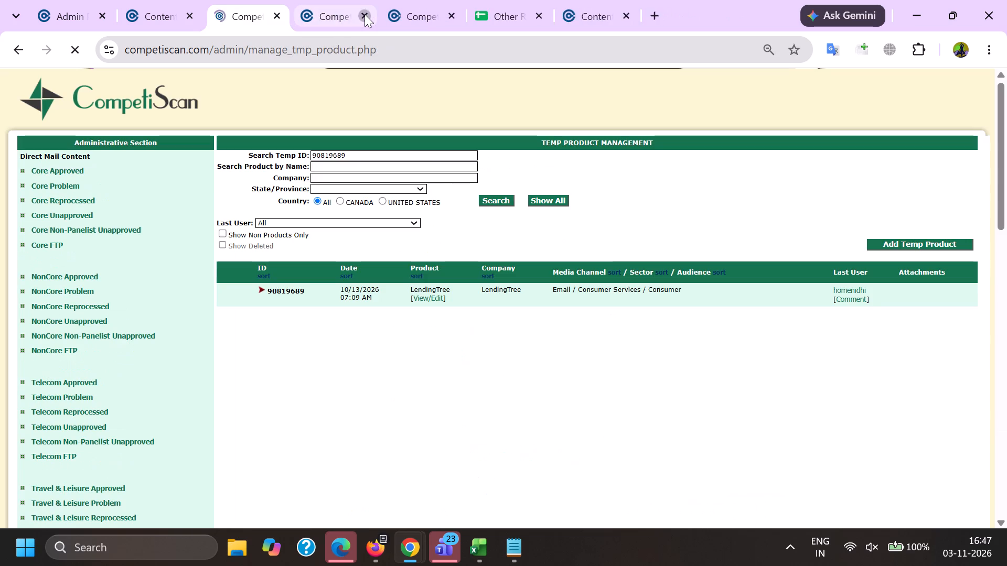
left_click(365, 14)
left_click(452, 0)
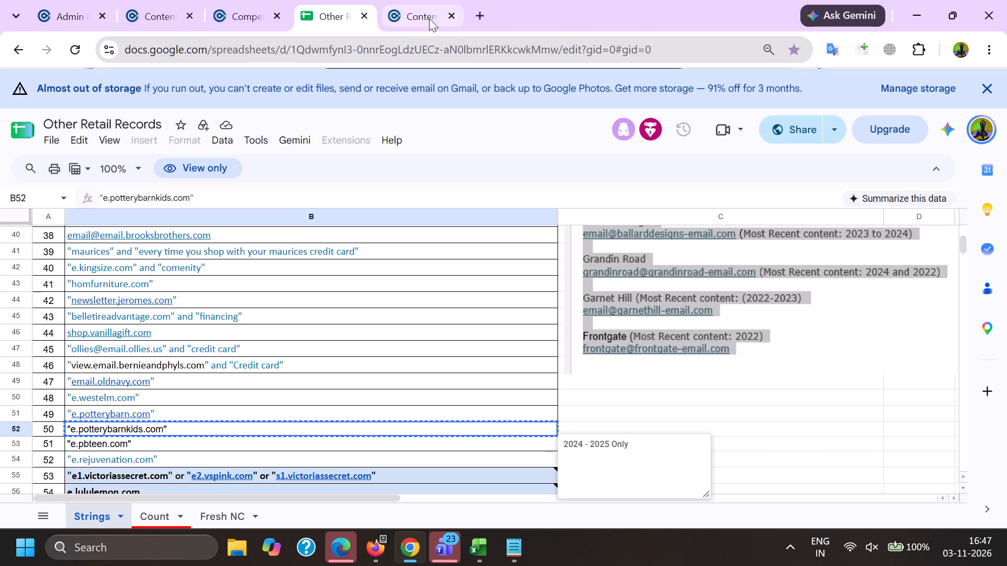
left_click(369, 21)
left_click(369, 21)
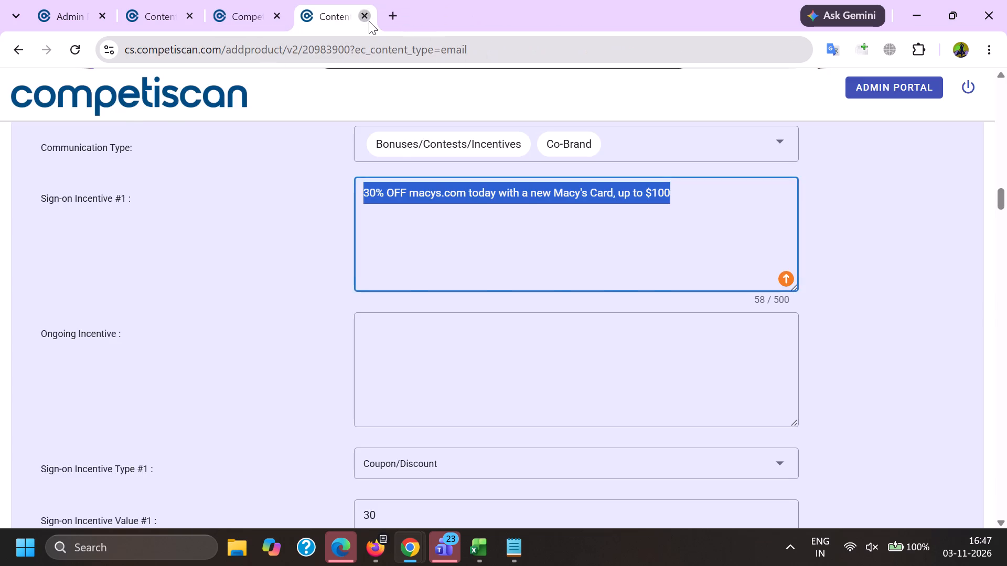
In Content Portal, rerun the Focus subject search for the quoted phrase "You could earn a Free Night Reward + 130K Points, ".
left_click(210, 0)
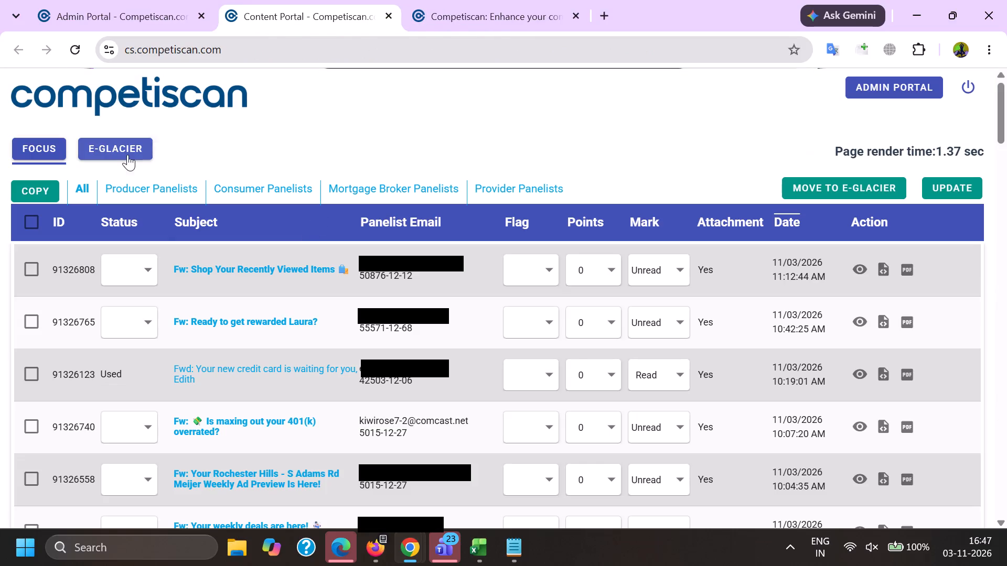
scroll(219, 367, "down", 4)
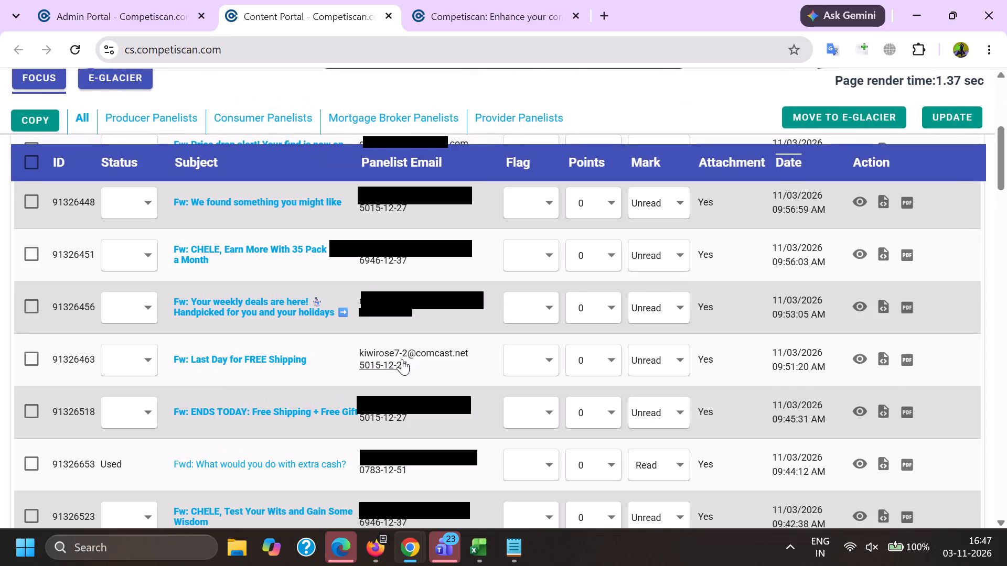
scroll(405, 357, "down", 13)
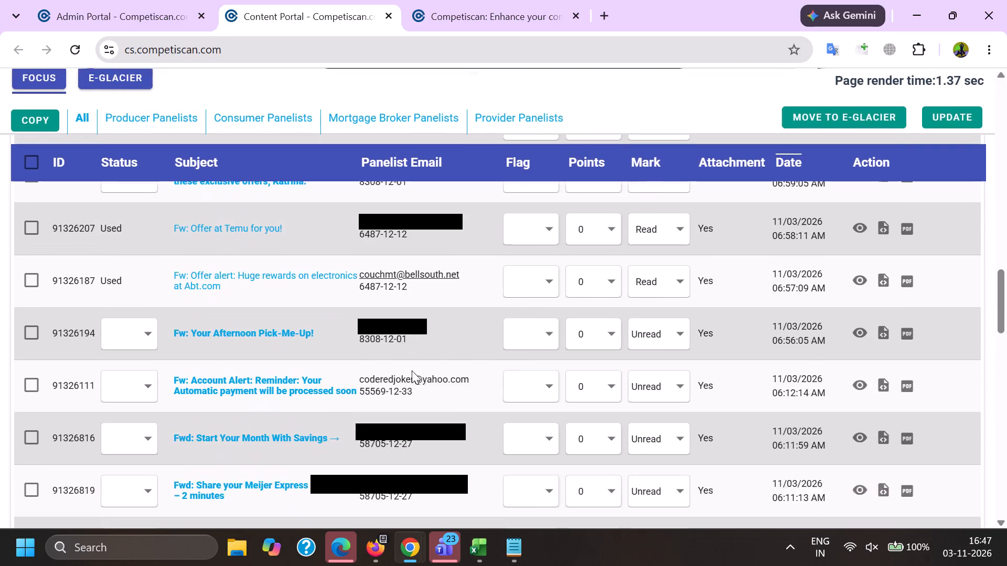
scroll(424, 368, "down", 6)
scroll(438, 382, "up", 6)
scroll(441, 372, "down", 9)
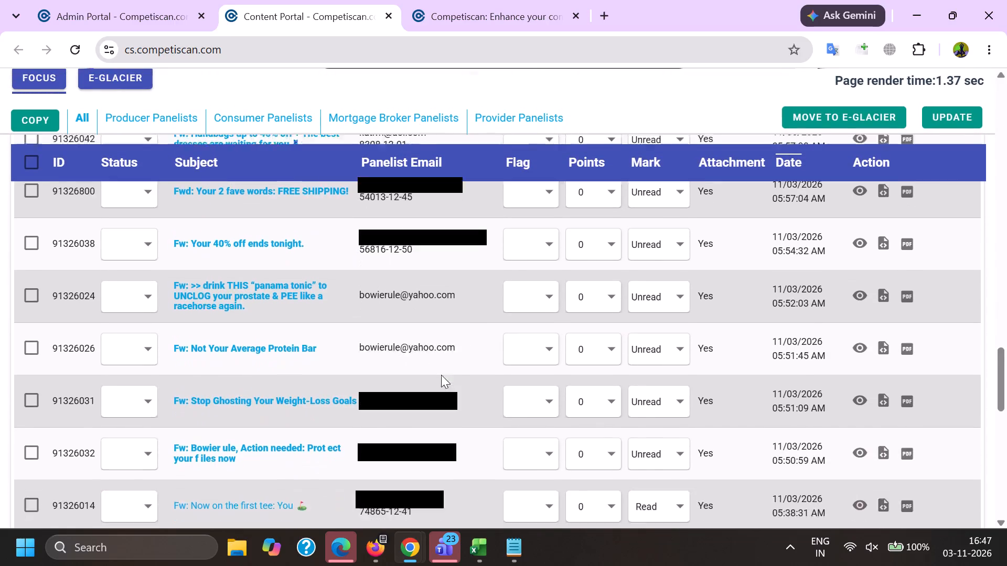
scroll(441, 375, "down", 4)
left_click(513, 448)
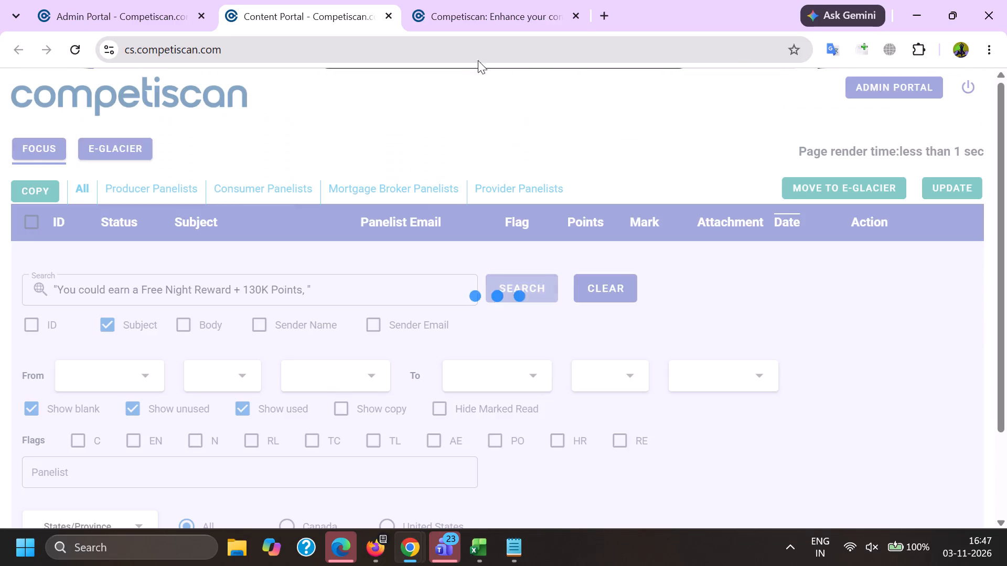
left_click(490, 0)
left_click(270, 0)
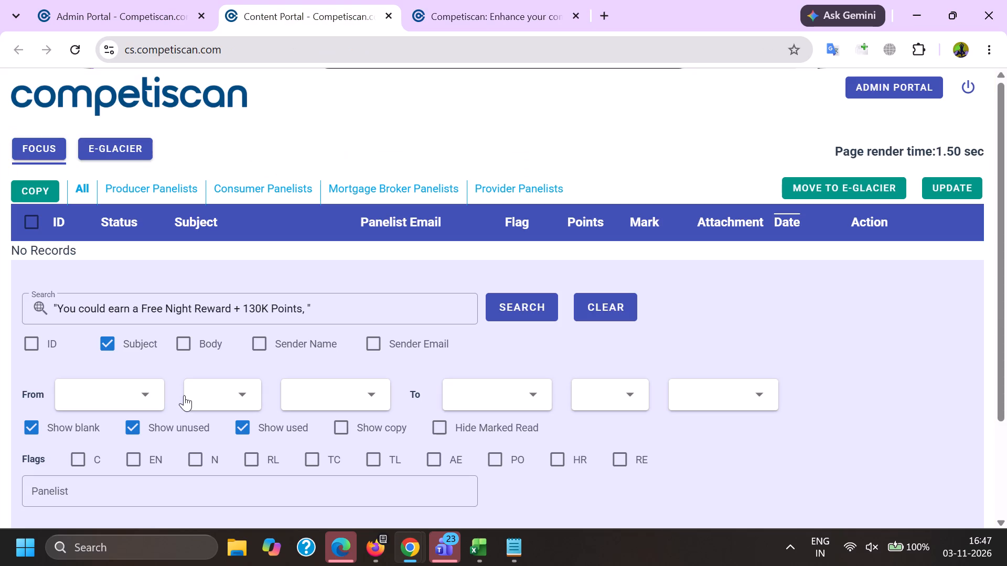
Switch the same subject search to the E-Glacier list and look through the matching emails.
left_click(119, 151)
left_click(132, 27)
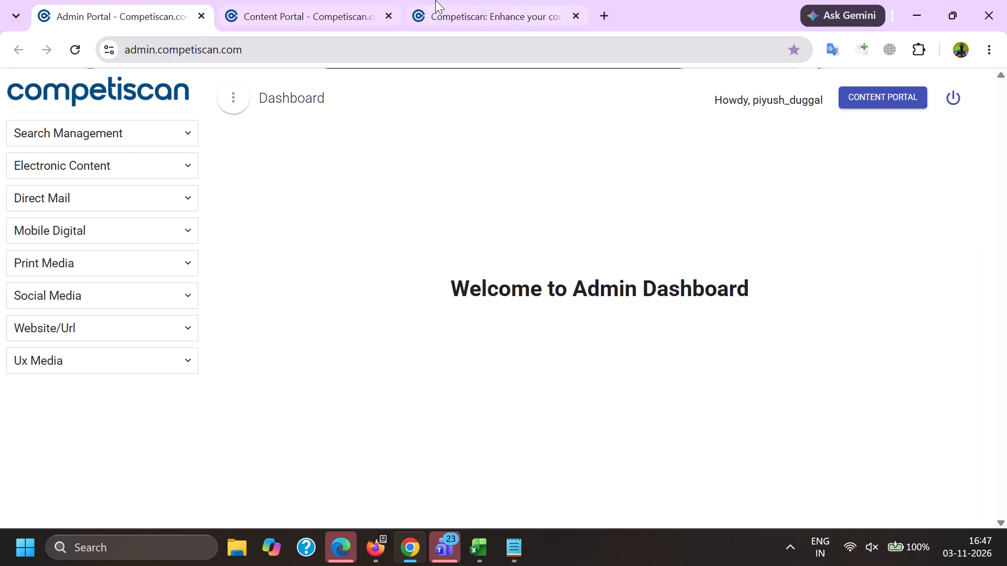
left_click(436, 0)
left_click(261, 5)
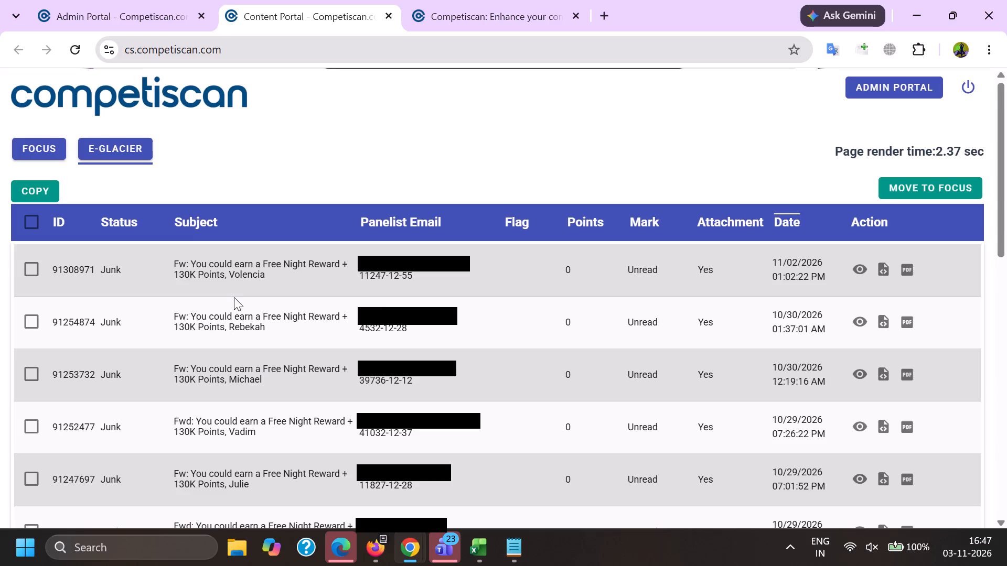
scroll(228, 328, "down", 4)
scroll(226, 344, "up", 1)
scroll(226, 347, "down", 2)
scroll(228, 354, "up", 5)
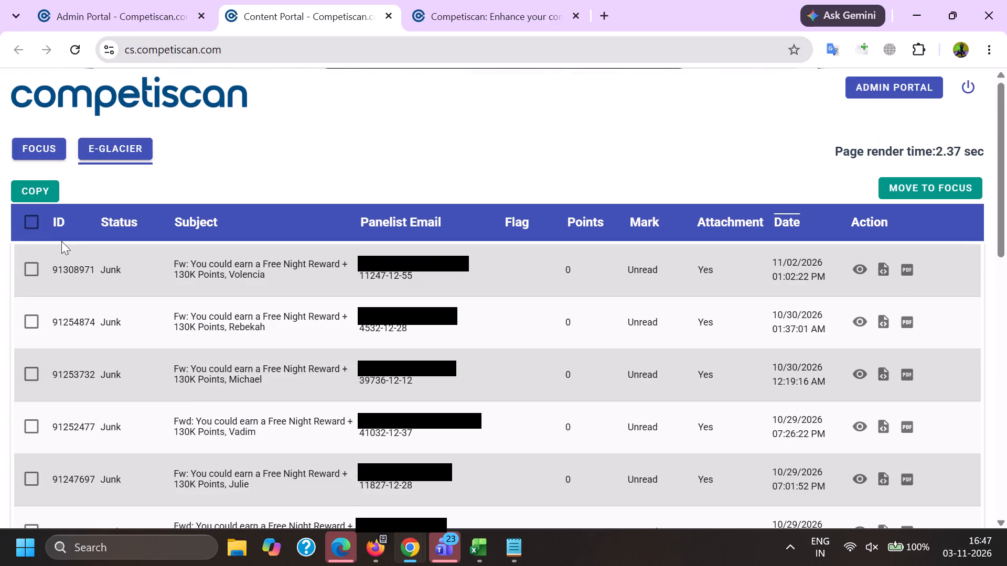
Select all the E-Glacier emails listed for the Free Night Reward subject and move them to Focus.
left_click(33, 229)
left_click(930, 181)
In Admin Portal, open the Published product list under Electronic Content.
left_click(173, 0)
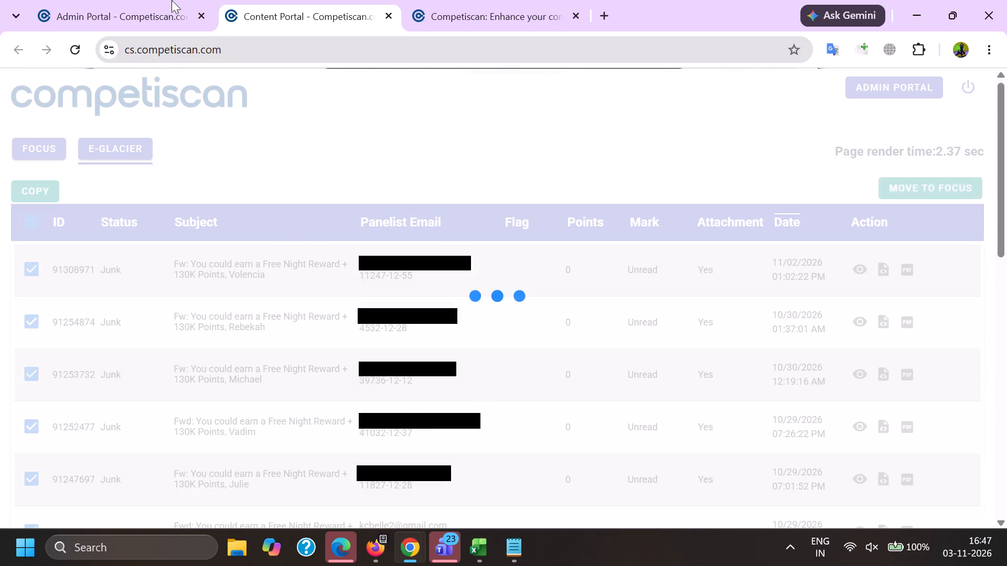
left_click(103, 168)
left_click(77, 202)
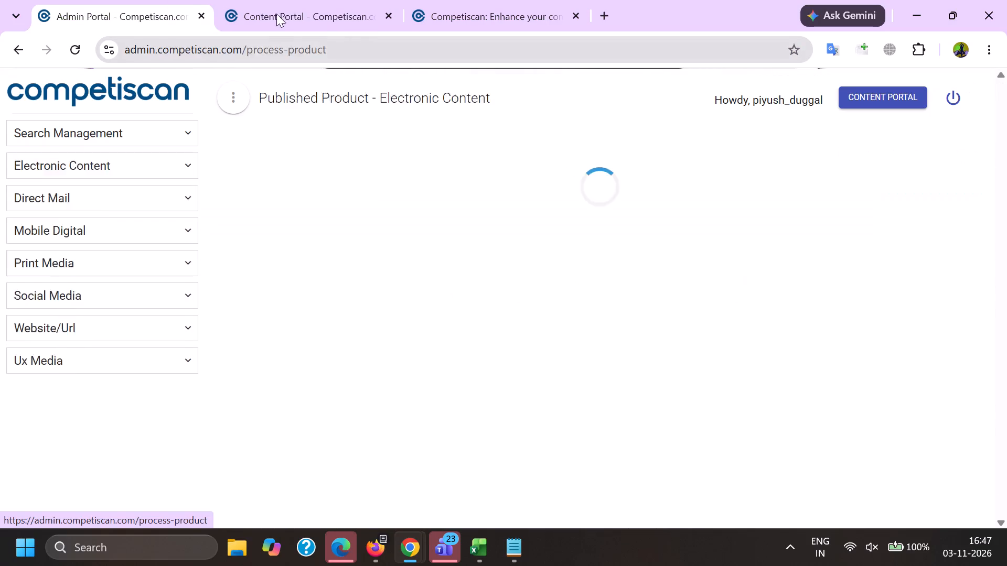
Return to the Focus list in Content Portal and open email 91308971 in its own tab.
left_click(276, 14)
triple_click(42, 153)
double_click(41, 152)
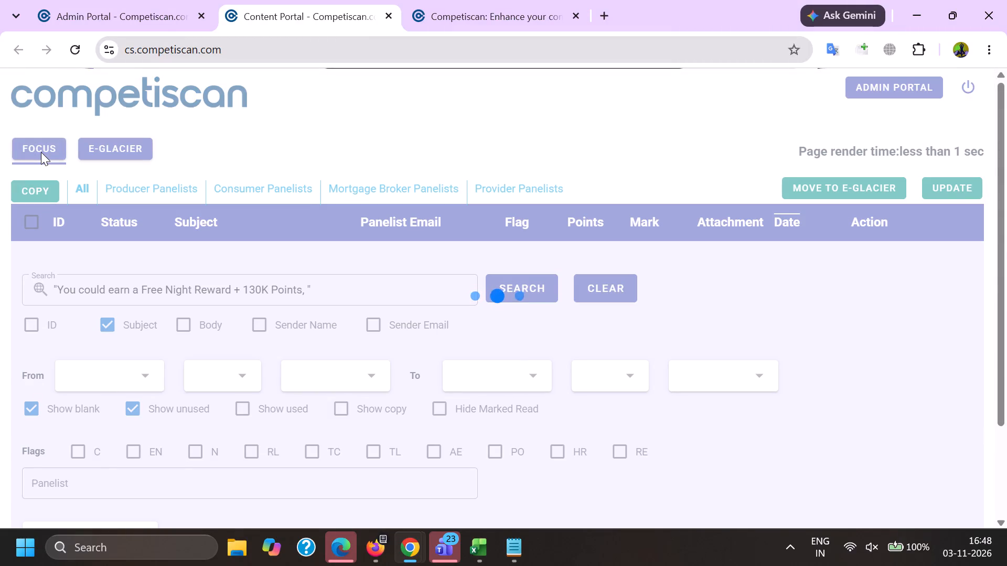
left_click(221, 267, "ctrl")
left_click(115, 0)
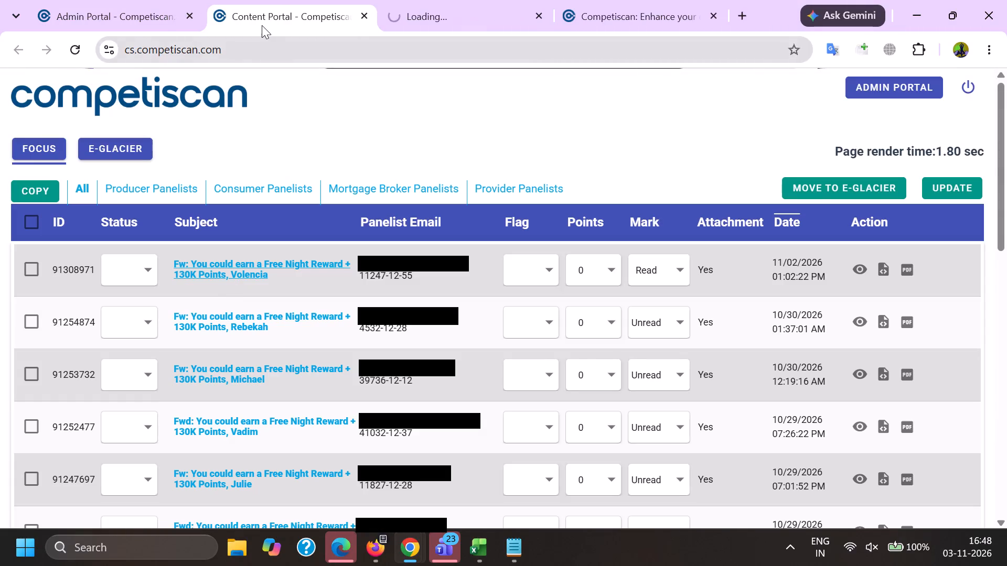
left_click(244, 178)
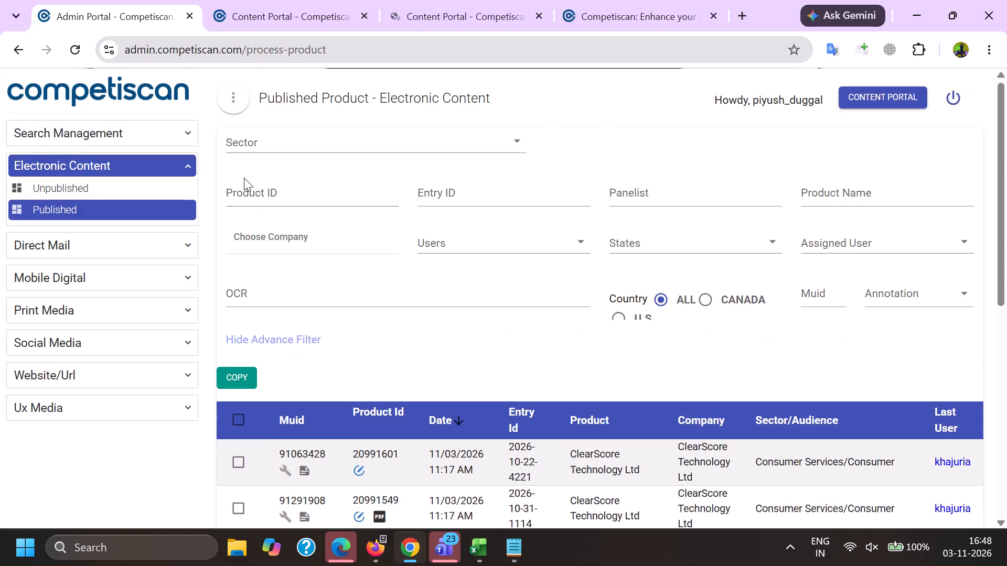
left_click(485, 0)
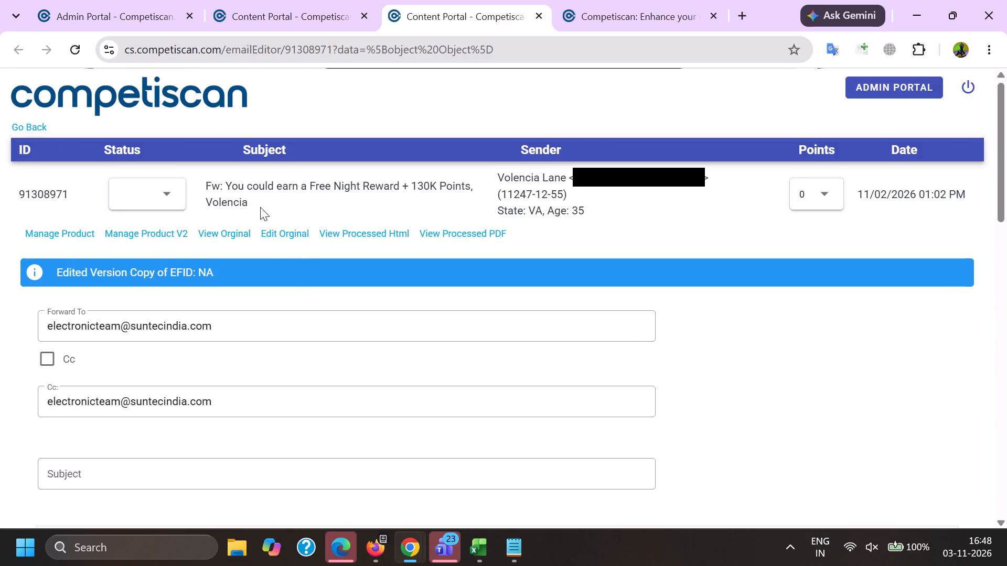
Copy the subject text of email 91308971, starting from "You could earn a Free Night Reward + 130K Points," without the "Fw:" prefix.
left_click_drag(224, 187, 299, 210)
key("ctrl+c")
key("ctrl+c")
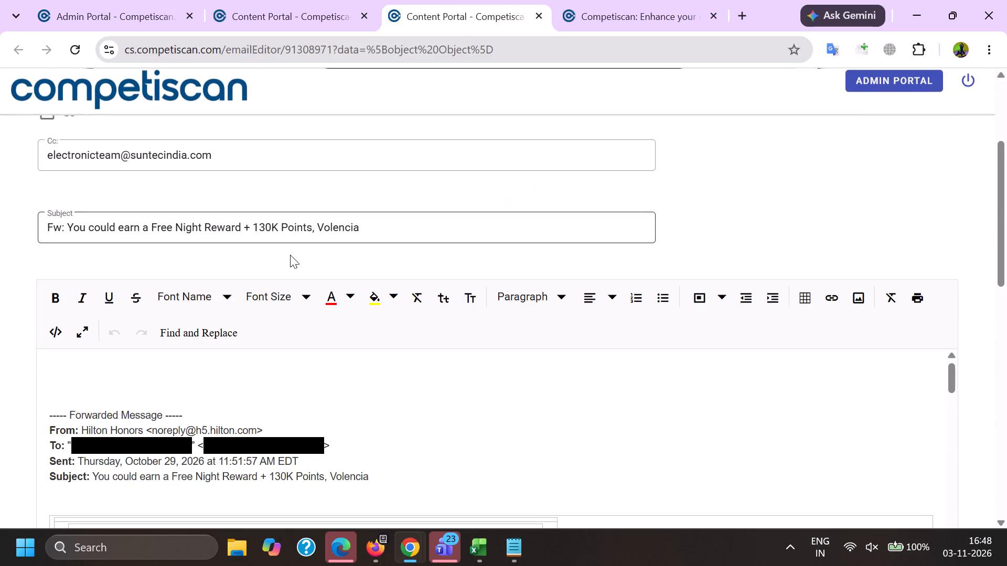
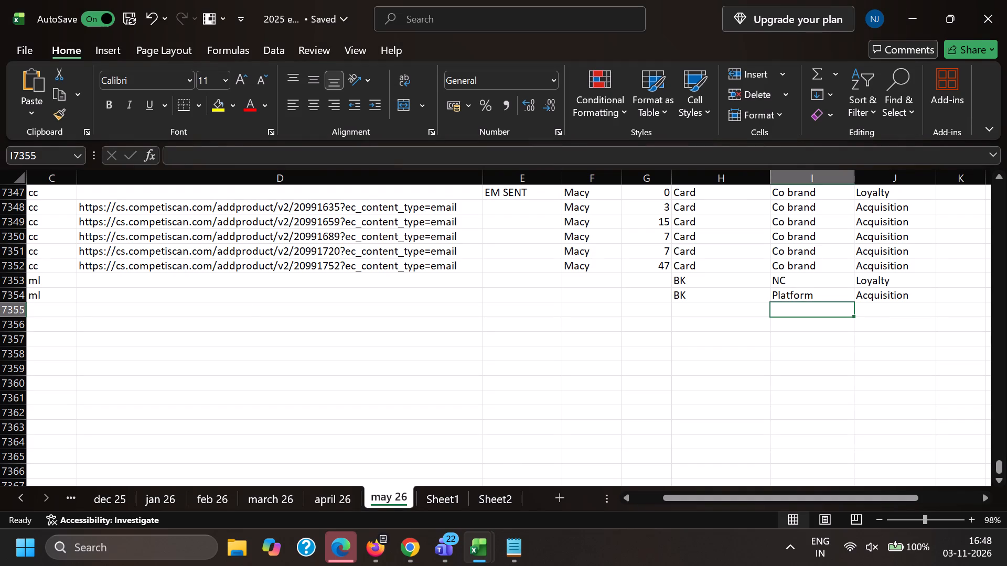
key("Left")
key("ctrl+v")
key("Right")
key("c")
key("c")
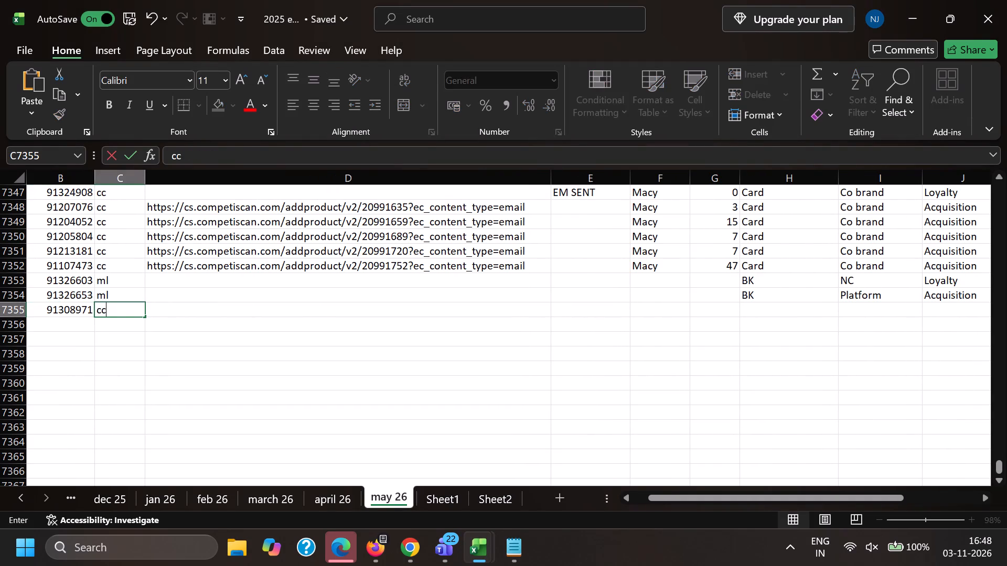
key("Right")
key("Right")
key("Right")
key("Right")
key("Right")
key("c")
key("Right")
key("c")
key("Right")
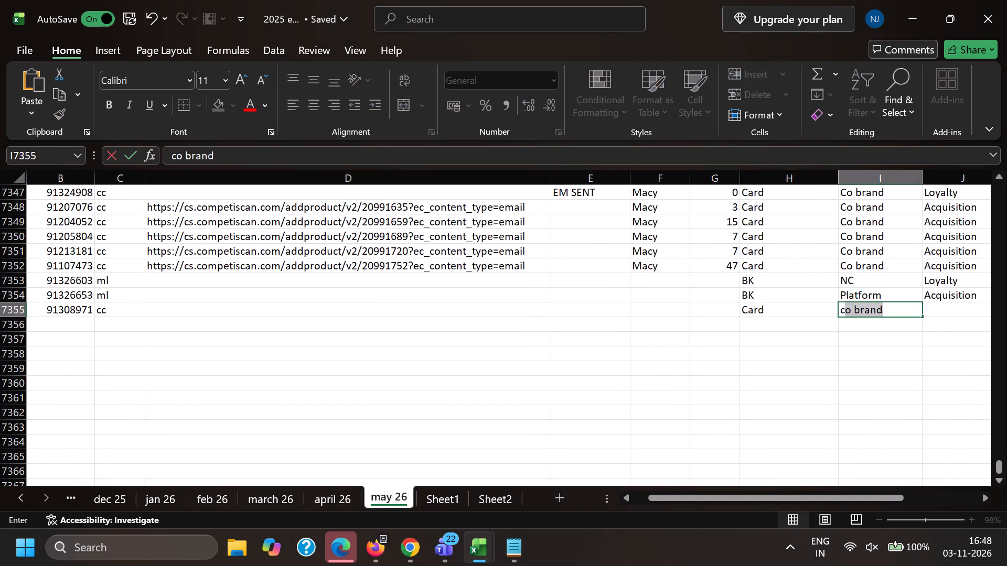
key("a")
key("Left")
key("Left")
key("Left")
key("Left")
key("Left")
key("Left")
key("Left")
key("Left")
key("Left")
key("Left")
key("Left")
key("Left")
Back in the email editor, strip the forwarded-message line, sender address, To line and subject's recipient name, copying that name first.
key("alt+Tab")
scroll(284, 365, "up", 6)
scroll(215, 440, "up", 2)
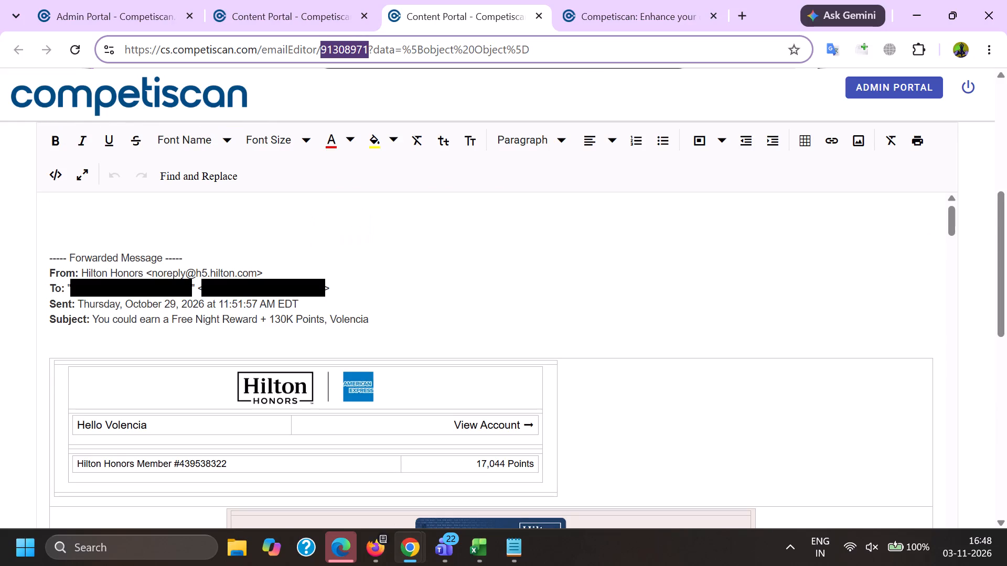
left_click_drag(211, 259, 0, 175)
key("BackSpace")
left_click_drag(144, 232, 335, 249)
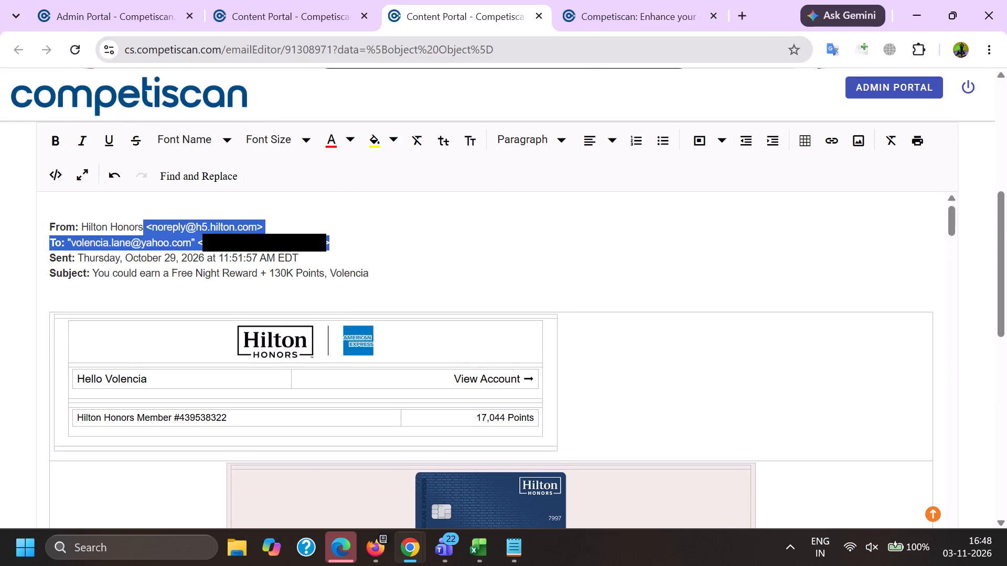
left_click_drag(335, 249, 348, 247)
key("BackSpace")
triple_click(339, 256)
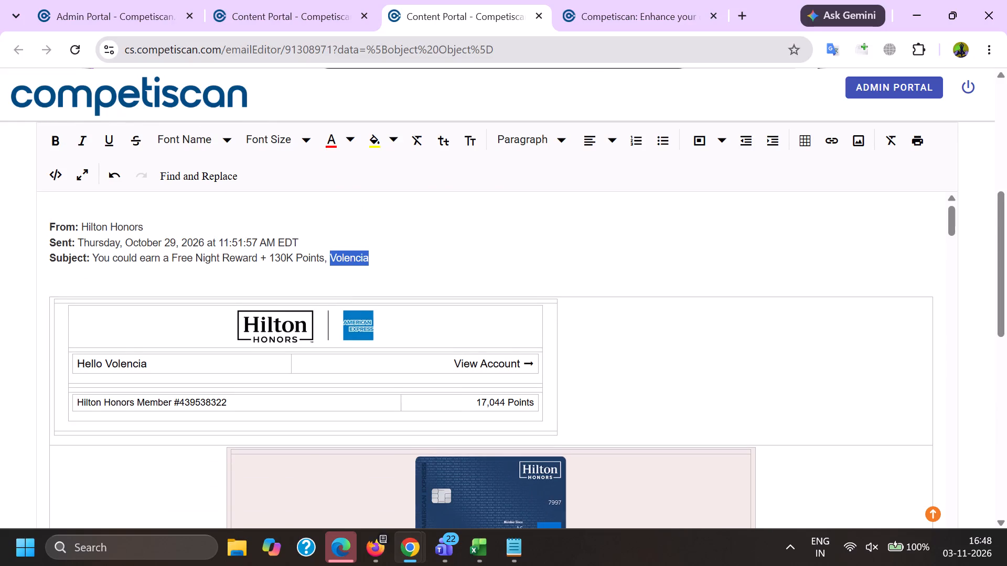
key("ctrl+c")
key("BackSpace")
Search the page for the copied recipient name, then delete it from the greeting and delete the Hilton Honors member number.
key("ctrl+f")
key("ctrl+v")
key("Return")
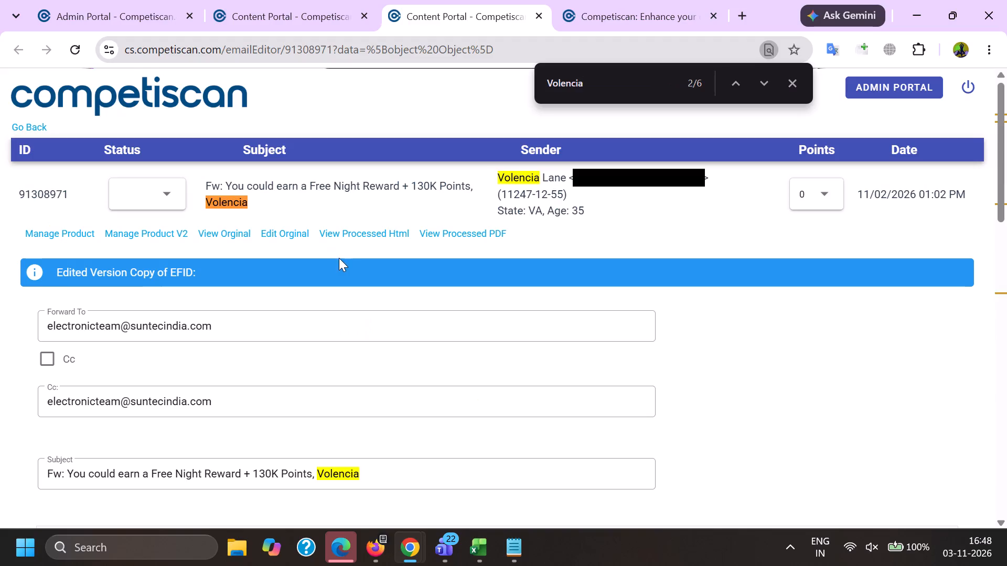
key("Return")
key("Return")
key("Return")
key("Return")
key("Return")
key("Return")
key("Return")
key("Return")
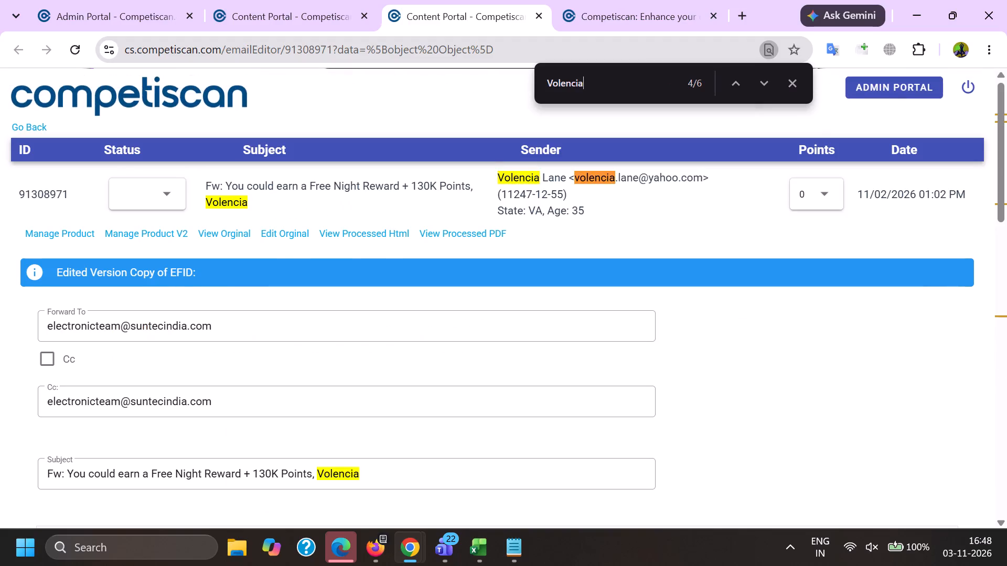
key("Return")
double_click(138, 239)
key("BackSpace")
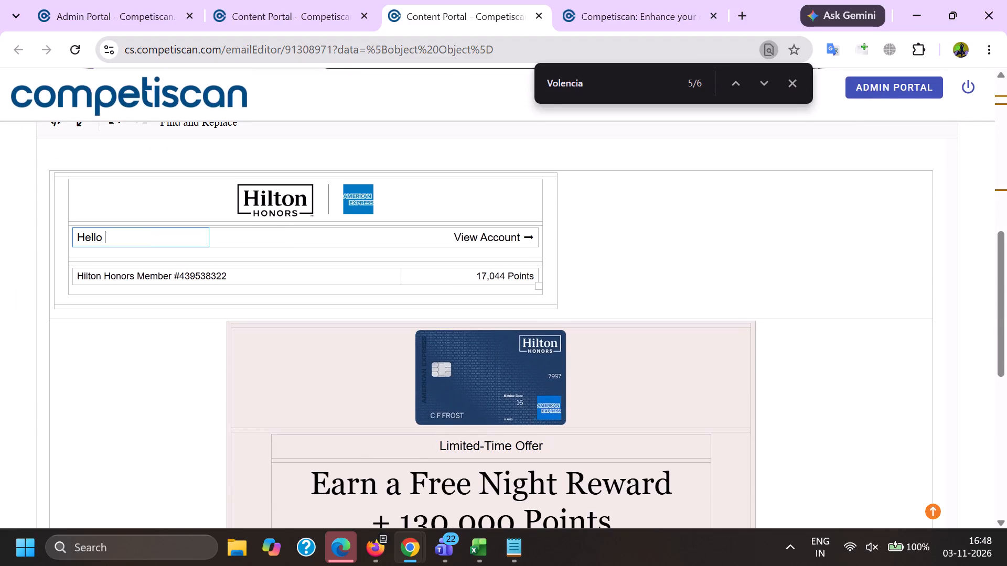
double_click(188, 274)
key("BackSpace")
Remove the hyperlinks from the View Account text and the Hilton Honors American Express header logo.
left_click(483, 236)
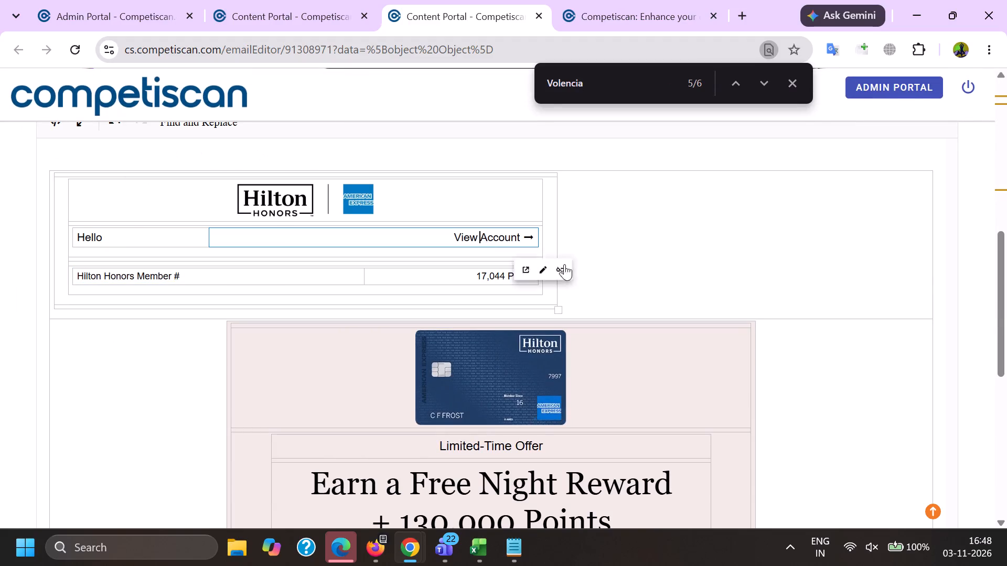
left_click(570, 265)
left_click(339, 201)
left_click(281, 163)
Remove the hyperlinks from the Explore offer, Explore all benefits and Learn more buttons in the email body.
scroll(395, 293, "down", 4)
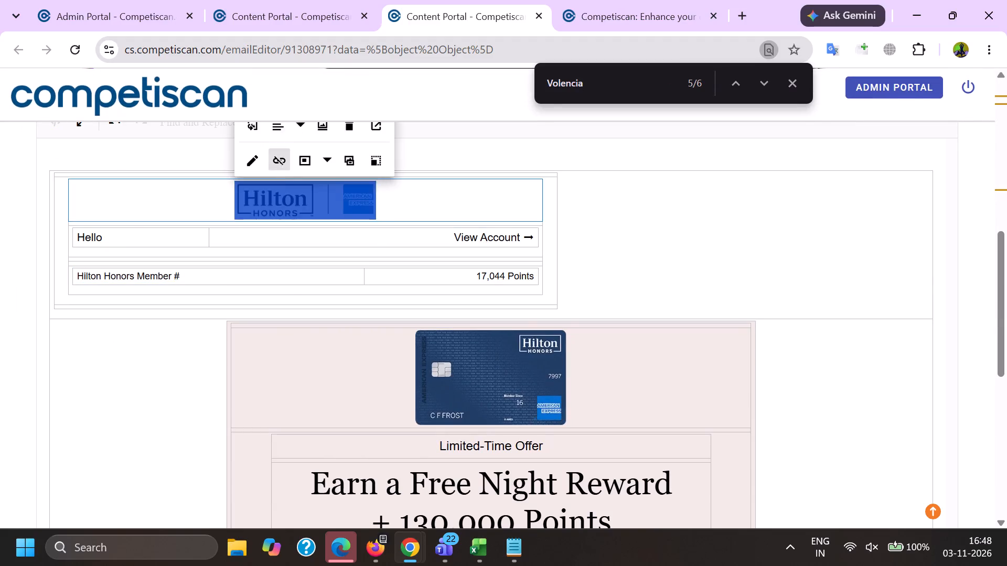
left_click(472, 329)
left_click(555, 371)
scroll(499, 324, "down", 4)
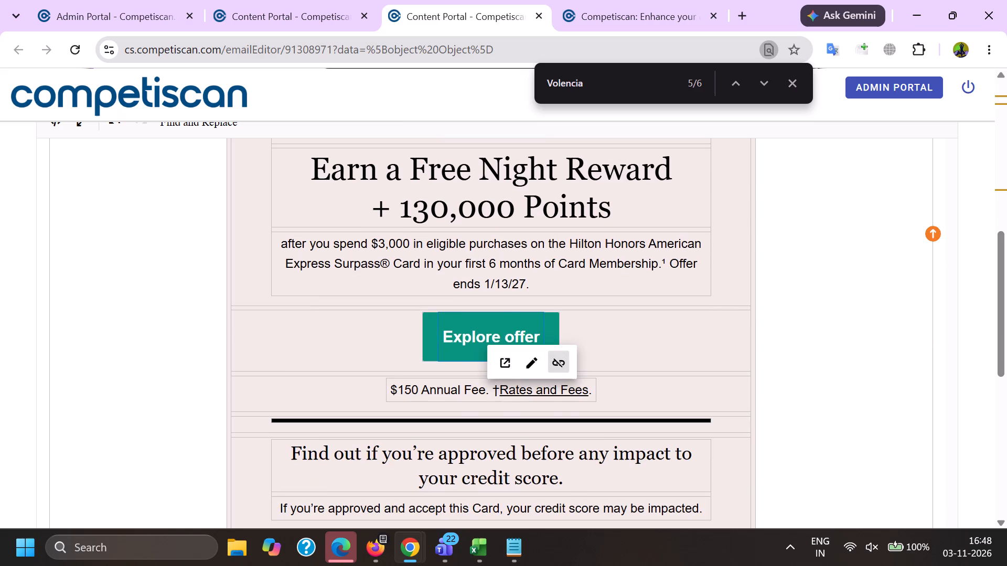
scroll(555, 371, "down", 9)
scroll(444, 333, "down", 13)
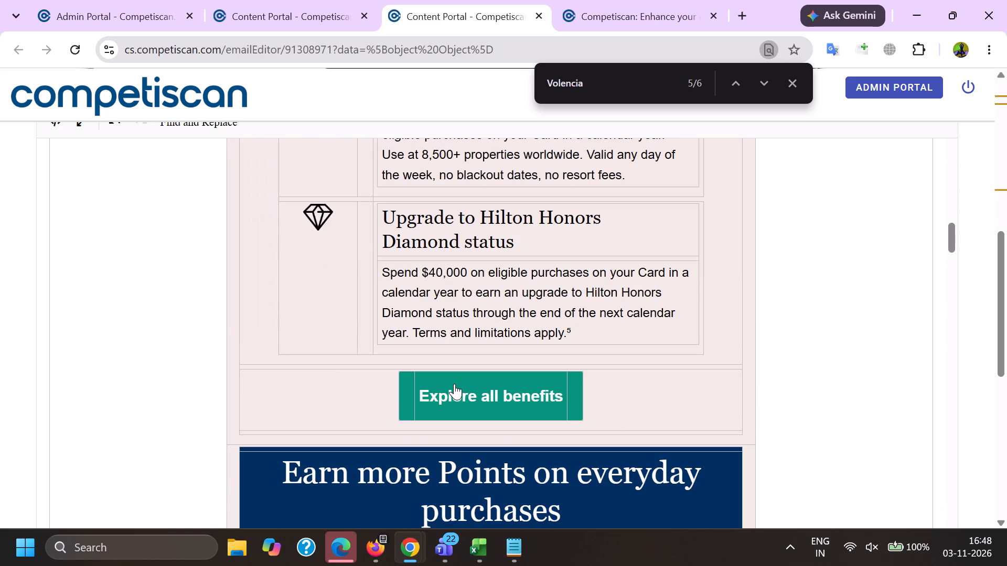
left_click(457, 388)
left_click(541, 420)
scroll(511, 363, "down", 5)
left_click(492, 368)
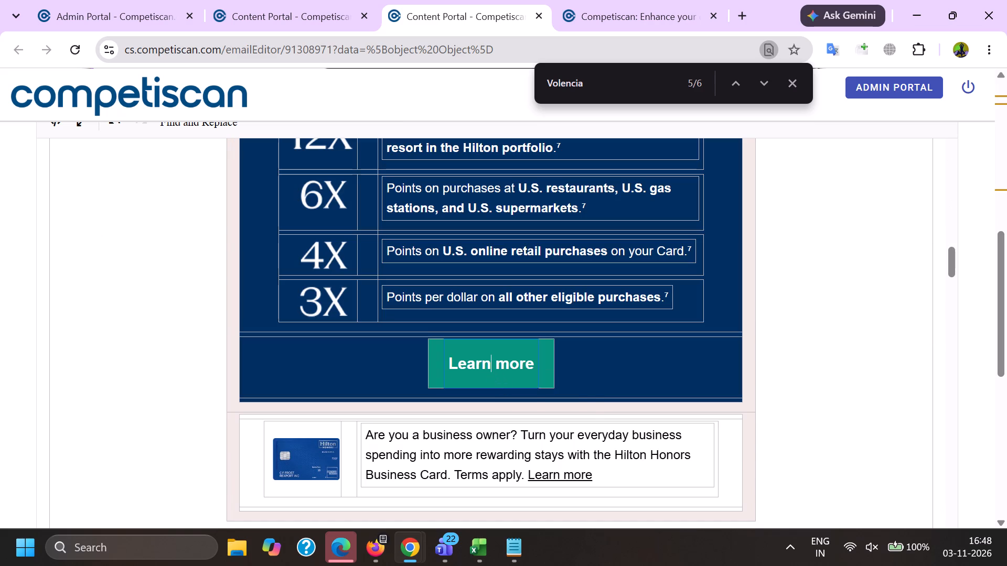
left_click(570, 407)
Remove the hyperlinks from the Instagram, TikTok and Facebook icons below the email body.
scroll(518, 325, "down", 3)
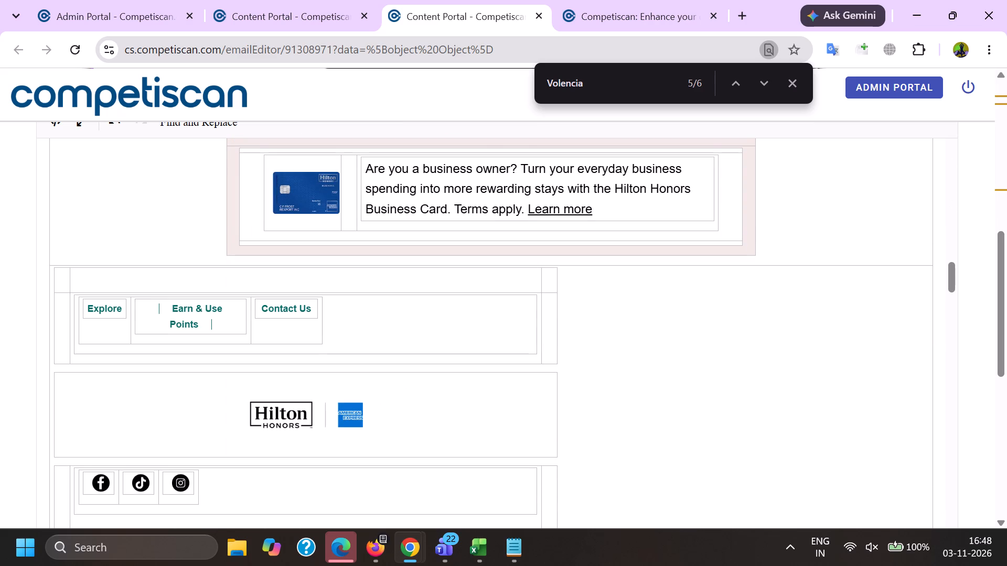
scroll(188, 426, "down", 2)
left_click(184, 326)
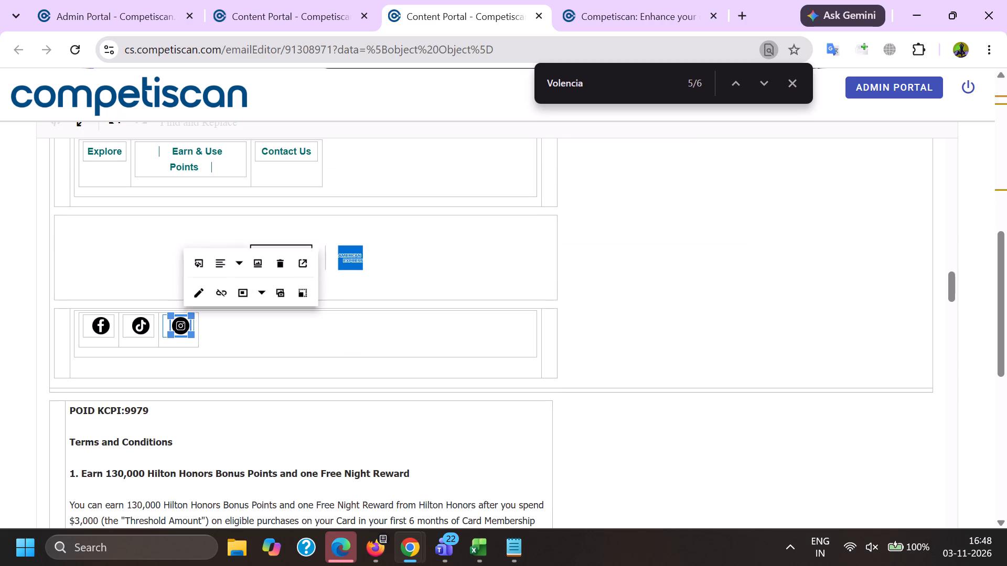
left_click(220, 291)
left_click(144, 328)
left_click(175, 302)
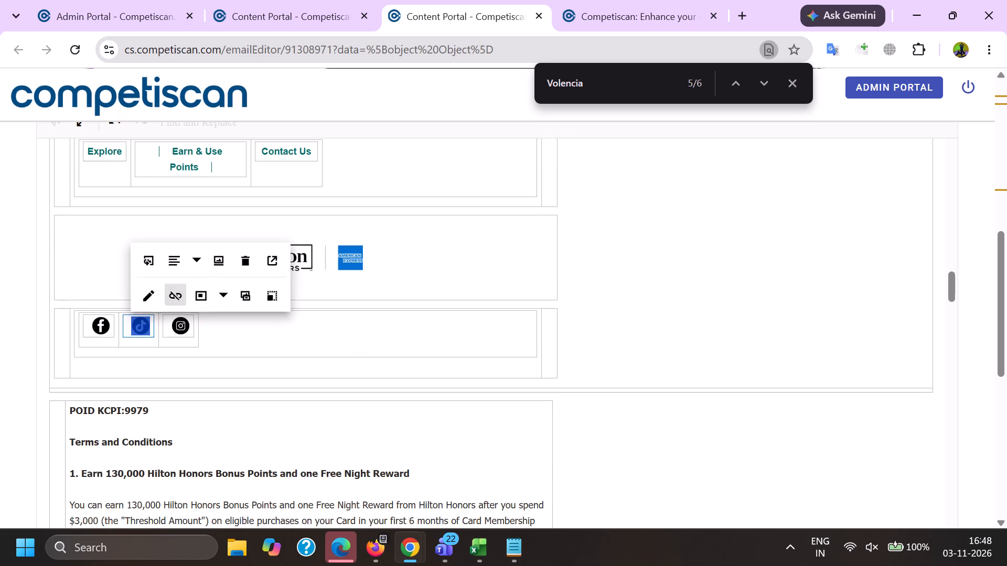
left_click(105, 326)
left_click(134, 296)
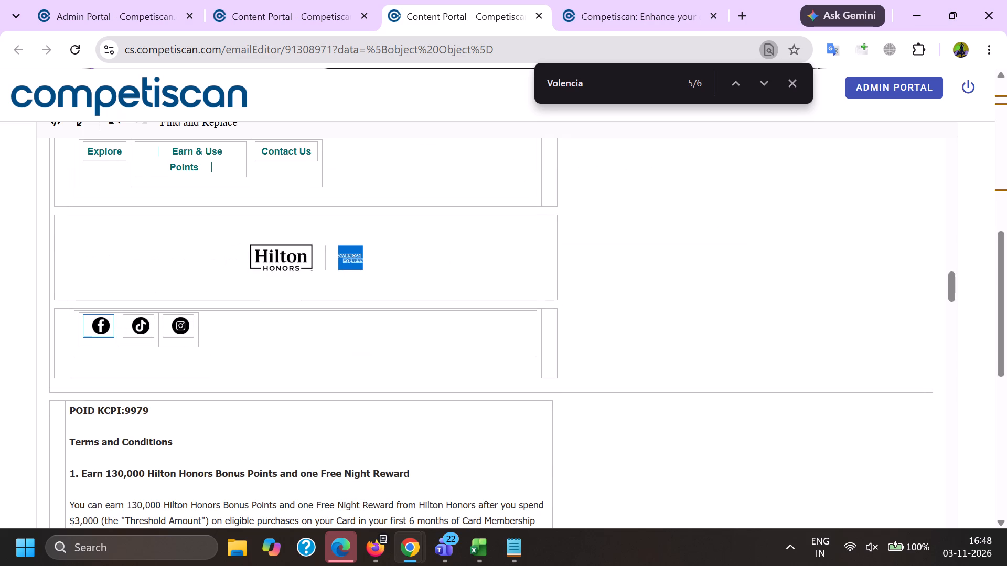
Delete the POID KCPI:9979 line above Terms and Conditions.
left_click_drag(99, 407, 185, 418)
key("BackSpace")
Remove the hyperlinks from Unsubscribe and Manage Email Preferences in the email footer.
scroll(202, 303, "down", 2)
scroll(200, 354, "down", 7)
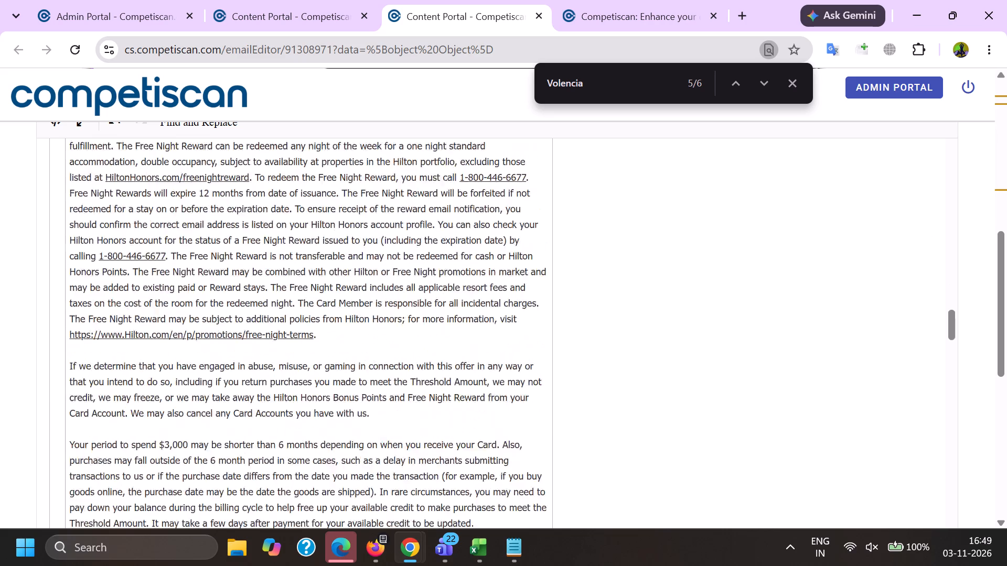
scroll(205, 382, "down", 16)
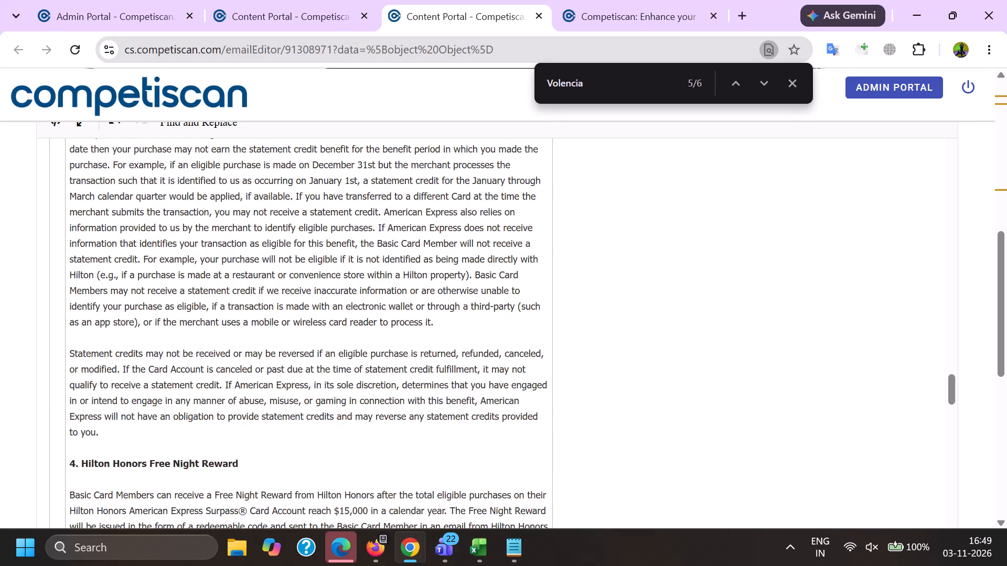
scroll(210, 393, "down", 9)
scroll(215, 389, "up", 1)
scroll(215, 392, "down", 10)
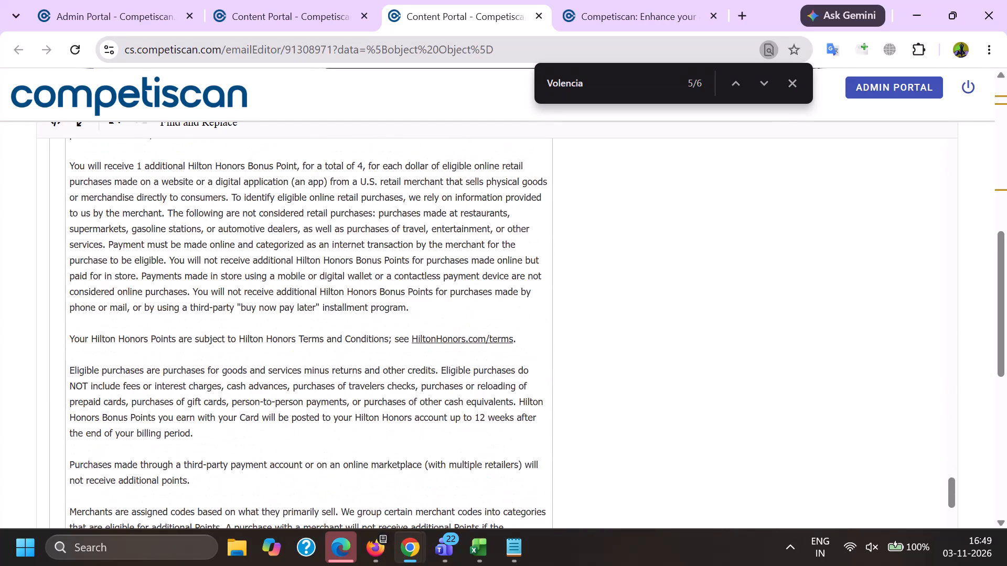
scroll(221, 394, "down", 4)
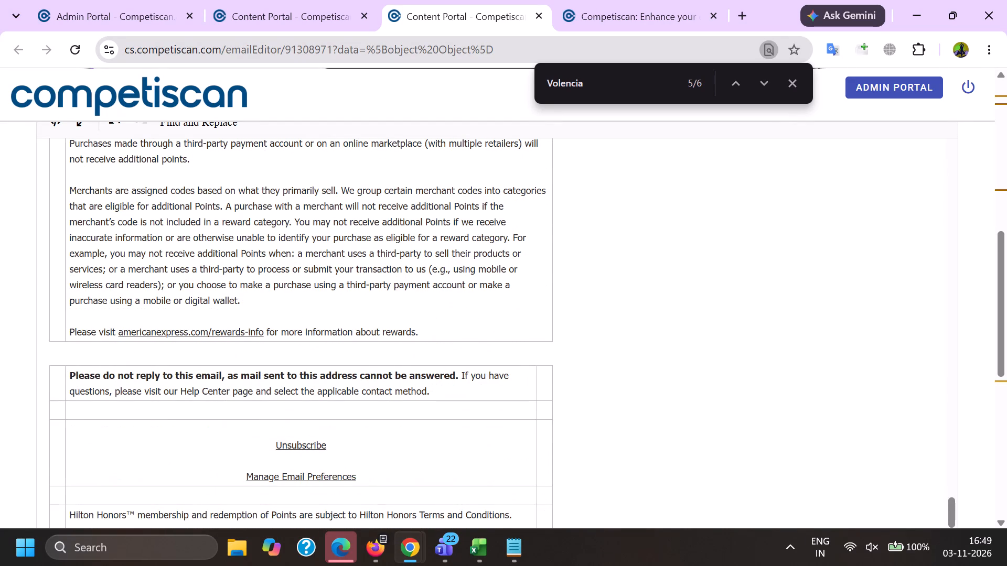
left_click(301, 453)
left_click(297, 444)
left_click(381, 473)
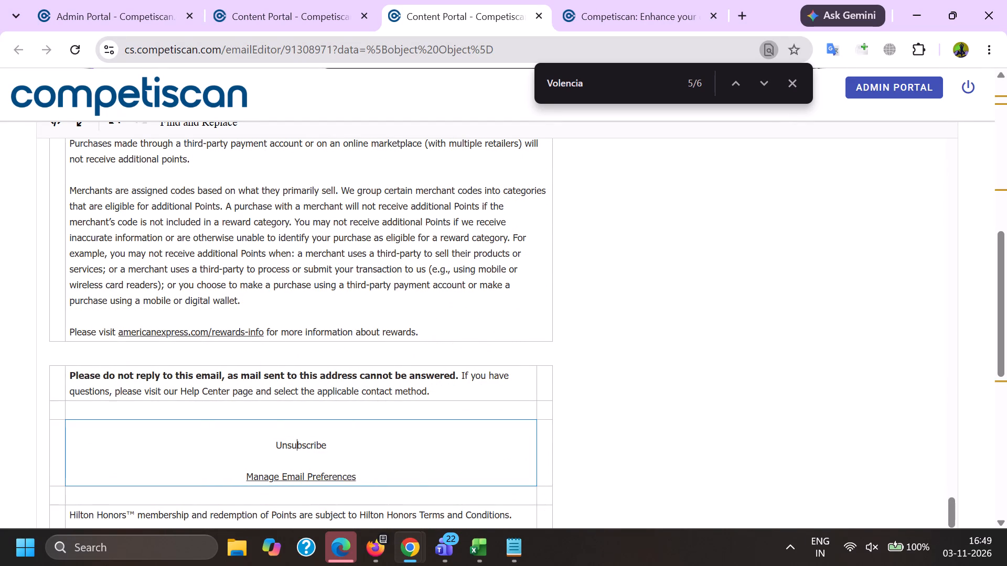
scroll(317, 357, "down", 2)
left_click(284, 318)
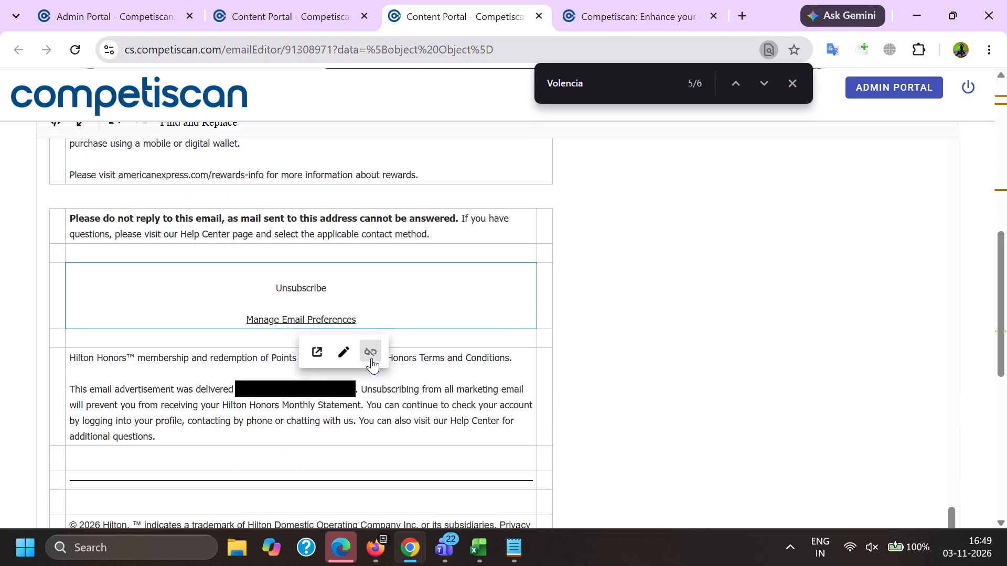
left_click(371, 357)
left_click_drag(248, 387, 354, 392)
key("BackSpace")
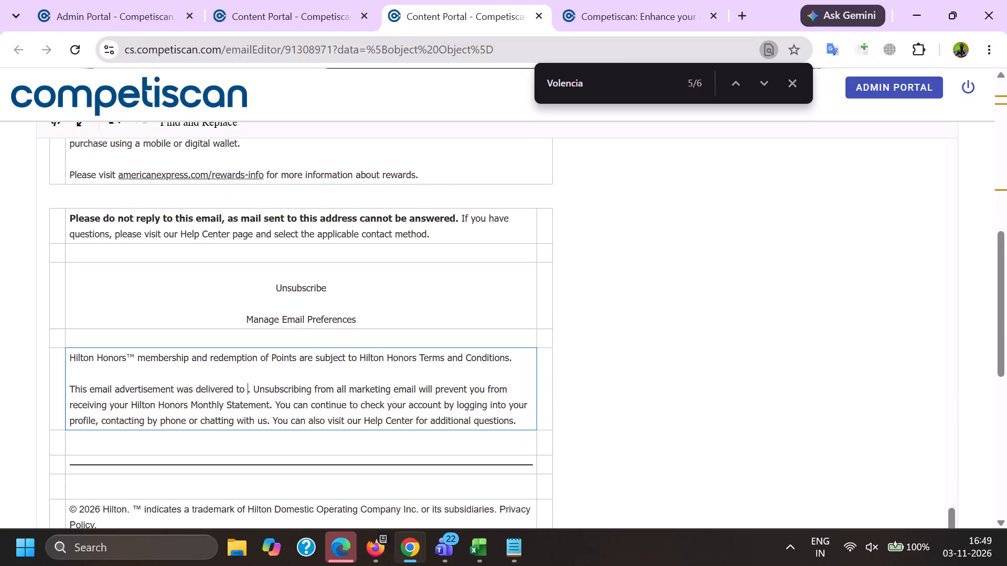
scroll(172, 351, "down", 2)
scroll(221, 400, "down", 1)
left_click_drag(229, 413, 318, 423)
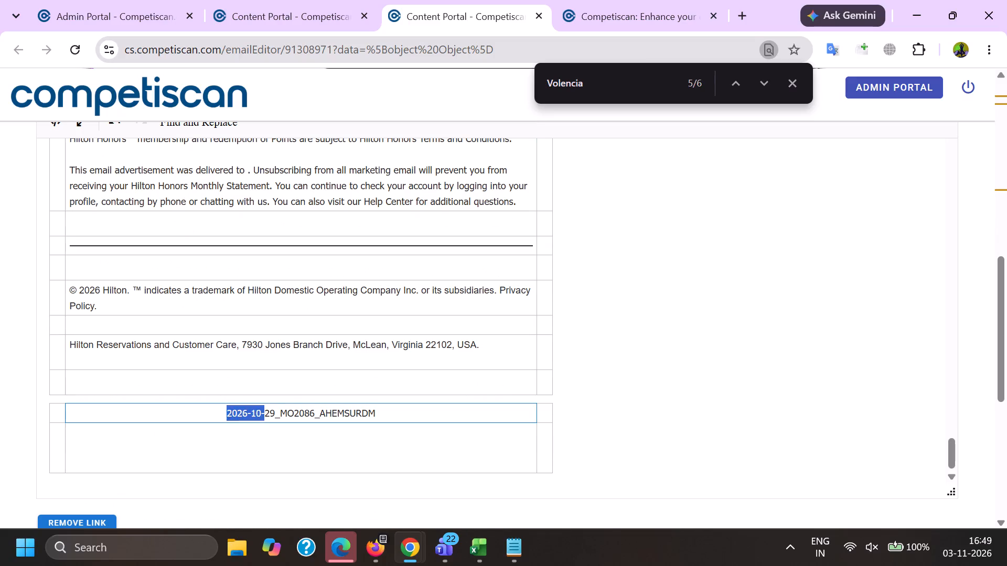
left_click_drag(318, 423, 378, 412)
key("BackSpace")
Remove the hyperlinks from the profile login, Help Center and contacting by phone text in the footer's delivery notice.
scroll(166, 334, "up", 2)
left_click(288, 350)
left_click(359, 357)
left_click(428, 345)
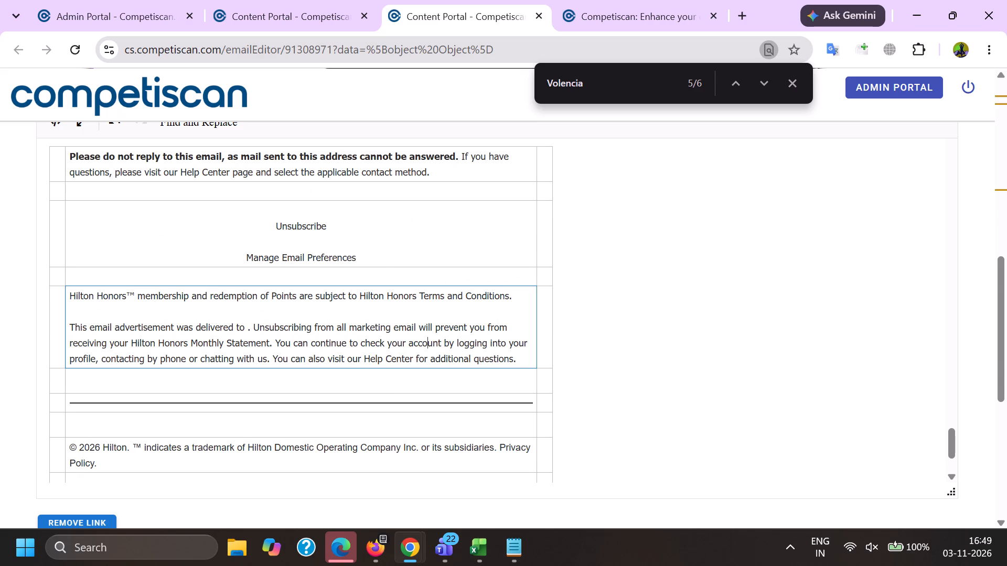
left_click(477, 348)
left_click(560, 373)
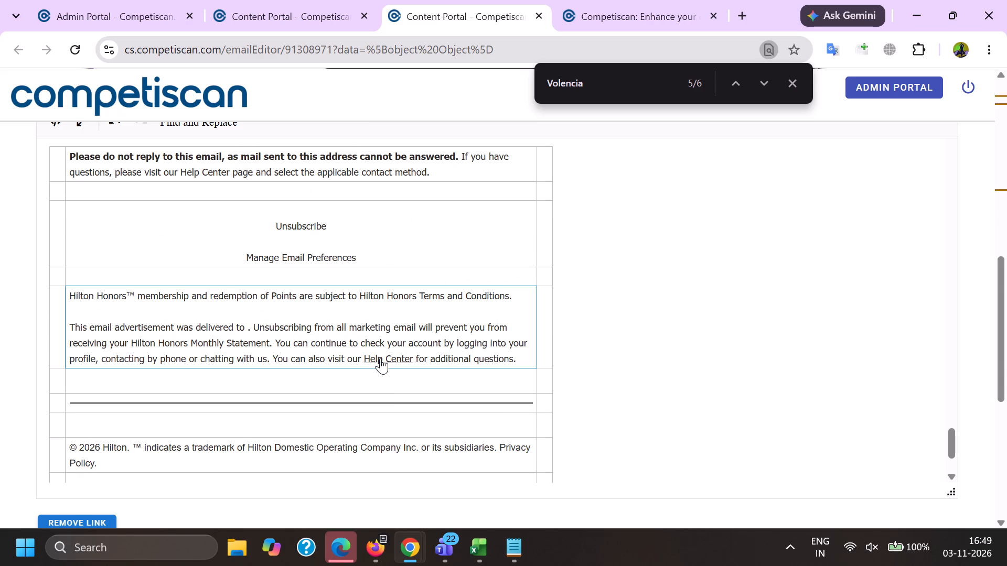
left_click(373, 361)
left_click(456, 389)
left_click(167, 352)
left_click(256, 386)
left_click(152, 326)
Save the edited email's product info.
scroll(305, 333, "down", 2)
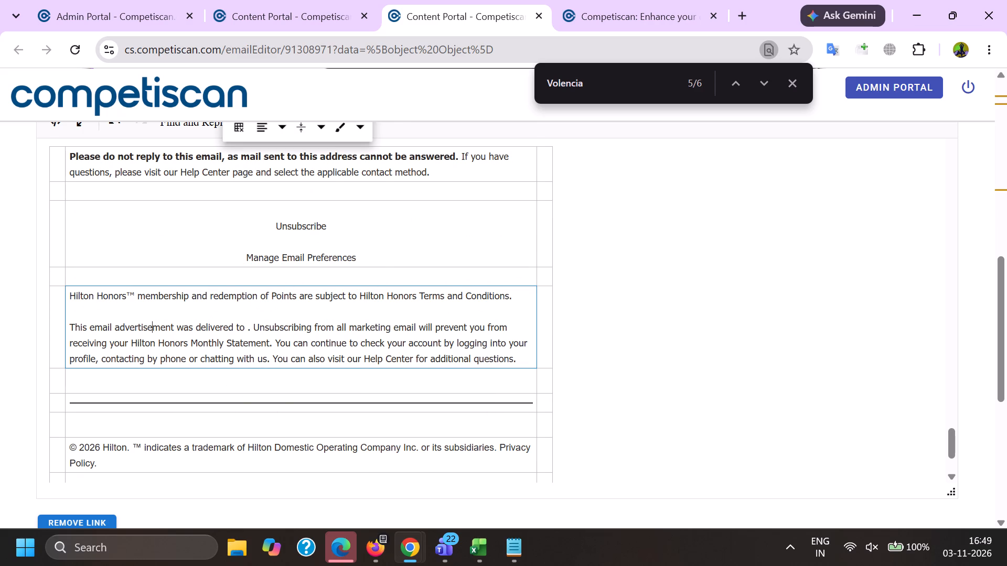
scroll(307, 334, "down", 5)
left_click(384, 510)
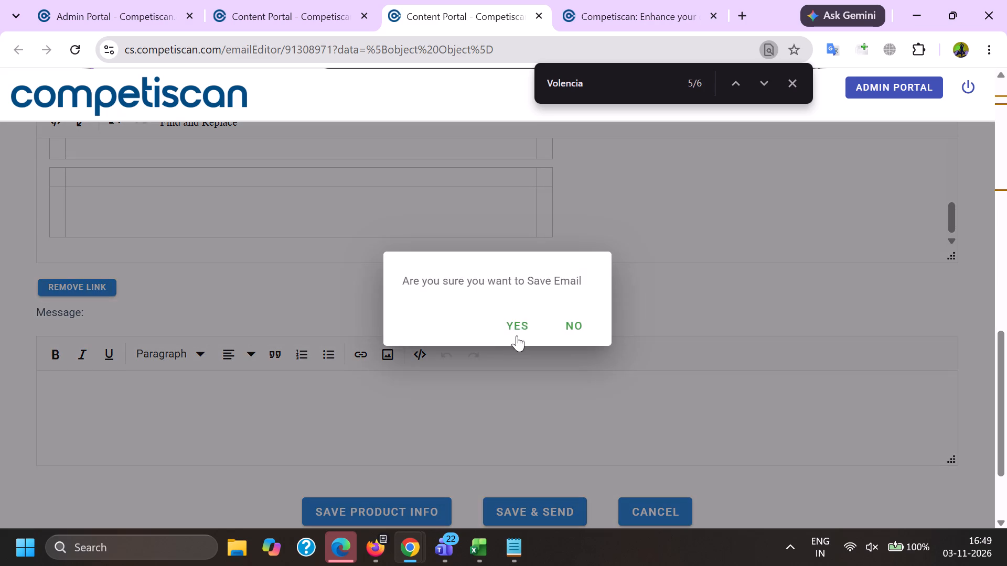
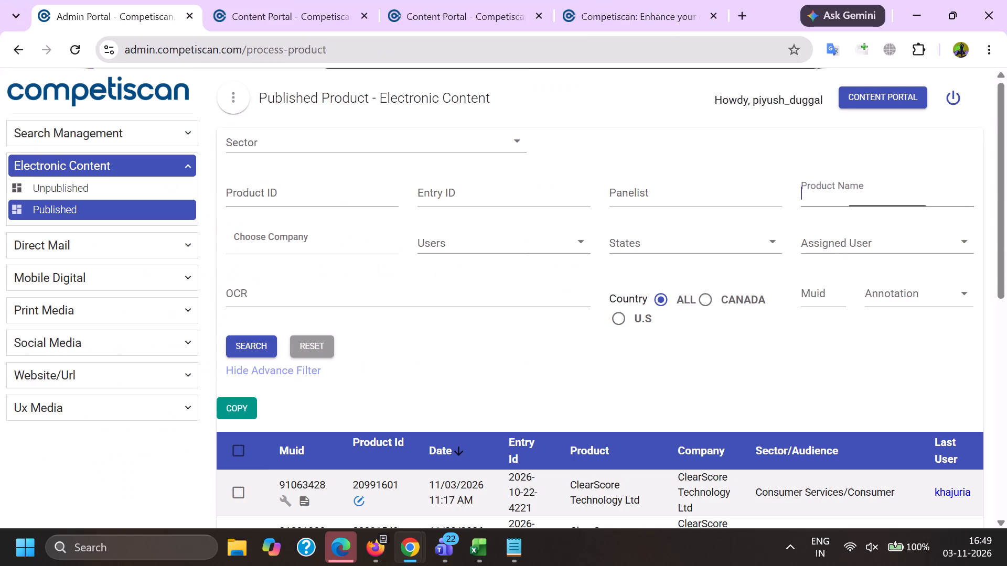
Search the published electronic content for products named surpass card.
key("s")
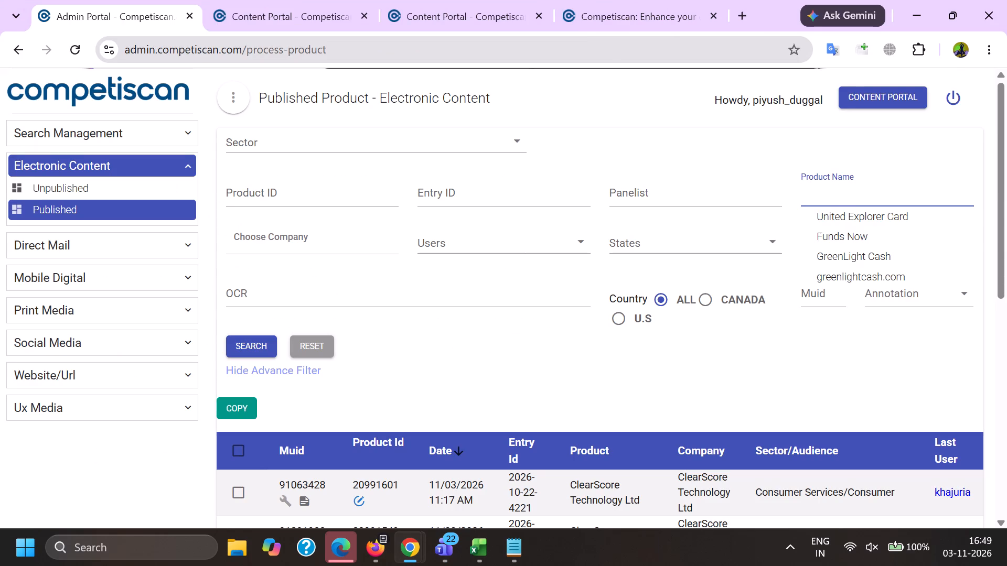
key("u")
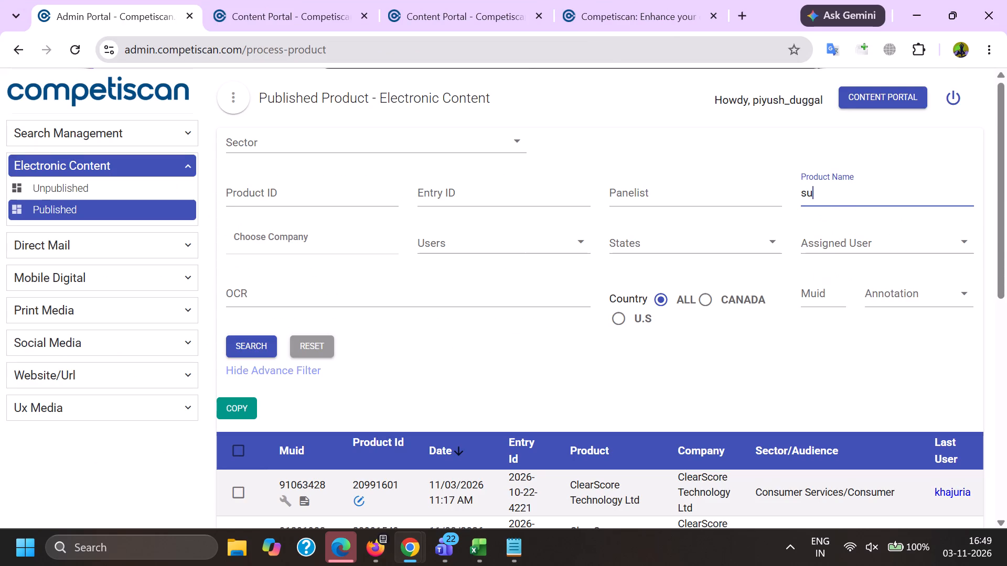
key("r")
key("p")
key("a")
type("ss")
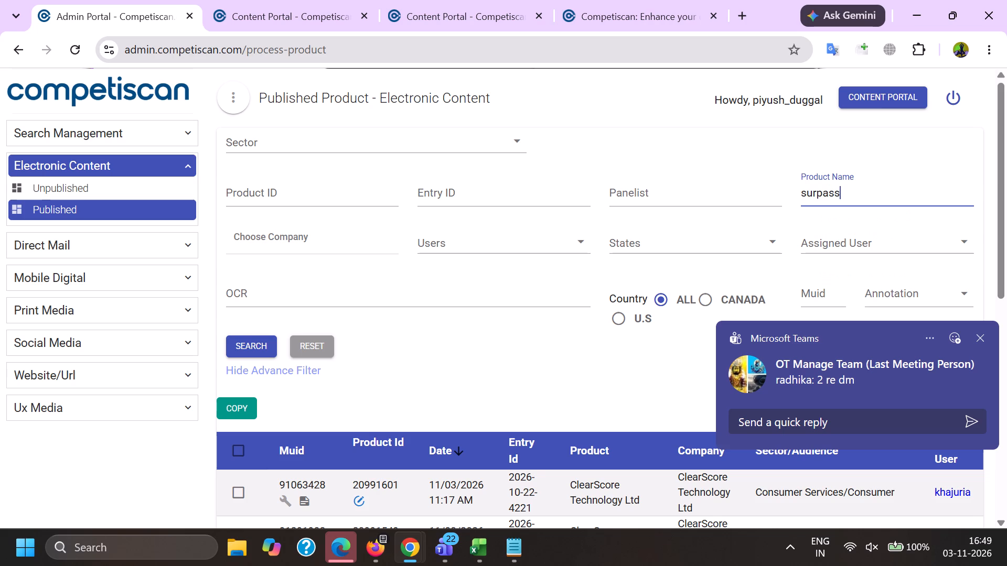
key("space")
type("cad")
key("Return")
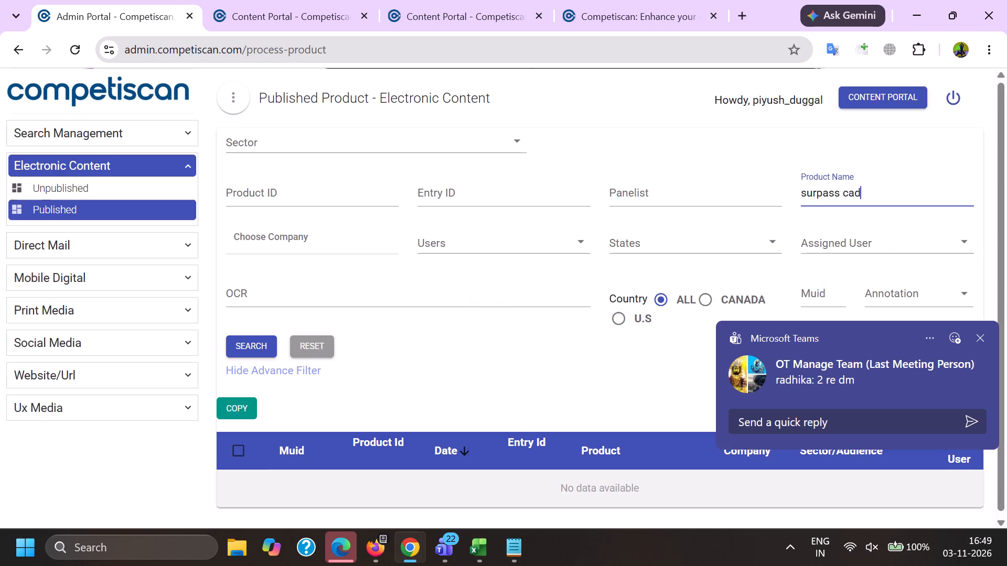
key("BackSpace")
key("r")
key("d")
key("Return")
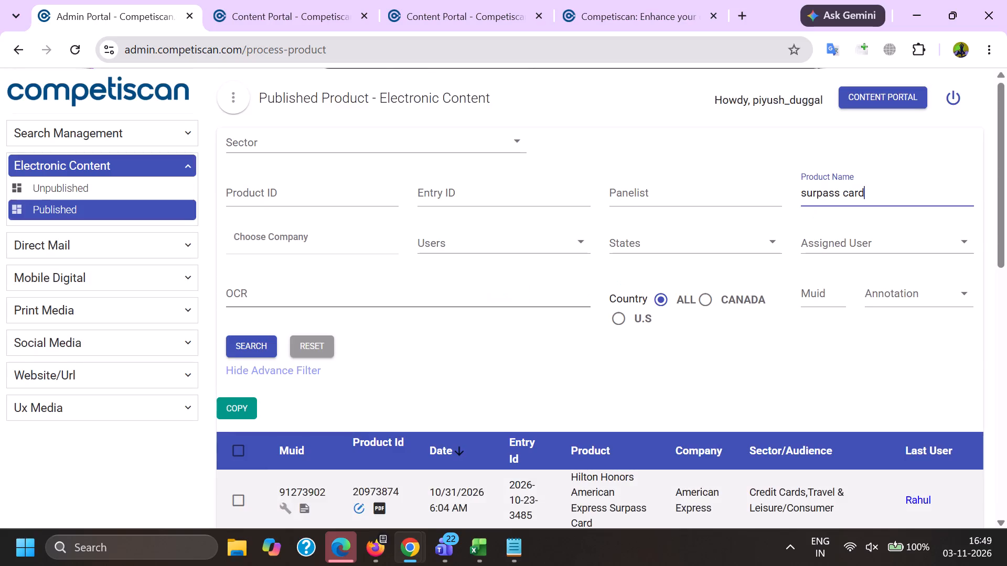
Filter the surpass card search by the signed-in user's own account and run it.
scroll(503, 279, "down", 1)
left_click(434, 159)
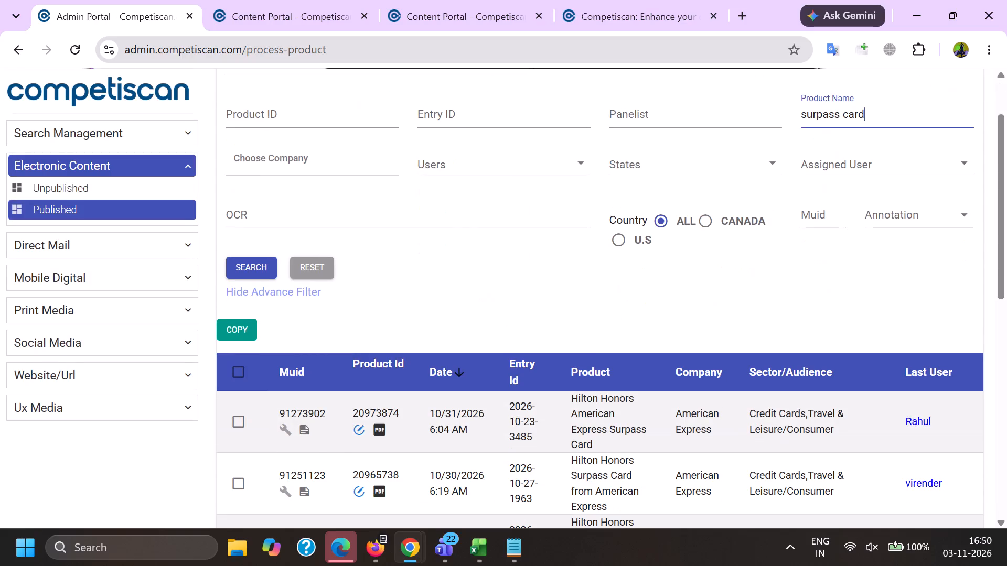
type("pi")
key("y")
type("ush")
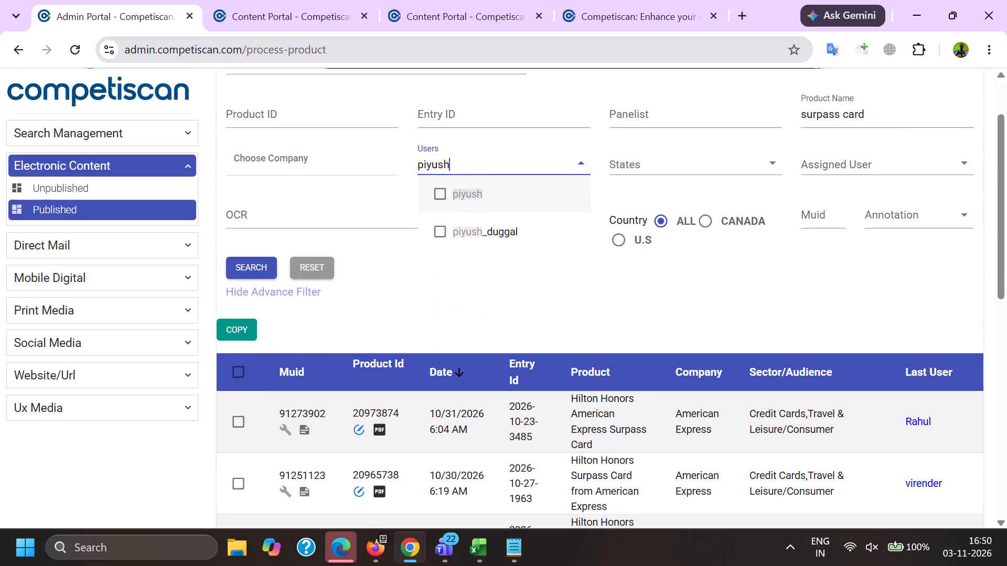
key("Down")
key("Down")
key("Return")
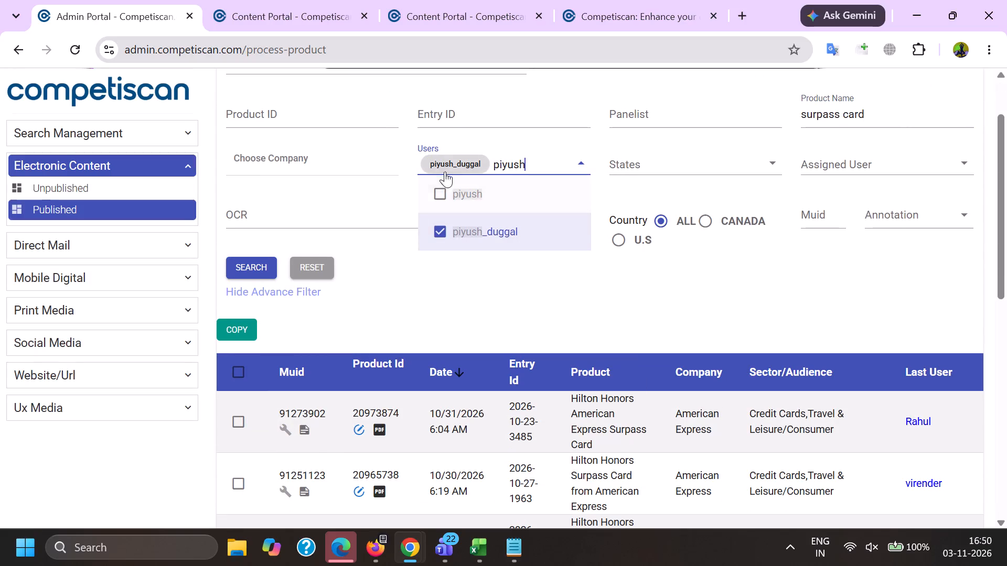
left_click(267, 272)
Review the edited Free Night Reward + 130K Points email in the email editor, from its header through the offer and the benefit terms.
key("alt+Tab")
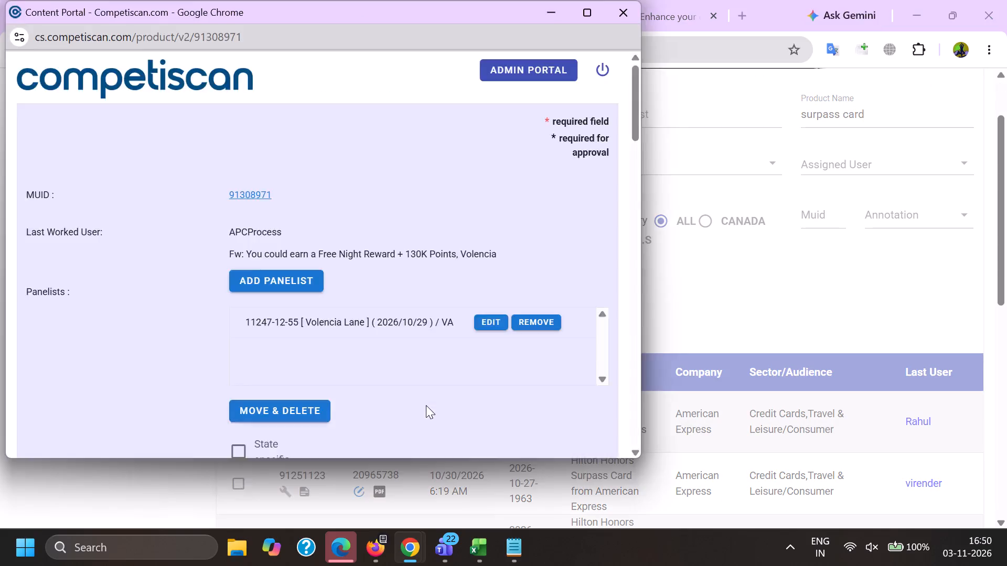
key("alt+Tab")
left_click(258, 0)
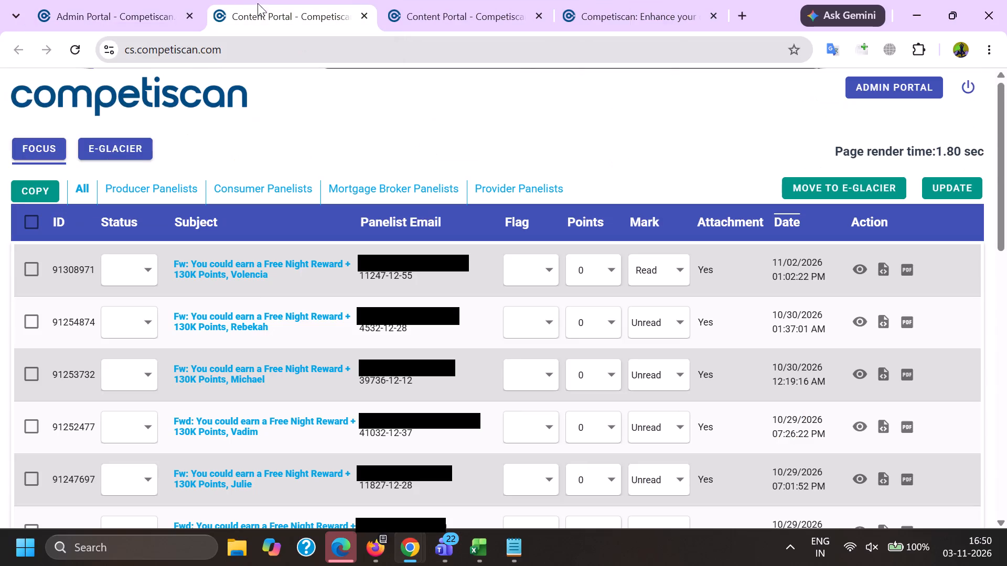
left_click(422, 0)
scroll(284, 228, "down", 4)
scroll(251, 295, "up", 19)
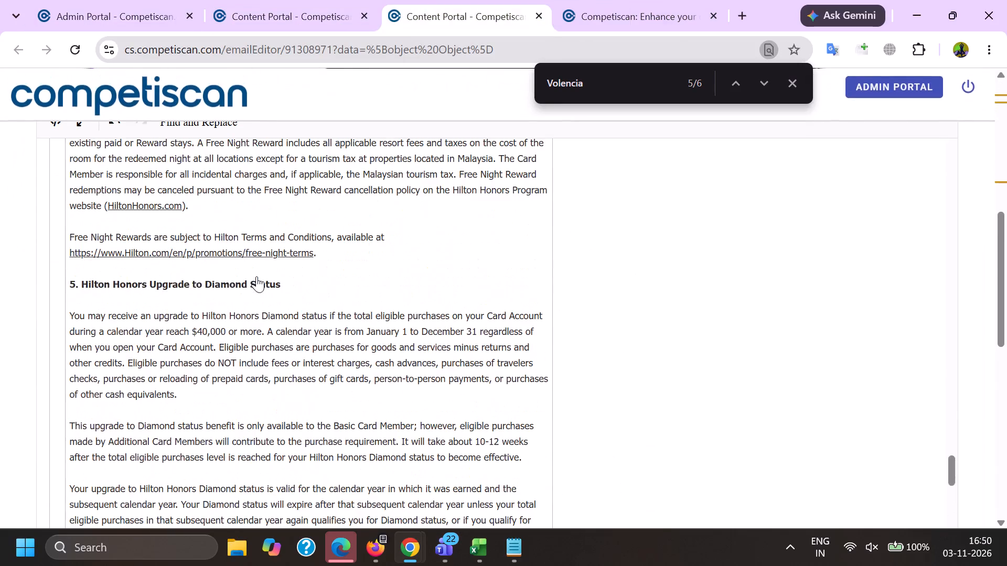
left_click(256, 276)
key("Page_Up")
key("Page_Up")
key("Page_Up")
key("Page_Up")
key("Page_Up")
key("Page_Up")
key("Page_Up")
key("Page_Up")
key("Page_Up")
key("Page_Up")
key("Page_Up")
key("Page_Up")
key("Page_Up")
key("Page_Up")
key("Page_Up")
key("Page_Up")
key("Page_Up")
key("Page_Up")
key("Page_Up")
key("Page_Up")
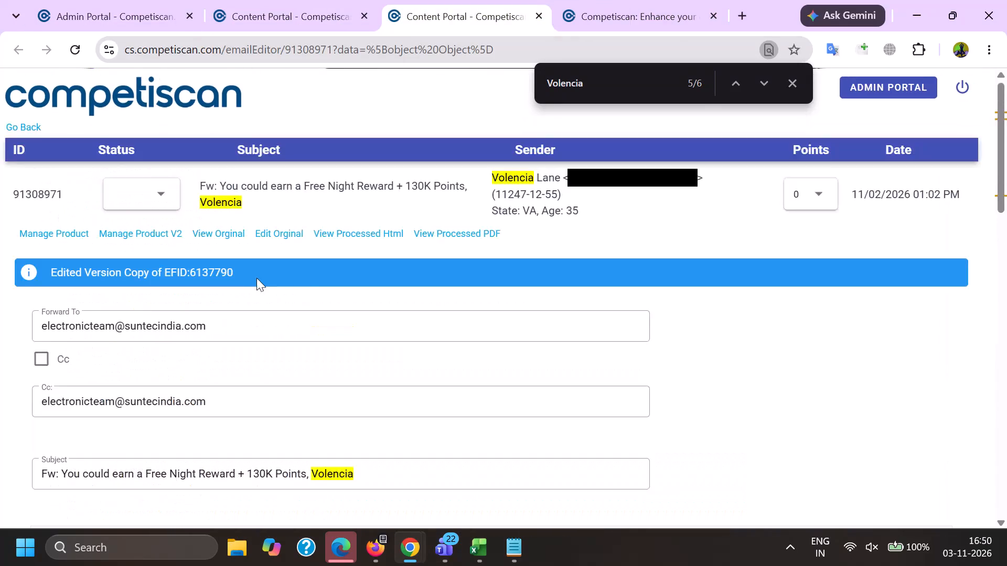
scroll(372, 318, "down", 20)
scroll(372, 318, "down", 2)
scroll(418, 359, "up", 6)
scroll(371, 312, "down", 13)
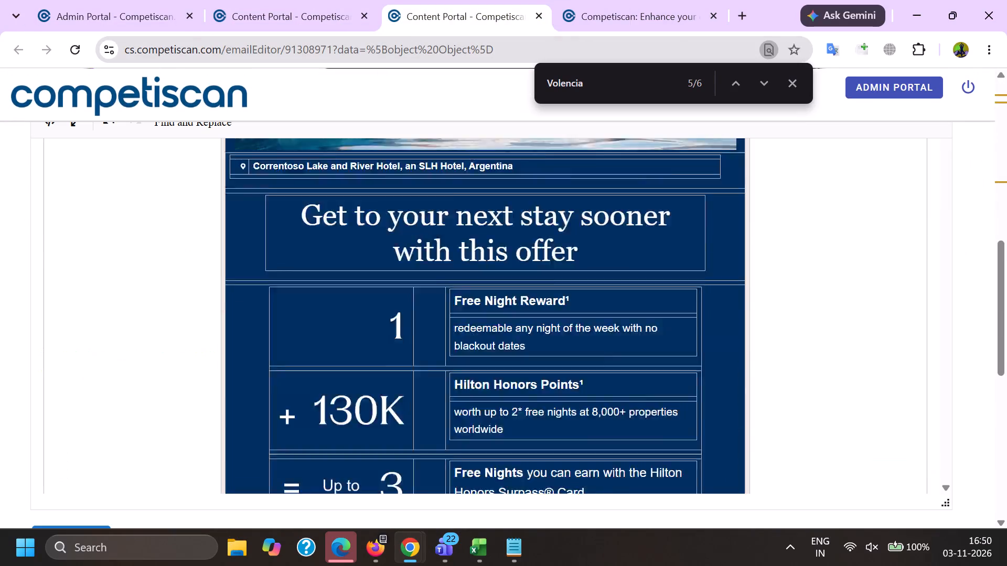
scroll(371, 330, "down", 5)
scroll(371, 327, "up", 2)
scroll(371, 327, "down", 10)
key("Page_Down")
key("Page_Down")
key("Page_Down")
key("Page_Down")
key("Page_Down")
key("Page_Down")
key("Page_Down")
scroll(392, 336, "up", 6)
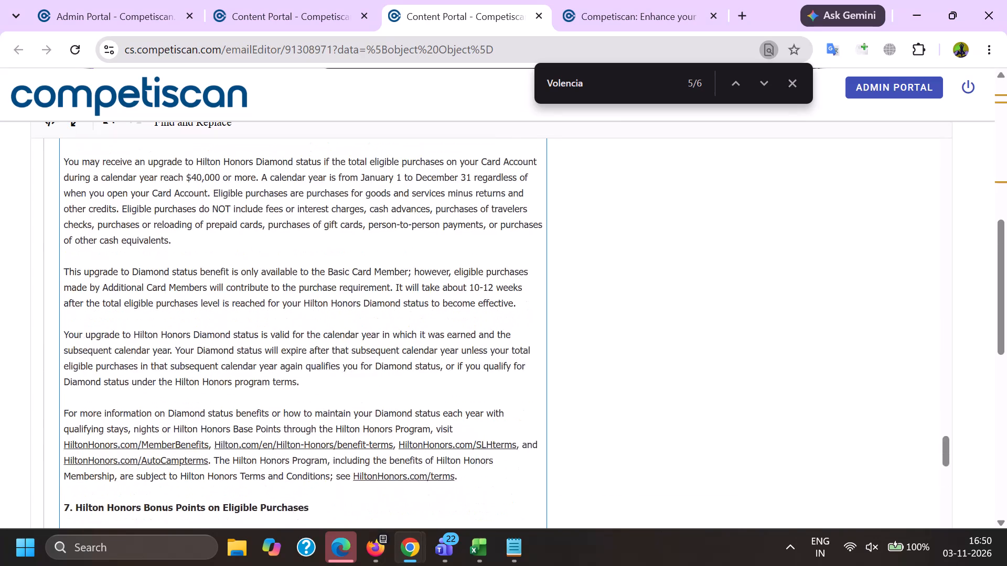
scroll(403, 333, "up", 8)
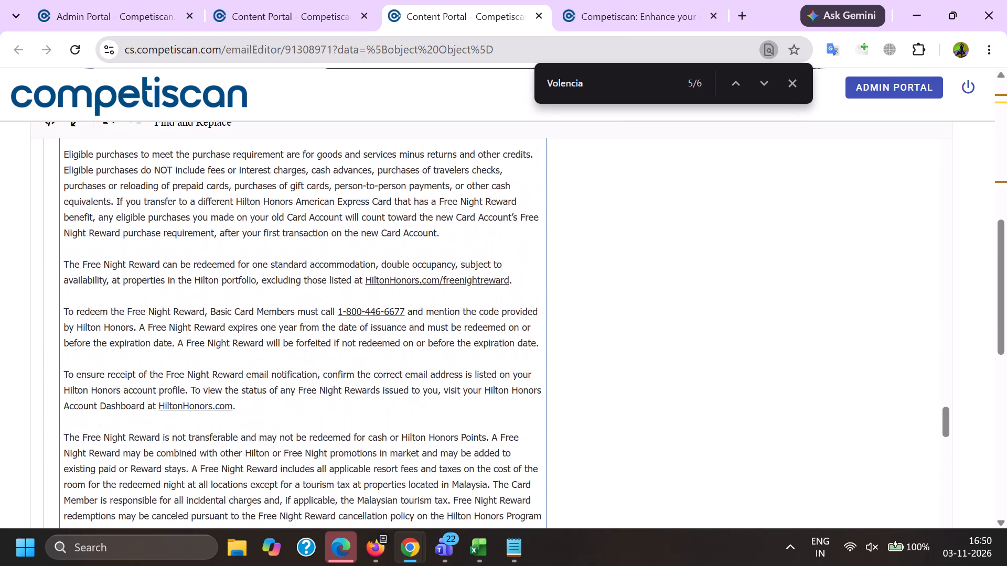
left_click(377, 465)
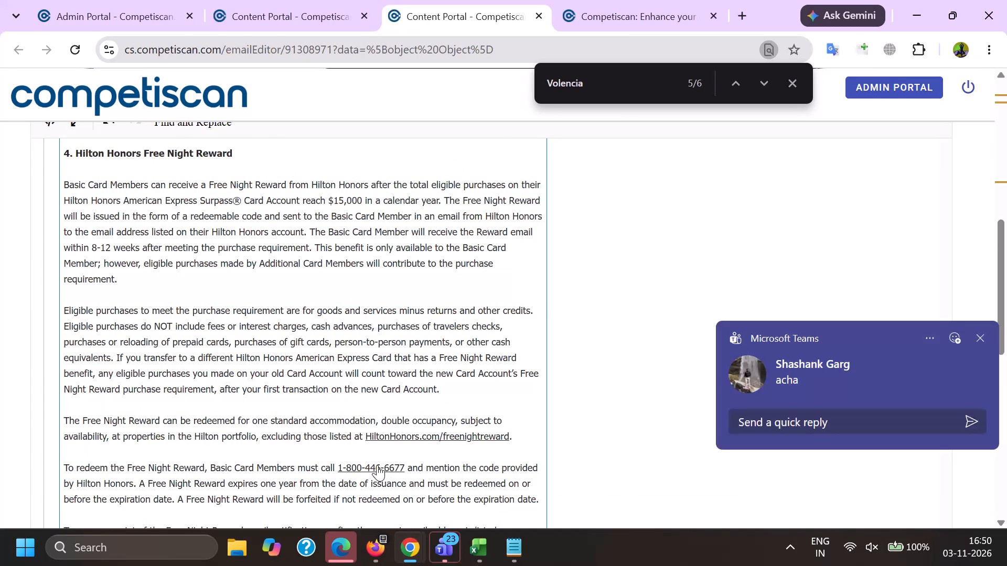
left_click(462, 495)
scroll(429, 332, "down", 1)
scroll(419, 353, "up", 2)
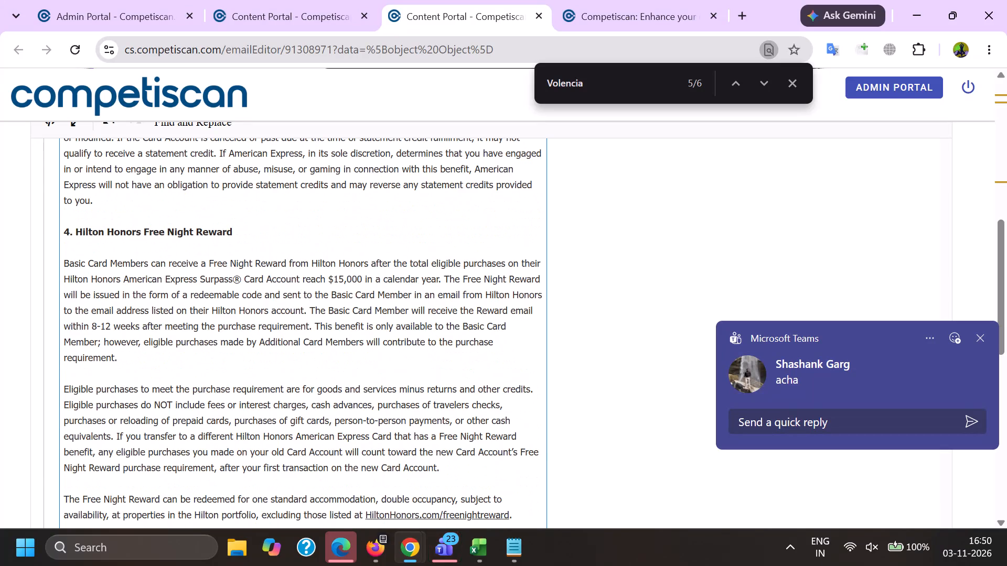
scroll(364, 315, "down", 14)
scroll(0, 384, "down", 6)
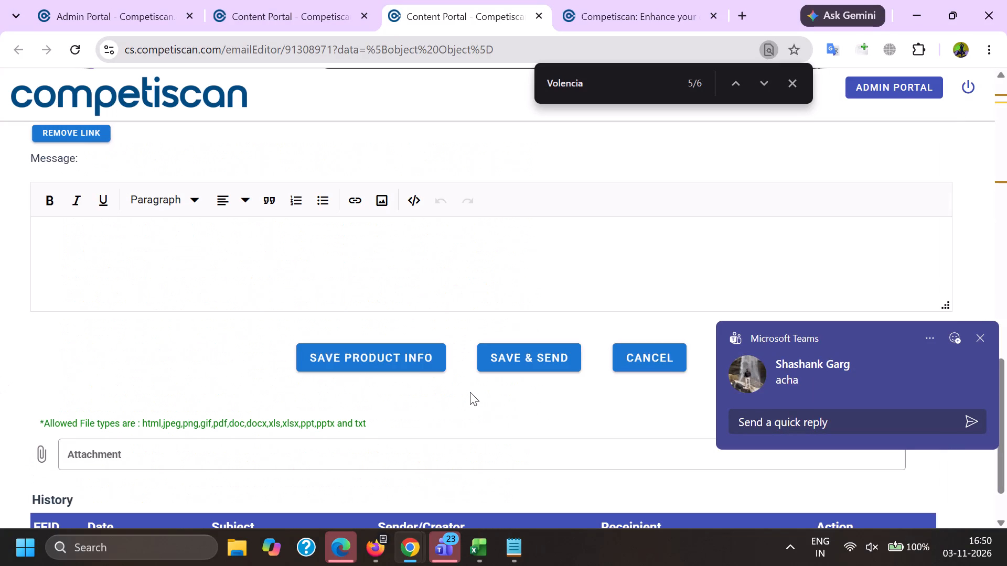
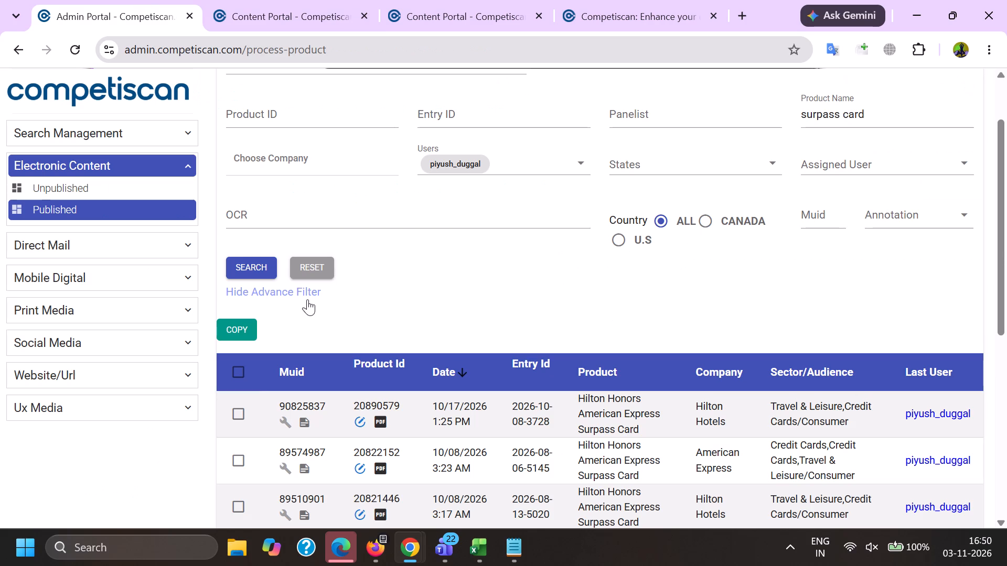
Preview the PDF content of the newest published Surpass Card product, 20890579.
scroll(306, 296, "down", 2)
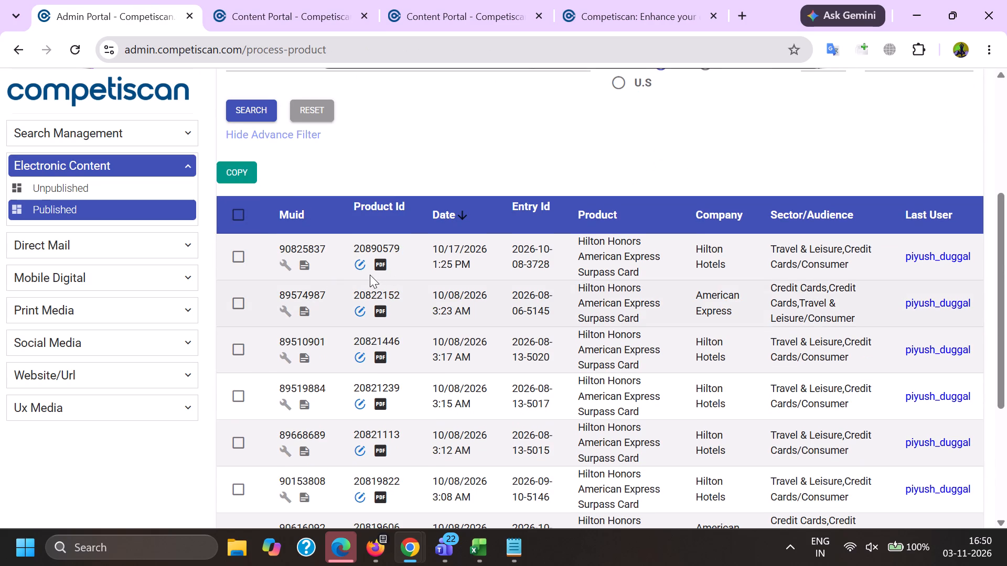
left_click(384, 268)
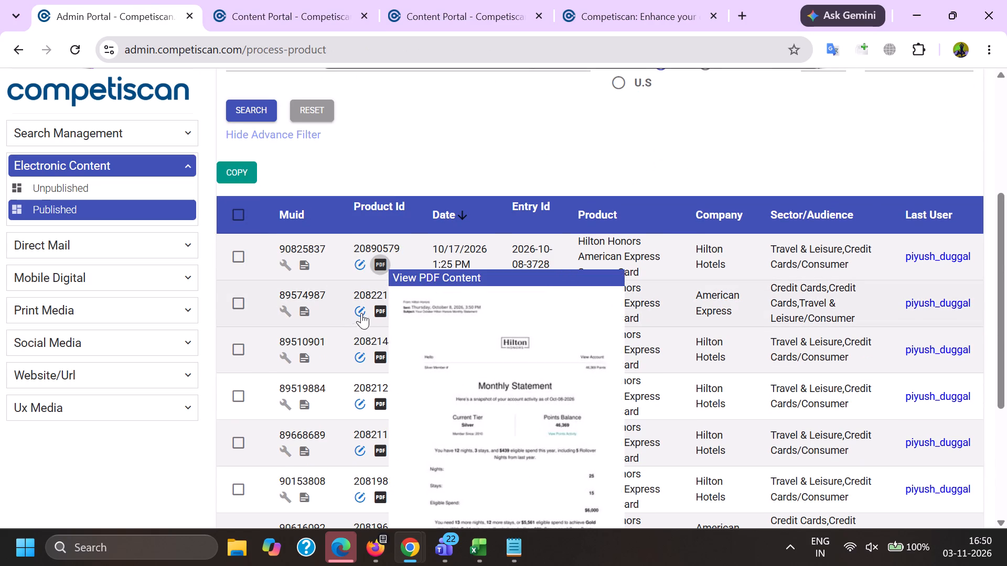
left_click(340, 298)
scroll(340, 300, "down", 3)
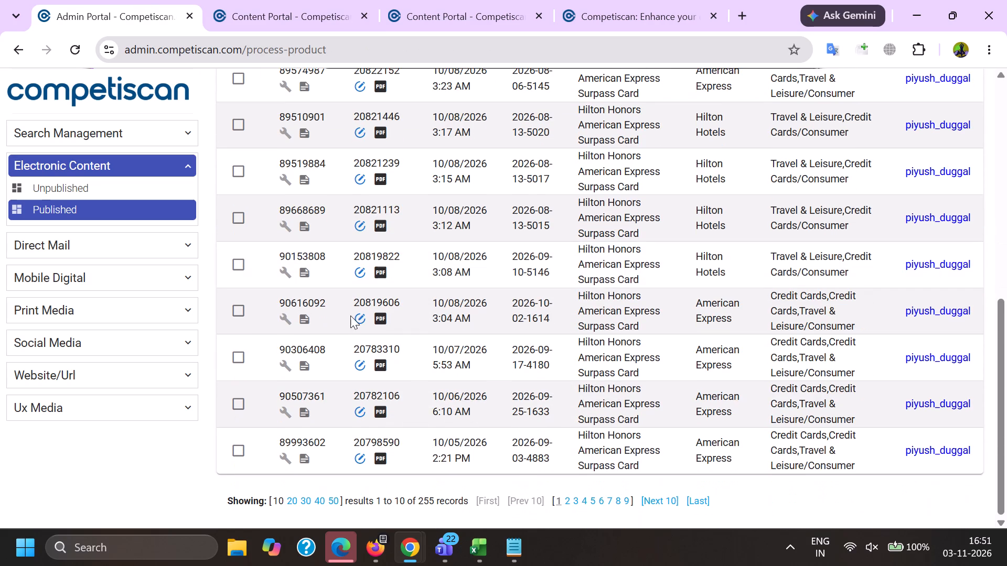
Go to a further page of the Surpass Card results and preview the PDFs of products 20127062, 20126963 and 20092613.
left_click(574, 499)
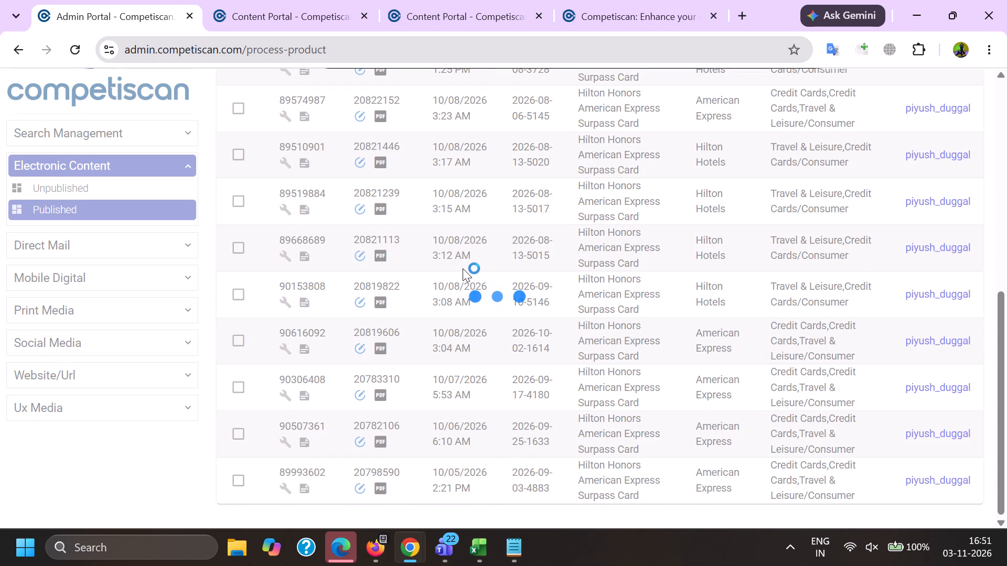
scroll(382, 277, "up", 4)
left_click(383, 358)
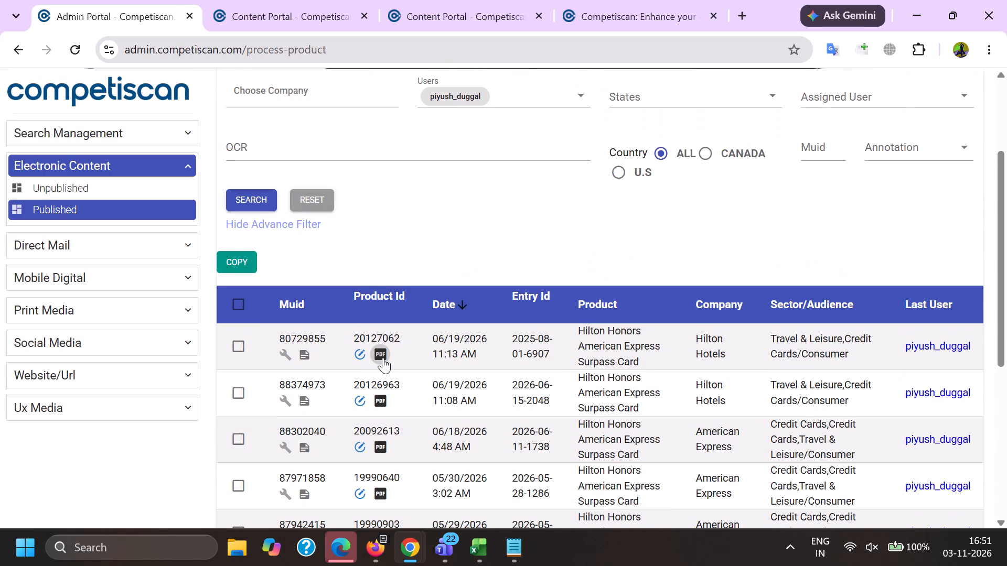
scroll(352, 367, "down", 2)
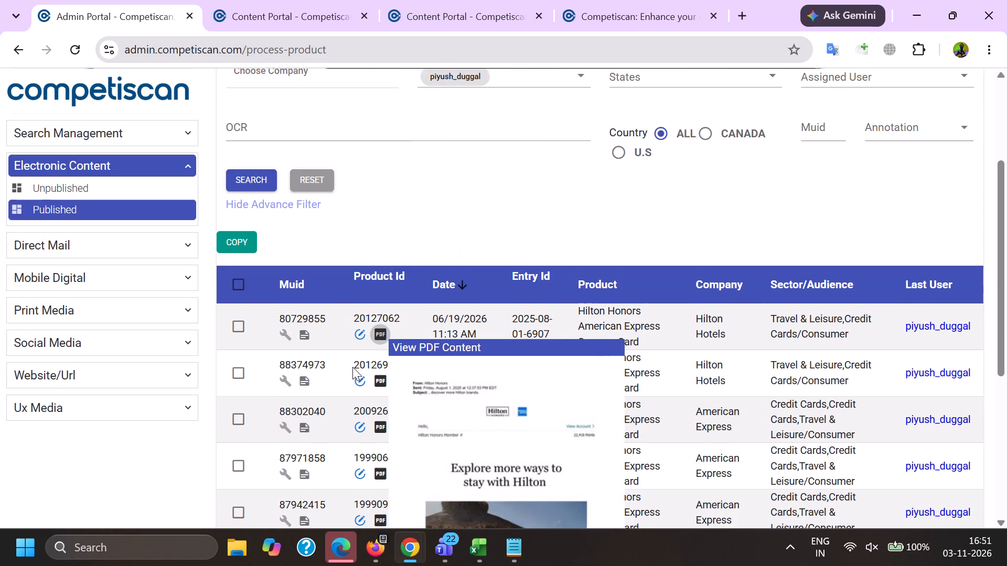
scroll(352, 368, "down", 1)
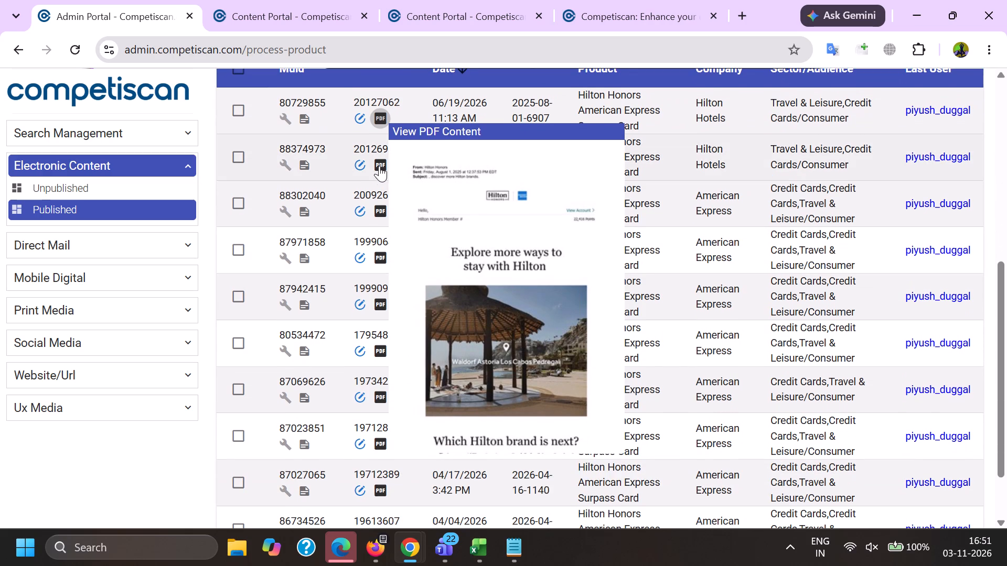
left_click(379, 165)
left_click(380, 168)
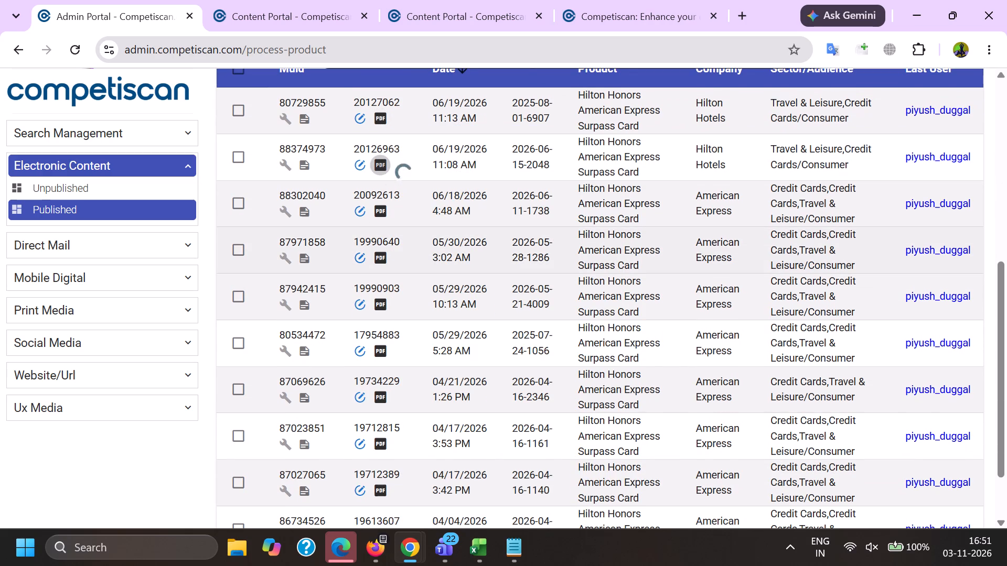
left_click(380, 214)
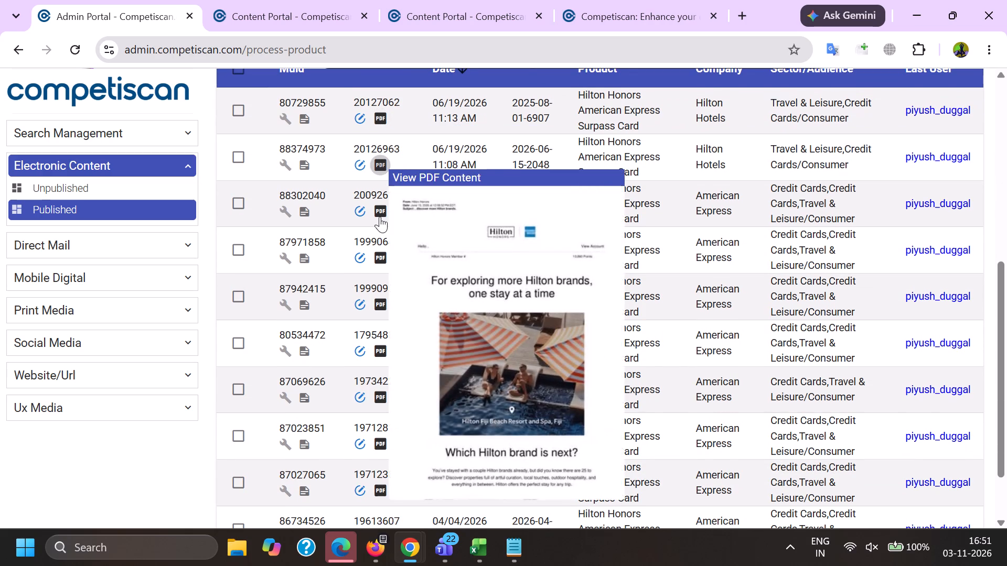
left_click(380, 214)
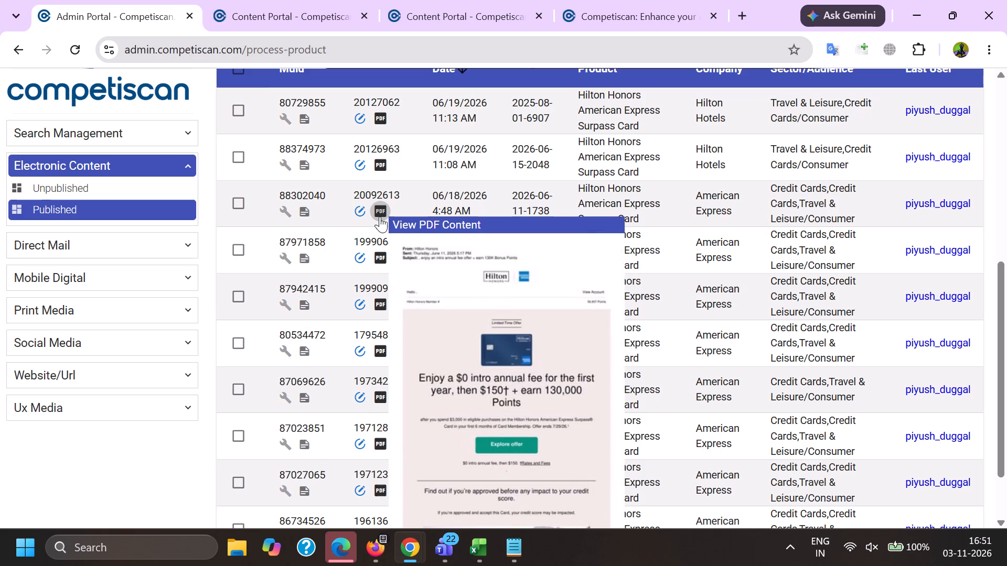
Open the record of published product 20092613, the $0 intro annual fee plus 130,000 Points offer, for editing.
left_click(363, 214, "ctrl")
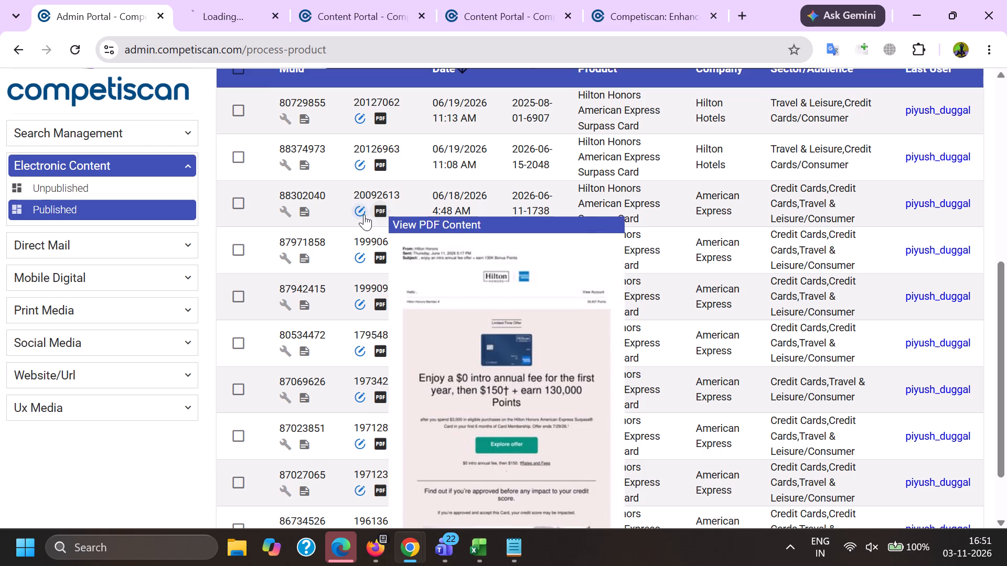
Return to the Free Night Reward + 130K Points email in the email editor and examine its header and opening section.
left_click(357, 0)
left_click(542, 0)
scroll(380, 279, "down", 6)
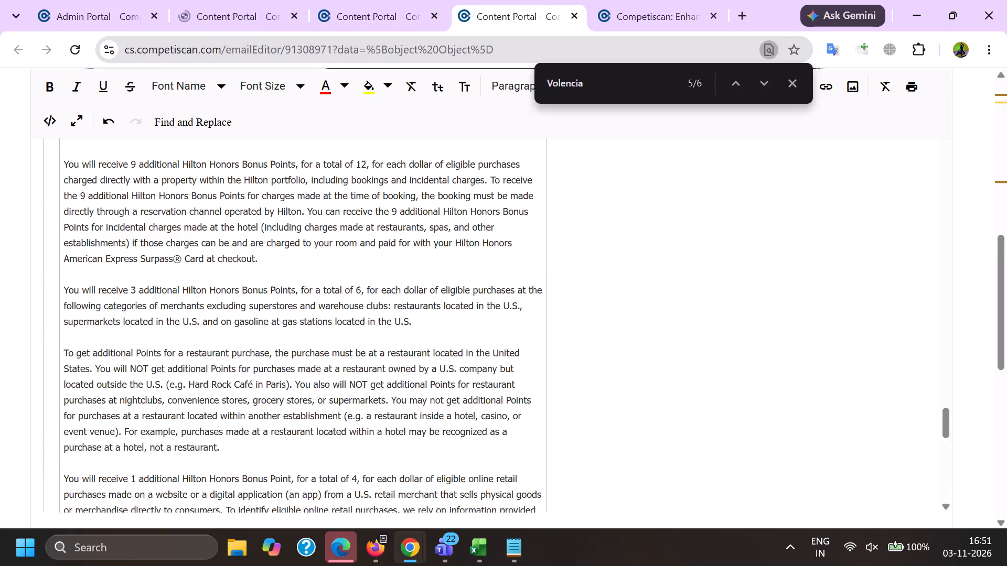
scroll(328, 307, "up", 6)
left_click(327, 288)
key("Page_Up")
key("Page_Up")
key("Page_Up")
key("Page_Up")
key("Page_Up")
key("Page_Up")
key("Page_Up")
key("Page_Up")
key("Page_Up")
key("Page_Up")
key("Page_Up")
key("Page_Up")
key("Page_Up")
key("Page_Up")
key("Page_Up")
key("Page_Up")
key("Page_Up")
key("Page_Up")
key("Page_Up")
key("Page_Up")
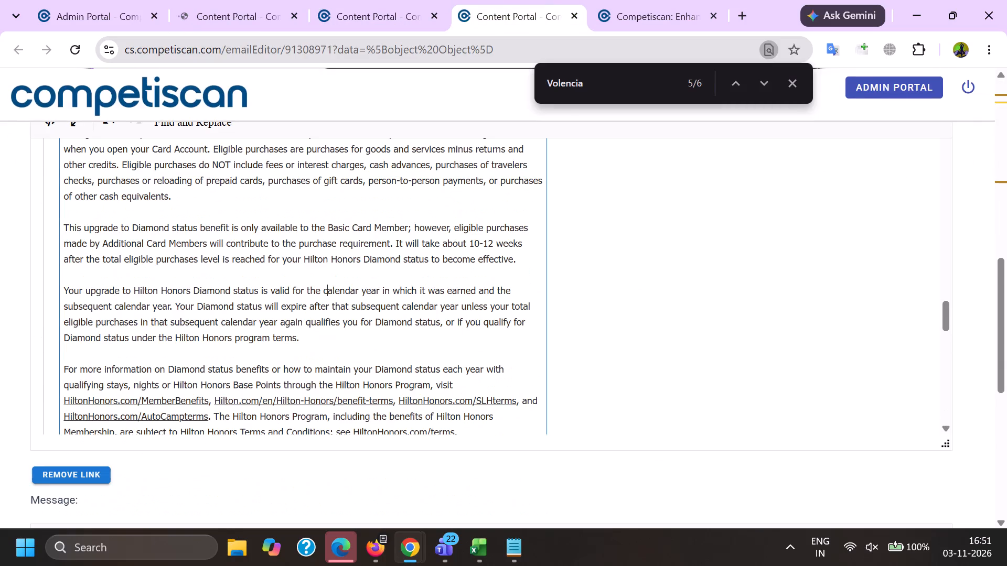
scroll(328, 297, "down", 7)
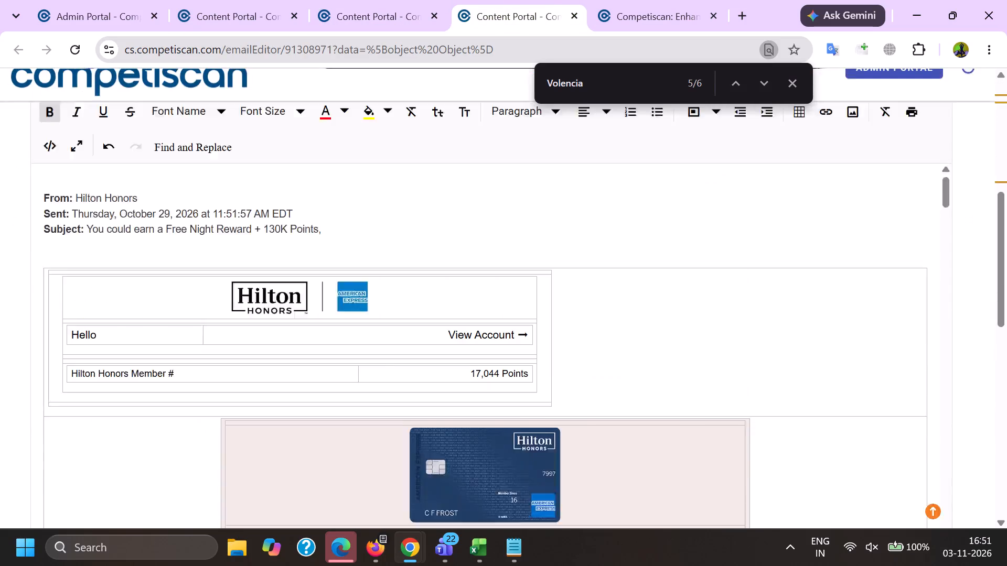
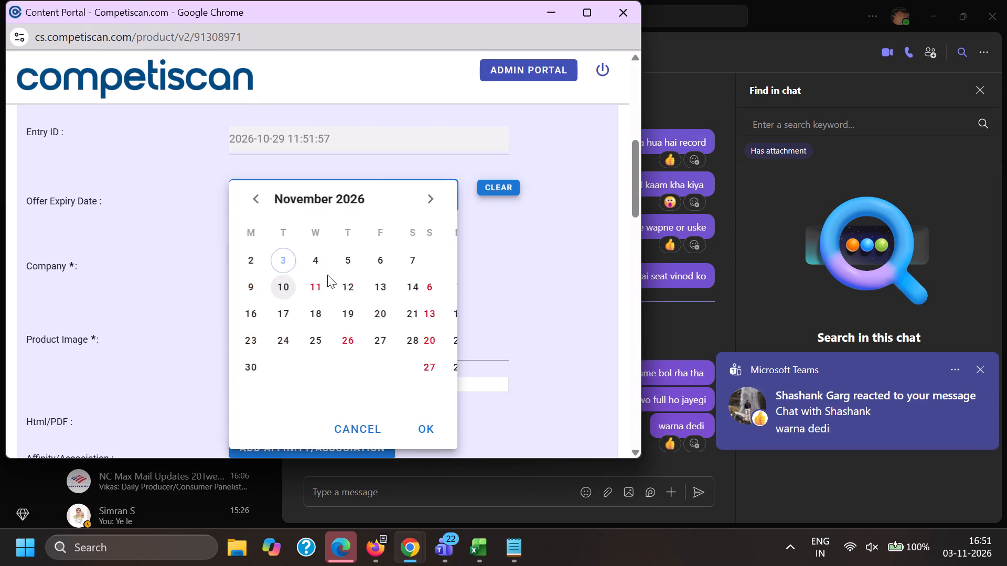
Set the product record's offer expiry date to 2027-01-13.
scroll(327, 272, "down", 5)
left_click(343, 313)
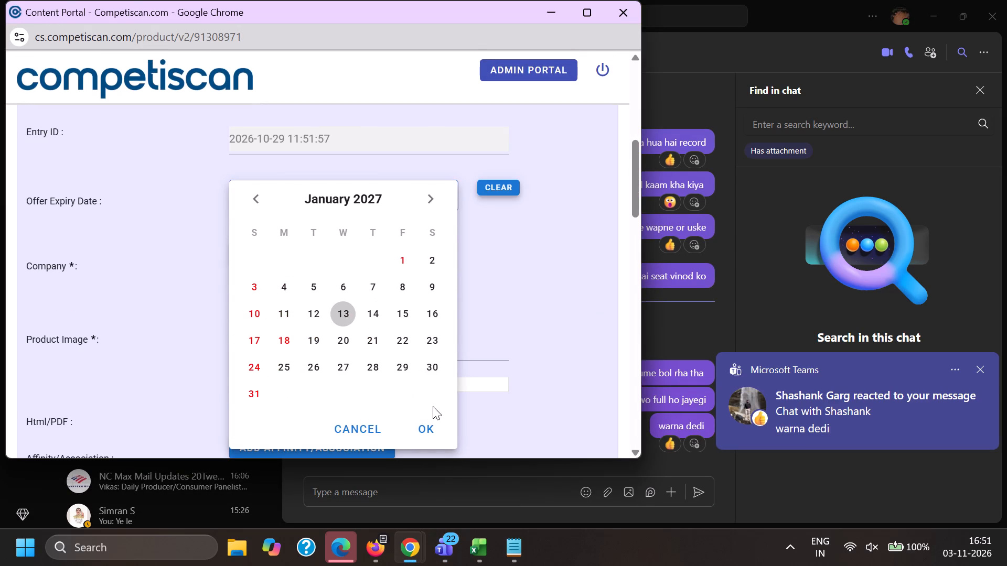
left_click(432, 428)
Add American Express as a company on the product record.
scroll(400, 247, "down", 2)
scroll(309, 288, "up", 1)
left_click(307, 213)
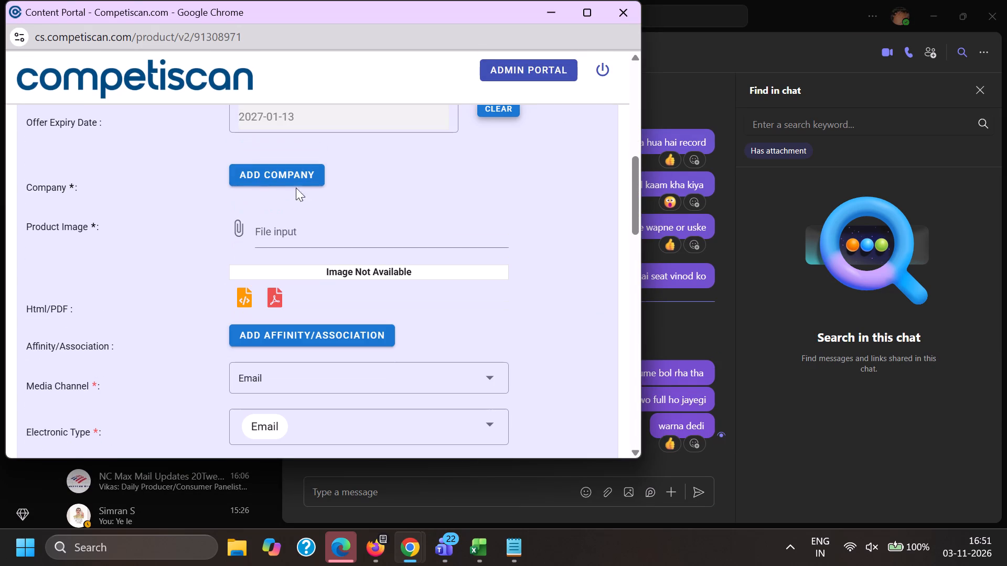
left_click(294, 182)
key("a")
key("m")
type("eri")
type("ca")
key("n")
key("space")
key("e")
type("xpress")
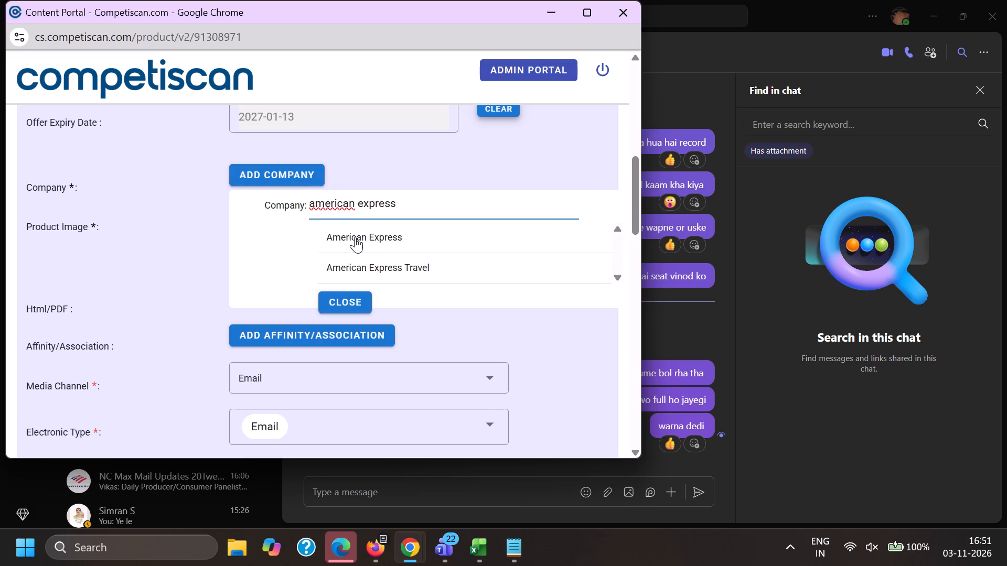
left_click(357, 242)
Add Hilton Hotels as a second company on the product record.
left_click(277, 178)
key("h")
key("i")
key("l")
key("y")
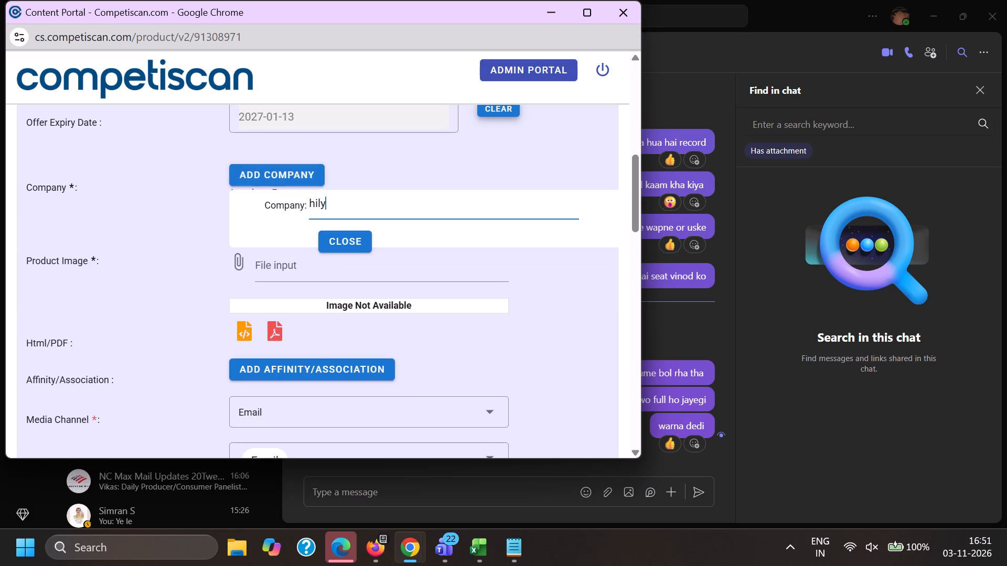
type("opm")
key("BackSpace")
key("BackSpace")
key("BackSpace")
key("equal")
key("BackSpace")
key("BackSpace")
type("ton ho")
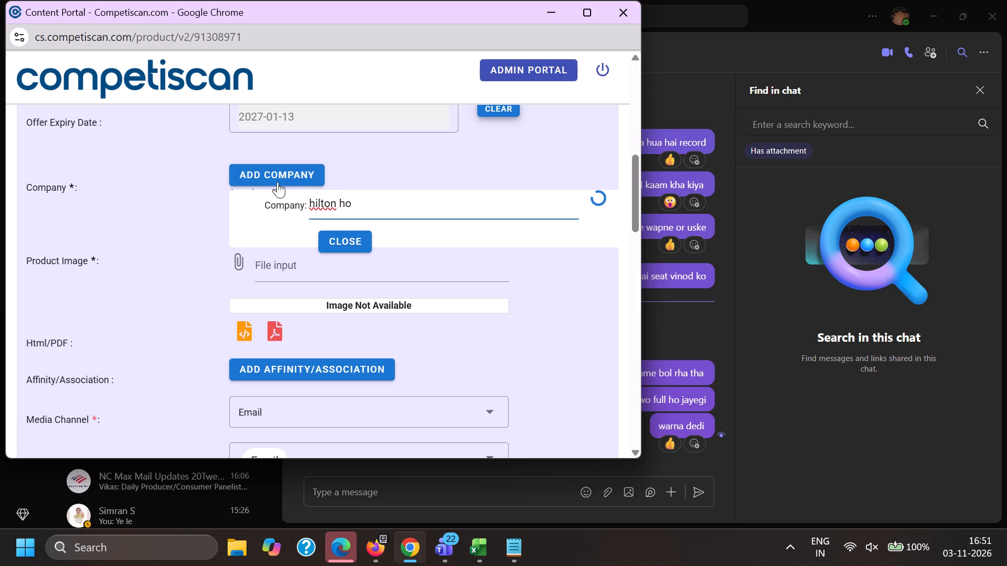
left_click(348, 243)
Copy the Hilton Hotels company name and apply the product image of American Express.
double_click(247, 231)
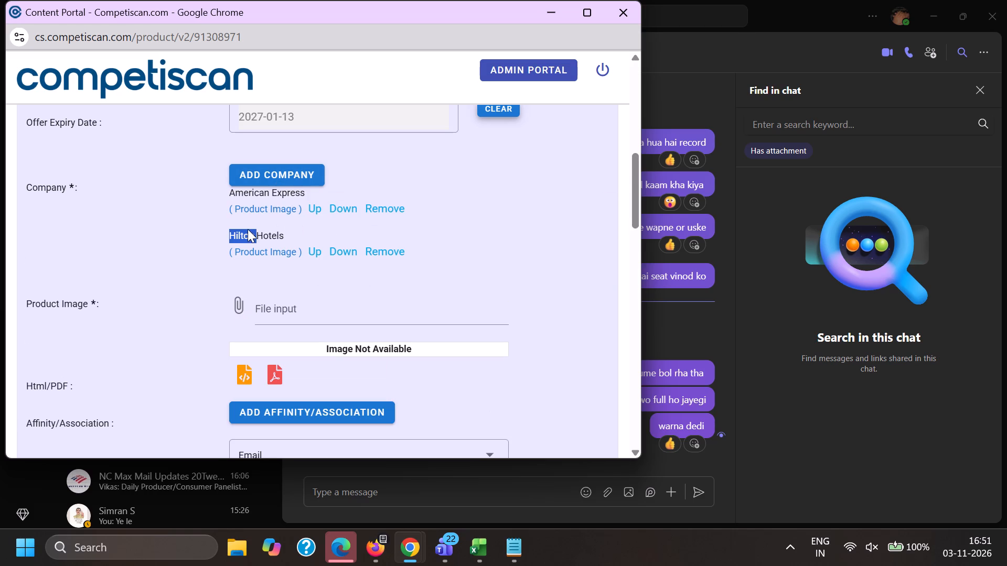
left_click(262, 233, "shift")
key("ctrl+c")
left_click(260, 206)
scroll(288, 183, "up", 1)
scroll(288, 182, "down", 2)
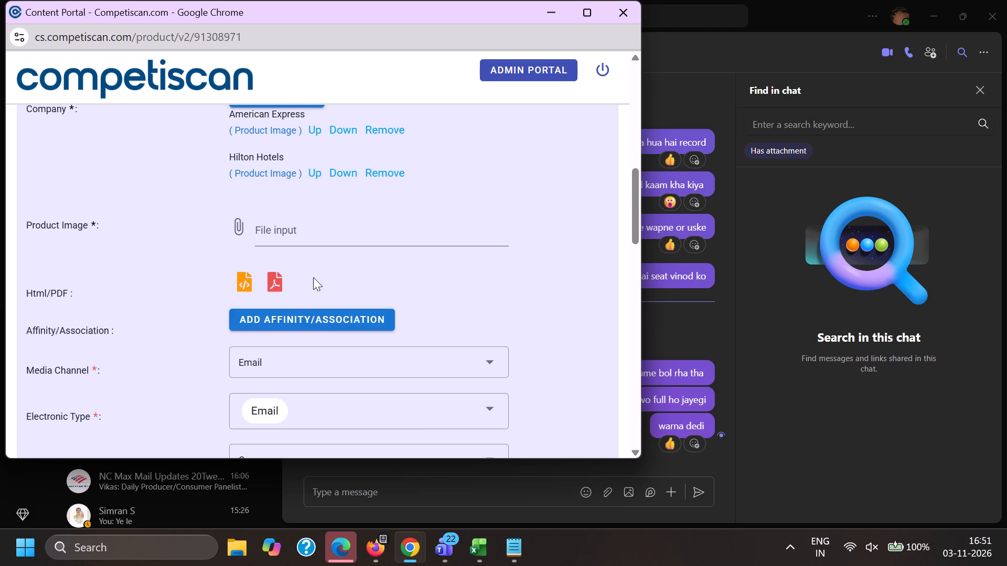
Add Hilton Hotels (Hotel/Resort/Travel) as the product's affinity/association.
left_click(328, 320)
left_click(384, 361)
left_click(395, 437)
key("ctrl+v")
scroll(354, 232, "down", 2)
left_click(349, 302)
Add the classification with sector Travel & Leisure and category Hotels.
scroll(312, 205, "down", 2)
left_click(282, 321)
scroll(282, 300, "down", 6)
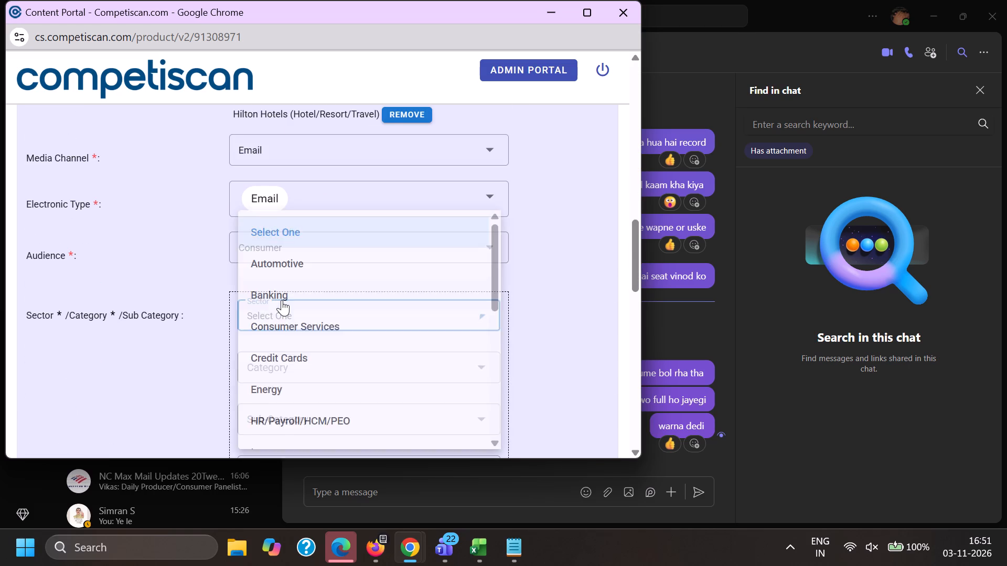
left_click(317, 430)
left_click(207, 397)
left_click(244, 376)
scroll(285, 190, "down", 2)
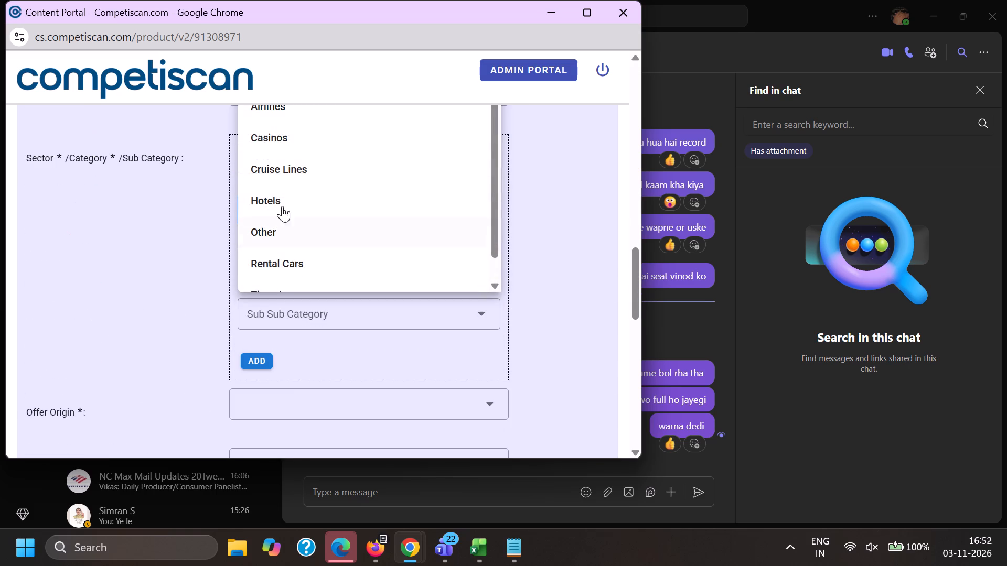
left_click(281, 201)
left_click_drag(194, 221, 199, 229)
left_click(256, 364)
Add a second classification with sector Credit Cards, category Payment Cards and subcategory Credit Cards.
left_click(268, 183)
scroll(287, 315, "up", 6)
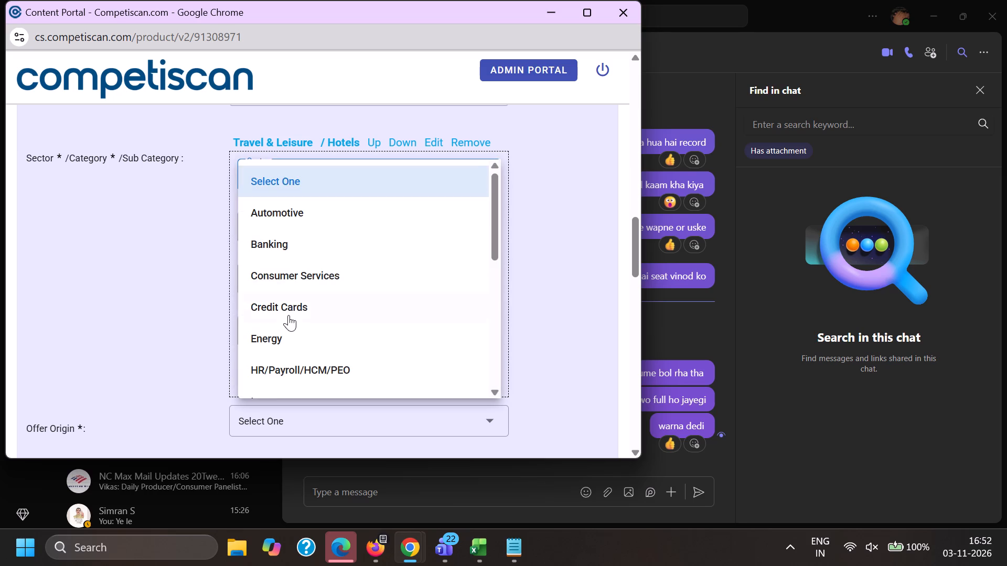
left_click(288, 313)
left_click(215, 288)
left_click(269, 232)
left_click(289, 298)
left_click(281, 289)
scroll(283, 192, "up", 1)
scroll(283, 187, "down", 2)
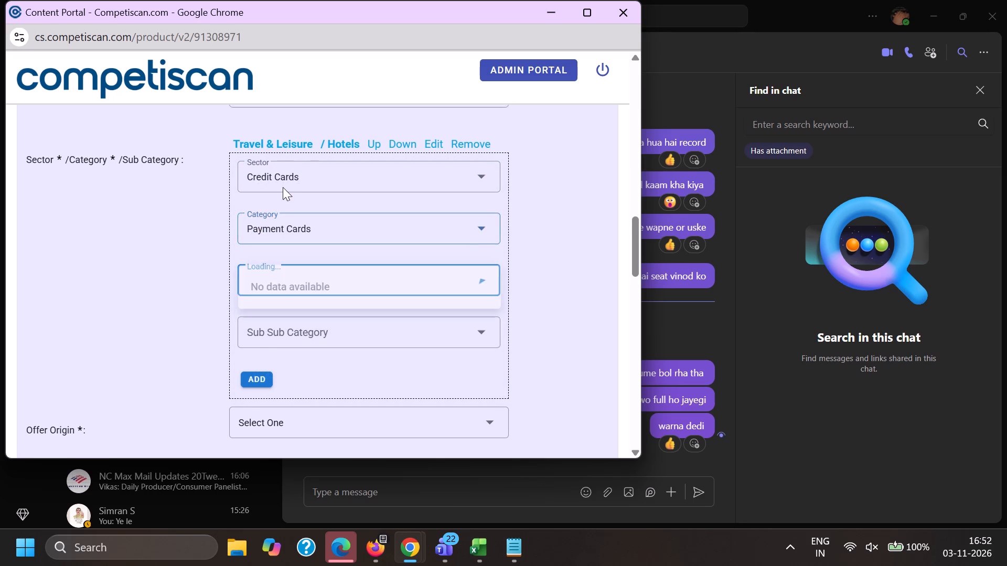
left_click(293, 355)
left_click_drag(224, 334, 235, 329)
left_click(264, 295)
Move the Travel & Leisure / Hotels classification below the Credit Cards one.
scroll(282, 352, "up", 3)
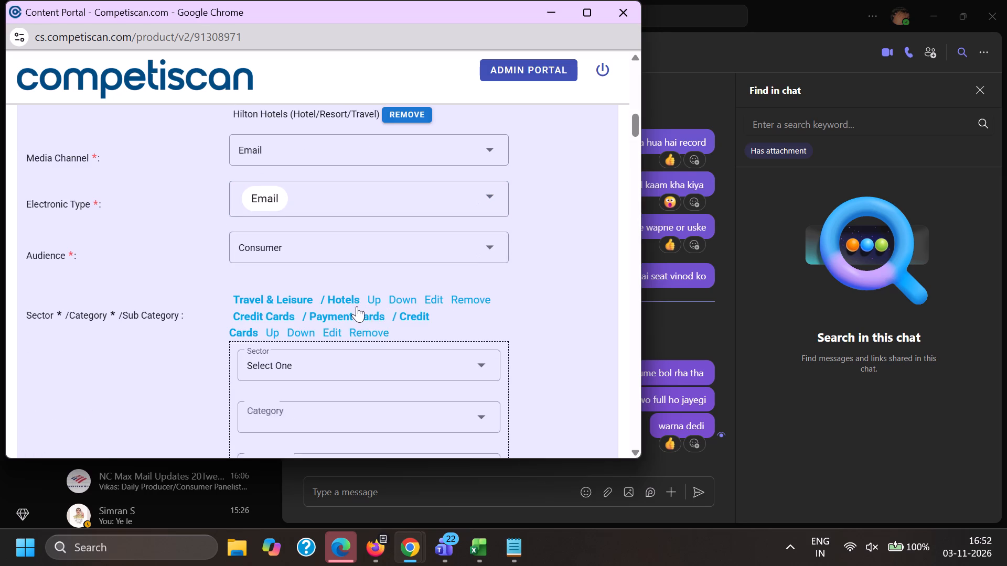
left_click(396, 301)
Set the offer origin to Provider/Bank.
scroll(381, 284, "down", 4)
left_click(290, 298)
double_click(281, 363)
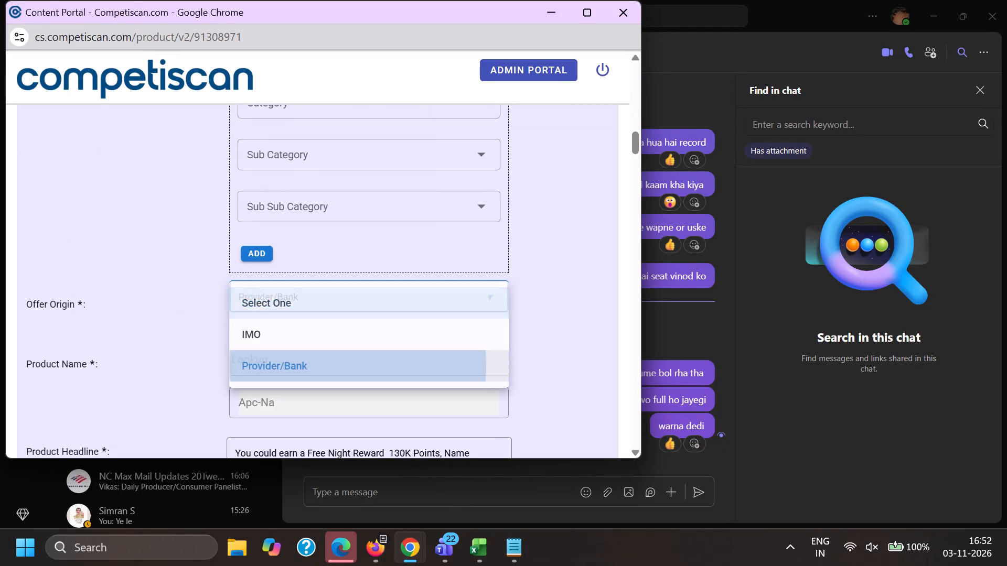
Look up "Hilton Ho" in the product names and choose Hilton Honors American Express Surpass Card.
key("ctrl+v")
left_click_drag(281, 360, 344, 361)
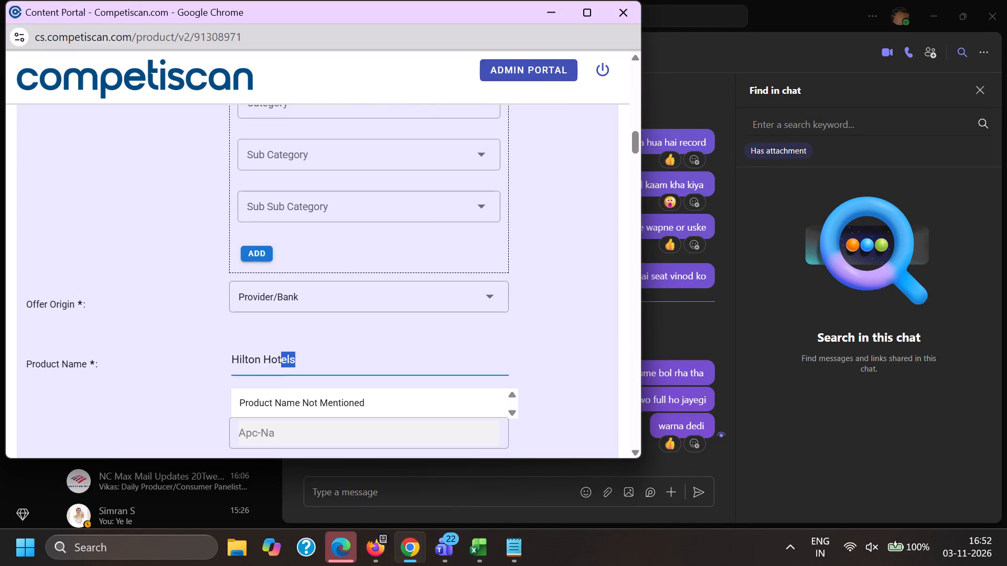
key("BackSpace")
key("BackSpace")
scroll(335, 216, "down", 2)
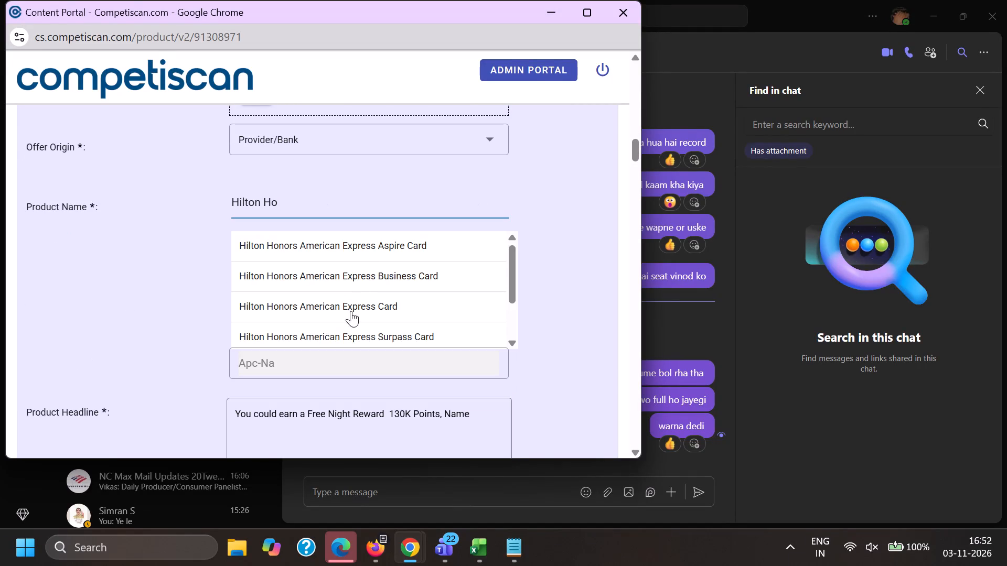
left_click(350, 335)
Check the classification and product name fields in the record of published product 20092613.
key("alt+Tab")
key("alt+Tab")
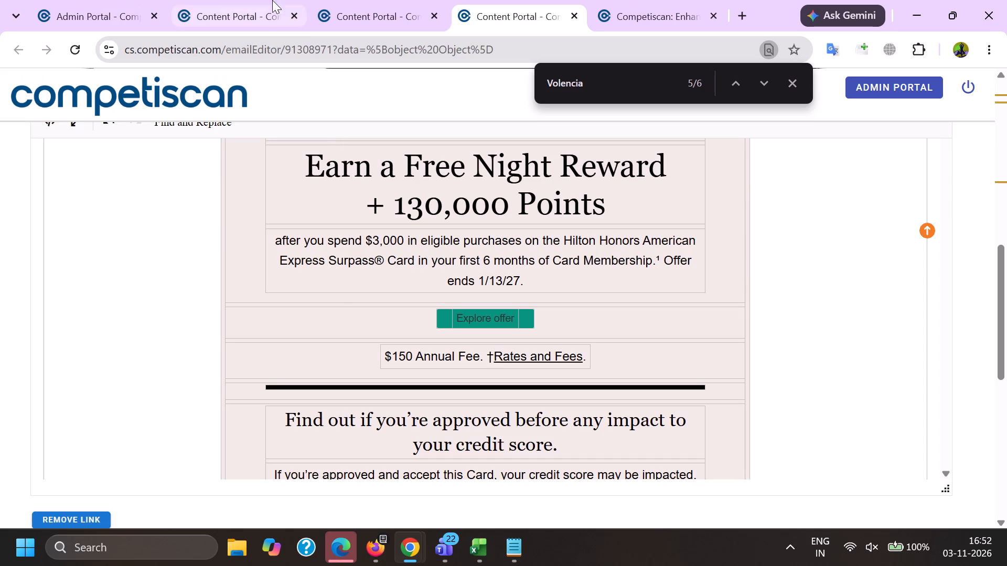
left_click(217, 0)
scroll(336, 290, "down", 16)
Search the Hilton Honors email in the email editor for "busi" and go through the matches.
key("alt+Tab")
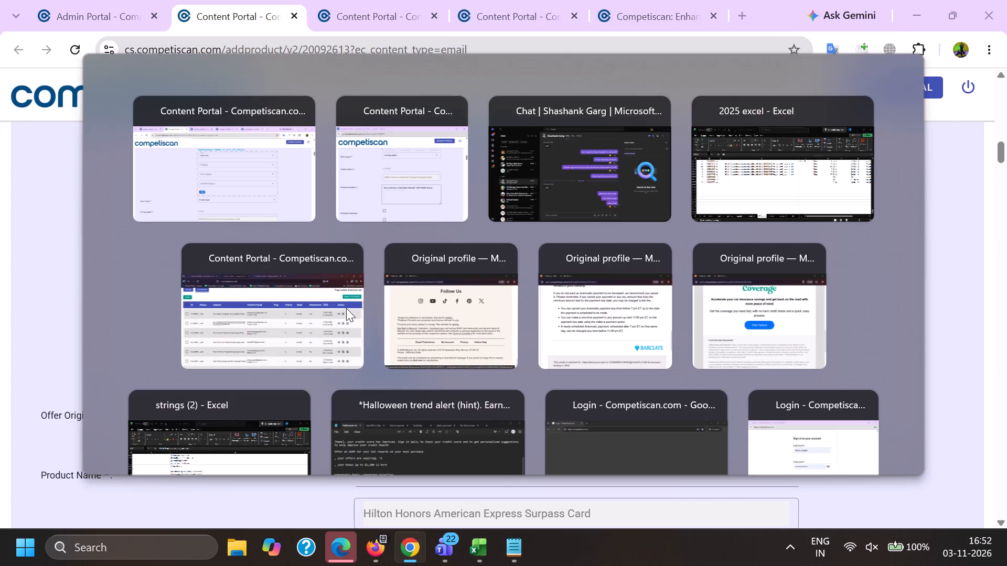
key("alt+Tab")
left_click(472, 0)
key("ctrl+f")
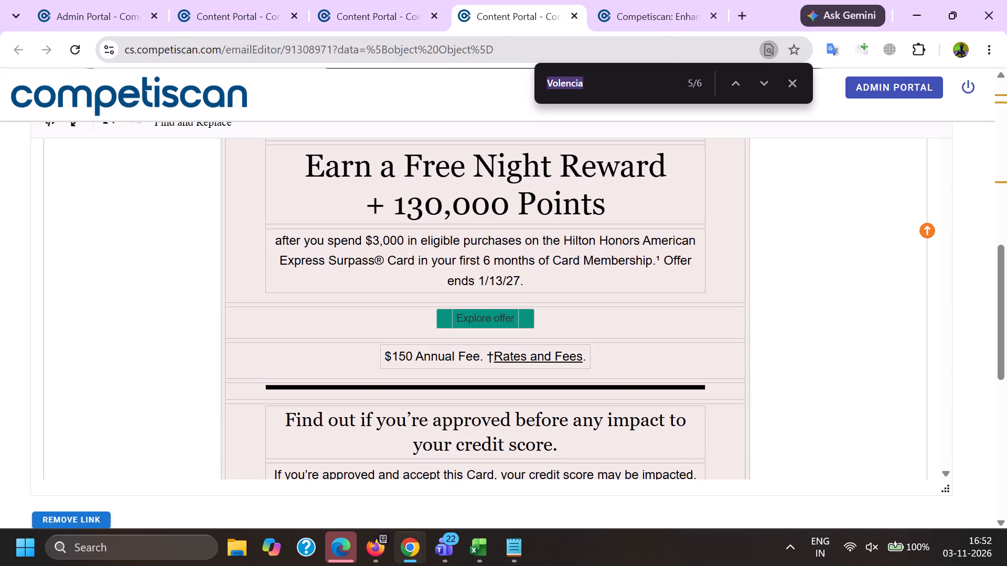
type("bu")
key("s")
key("i")
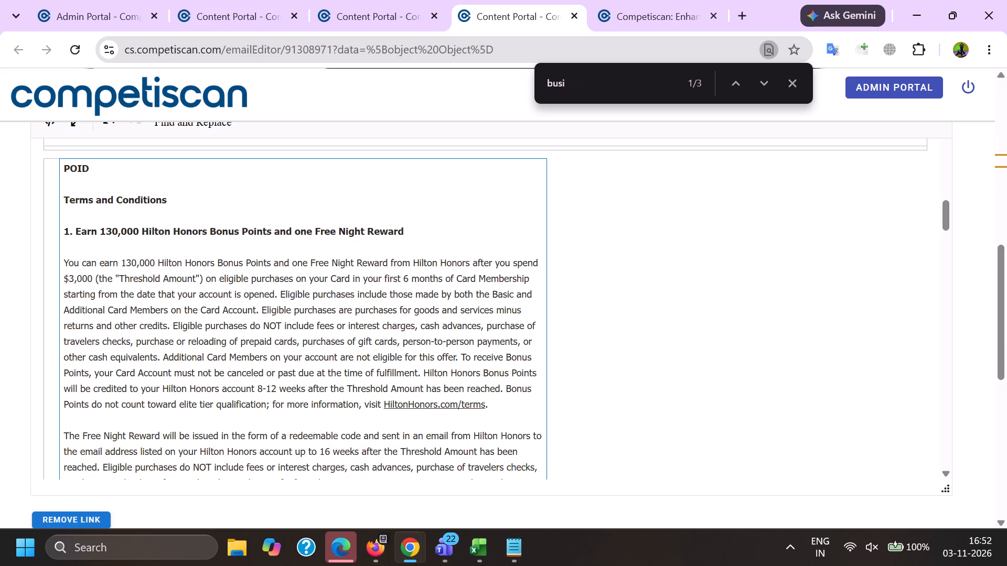
key("Return")
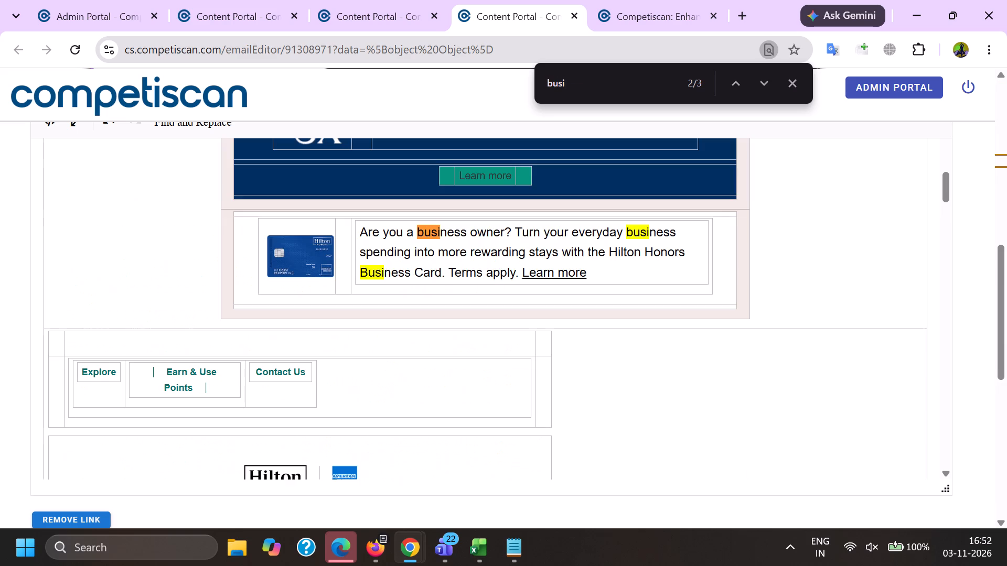
Add a classification with sector Credit Cards, category Payment Cards and subcategory Business Credit Cards to the product record.
key("alt+Tab")
scroll(296, 327, "up", 5)
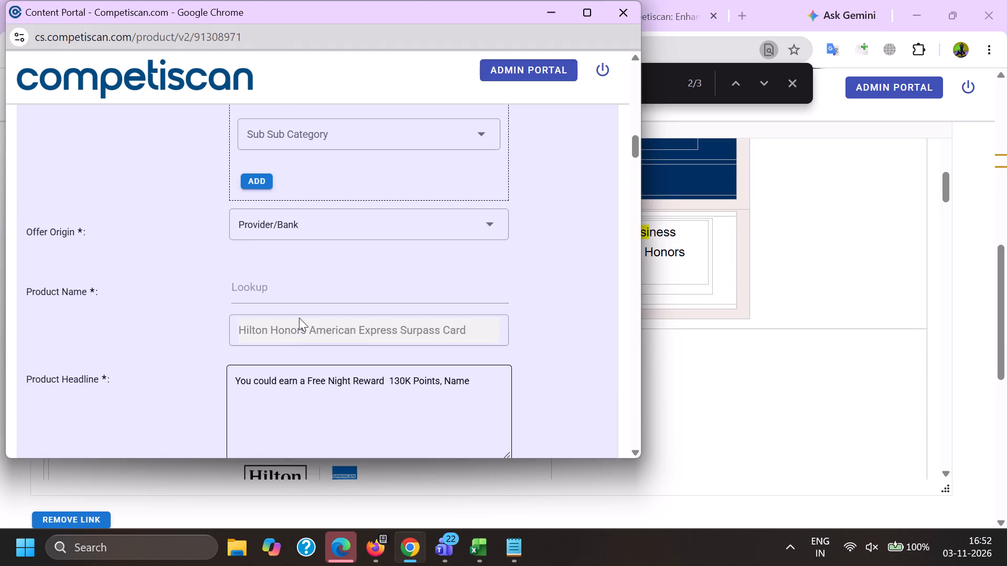
left_click(286, 287)
left_click(294, 357)
left_click_drag(180, 345, 185, 344)
left_click(273, 338)
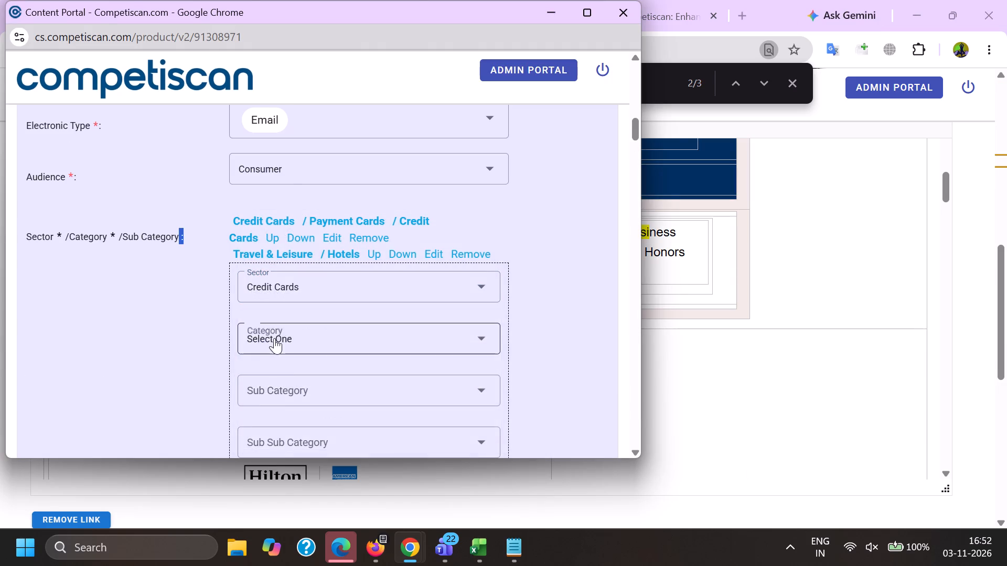
scroll(296, 190, "down", 1)
left_click(302, 339)
left_click(286, 315)
scroll(297, 208, "down", 2)
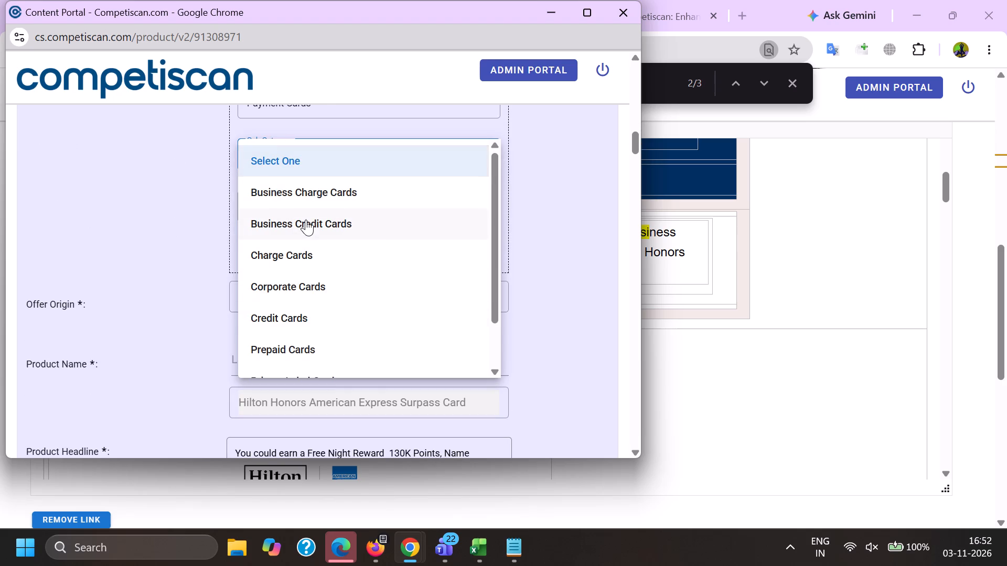
left_click(306, 220)
left_click(197, 231)
left_click(265, 253)
Clear the existing text of the product headline.
scroll(278, 176, "down", 1)
scroll(323, 333, "down", 1)
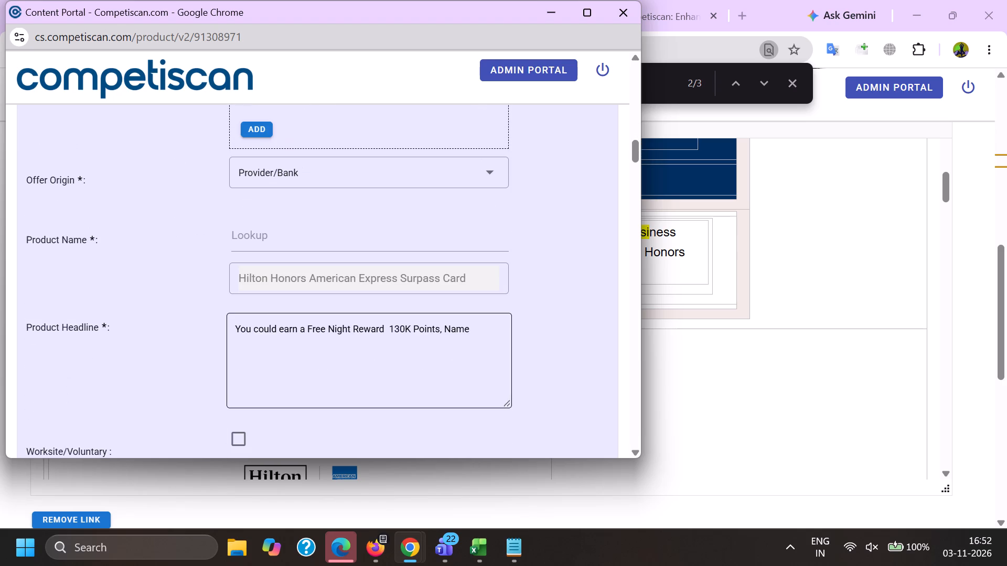
left_click_drag(464, 340, 12, 298)
key("ctrl+a")
key("BackSpace")
Copy the email's subject line "You could earn a Free Night Reward + 130K Points," into the product headline.
key("alt+Tab")
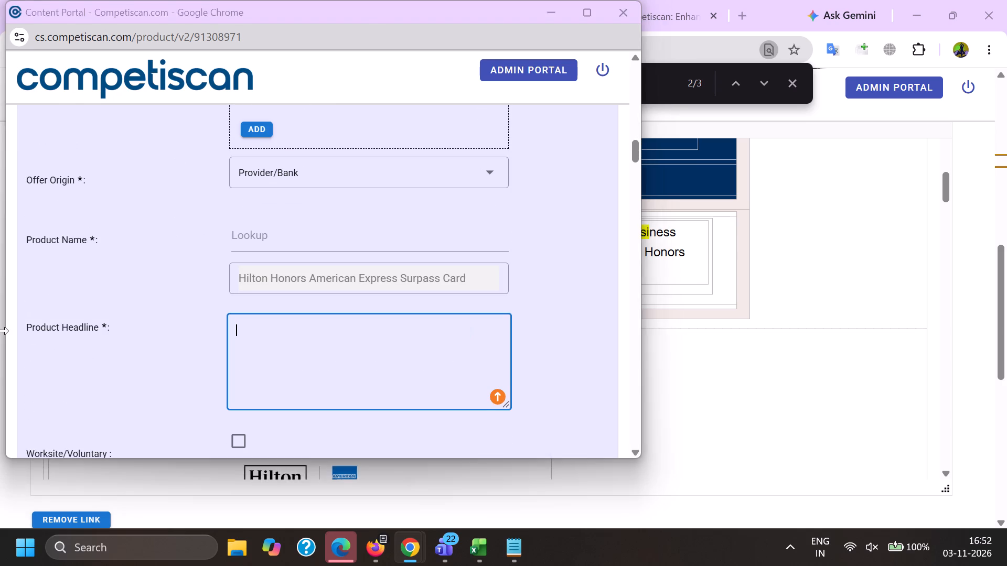
scroll(133, 249, "up", 16)
scroll(142, 279, "up", 9)
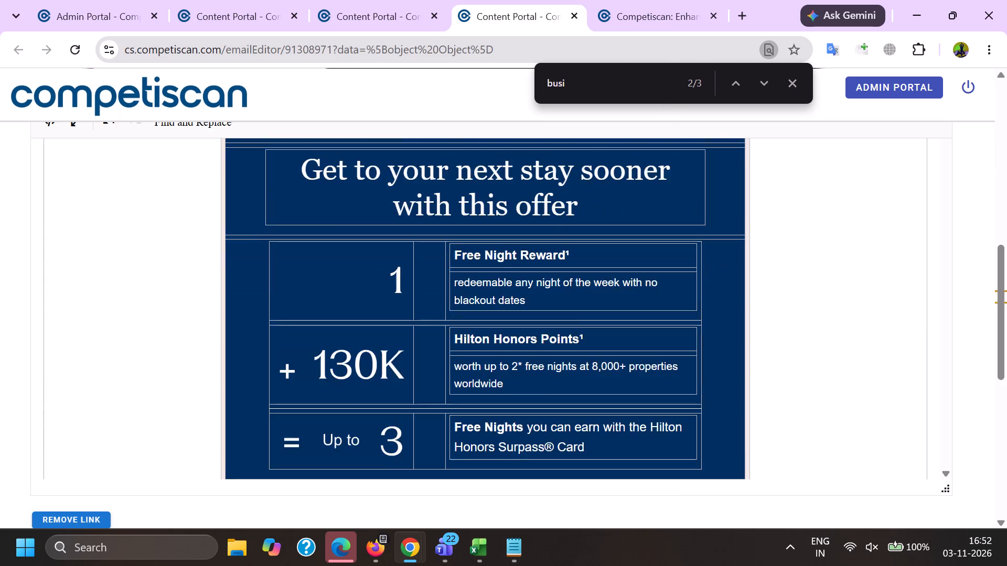
scroll(89, 260, "up", 14)
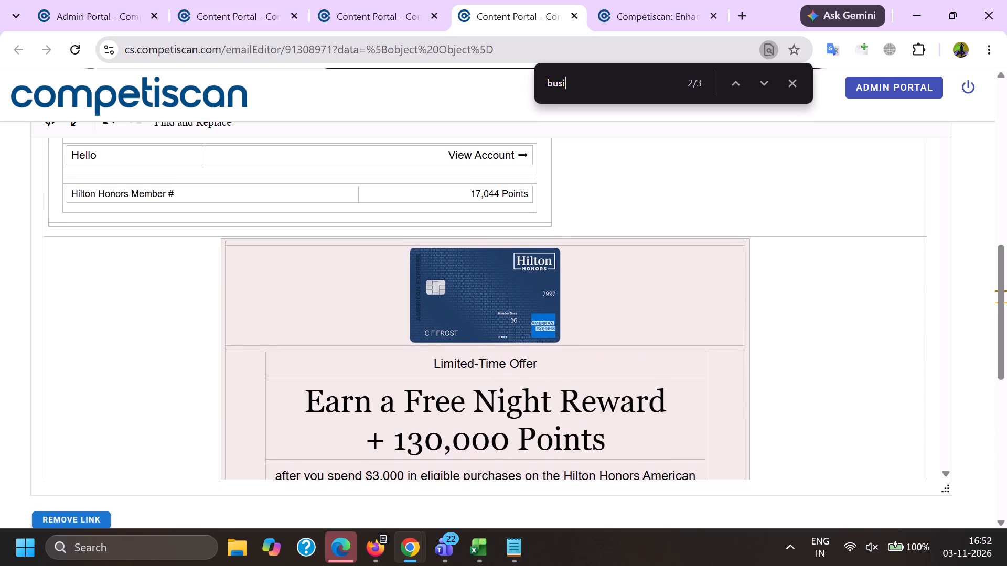
scroll(85, 282, "up", 3)
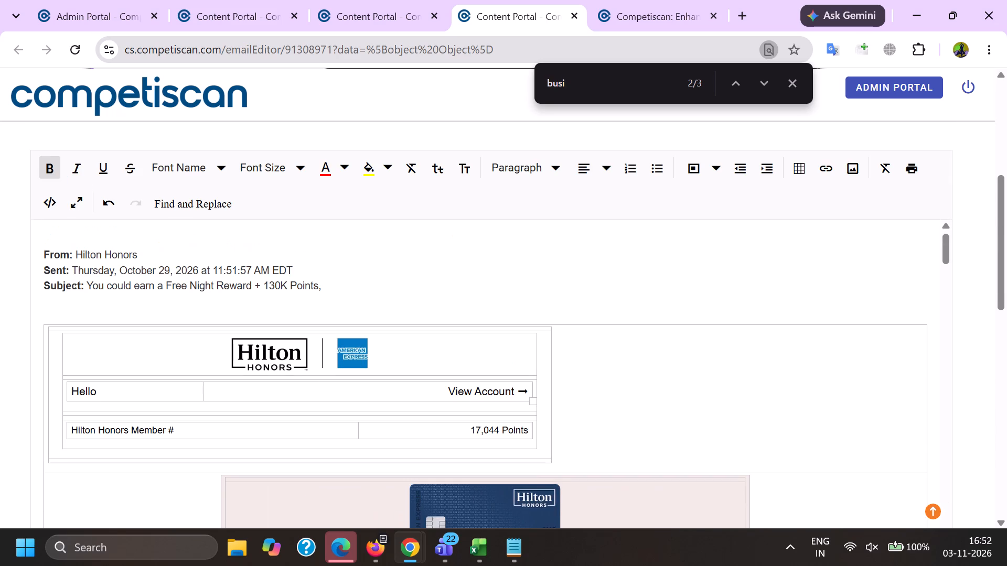
left_click(460, 393)
double_click(98, 280)
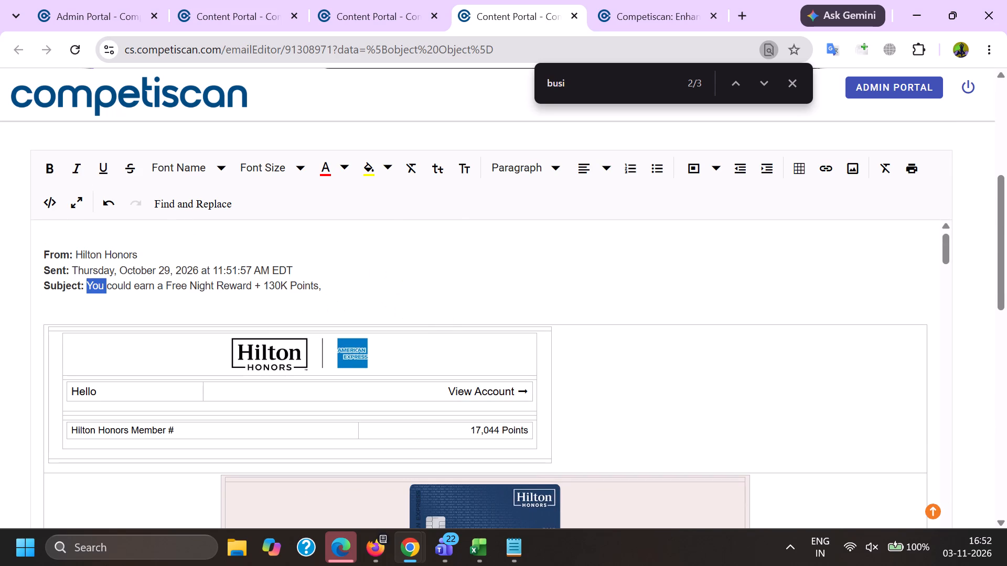
left_click(292, 289, "shift")
left_click(350, 291, "shift")
key("ctrl+c")
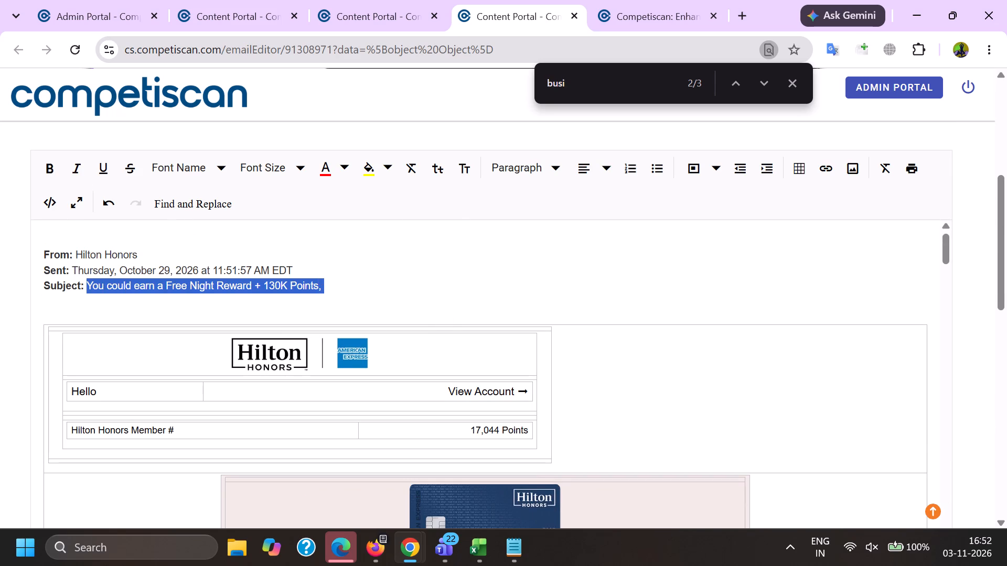
key("ctrl+c")
key("alt+Tab")
left_click(327, 350)
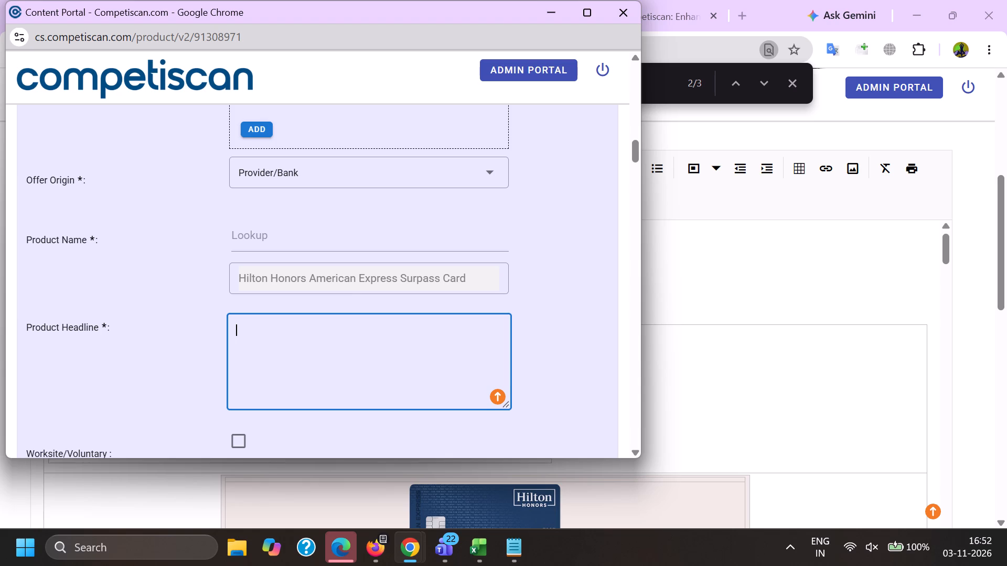
key("ctrl+v")
Edit the product headline to read "You could earn a Free Night Reward Plus 130K Points, [Name].".
left_click(391, 328)
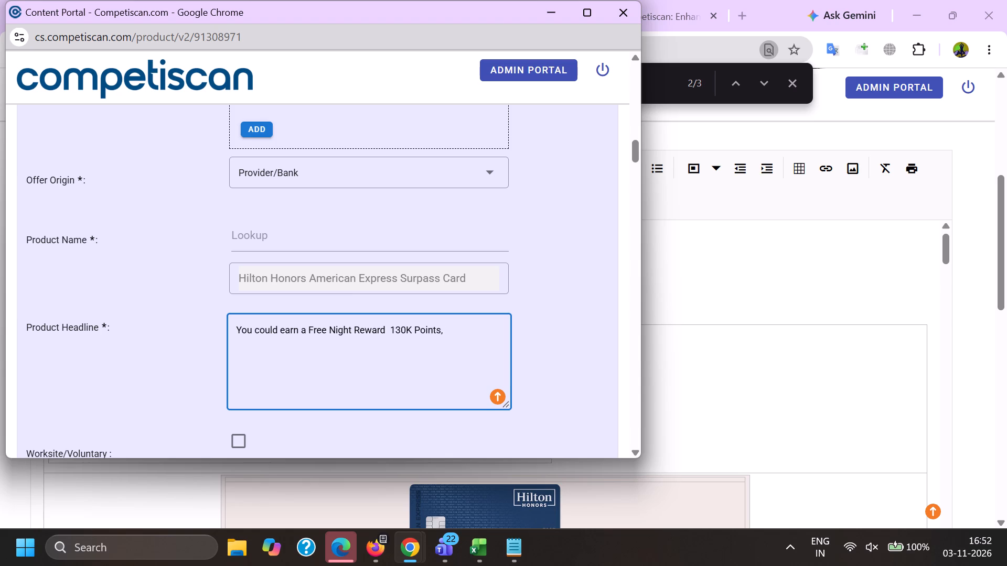
type("us")
key("Down")
key("Up")
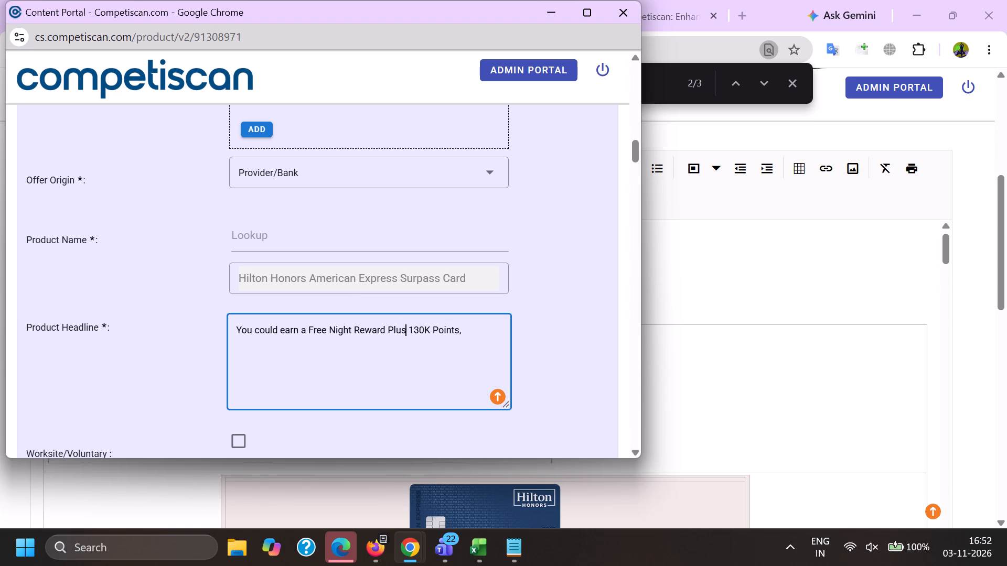
key("Right")
key("Right")
key("Right")
key("Right")
key("Right")
key("Right")
key("Right")
key("Right")
key("Right")
key("Right")
key("Right")
key("Right")
key("Right")
key("Right")
key("Right")
key("Right")
key("BackSpace")
type(".")
key("space")
Copy the "No resort fees" benefit line from the Hilton Honors email and append it to the product headline.
key("alt+Tab")
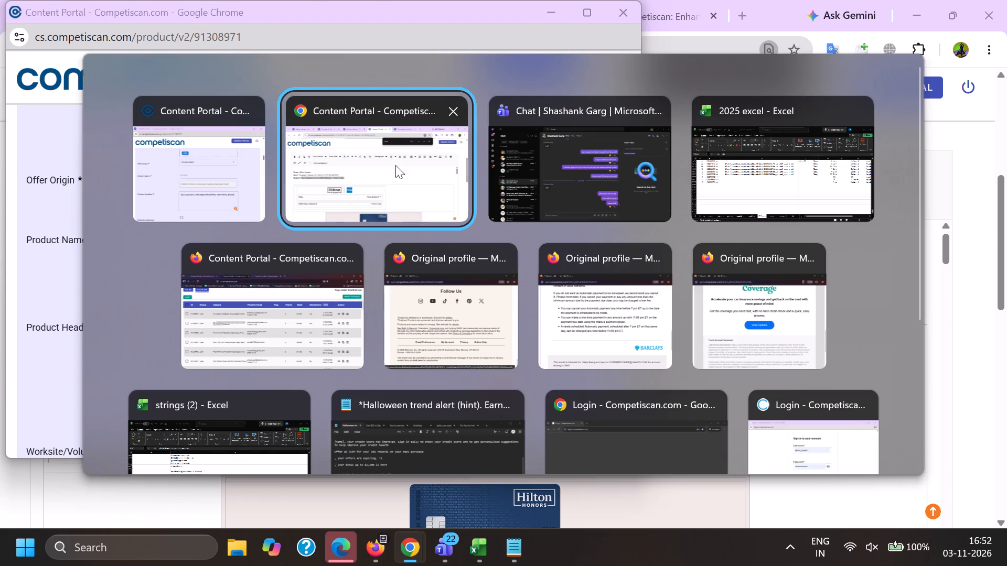
left_click(395, 163)
scroll(440, 317, "down", 15)
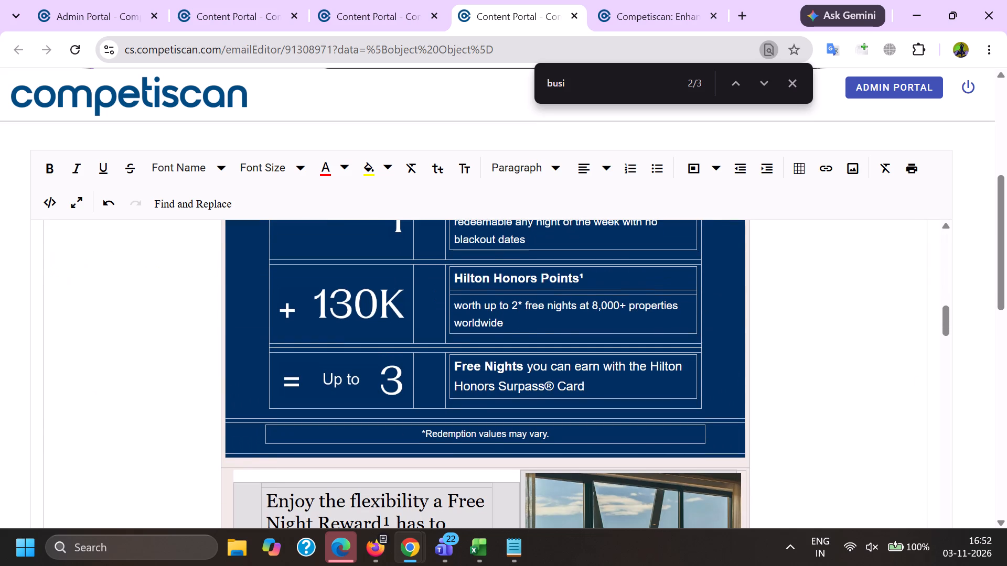
left_click_drag(455, 363, 602, 390)
key("ctrl+c")
scroll(361, 418, "down", 3)
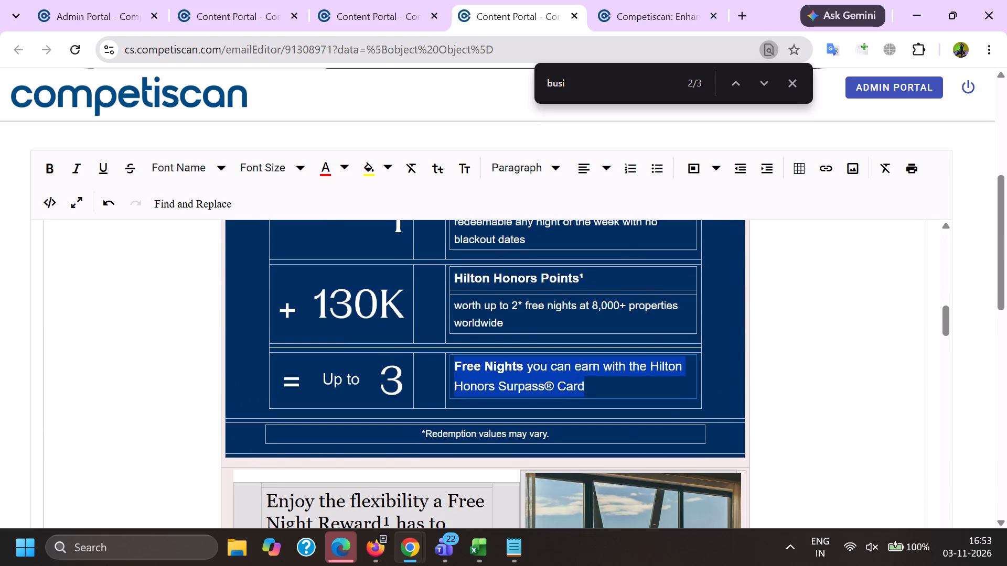
left_click_drag(271, 264, 318, 315)
scroll(395, 405, "down", 3)
triple_click(323, 241)
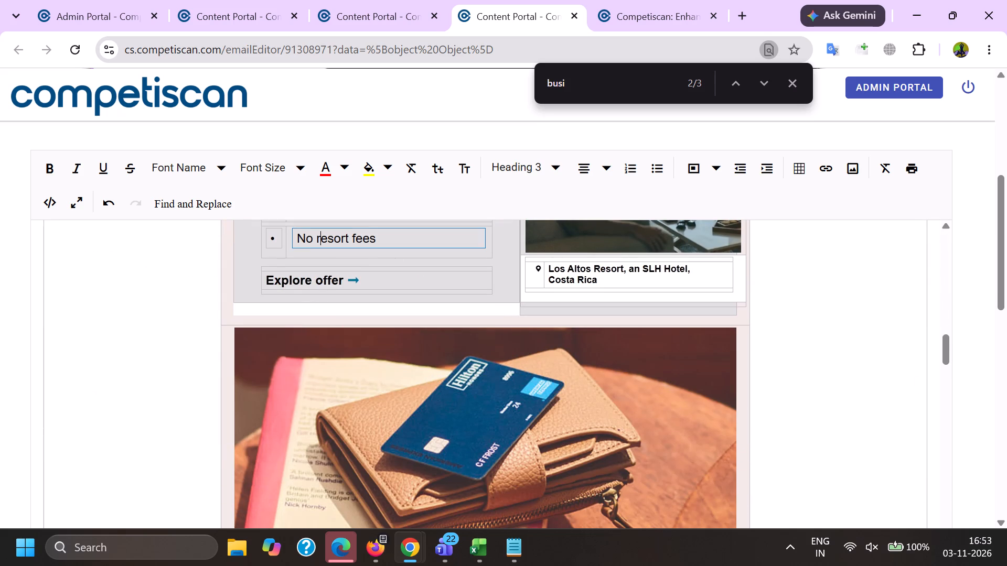
key("ctrl+c")
key("alt+Tab")
key("ctrl+v")
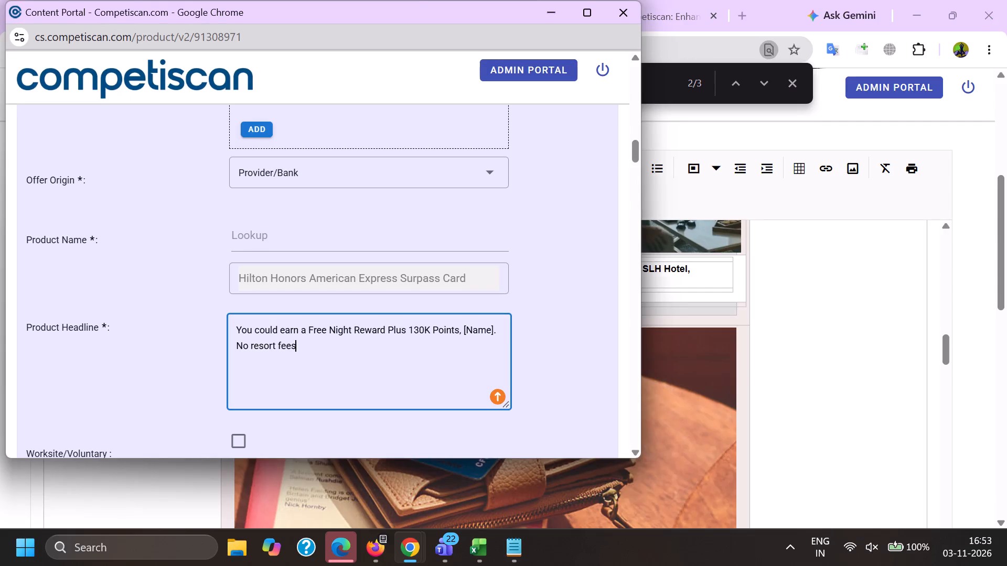
Check the ancillary product options against the published Surpass Card reference record and copy its Sign-on Incentive #1 text.
scroll(317, 347, "down", 4)
left_click(297, 309)
scroll(289, 193, "down", 8)
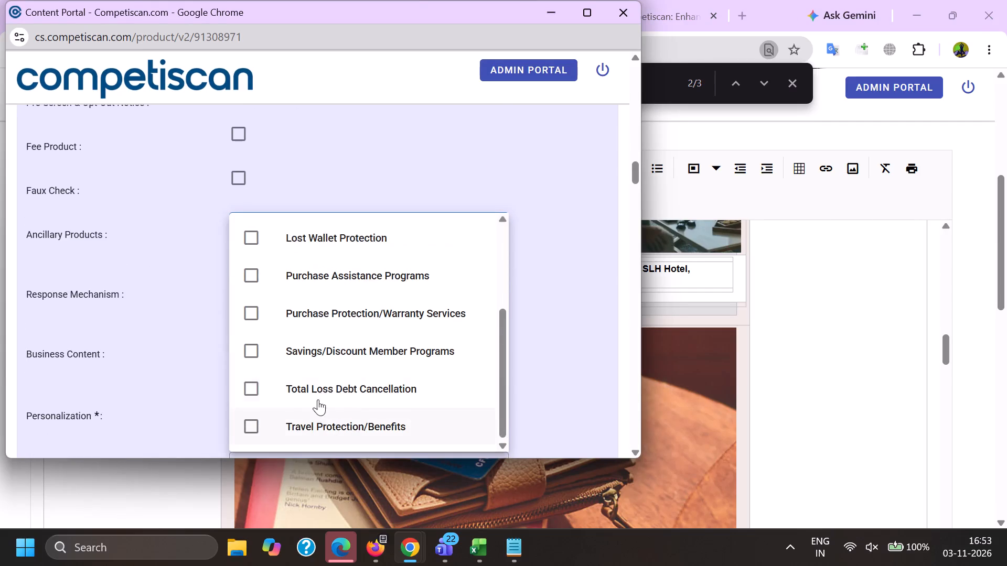
key("alt+Tab")
left_click(310, 0)
left_click(270, 4)
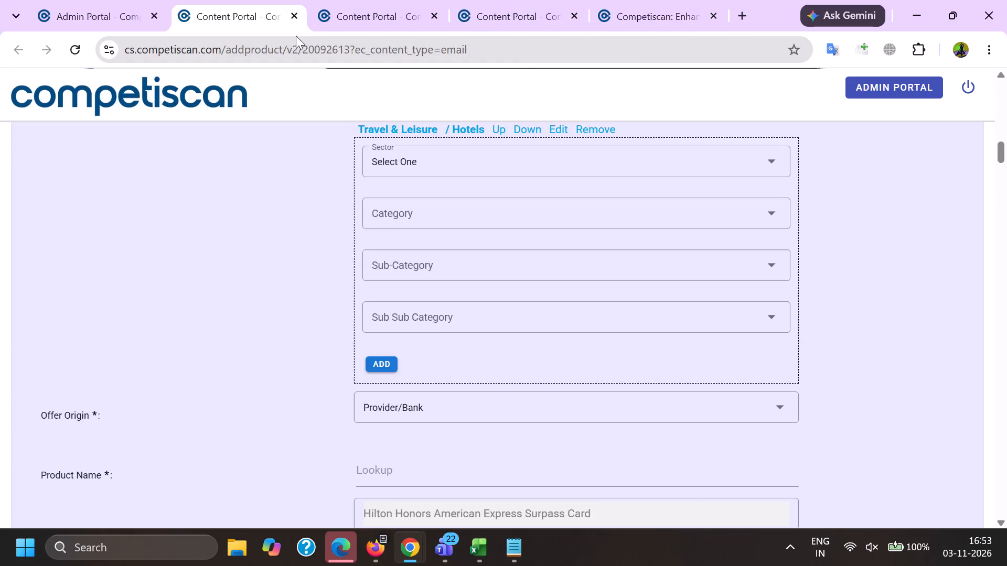
scroll(389, 233, "down", 4)
scroll(517, 303, "down", 6)
left_click_drag(666, 456, 651, 452)
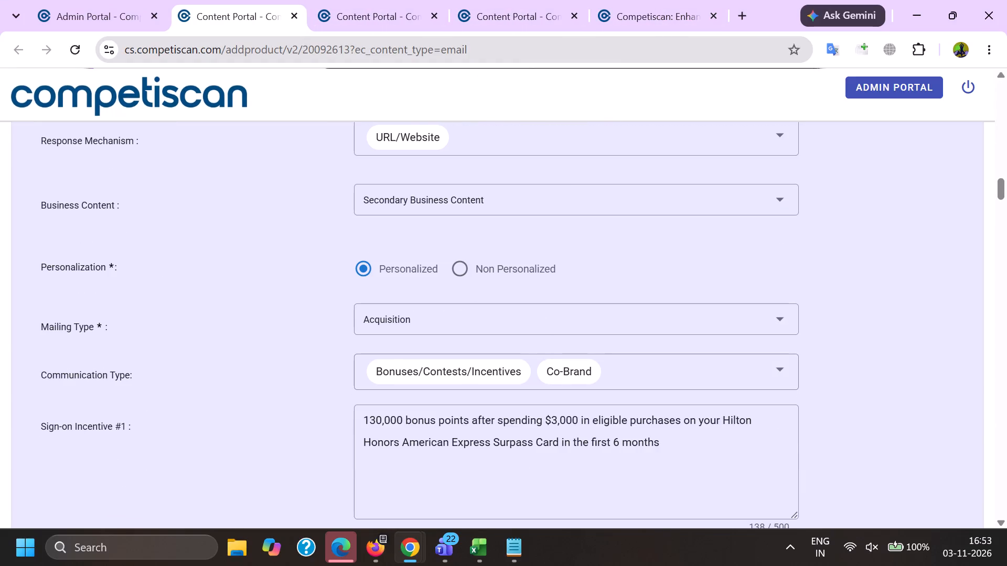
left_click_drag(651, 452, 98, 300)
key("ctrl+c")
scroll(219, 317, "up", 3)
Set the new product record's Ancillary Products to Savings/Discount Member Programs and its Response Mechanism to URL/Website.
key("alt+Tab")
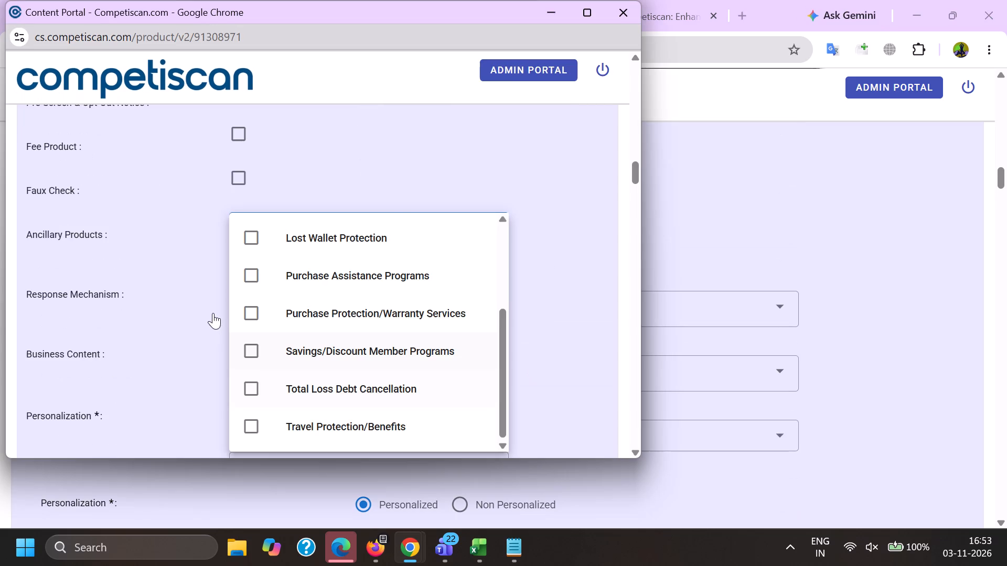
scroll(277, 353, "down", 4)
scroll(299, 287, "up", 3)
left_click(301, 285)
left_click(153, 264)
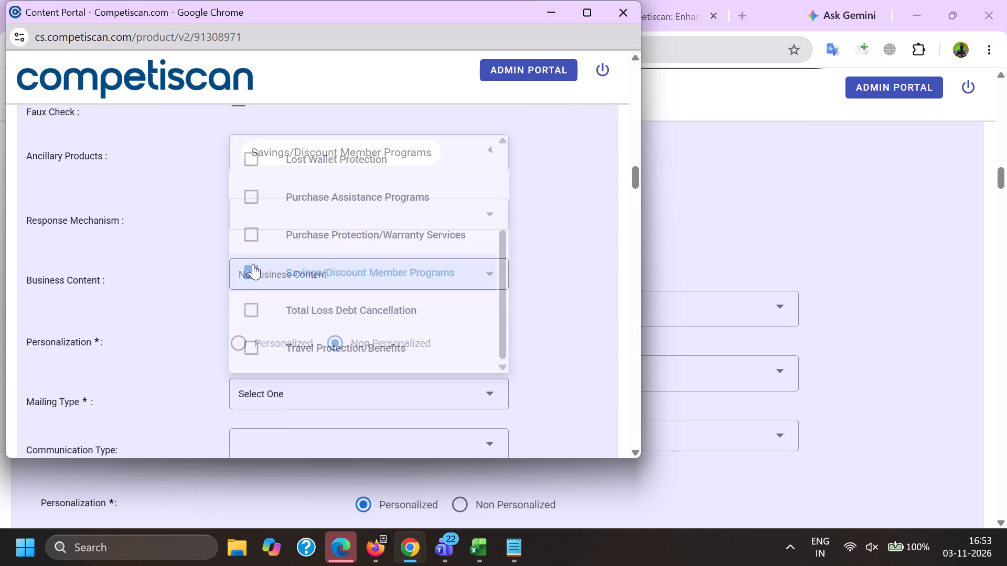
left_click(261, 213)
scroll(274, 138, "up", 1)
scroll(274, 137, "down", 8)
left_click(298, 341)
left_click_drag(146, 299, 166, 296)
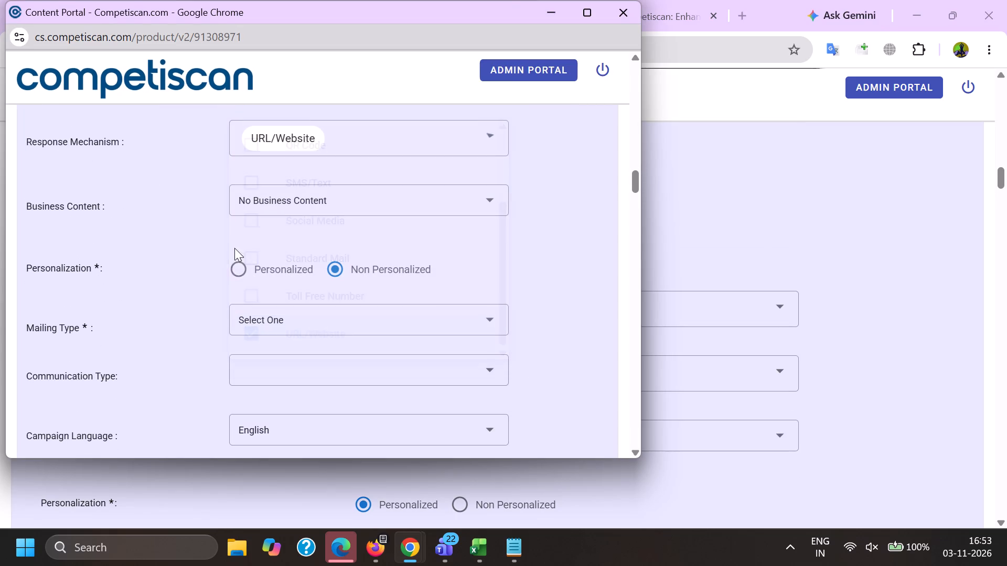
Mark the product as Personalized and set its Mailing Type to Acquisition.
left_click(234, 248)
left_click(237, 263)
left_click(255, 316)
left_click_drag(274, 268, 271, 275)
left_click(210, 329)
Set the Communication Type to Bonuses/Contests/Incentives and Co-Brand.
left_click(265, 356)
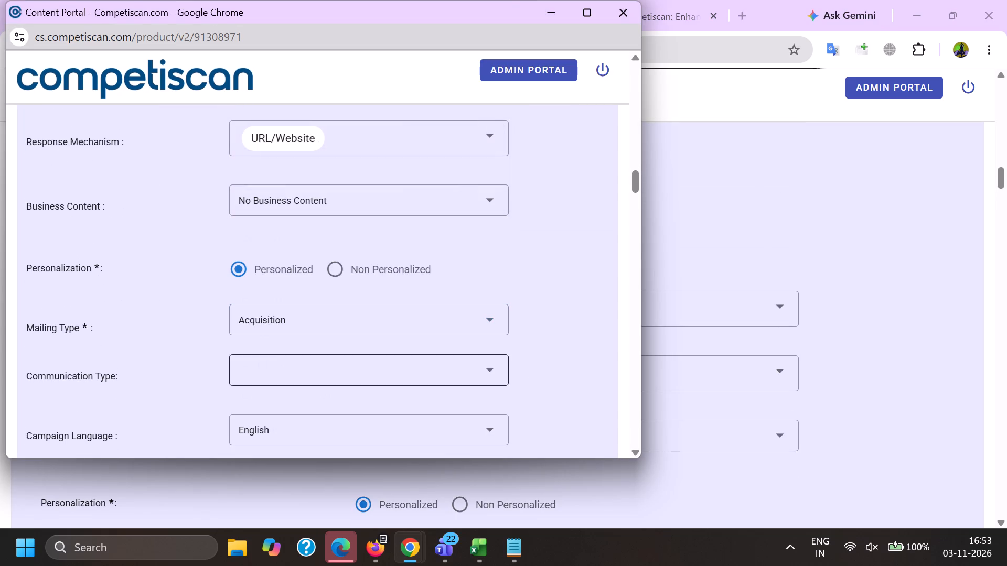
scroll(284, 249, "down", 2)
left_click(306, 330)
scroll(305, 329, "down", 4)
left_click(302, 294)
left_click_drag(86, 324, 92, 326)
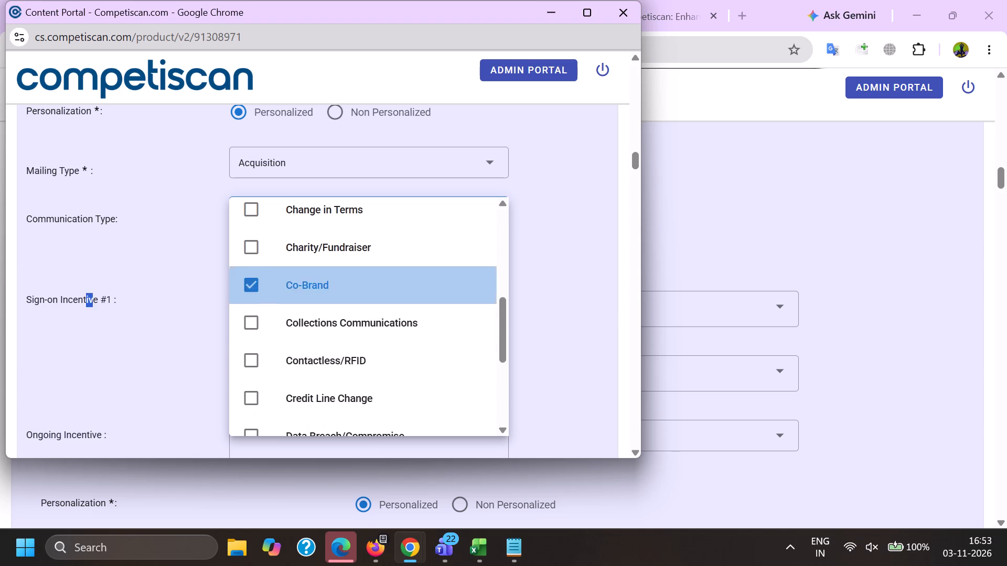
Fill Sign-on Incentive #1 with the copied text about 130,000 bonus points after spending $3,000 in the first 6 months.
left_click(356, 328)
key("ctrl+v")
Copy the reference record's Ongoing Incentive text, from 12X bonus points to up to $200 back, into the new record's Ongoing Incentive.
scroll(301, 229, "down", 3)
left_click(301, 249)
key("alt+Tab")
scroll(526, 278, "down", 3)
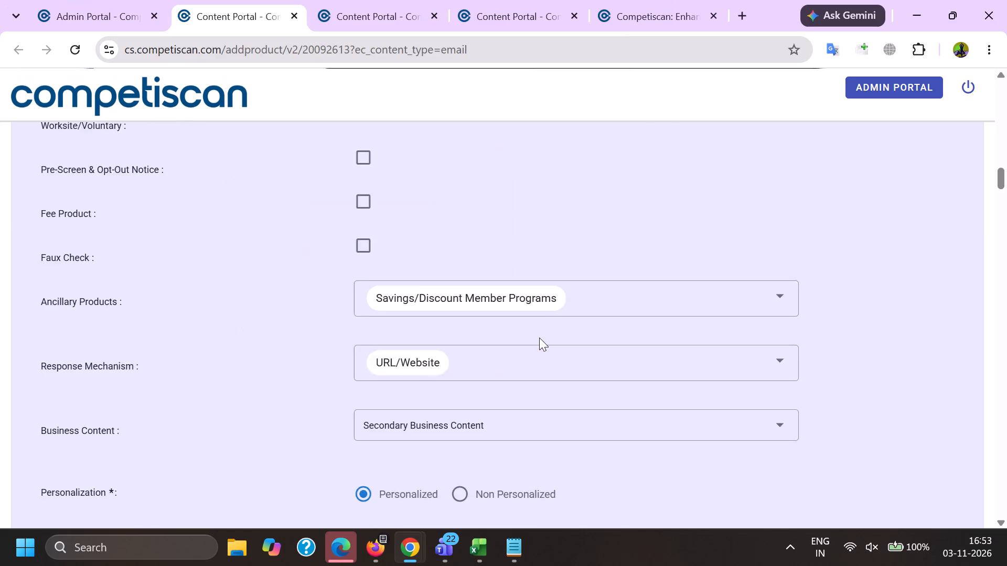
scroll(539, 338, "down", 3)
left_click_drag(664, 409, 328, 246)
key("ctrl+c")
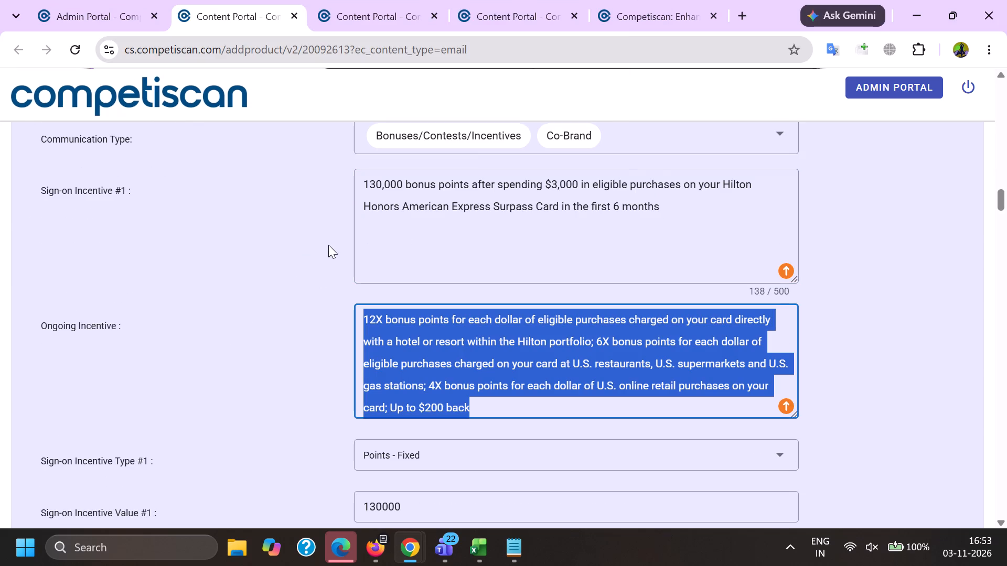
key("alt+Tab")
left_click(285, 250)
key("ctrl+v")
Set Sign-on Incentive Type #1 to Points - Fixed.
left_click(288, 329)
scroll(287, 345, "down", 3)
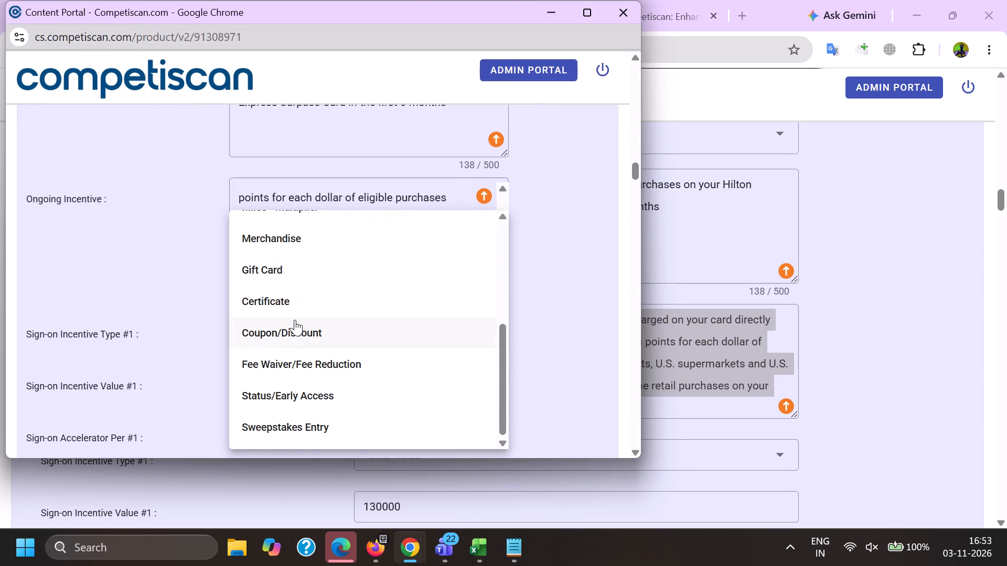
scroll(277, 362, "up", 1)
scroll(273, 317, "down", 1)
scroll(263, 339, "up", 2)
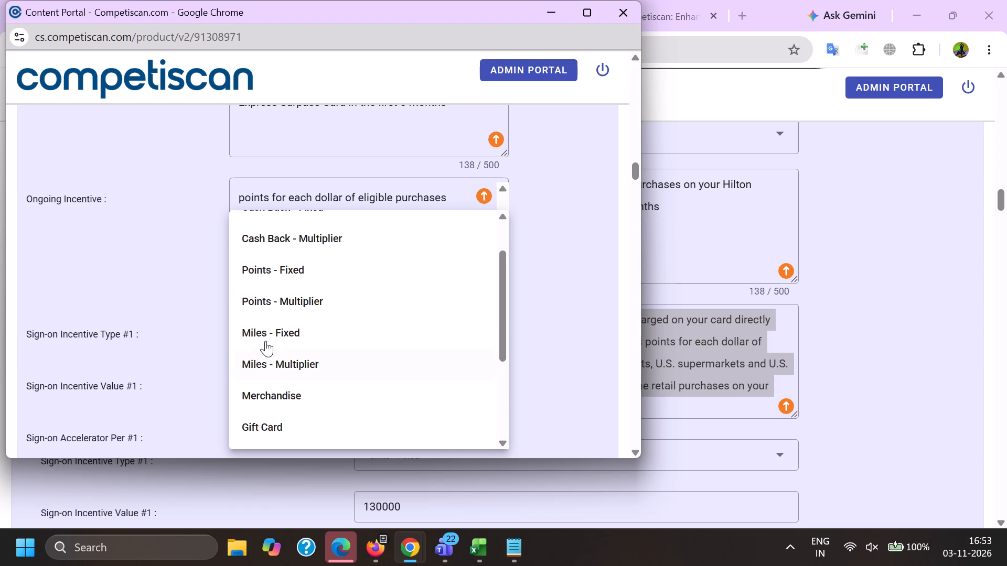
left_click(259, 274)
Copy 130000 from the reference record into Sign-on Incentive Value #1 and Sign-on Max award #1.
key("alt+Tab")
scroll(615, 329, "down", 3)
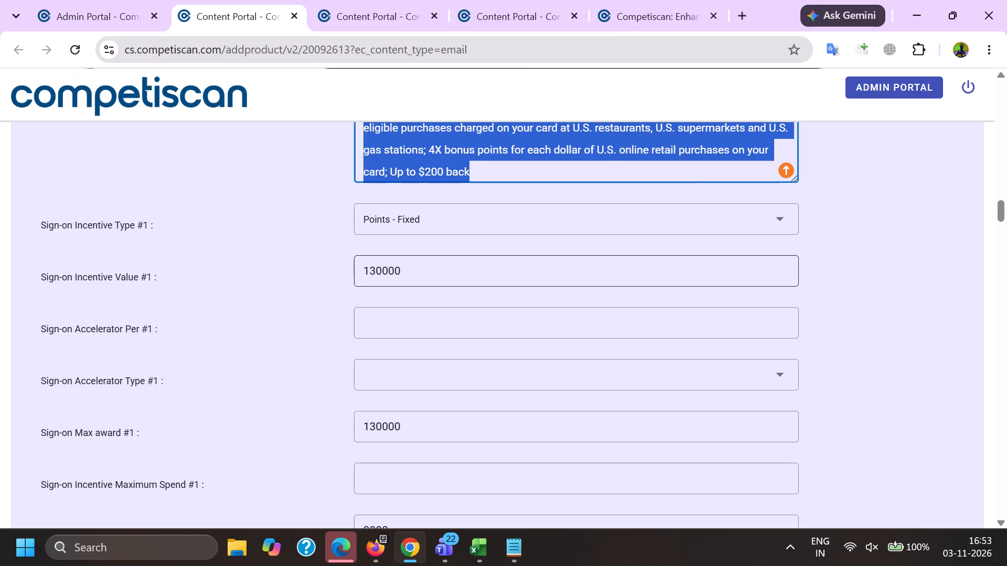
left_click_drag(444, 269, 65, 239)
key("ctrl+c")
key("alt+Tab")
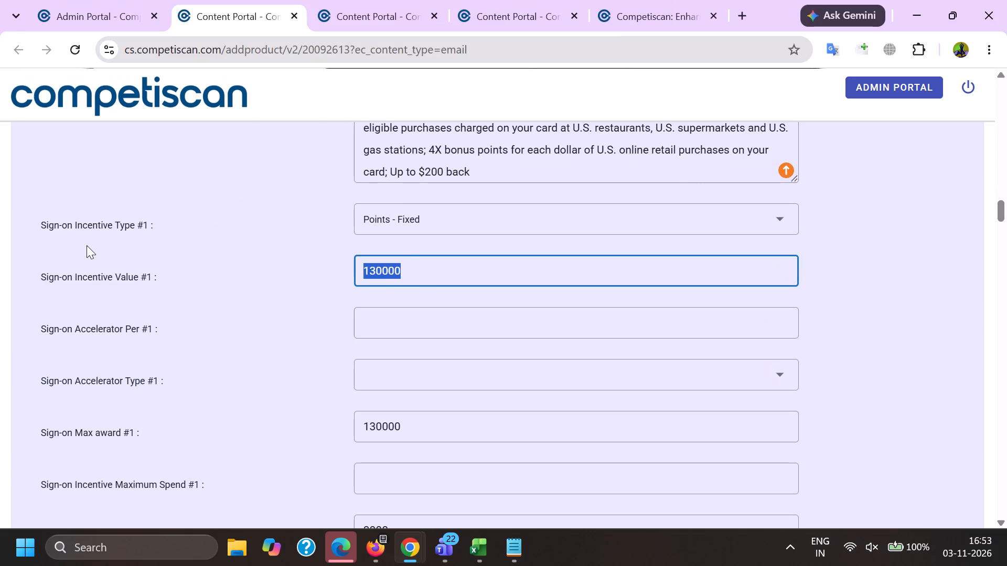
left_click(286, 385)
key("ctrl+v")
scroll(286, 263, "down", 6)
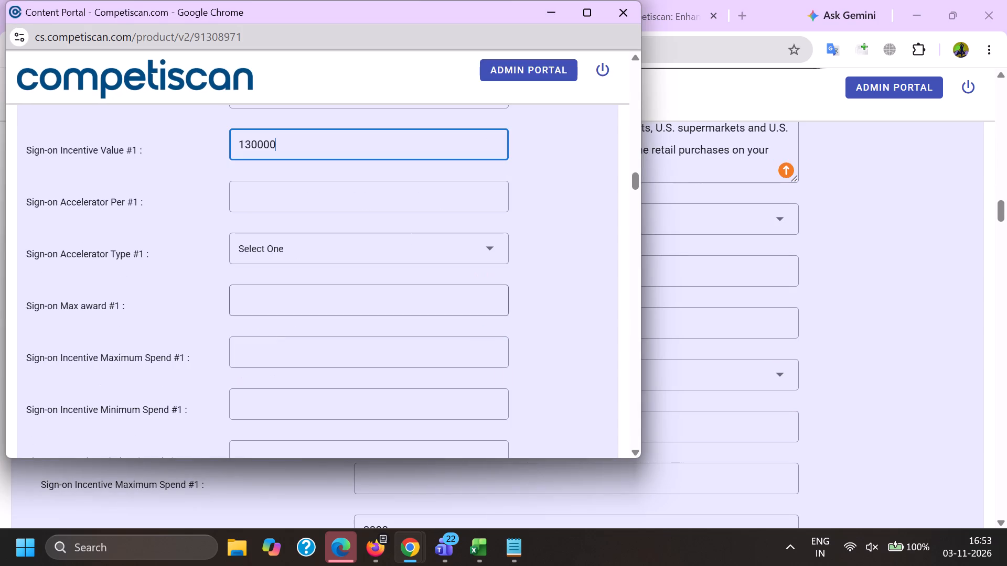
left_click(267, 299)
key("ctrl+v")
Using the reference record, set Sign-on Incentive Minimum Spend #1 to 3000.00 and Sign-on Incentive Window #1 to 6 months.
scroll(251, 248, "down", 2)
left_click(258, 246)
key("alt+Tab")
scroll(500, 359, "down", 2)
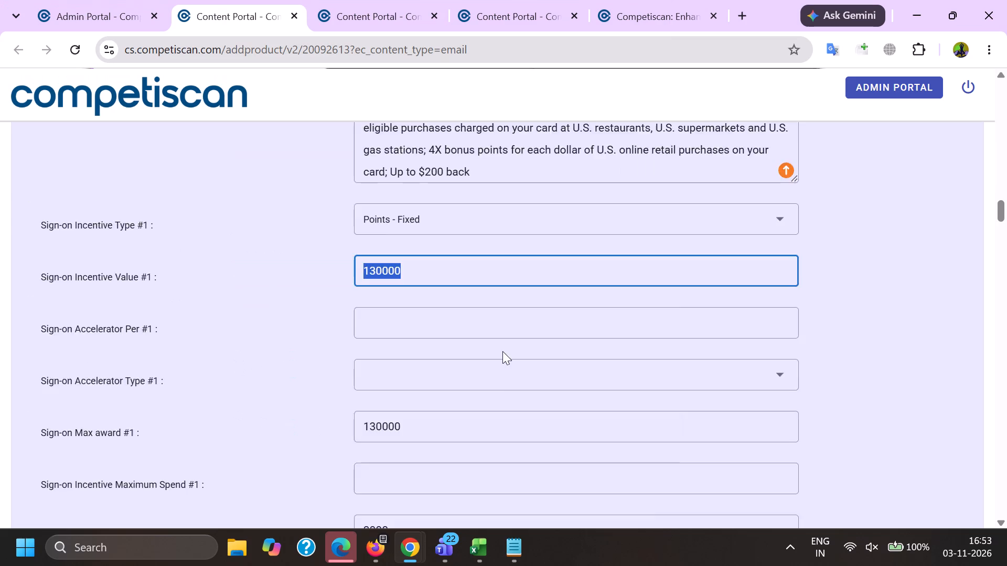
scroll(502, 351, "down", 1)
left_click(422, 299)
key("alt+Tab")
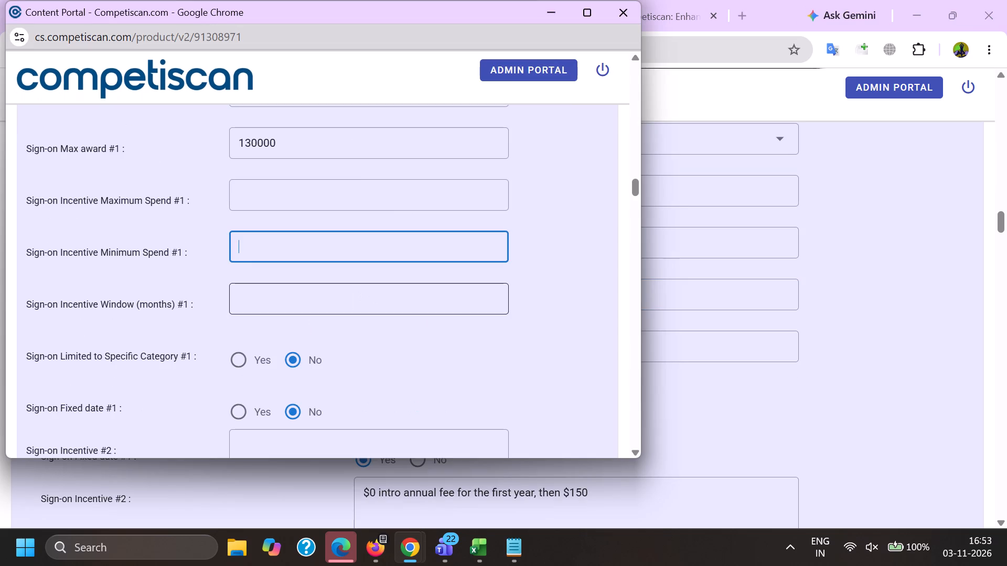
type("300")
type("0.0")
key("0")
key("Tab")
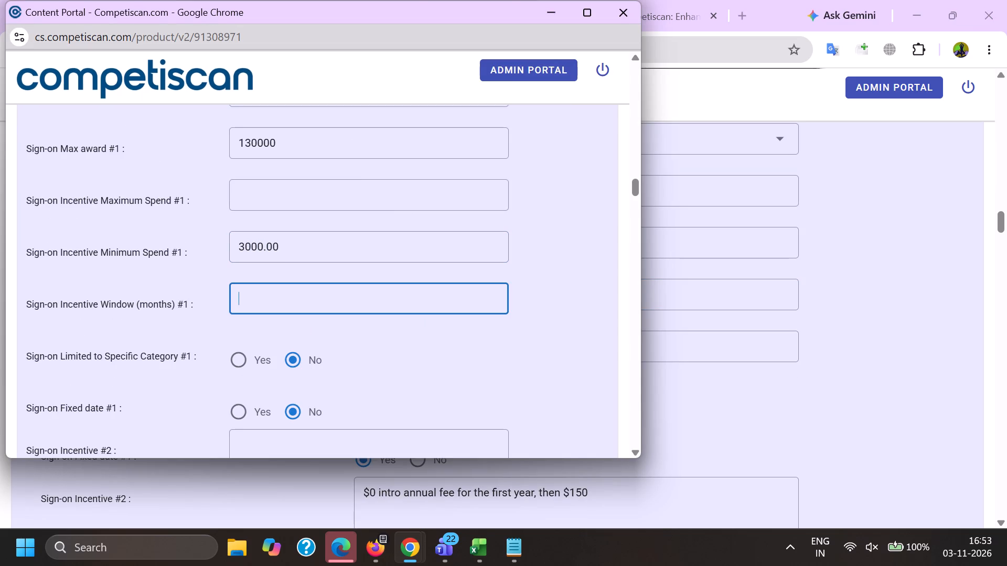
key("6")
key("Tab")
Set Sign-on Fixed date #1 to Yes.
key("Tab")
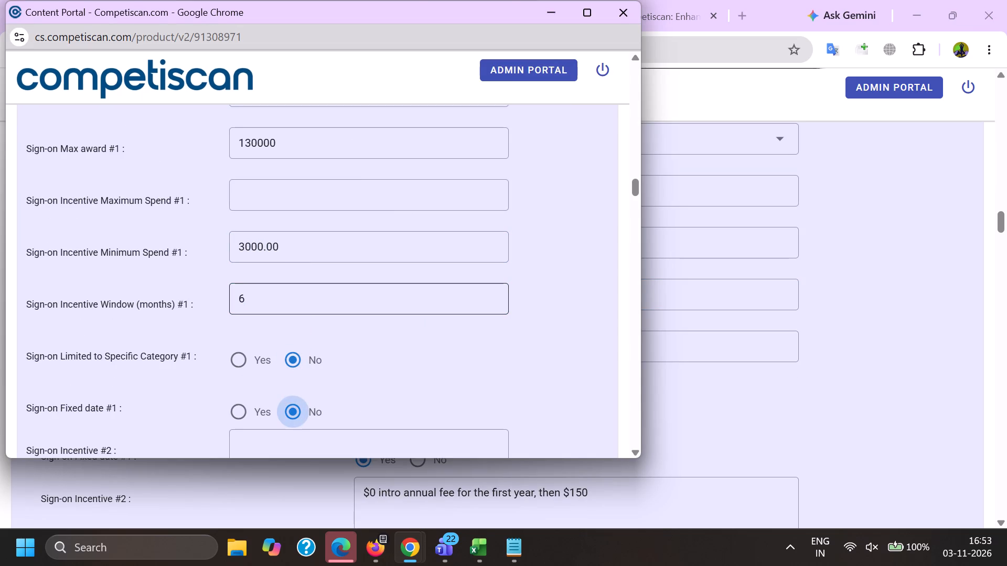
key("Left")
key("Tab")
Search the Hilton Honors email in the email editor for "annual fee" to check the card's fee terms.
key("alt+Tab")
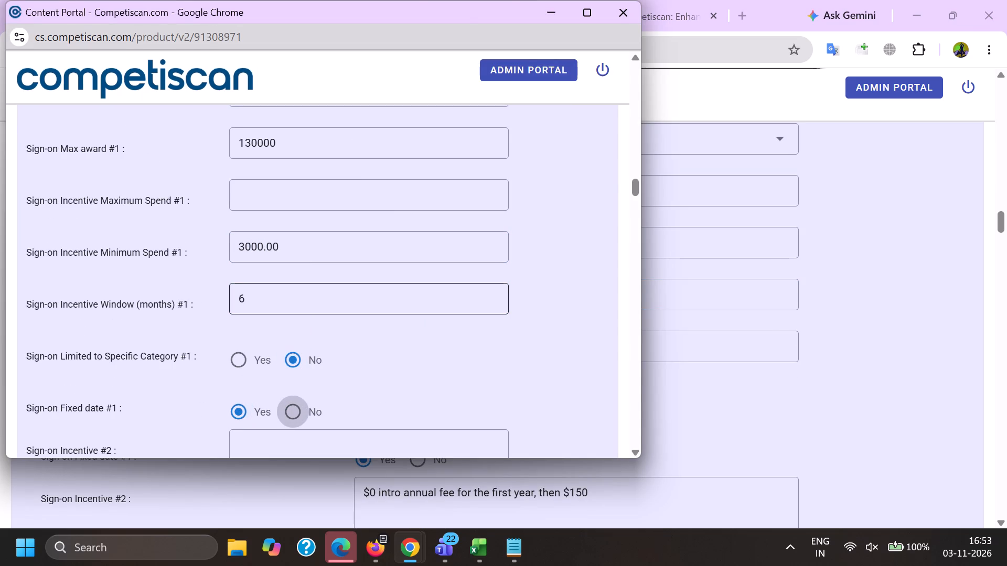
left_click(335, 0)
left_click(511, 0)
scroll(343, 331, "down", 4)
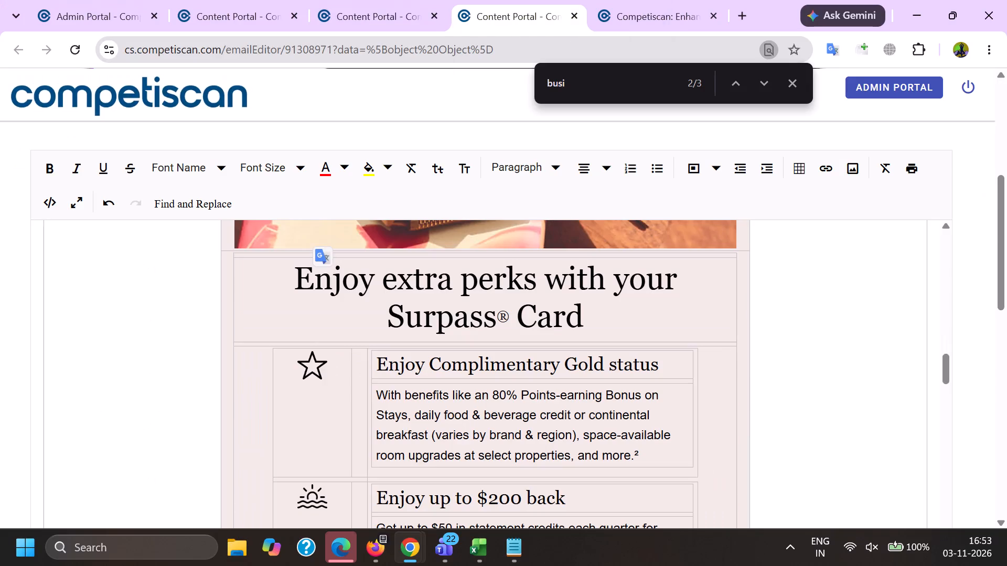
key("ctrl+f")
key("a")
type("nnua")
type("l fee")
key("Return")
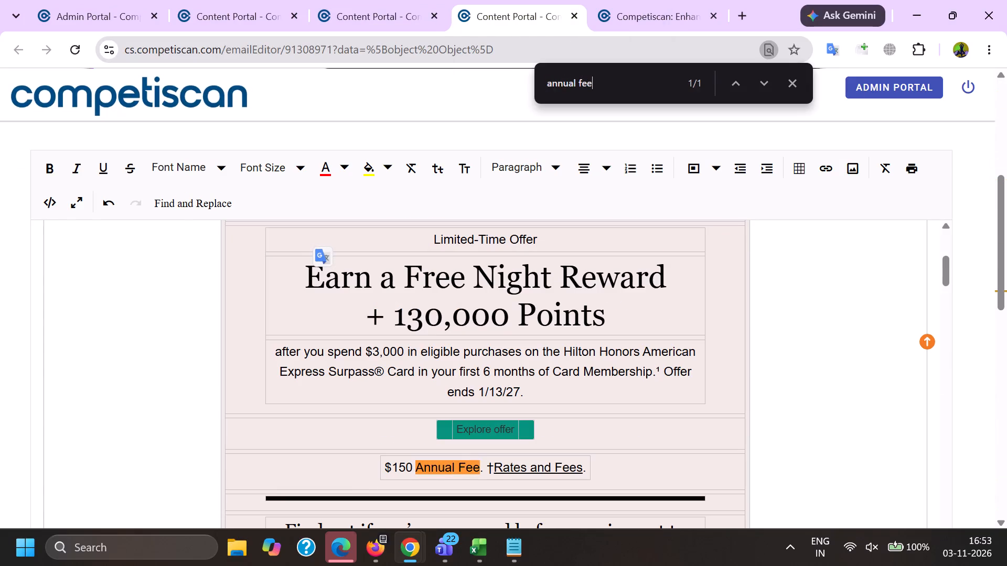
key("Return")
In the product record's Travel & Leisure section, mark Credit Card Mentioned and select American Express as the Credit Network.
key("alt+Tab")
left_click(400, 177)
scroll(385, 264, "down", 5)
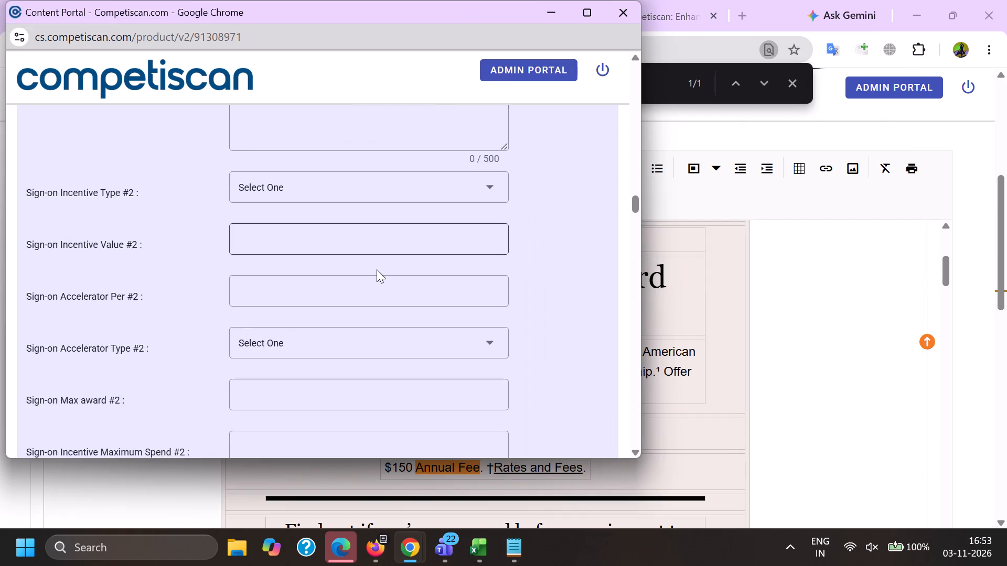
scroll(327, 252, "down", 10)
scroll(281, 243, "down", 10)
scroll(248, 249, "up", 3)
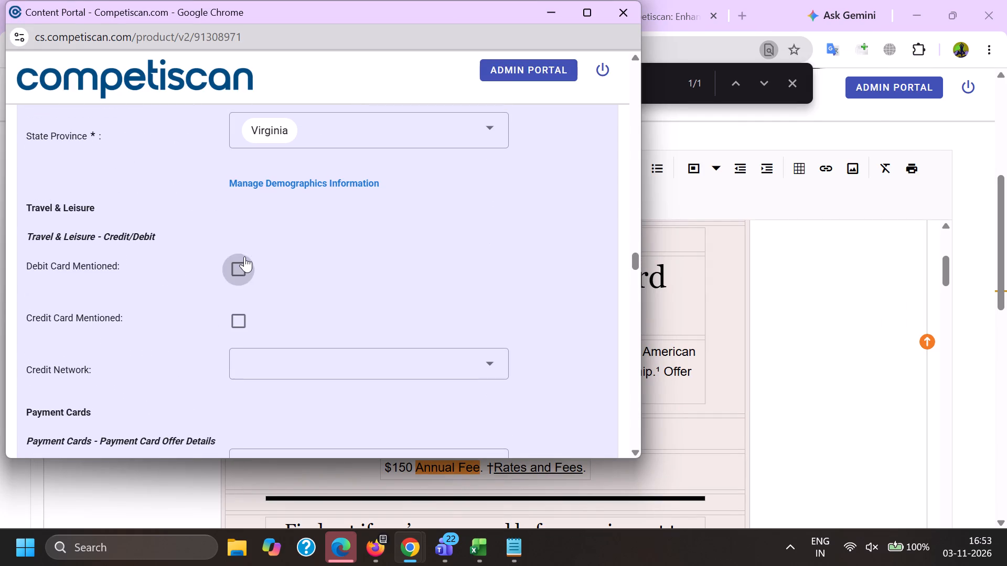
left_click(243, 302)
left_click(249, 329)
left_click(265, 363)
scroll(300, 236, "down", 1)
left_click(312, 298)
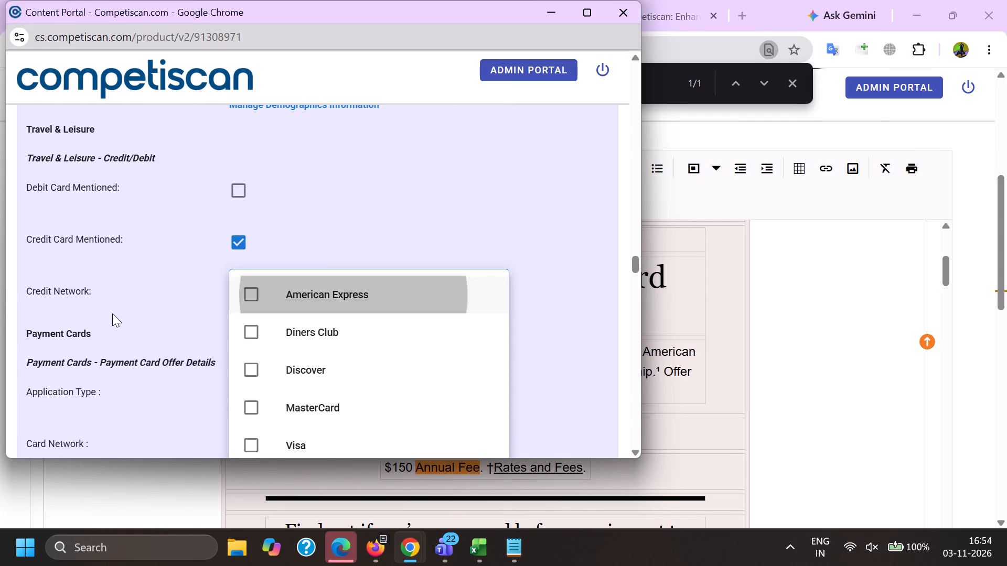
left_click(111, 312)
Set the Application Type in the payment card offer details to Guaranteed.
scroll(227, 240, "down", 3)
left_click(264, 157)
left_click(291, 177)
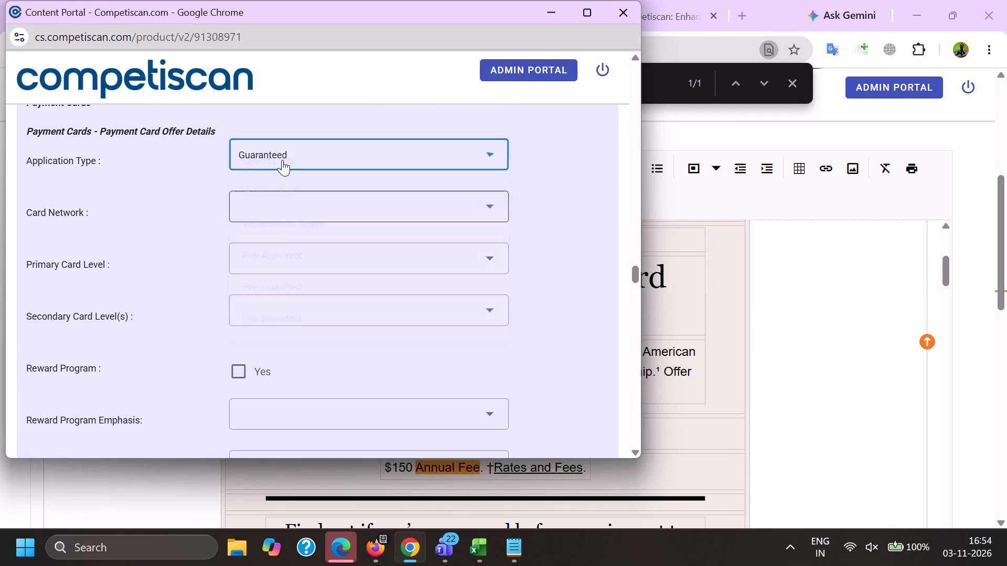
Change the Application Type in the payment card offer details to Invitation to Apply.
left_click(281, 156)
left_click(306, 226)
left_click_drag(182, 216, 189, 217)
Set the Card Network to American Express and the Primary Card Level to Not Mentioned.
left_click(269, 206)
scroll(279, 130, "down", 1)
left_click(325, 151)
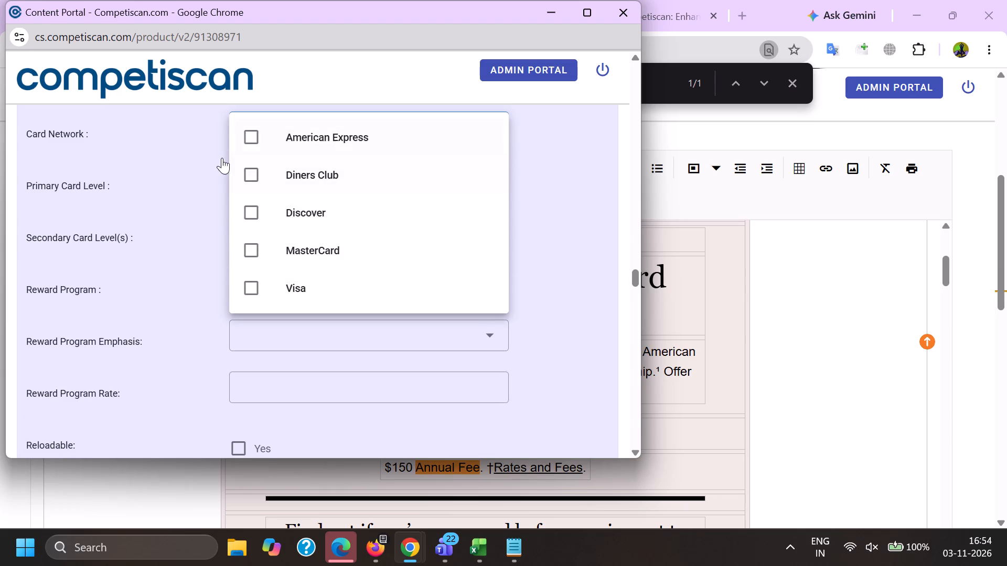
left_click(184, 154)
left_click(267, 183)
scroll(274, 140, "down", 1)
left_click(305, 298)
left_click(178, 265)
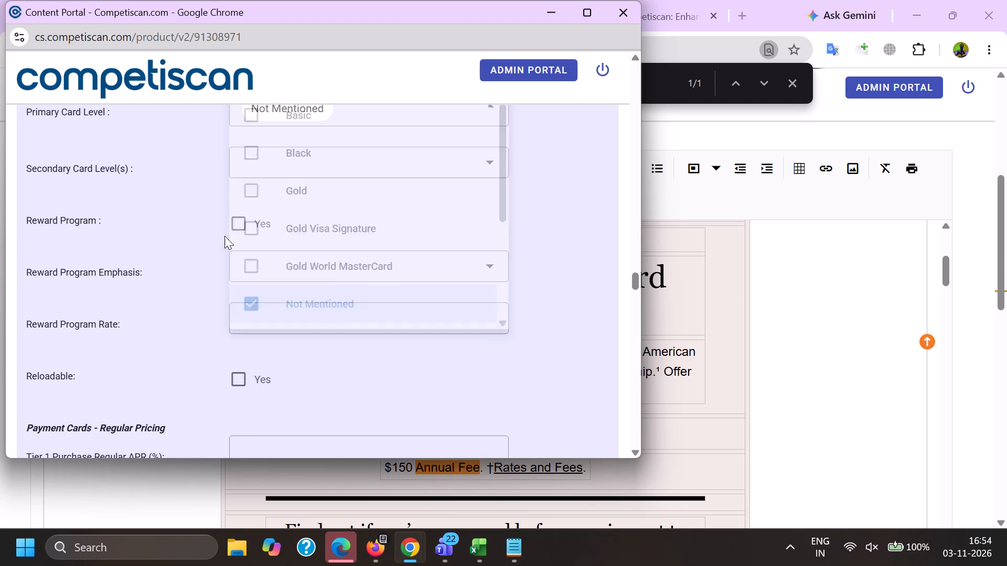
Mark Reward Program as Yes and set the Reward Program Emphasis to Points.
left_click(232, 226)
left_click(280, 275)
left_click(313, 341)
left_click(196, 333)
Change the product record's Business Content to Secondary Business Content.
scroll(291, 311, "up", 9)
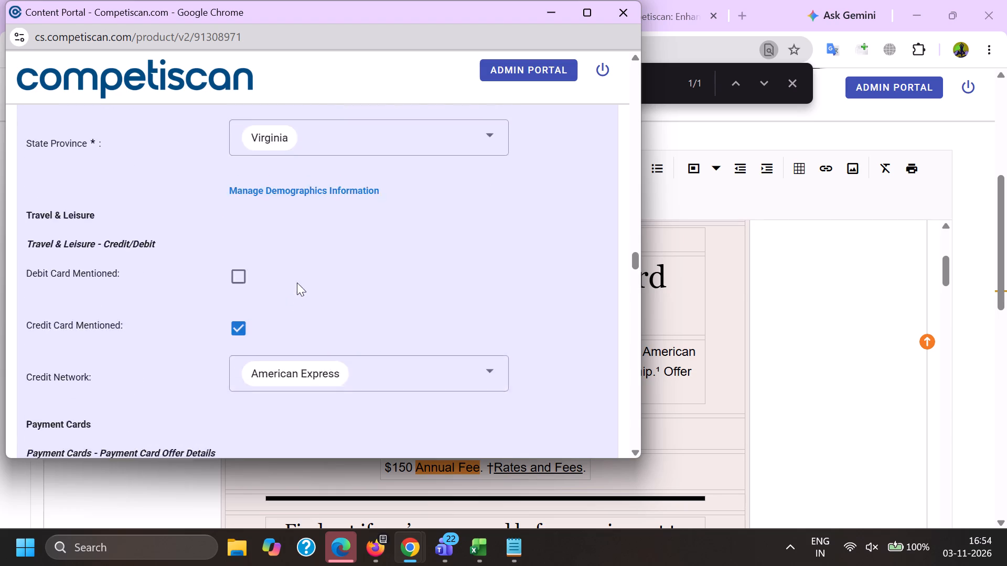
scroll(297, 282, "up", 20)
scroll(297, 282, "up", 13)
scroll(304, 271, "down", 4)
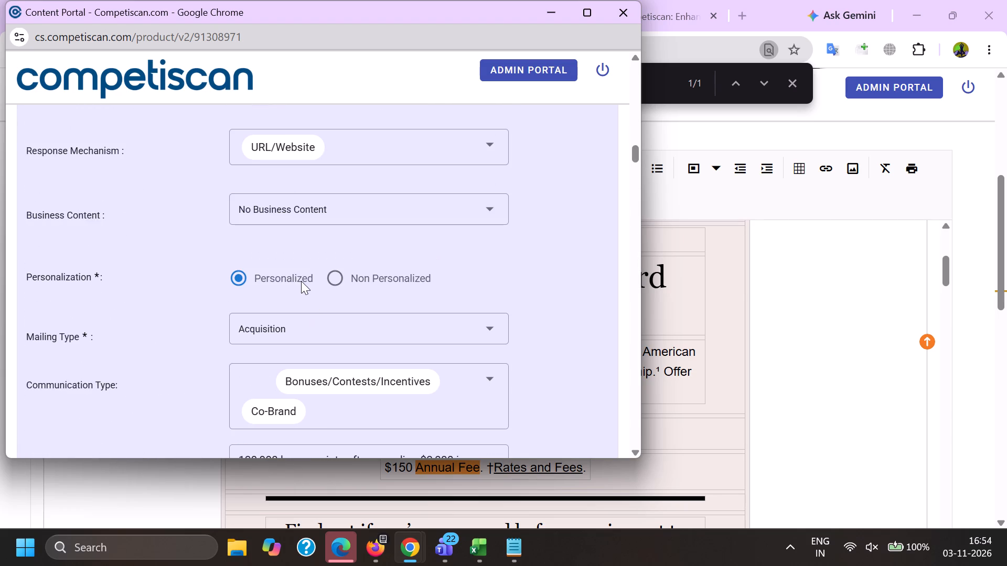
left_click(260, 202)
left_click(290, 267)
left_click(123, 266)
Copy the Reward Program Rate "3X points per $1 spent on all eligible purchases" from the reference product into the current product record.
key("alt+Tab")
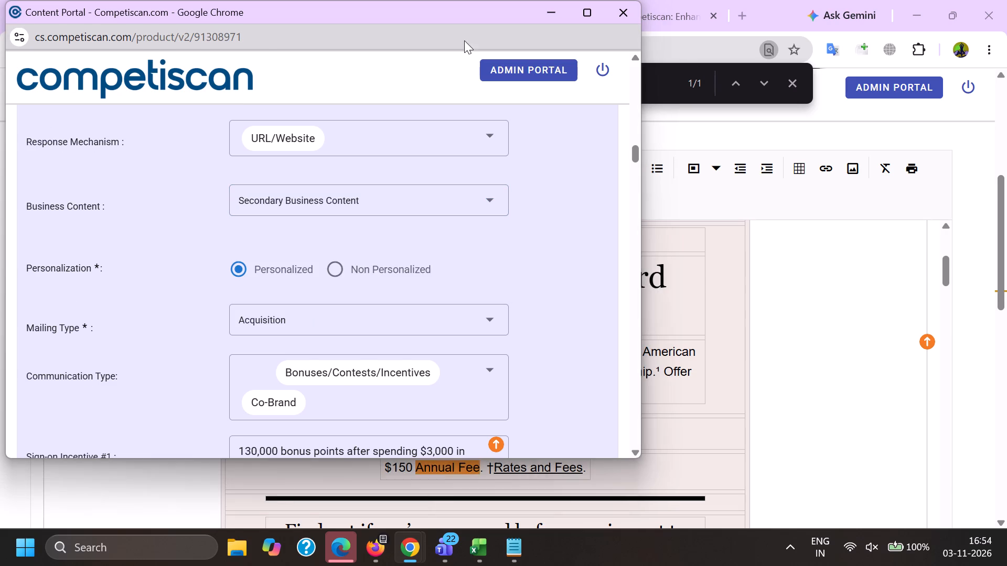
left_click(232, 0)
scroll(405, 281, "down", 20)
scroll(405, 281, "down", 5)
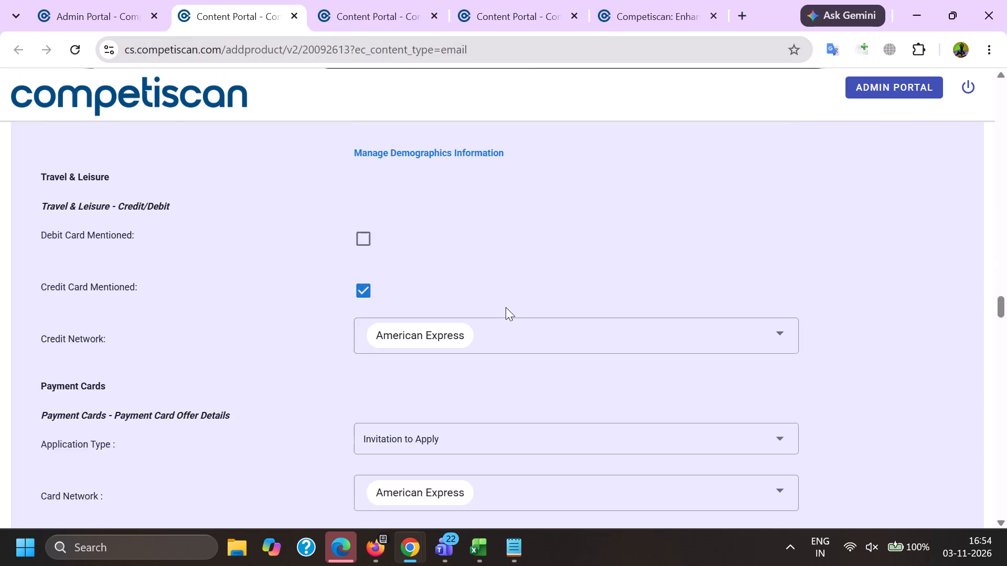
scroll(506, 307, "down", 3)
left_click_drag(597, 365, 98, 319)
key("ctrl+c")
key("alt+Tab")
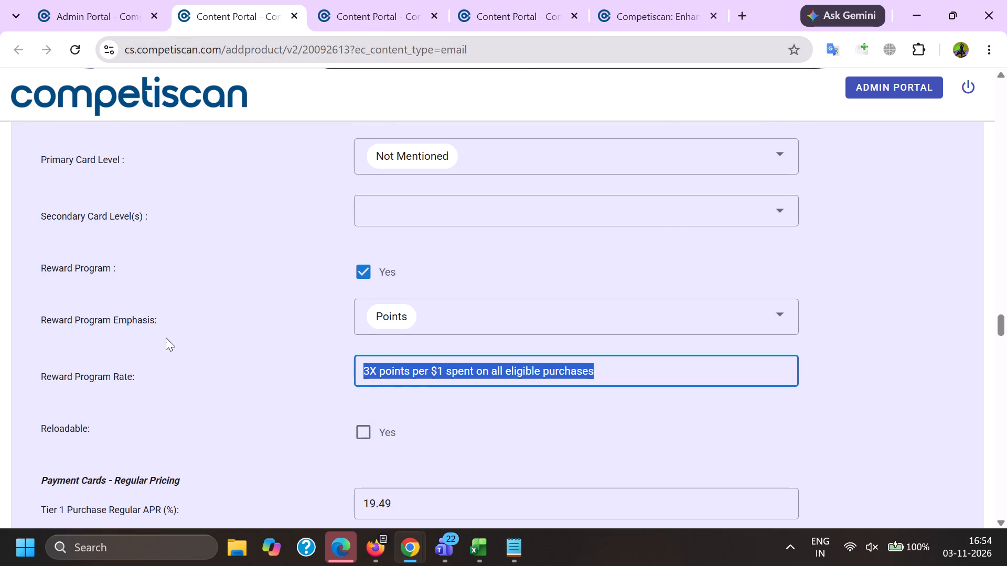
scroll(301, 310, "down", 6)
scroll(287, 232, "down", 20)
scroll(287, 232, "down", 7)
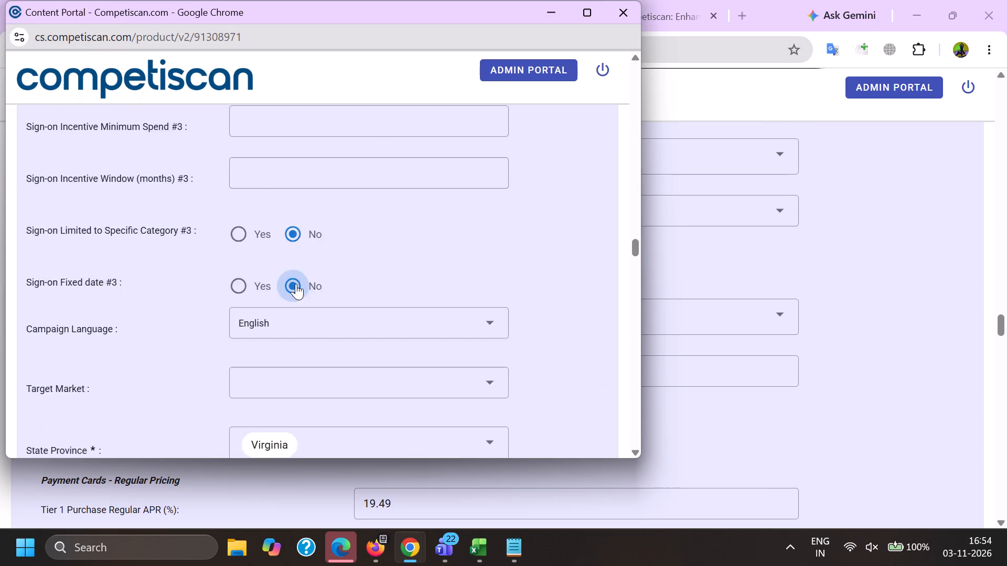
scroll(296, 284, "down", 2)
scroll(281, 359, "down", 3)
left_click(269, 303)
left_click(274, 325)
key("ctrl+v")
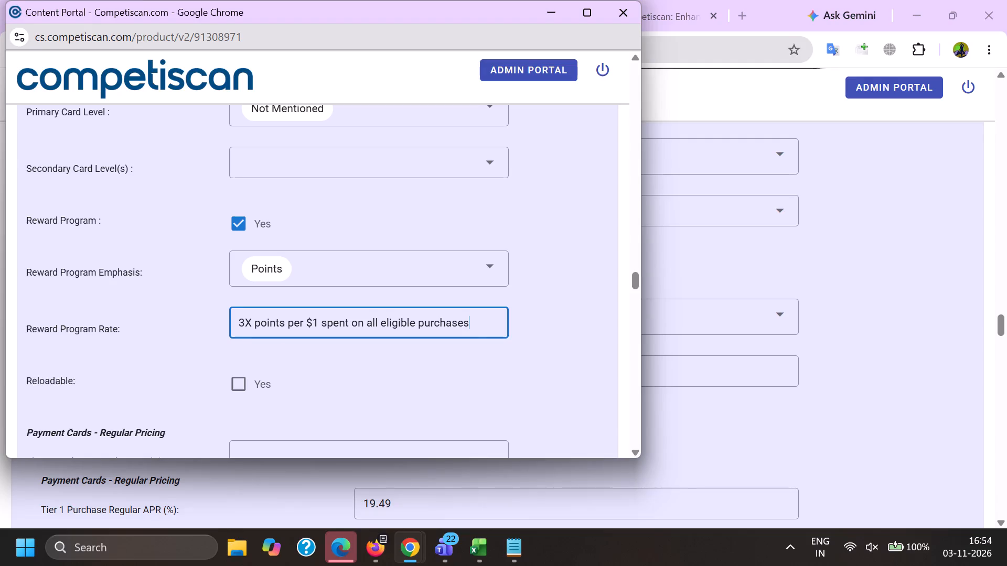
Open the Rates and Fees link from the Hilton Honors email in a separate browser tab.
key("alt+Tab")
left_click(362, 0)
left_click(497, 0)
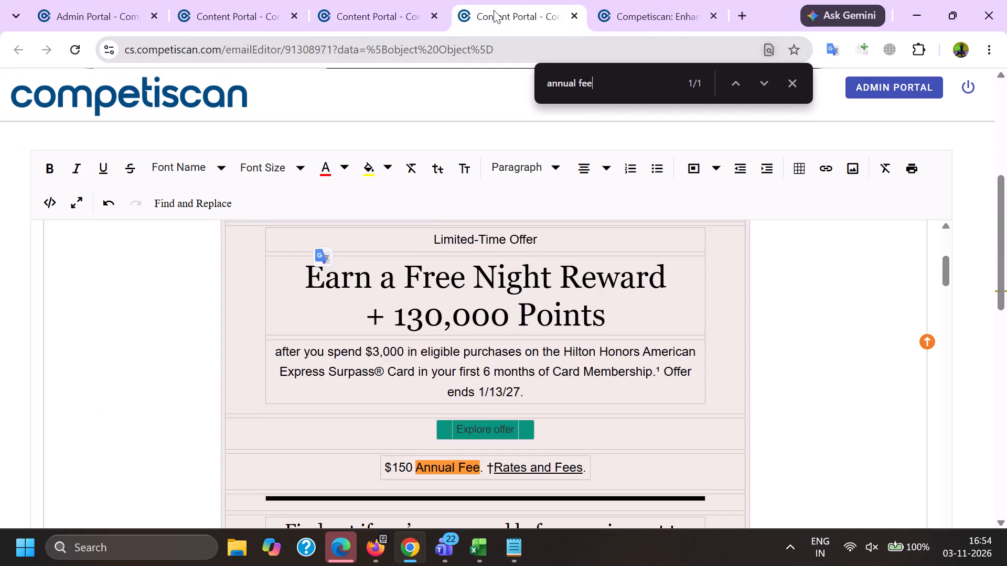
scroll(434, 317, "down", 1)
right_click(508, 387)
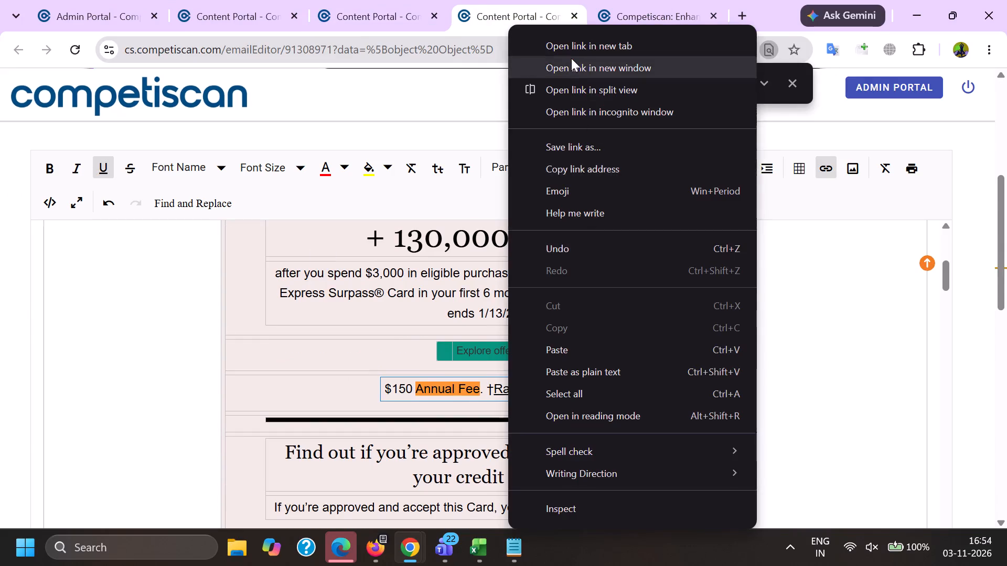
left_click(570, 53)
left_click(559, 0)
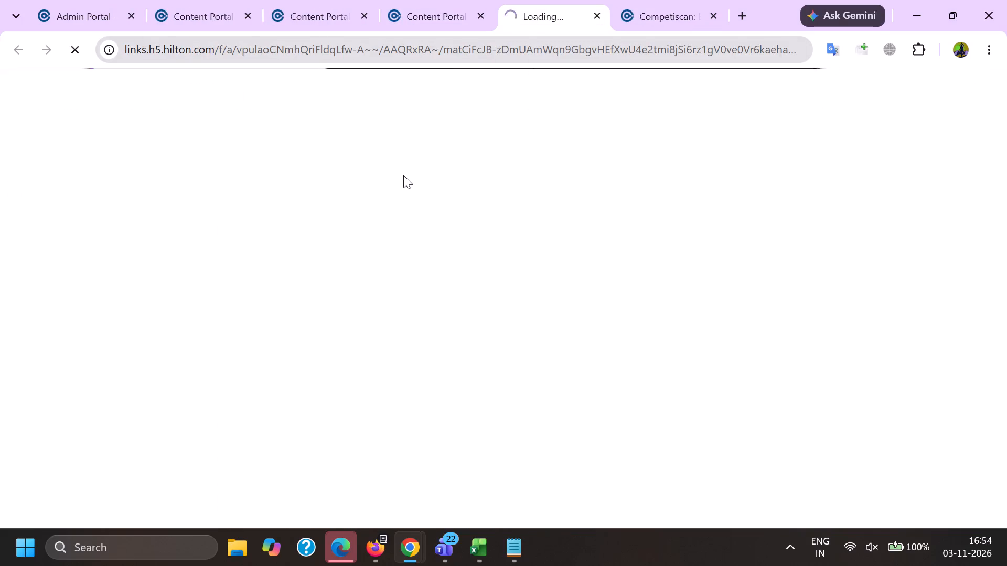
Copy the lower purchase APR from the rates page into Tier 1 Purchase Regular APR as 19.74.
double_click(433, 241)
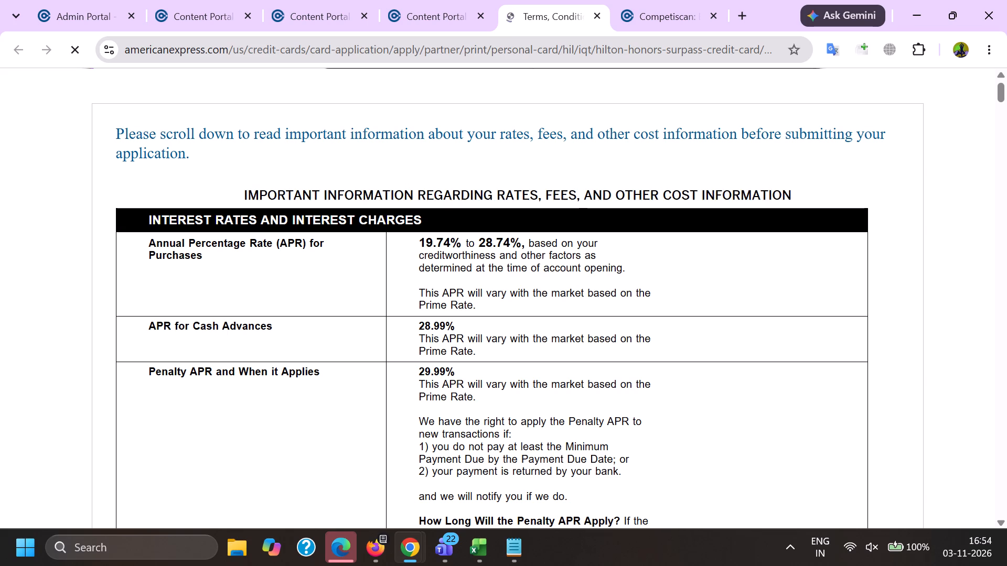
key("ctrl+c")
key("alt+Tab")
scroll(327, 294, "down", 4)
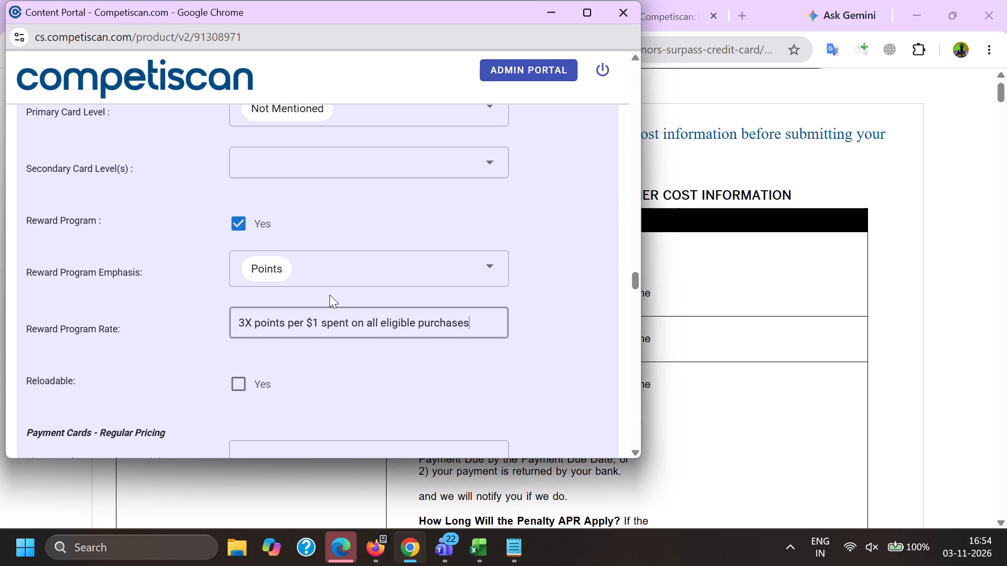
left_click(275, 148)
key("ctrl+v")
Set the Tier 3 Purchase Regular APR to 28.74.
left_click(290, 243)
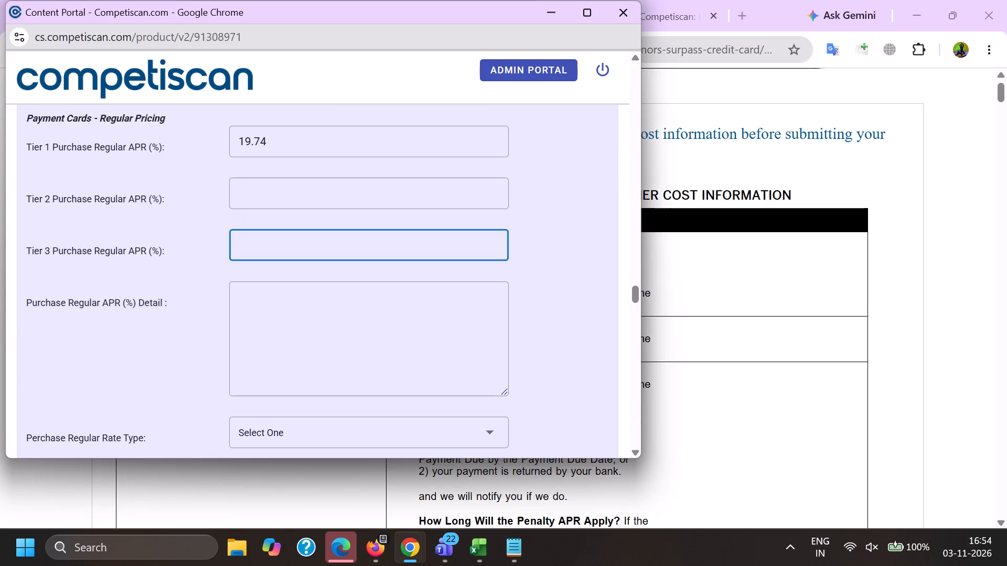
key("ctrl+v")
left_click_drag(251, 243, 173, 225)
key("BackSpace")
type("23")
key("8")
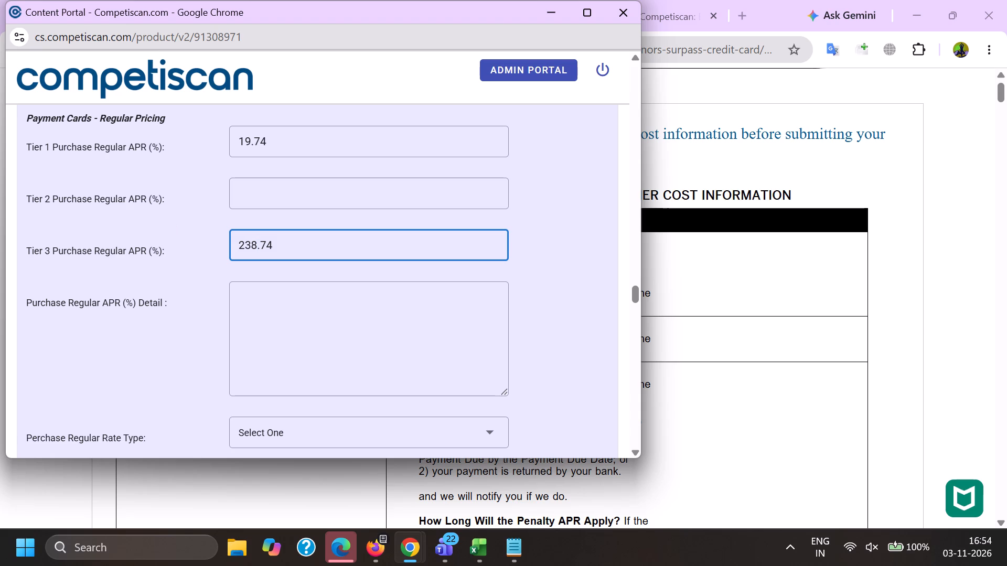
key("BackSpace")
key("BackSpace")
key("8")
Set the Purchase Regular Rate Type to Variable (Prime).
scroll(140, 297, "down", 3)
left_click(254, 187)
left_click(298, 267)
Copy the cash advance APR from the American Express rates page into Tier 1 Cash Advance Regular APR as 28.99.
key("alt+Tab")
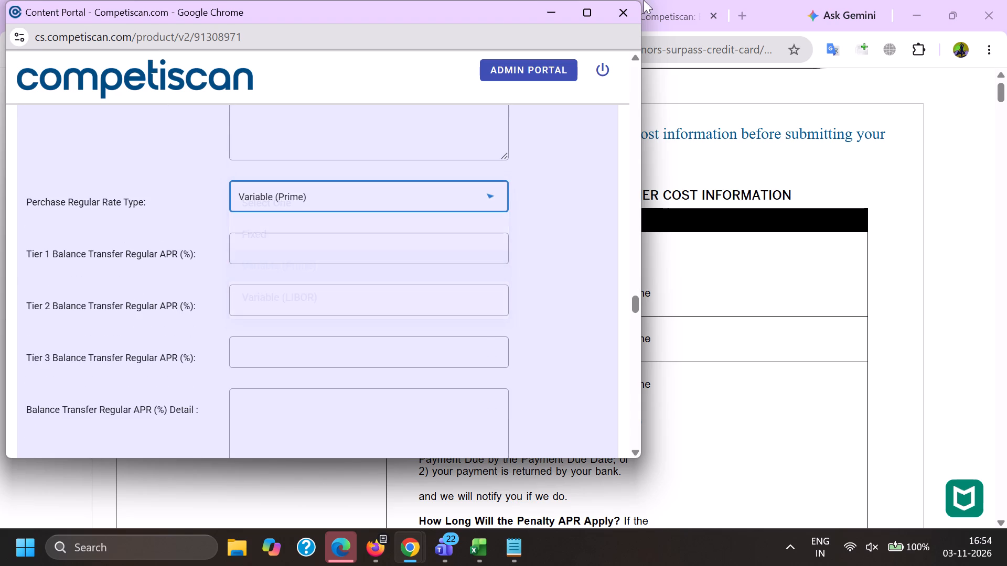
left_click(654, 0)
left_click(221, 0)
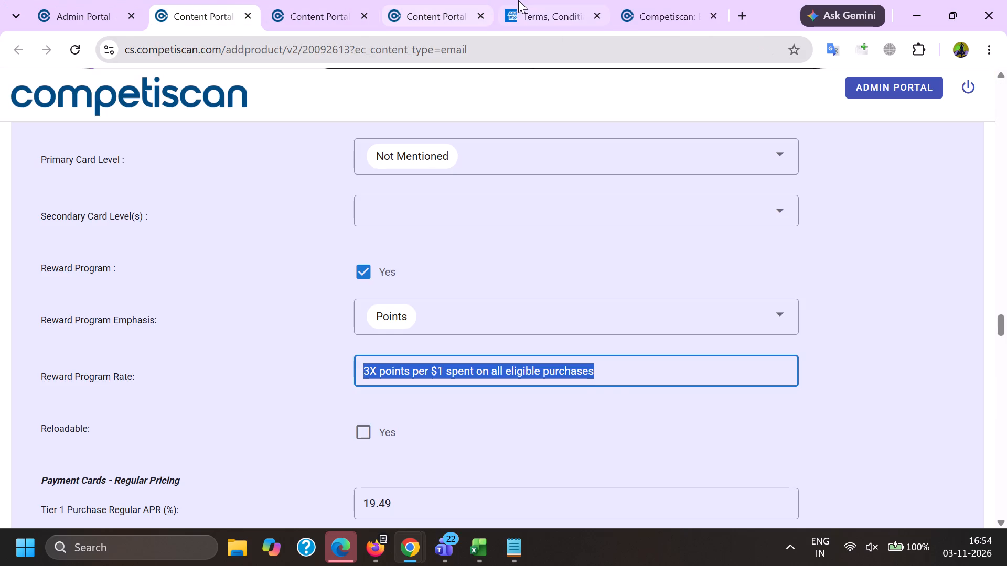
left_click(519, 0)
scroll(427, 322, "down", 2)
double_click(427, 170)
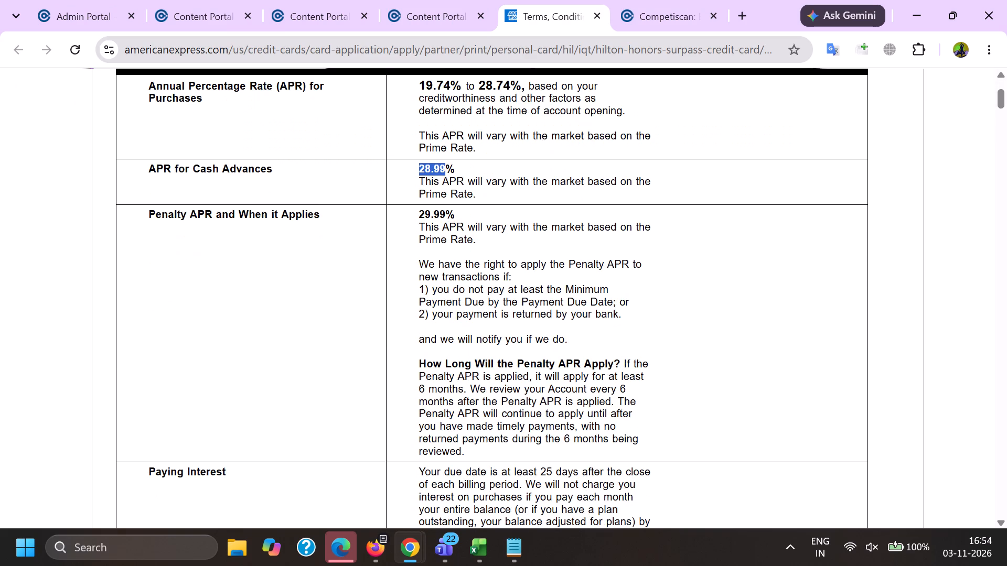
key("ctrl+c")
key("alt+Tab")
scroll(293, 274, "down", 3)
scroll(278, 336, "down", 3)
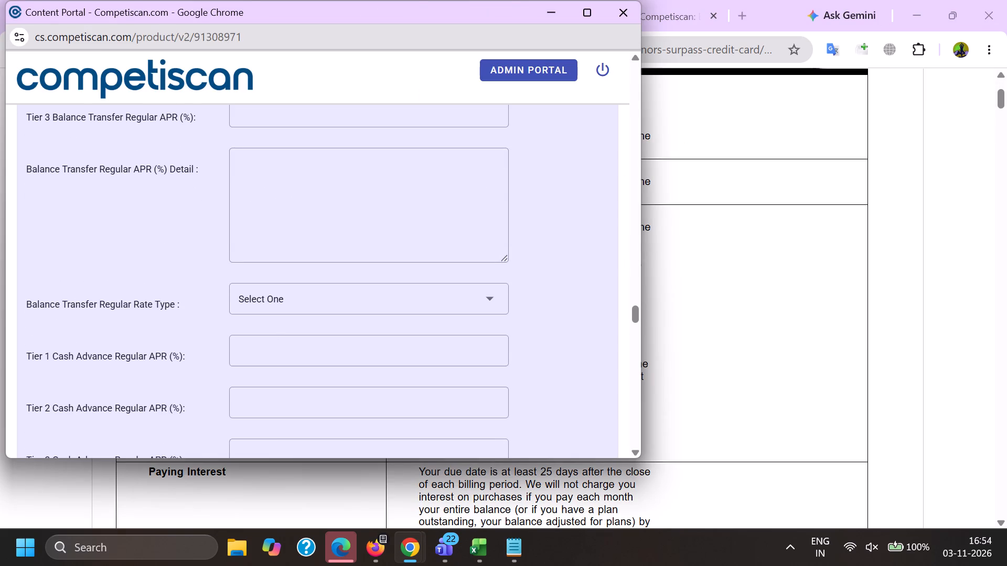
left_click(251, 129)
key("ctrl+v")
Set the Cash Advance Regular Rate Type to Variable (Prime).
left_click(272, 397)
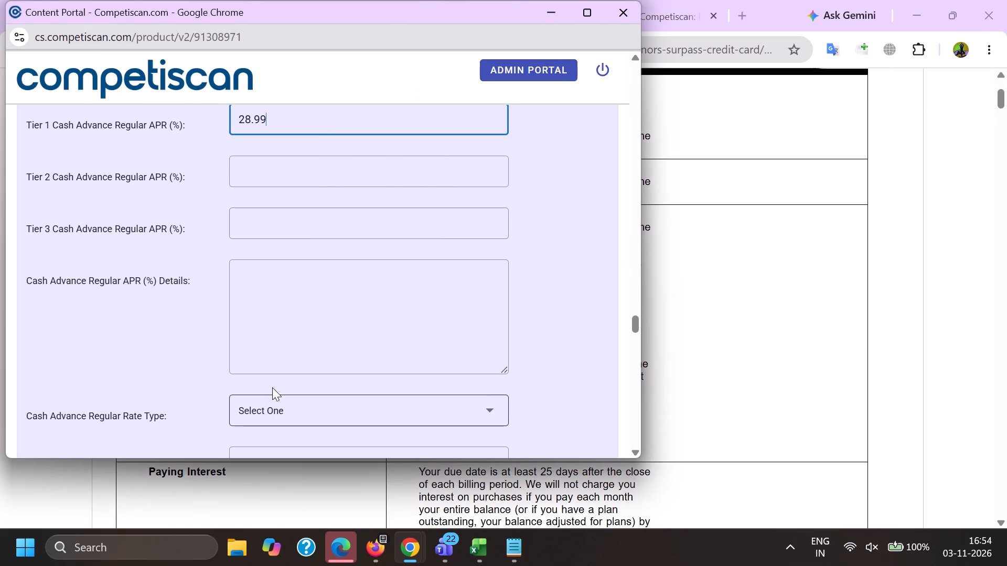
scroll(295, 257, "down", 1)
left_click(317, 393)
left_click_drag(110, 365, 122, 365)
Enter 29.99 as the Penalty APR.
left_click(279, 397)
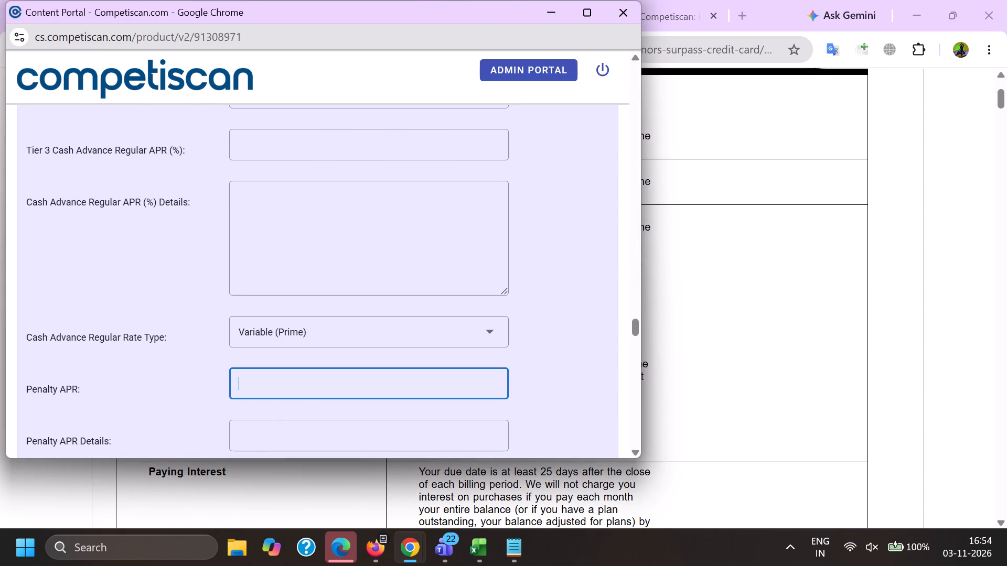
key("2")
type("9.9")
key("9")
key("Tab")
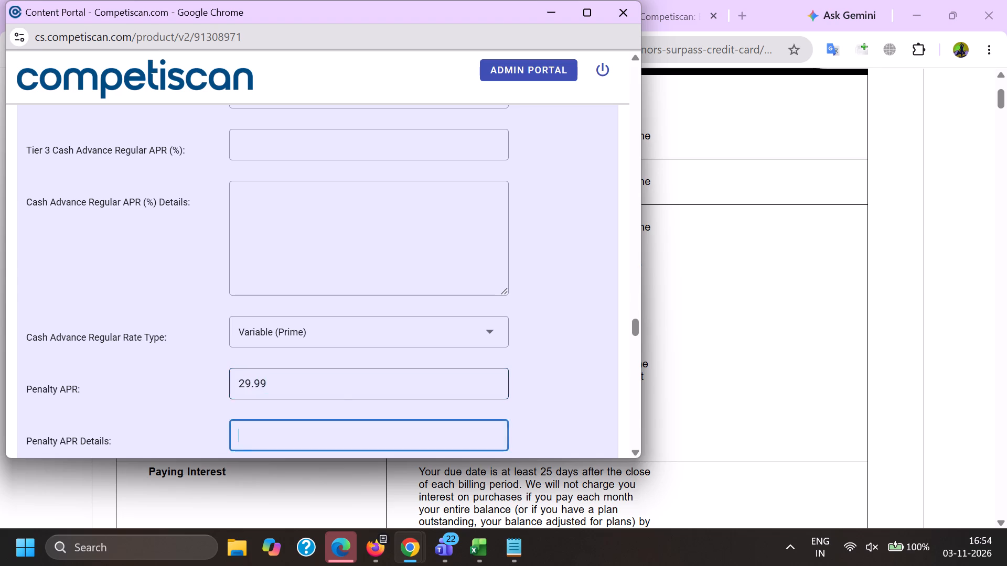
key("Tab")
key("Tab")
Copy the Penalty APR Details text, starting "29.99% APR may be applied to new transactions", from the reference product into the current record.
left_click(244, 179)
key("alt+Tab")
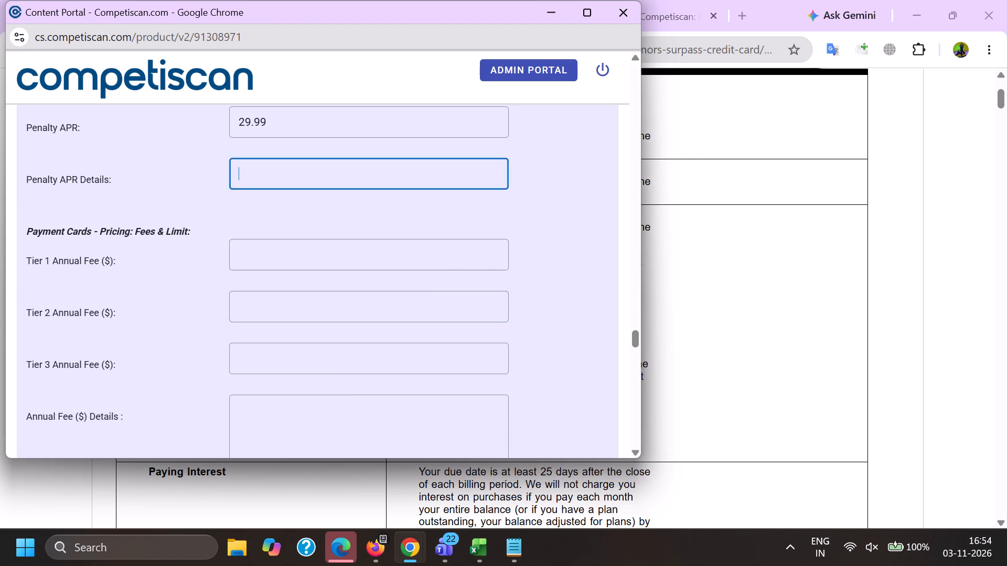
left_click(288, 0)
left_click(227, 0)
scroll(403, 279, "down", 15)
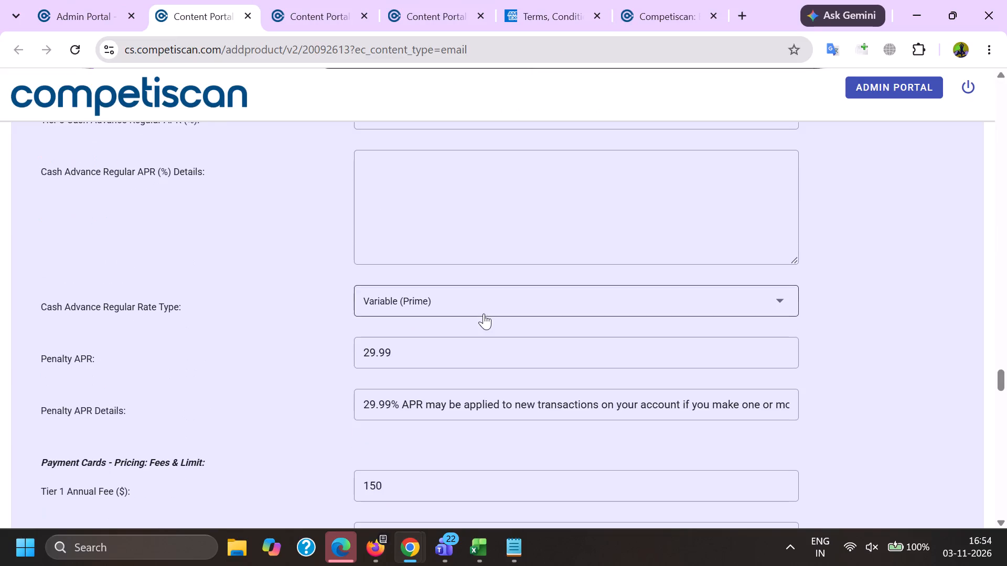
triple_click(502, 409)
triple_click(502, 406, "ctrl")
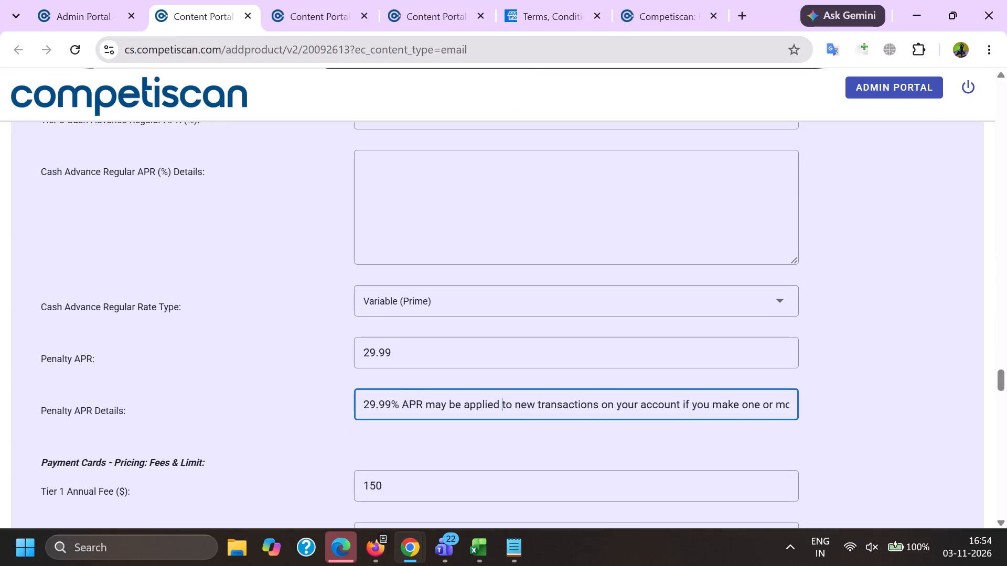
key("ctrl+c")
triple_click(504, 405)
key("ctrl+c")
scroll(298, 361, "down", 4)
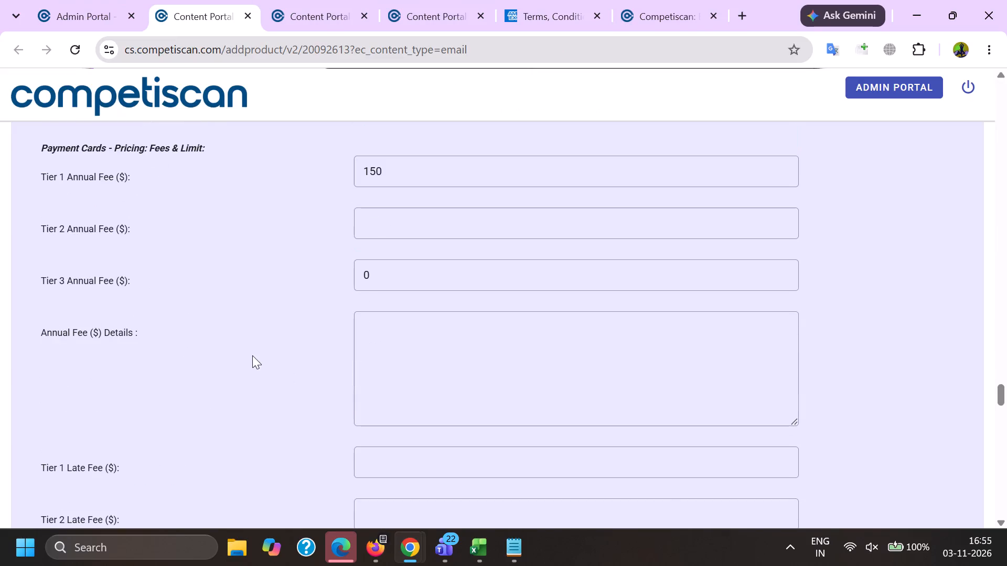
key("alt+Tab")
key("ctrl+v")
Set the Tier 1 Annual Fee to $150.00 in the Fees & Limit section.
left_click(288, 246)
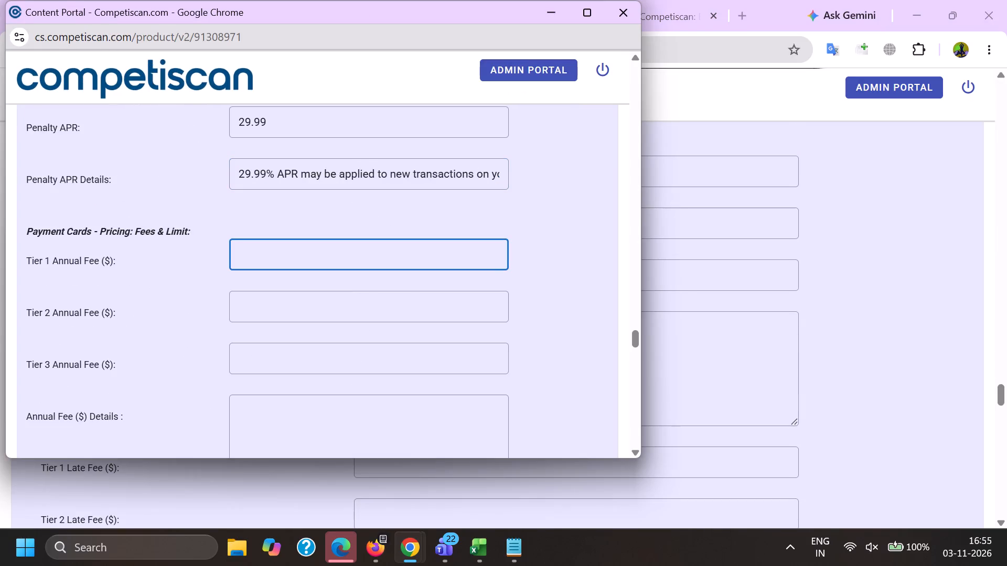
type("150.")
type("00")
key("Tab")
Set the Tier 3 Late Fee to $40.00.
scroll(285, 251, "down", 5)
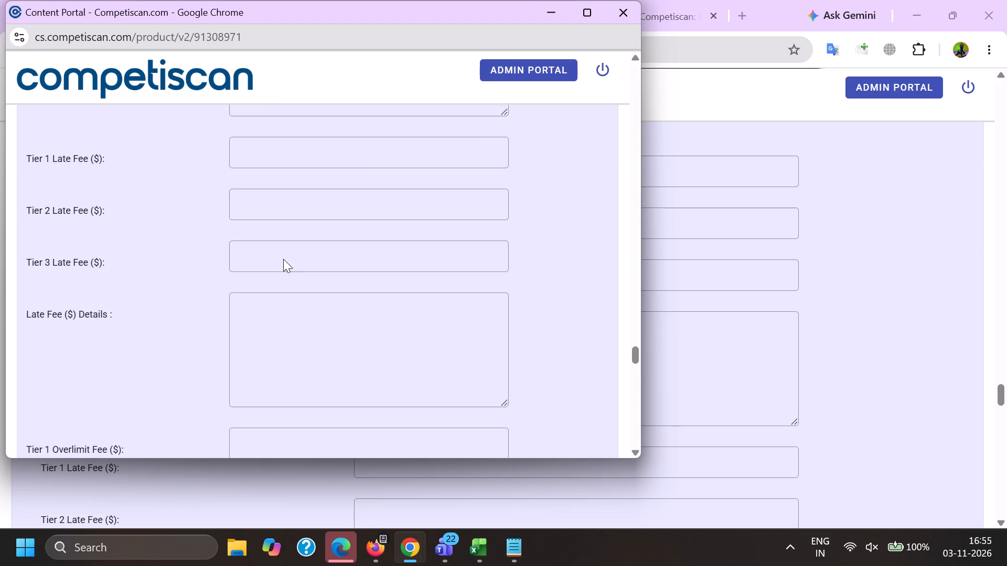
left_click(267, 257)
key("4")
type("0.00")
key("Tab")
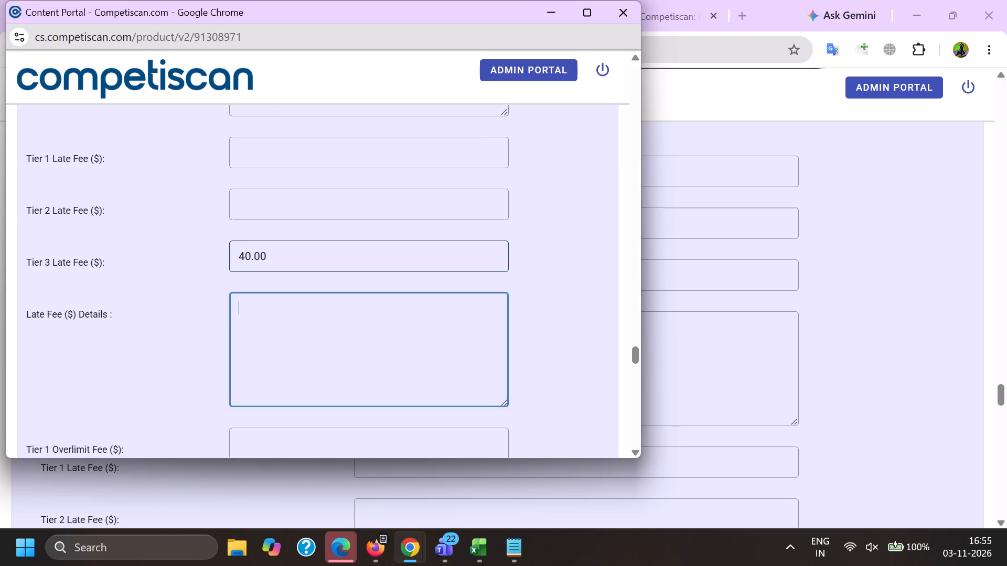
key("Tab")
key("Tab")
Set the Cash Advance Usage Fee to 5% and the Cash Advance Minimum Fee to $10.00, matching the reference product.
key("alt+Tab")
scroll(266, 260, "down", 14)
key("alt+Tab")
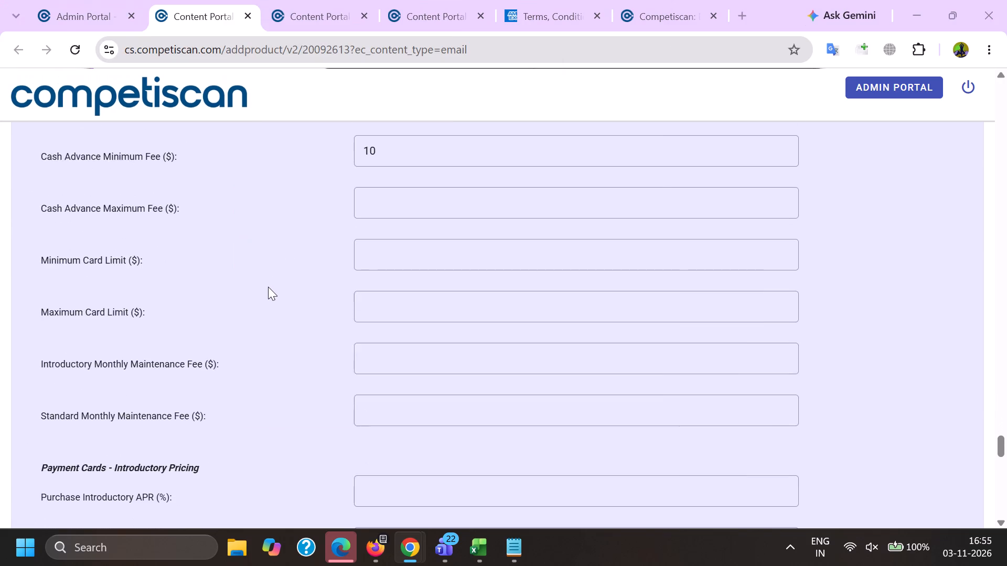
scroll(268, 285, "down", 13)
scroll(251, 304, "up", 7)
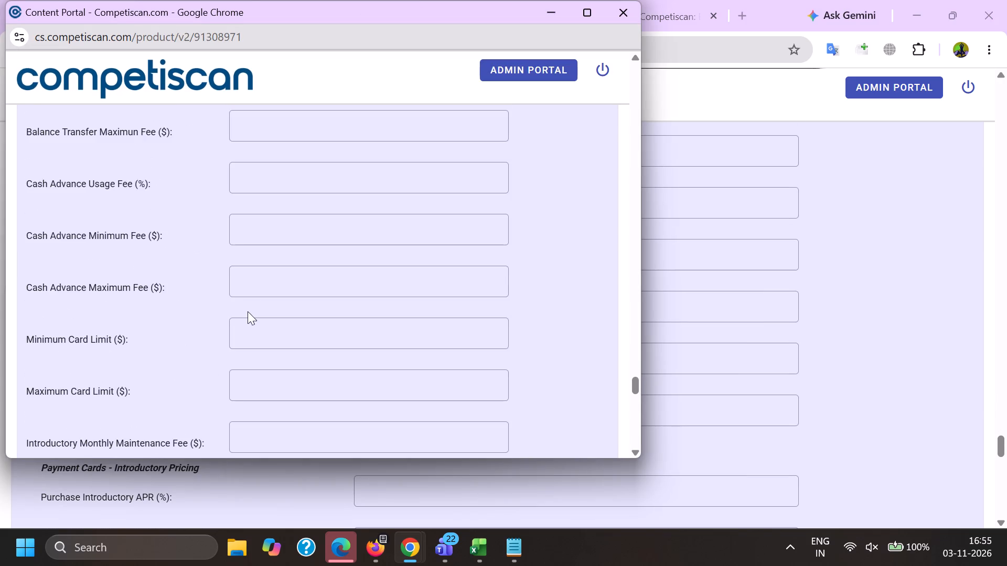
scroll(254, 280, "up", 2)
left_click(262, 336)
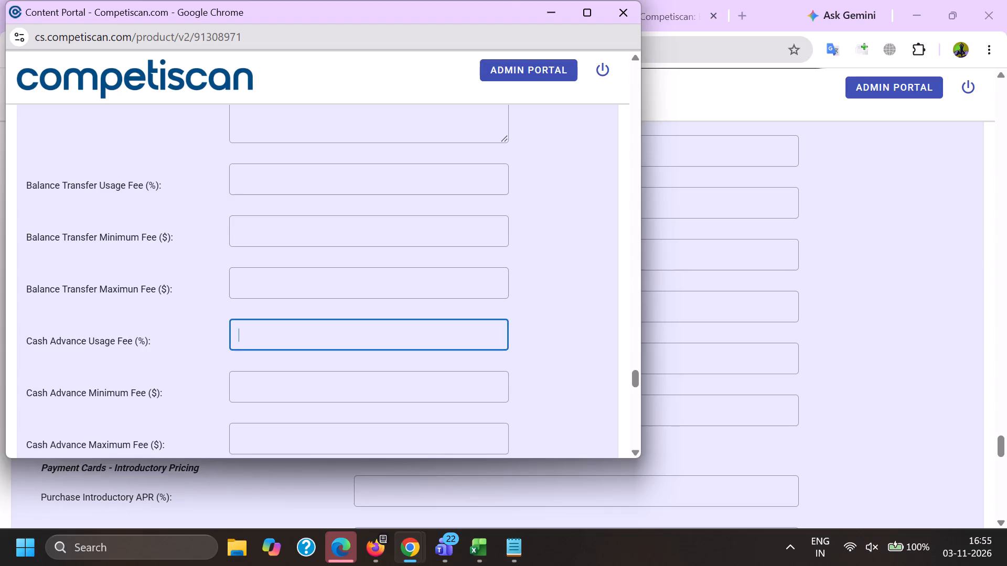
key("5")
key("Tab")
key("1")
key("0")
key("period")
key("0")
key("0")
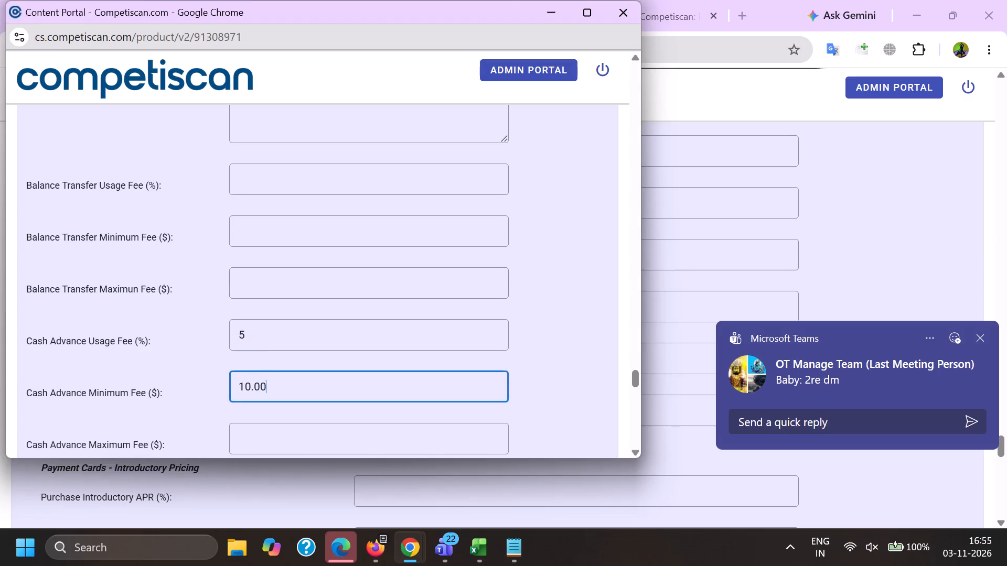
Submit the completed product record for email 91308971.
scroll(263, 336, "down", 20)
scroll(263, 336, "down", 3)
left_click(284, 443)
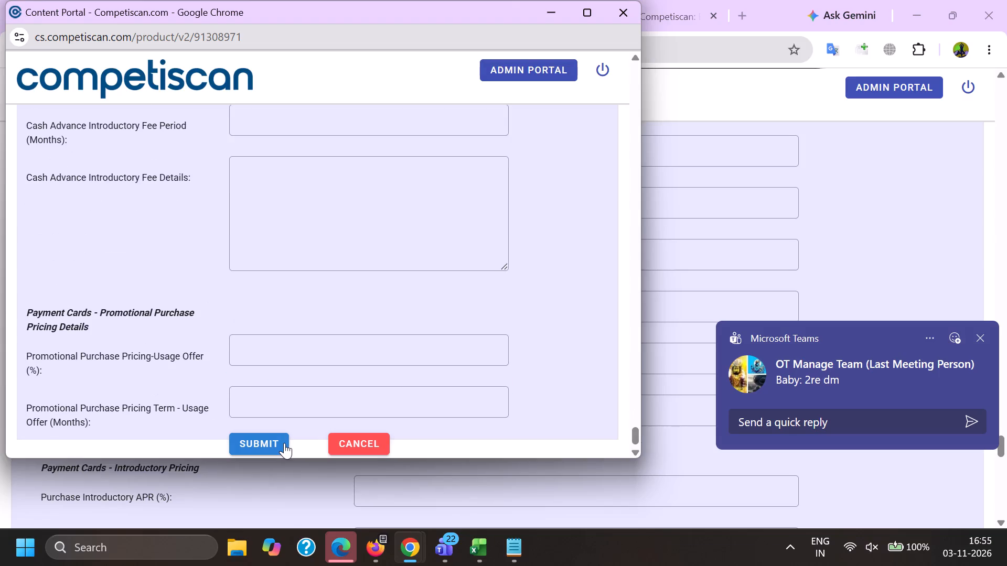
left_click(810, 251)
Rerun the Focus subject search for "You could earn a Free Night Reward + 130K Points, ".
left_click(334, 0)
scroll(354, 242, "down", 5)
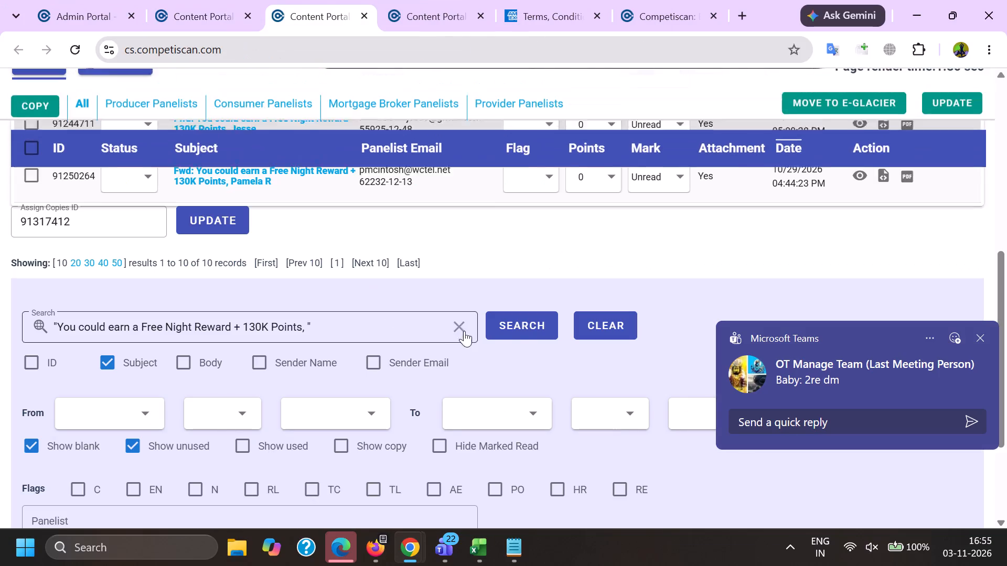
left_click(521, 332)
left_click(478, 551)
left_click(697, 461)
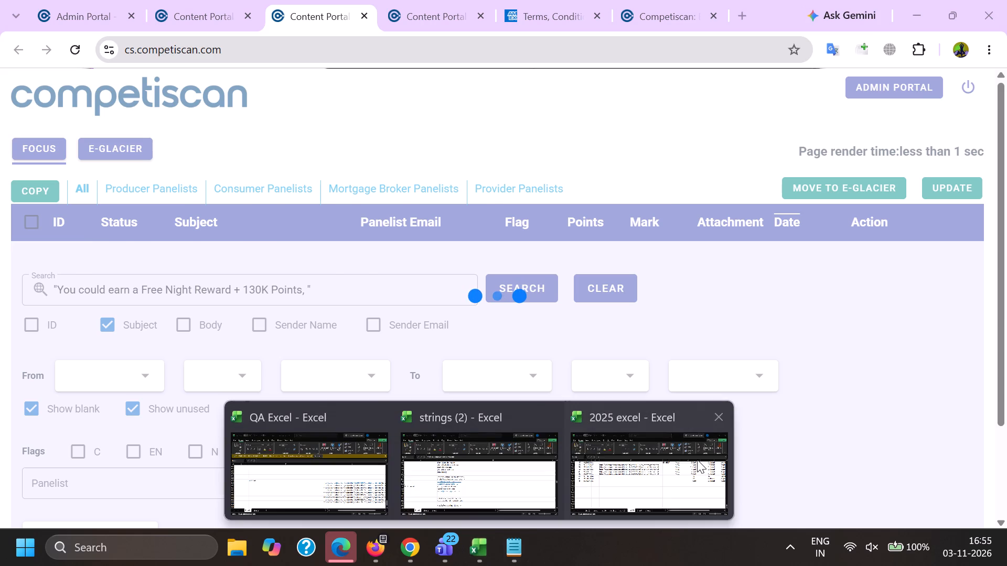
left_click(743, 309)
key("0")
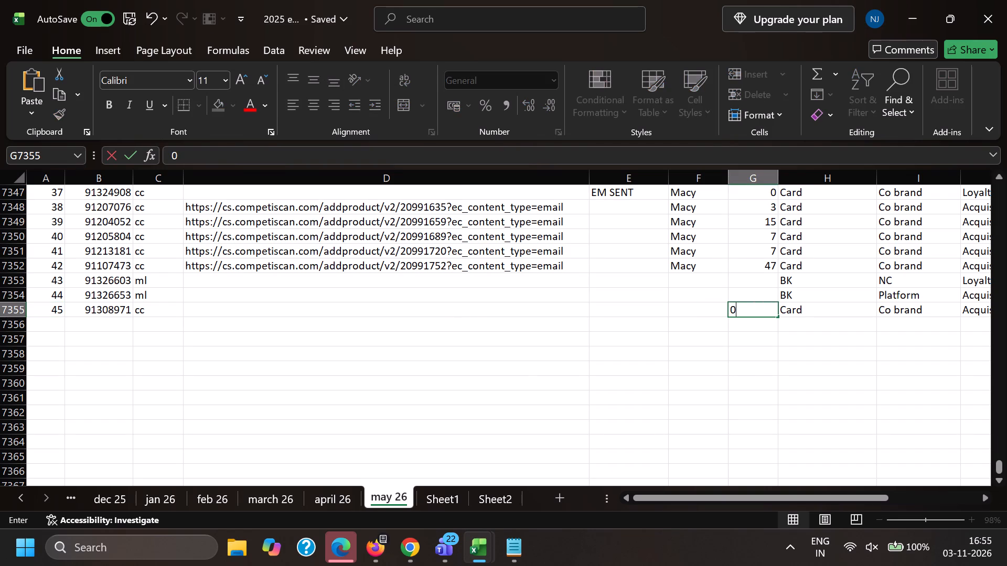
key("BackSpace")
key("9")
left_click(401, 370)
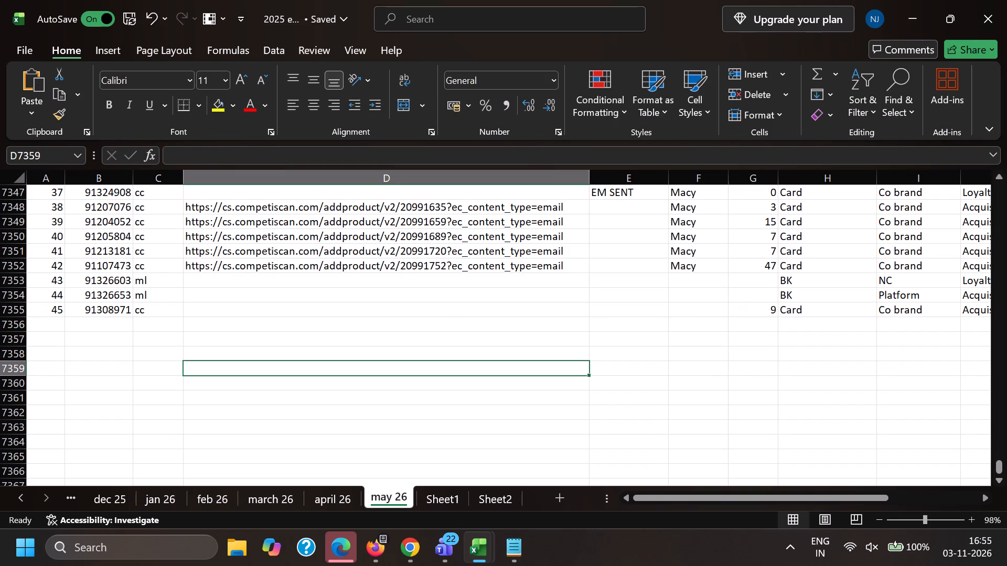
Back in the Chrome email portal, include used emails in the Free Night Reward subject search and rerun it.
key("alt+Tab")
scroll(51, 339, "down", 4)
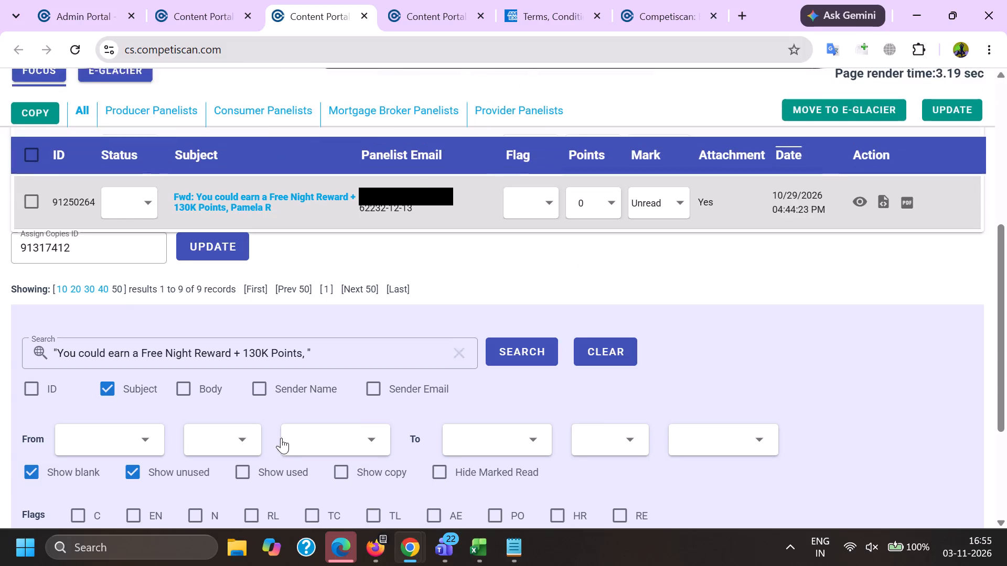
left_click(249, 465)
left_click(510, 341)
Switch to Firefox and refresh the Focus email lists for the Capital One and Credit Karma searches.
left_click(369, 552)
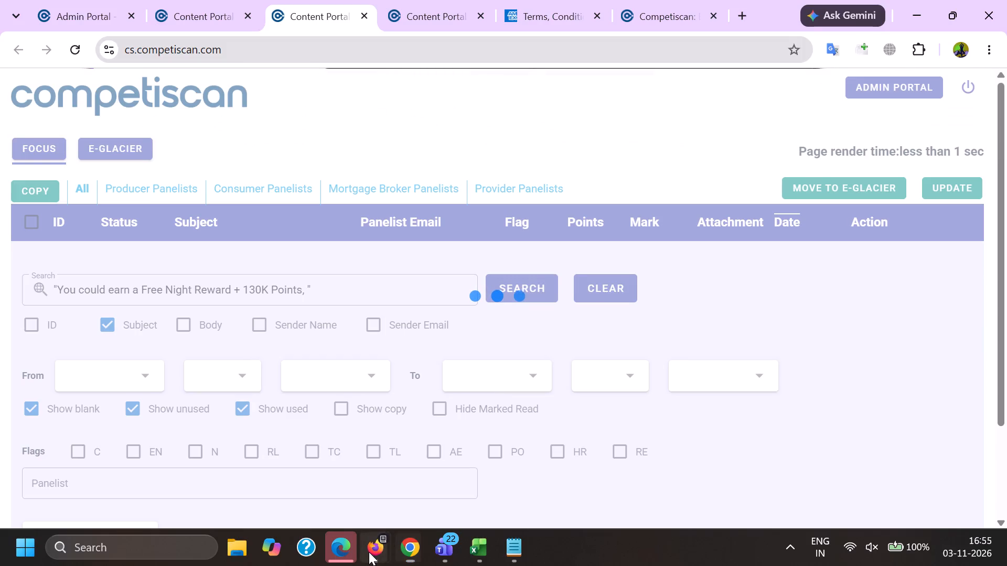
left_click(155, 466)
left_click(93, 0)
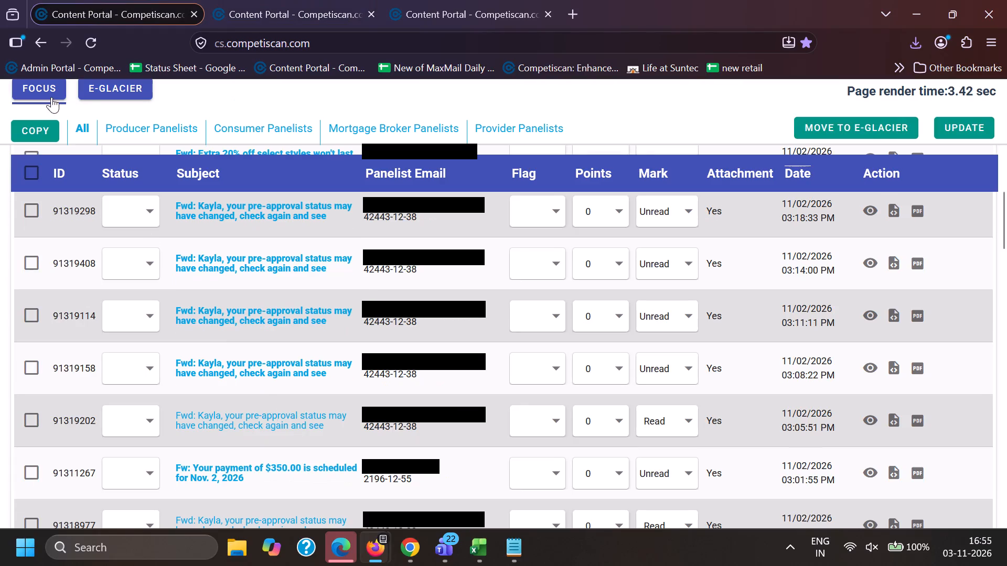
left_click(47, 94)
left_click(256, 0)
left_click(122, 0)
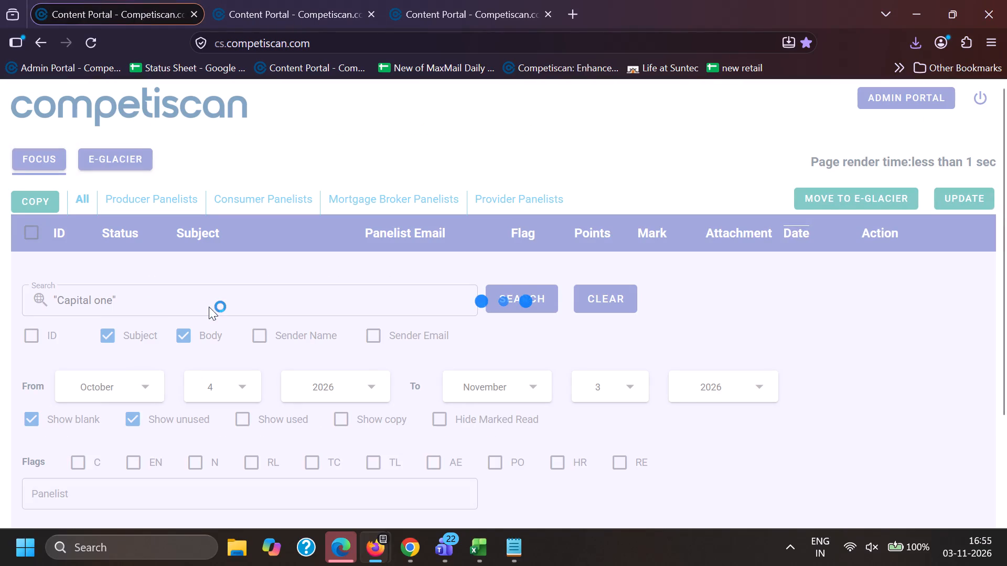
left_click(464, 0)
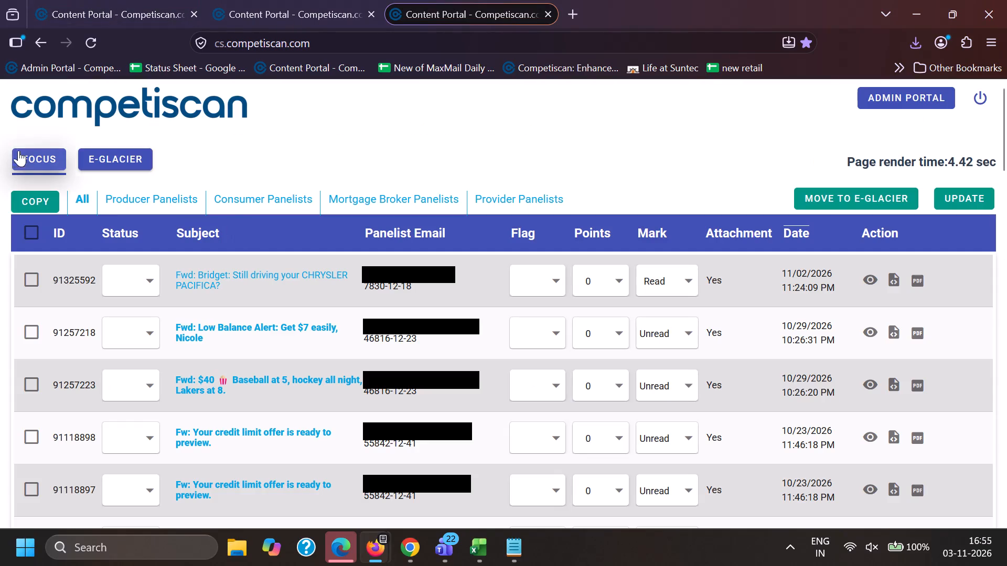
left_click(34, 159)
left_click(128, 0)
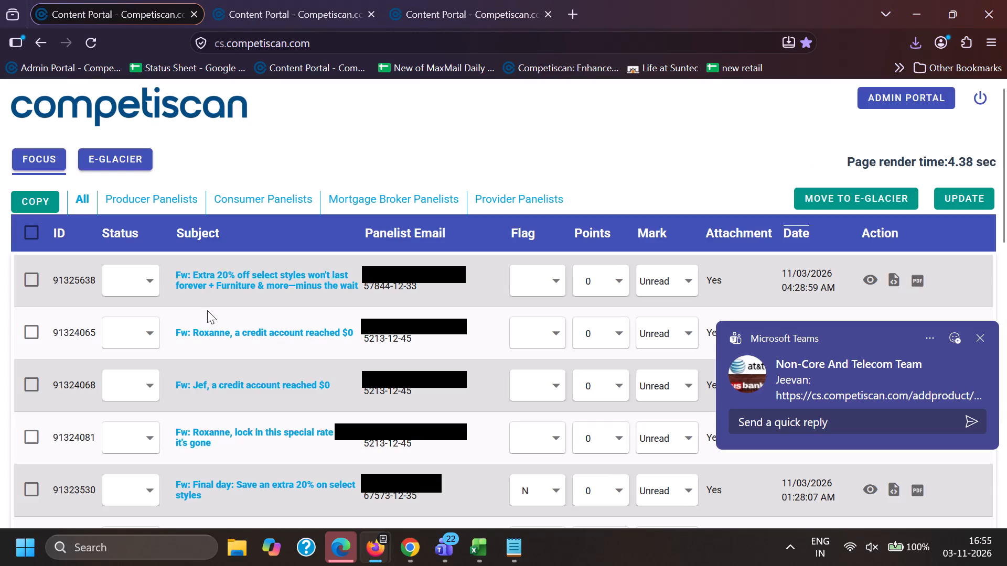
scroll(213, 400, "down", 2)
Clear the "Credit karma" search term and rerun the email search without it.
left_click(557, 0)
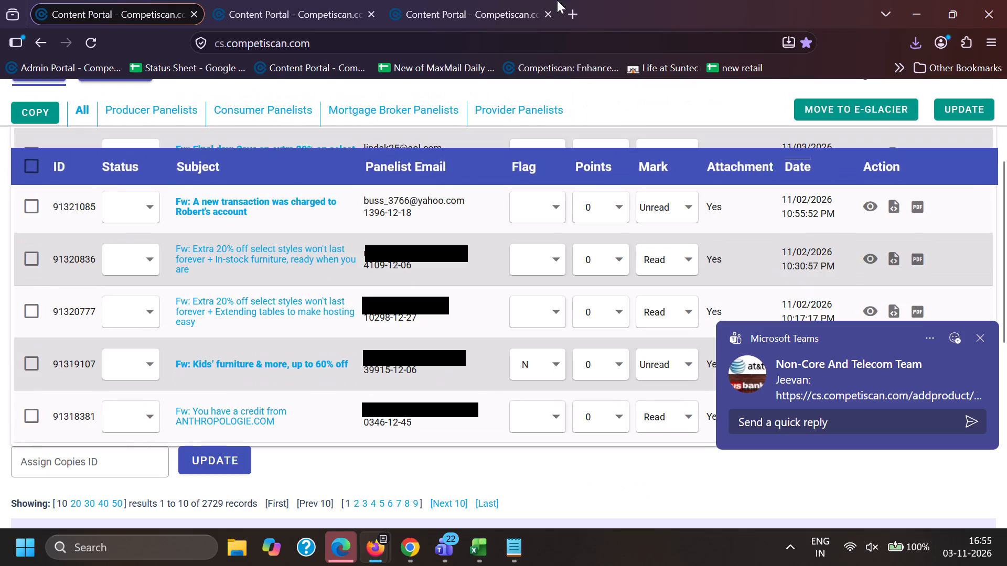
scroll(158, 329, "down", 5)
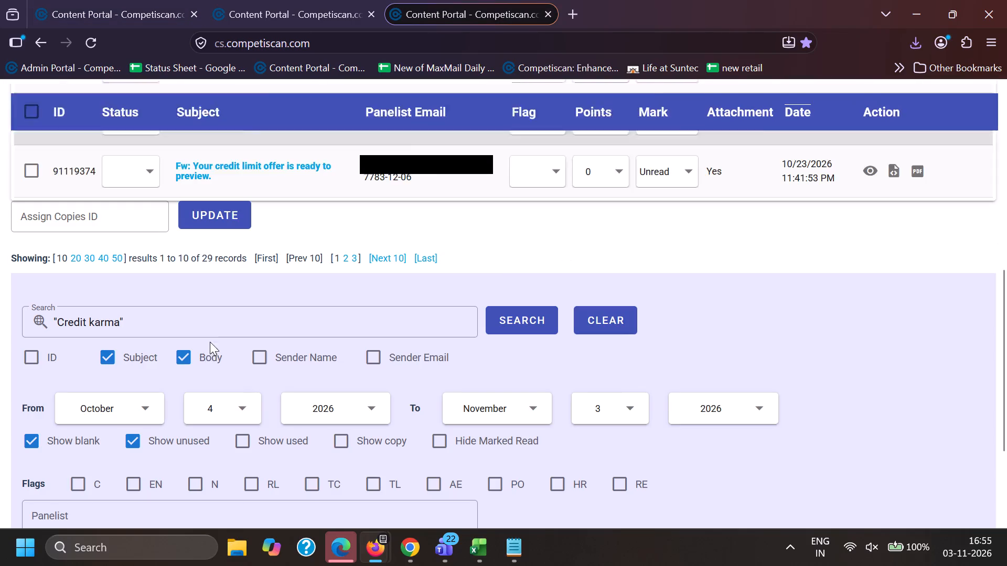
left_click_drag(200, 325, 0, 295)
key("BackSpace")
key("Return")
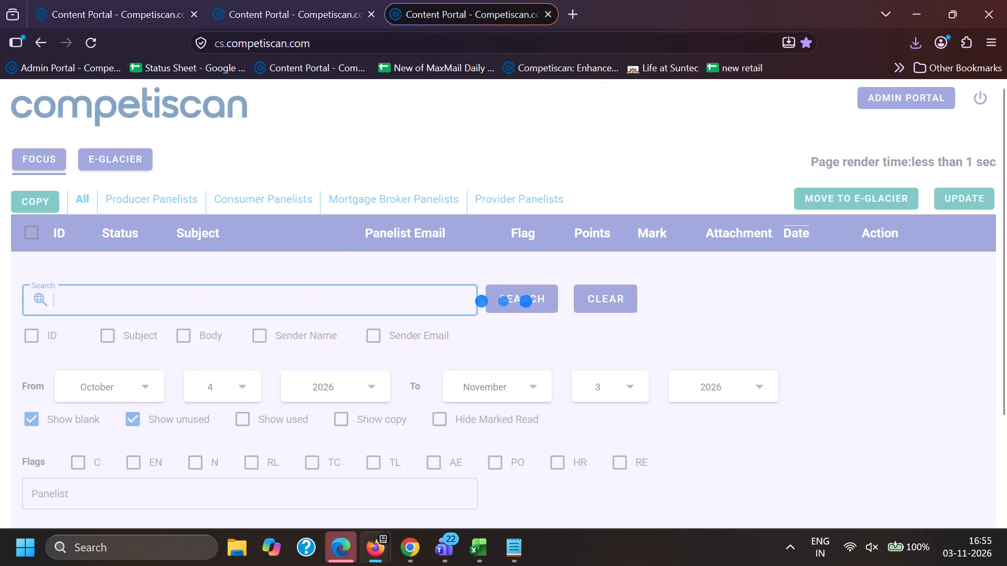
left_click(276, 0)
key("alt+Tab")
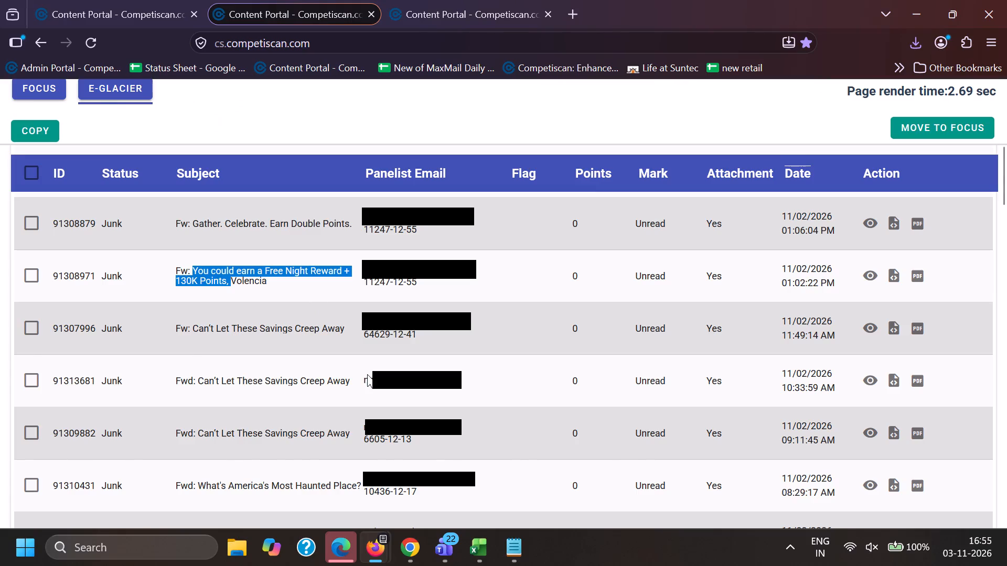
triple_click(66, 274)
left_click(66, 274)
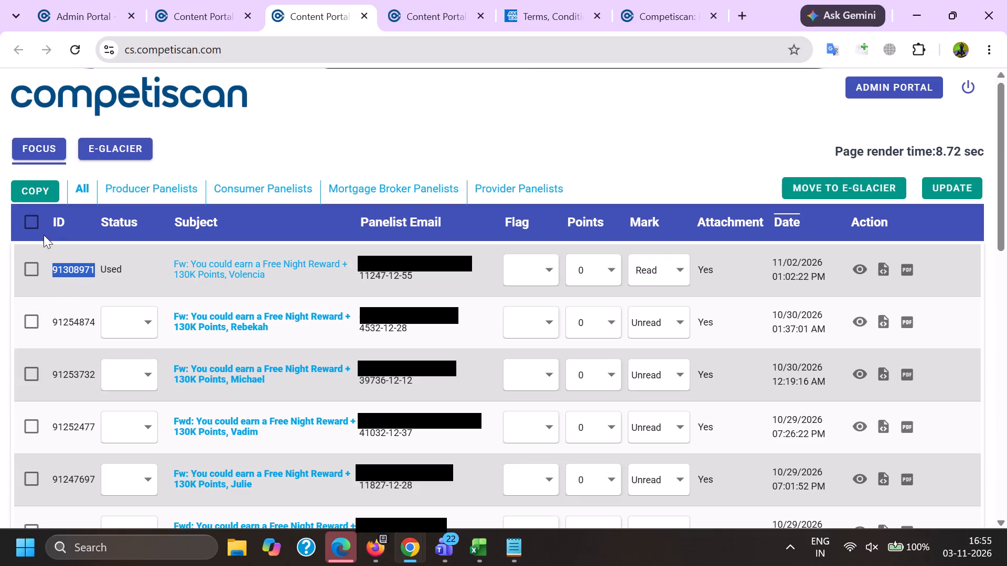
left_click(40, 226)
left_click(38, 268)
left_click(937, 187)
left_click(560, 139)
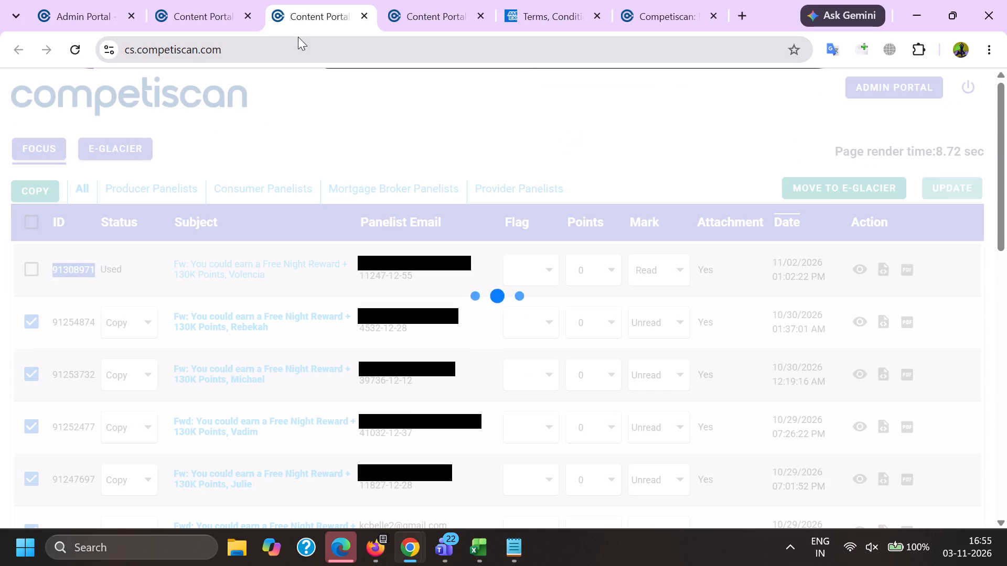
left_click(354, 118)
Show the E-Glacier emails matching the Free Night Reward + 130K Points subject search.
left_click(134, 149)
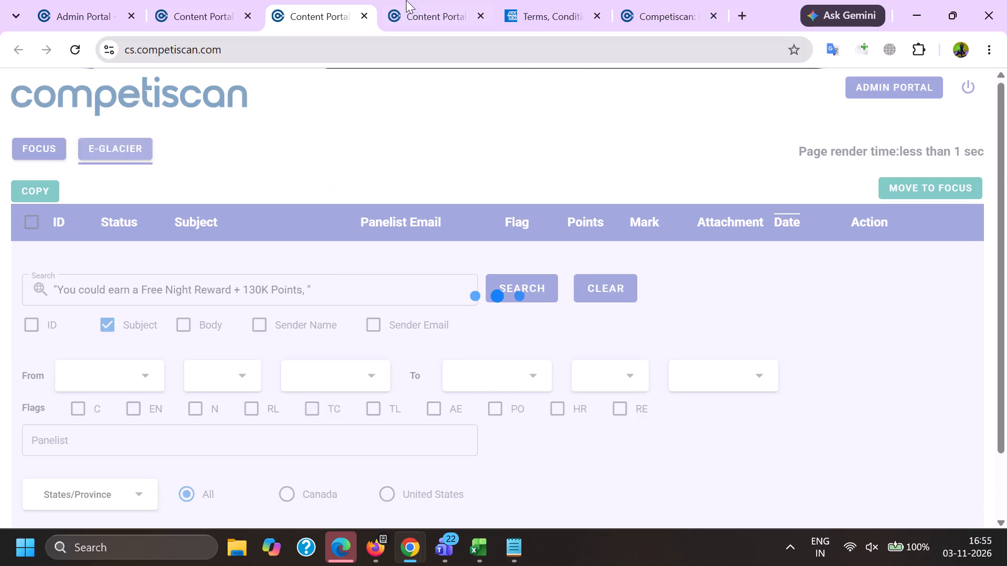
left_click(406, 0)
left_click(306, 0)
Open the processed PDF of email 91308971 from its email editor page.
left_click(444, 0)
scroll(1, 271, "up", 11)
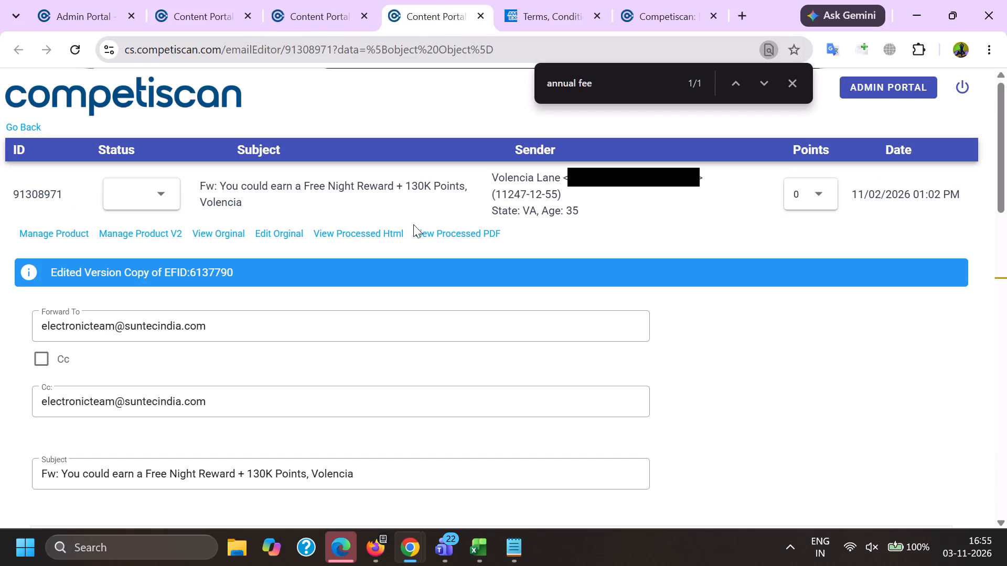
left_click(428, 231, "ctrl")
Select all matching Free Night Reward emails in E-Glacier and move them to Focus.
left_click(284, 0)
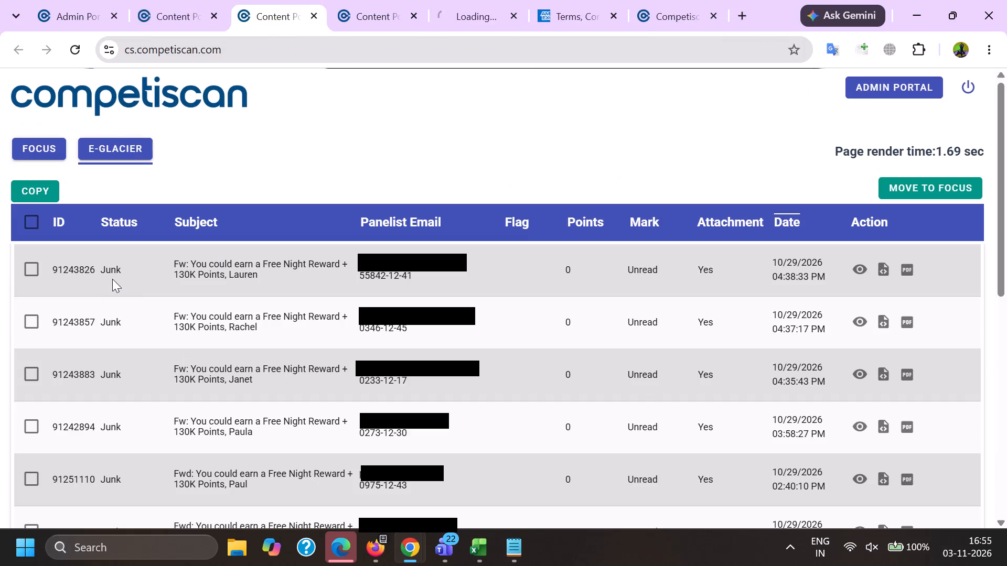
scroll(105, 276, "down", 5)
scroll(110, 284, "up", 6)
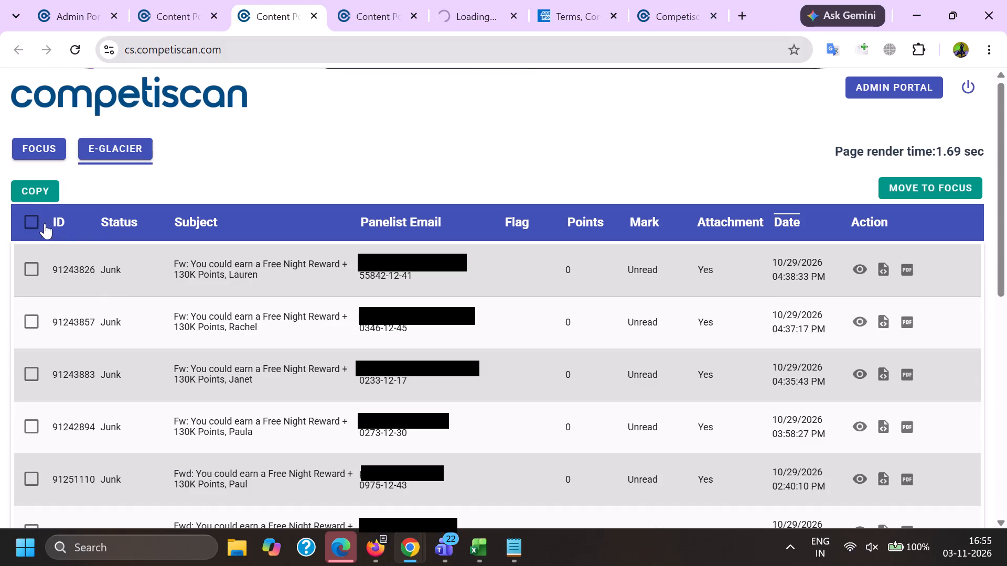
left_click(44, 223)
left_click(912, 188)
left_click(140, 0)
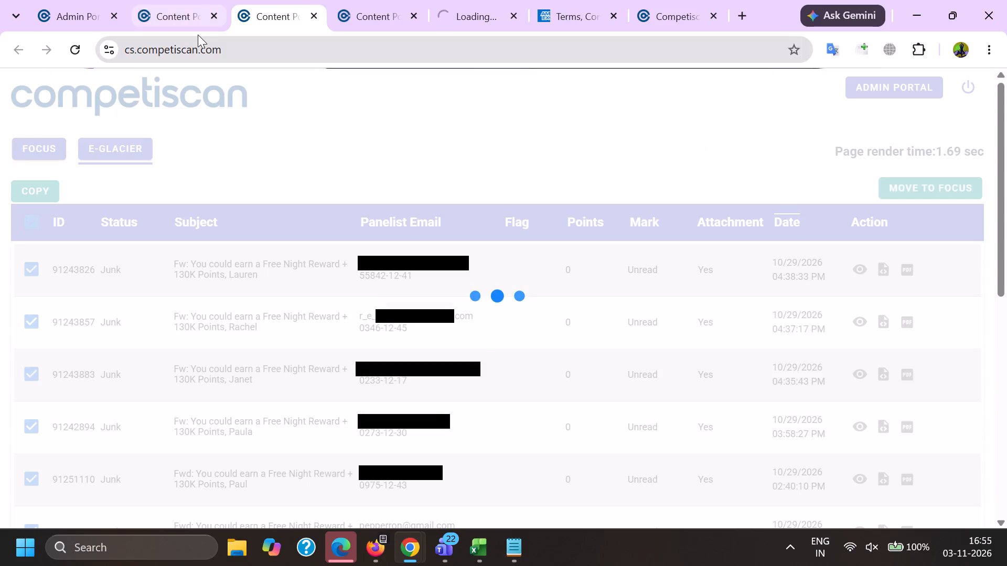
left_click(258, 0)
left_click(187, 237)
Return to Focus and search the Free Night Reward subject again with used emails included.
left_click(40, 137)
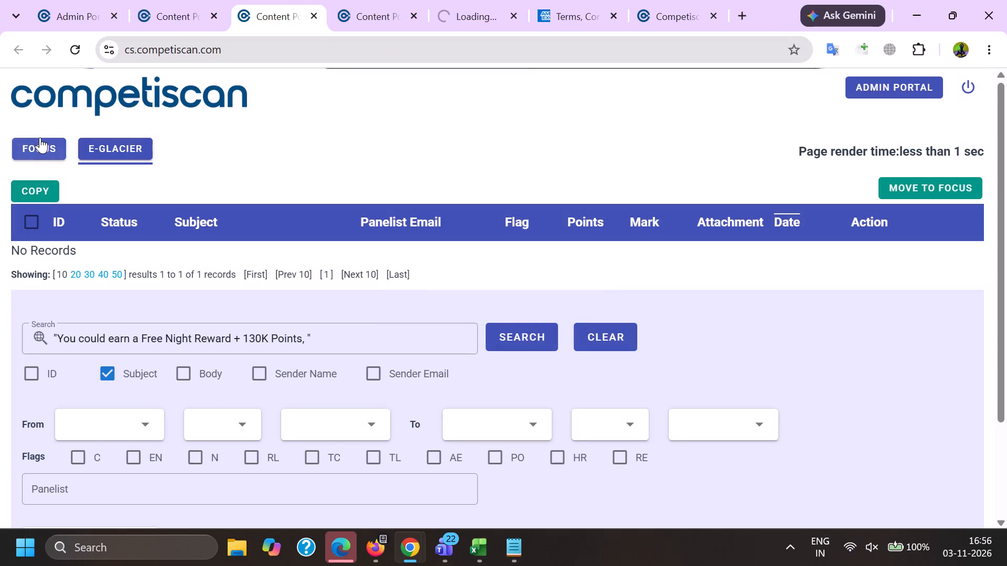
left_click(46, 0)
left_click(329, 0)
left_click(240, 0)
left_click(198, 0)
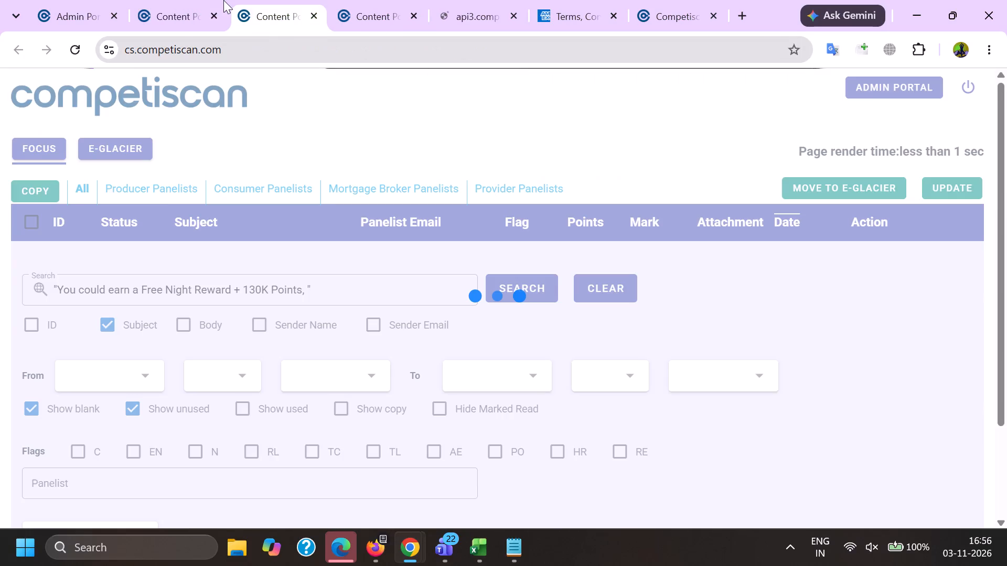
left_click(265, 0)
scroll(144, 317, "down", 6)
left_click(238, 293)
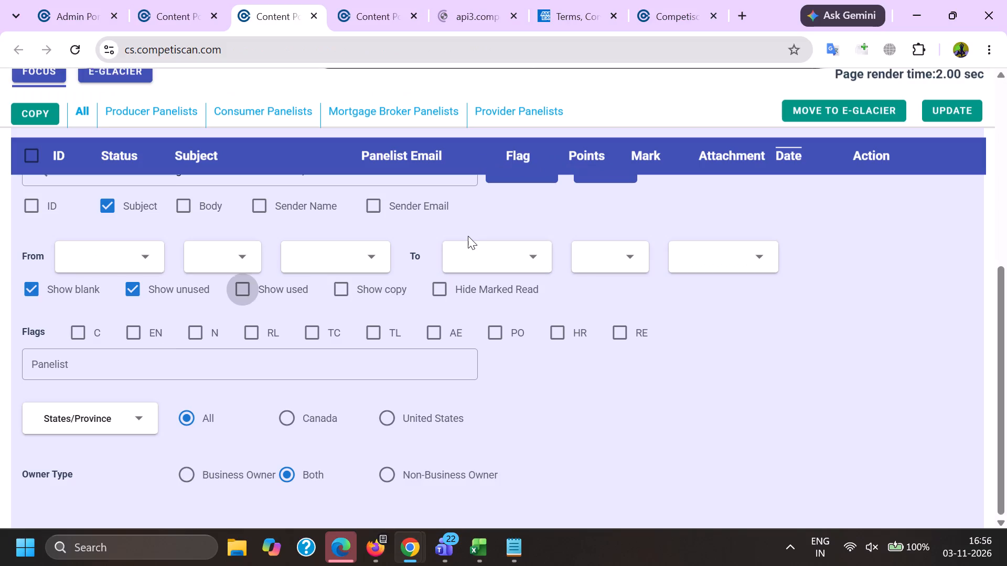
scroll(464, 308, "up", 1)
left_click(515, 251)
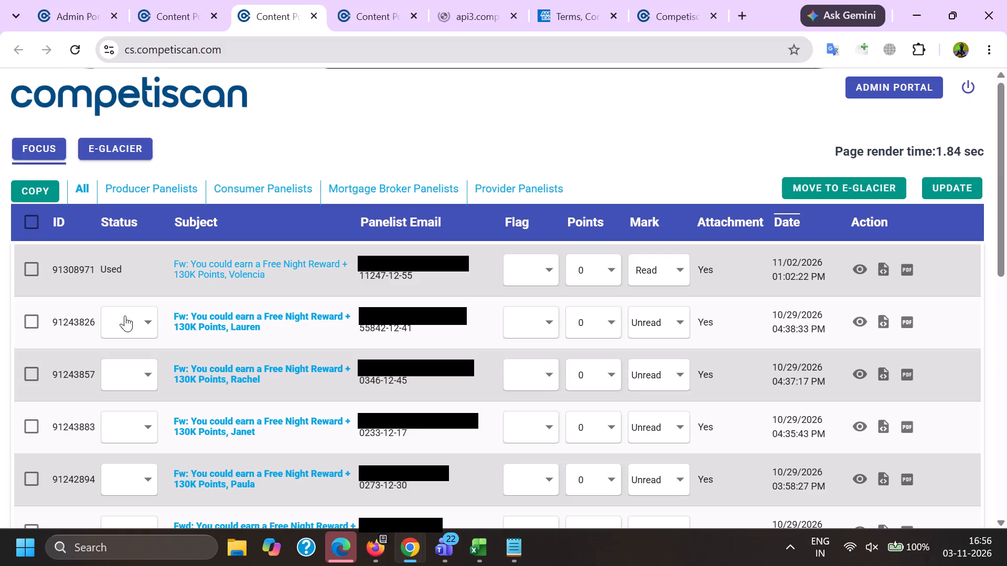
triple_click(63, 274)
left_click(63, 273)
left_click(35, 229)
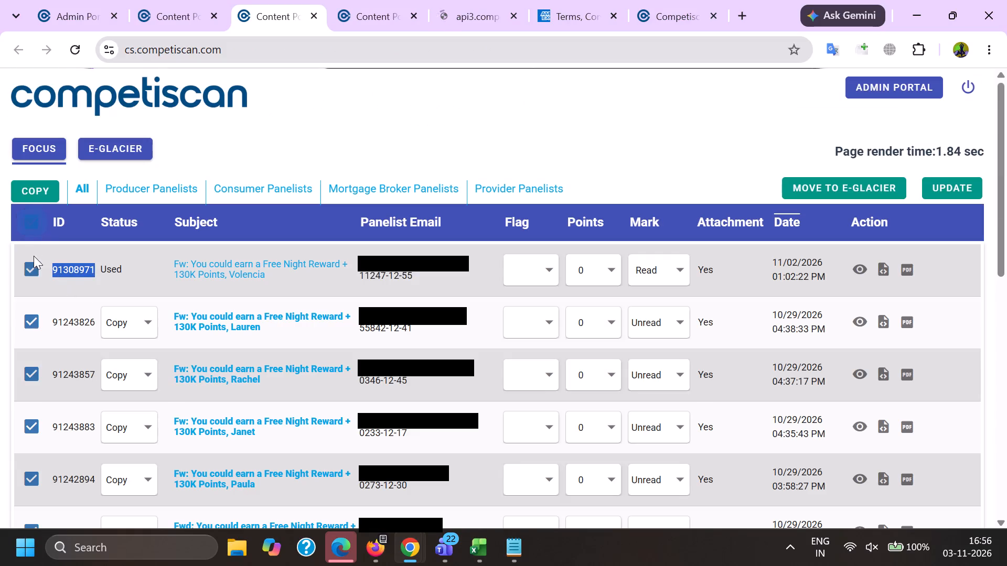
left_click(33, 265)
left_click(941, 179)
In the Firefox E-Glacier list, find email 91289914 and copy its subject text "Earn a Free Night Reward + 70K Points".
left_click(378, 539)
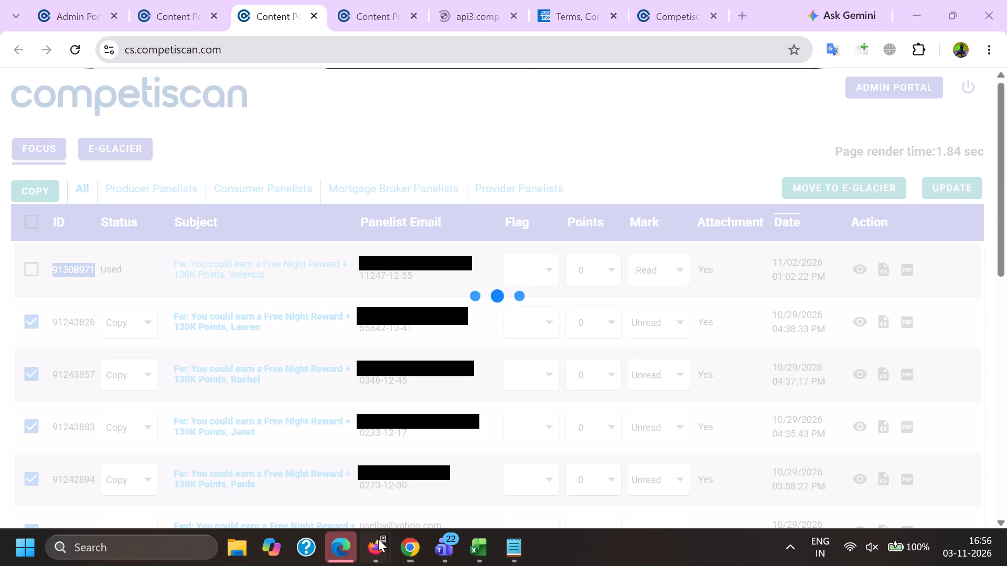
left_click(211, 467)
scroll(244, 347, "down", 1)
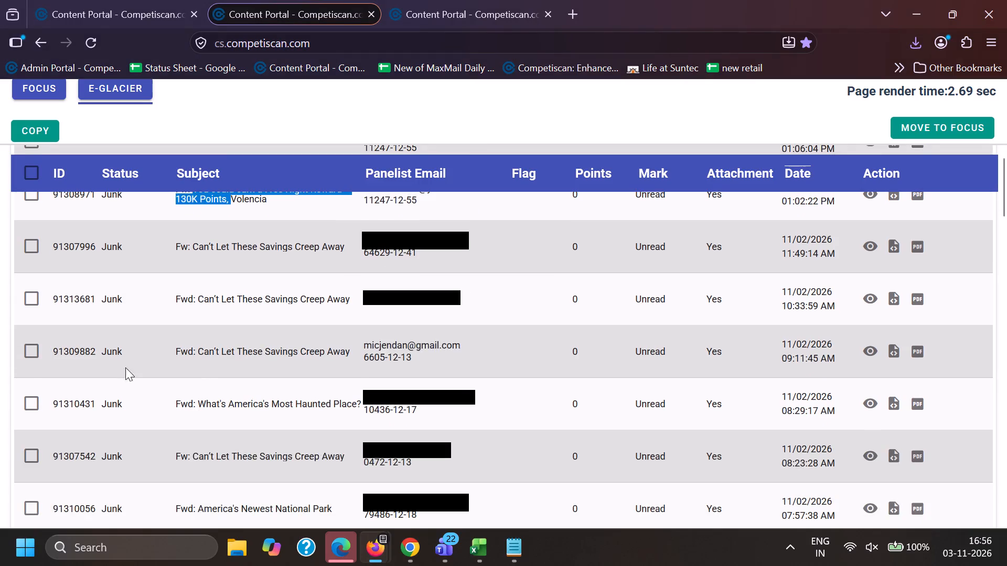
scroll(134, 368, "down", 3)
scroll(298, 351, "down", 8)
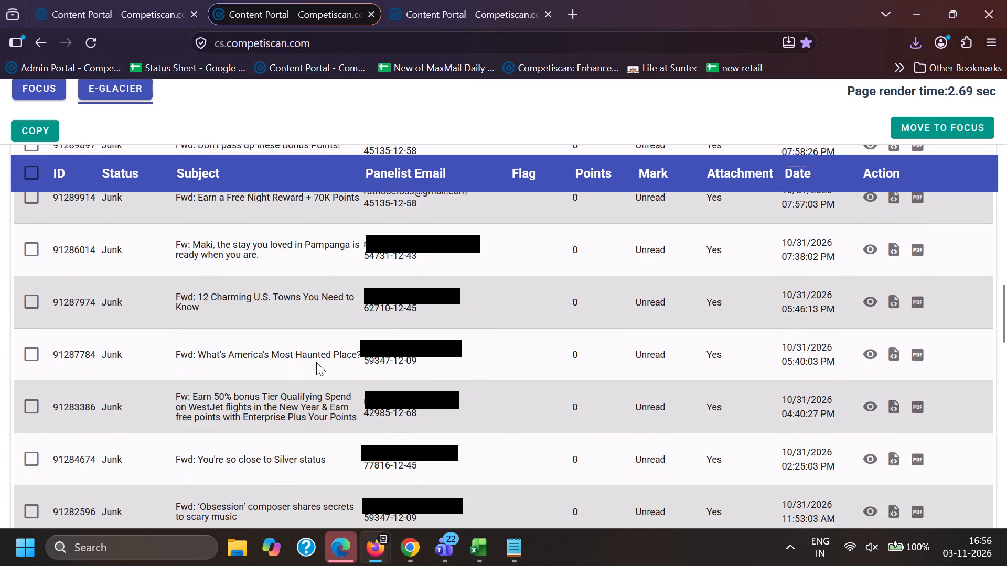
scroll(307, 363, "up", 2)
left_click_drag(200, 345, 223, 349)
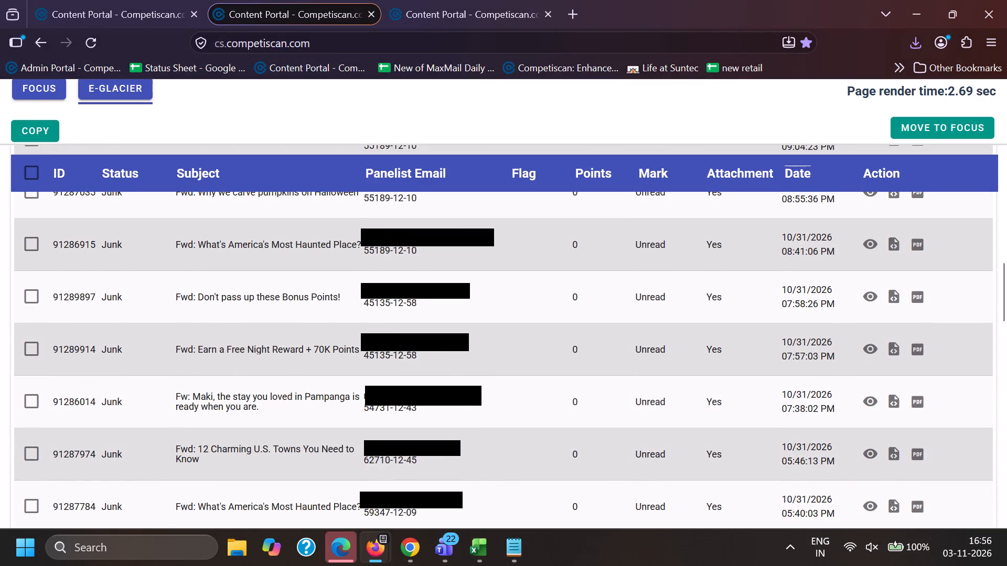
left_click_drag(223, 349, 362, 329)
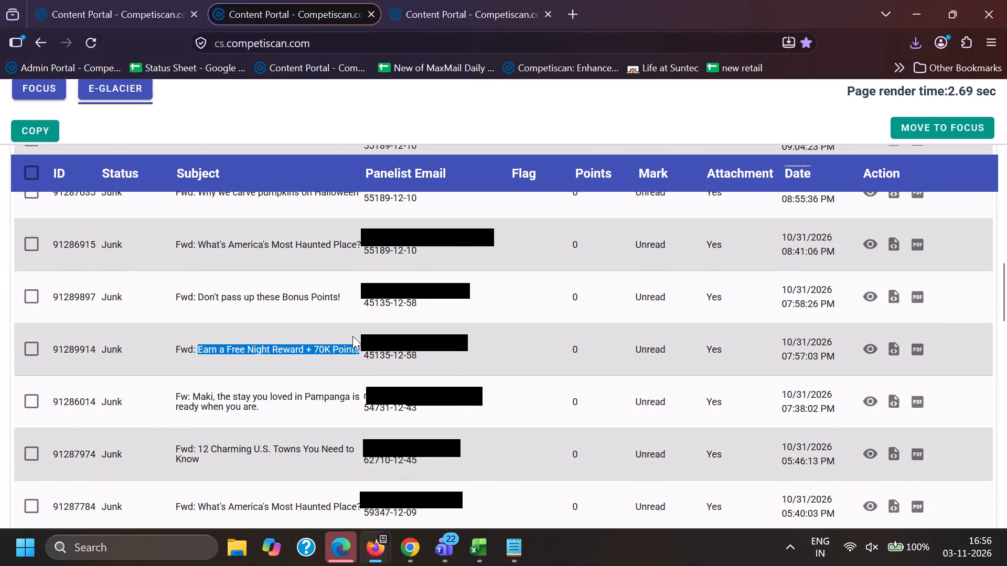
key("ctrl+c")
key("ctrl+c")
Back in the Chrome Focus list, search subjects for the exact phrase "Earn a Free Night Reward + 70K Points".
left_click(405, 549)
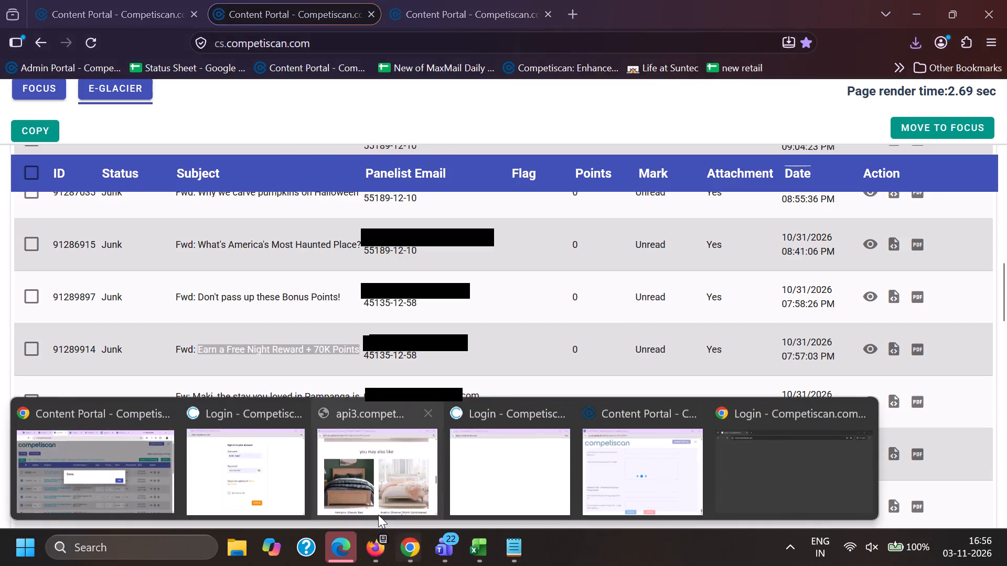
left_click(134, 469)
left_click(224, 291)
scroll(224, 288, "down", 6)
scroll(295, 328, "up", 1)
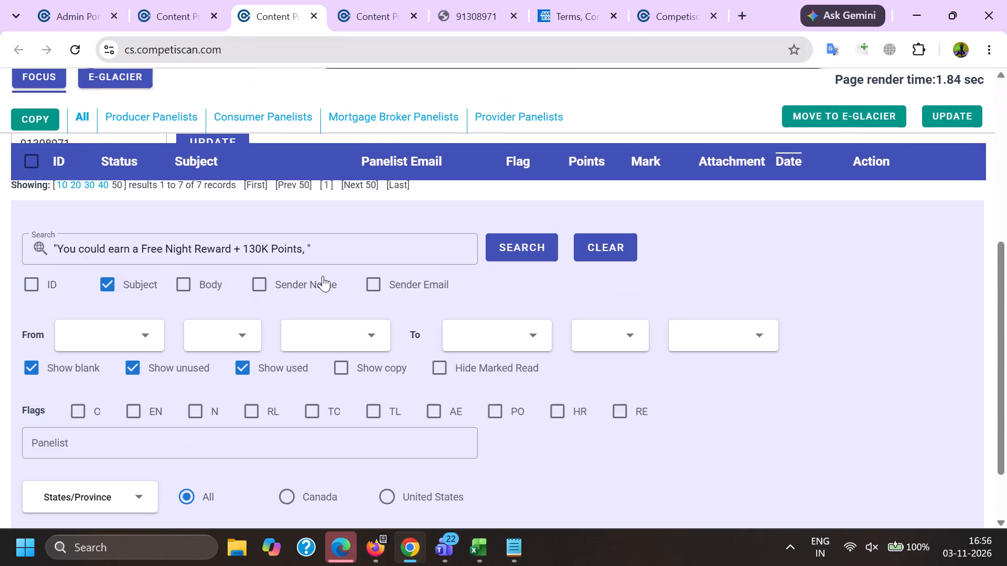
left_click_drag(335, 241, 1, 279)
key("BackSpace")
key("shift+quotedbl")
key("ctrl+v")
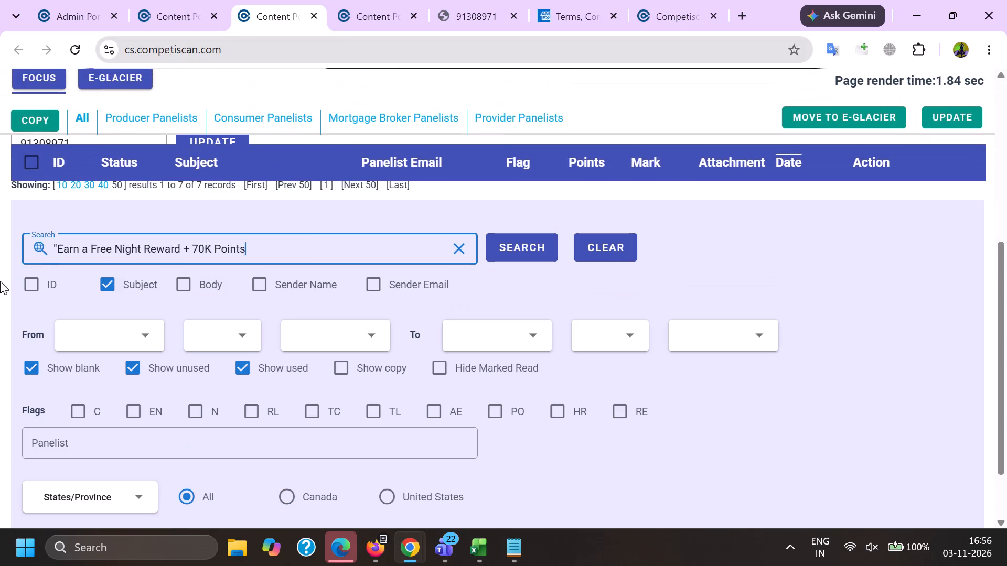
key("shift+quotedbl")
key("Return")
key("Return")
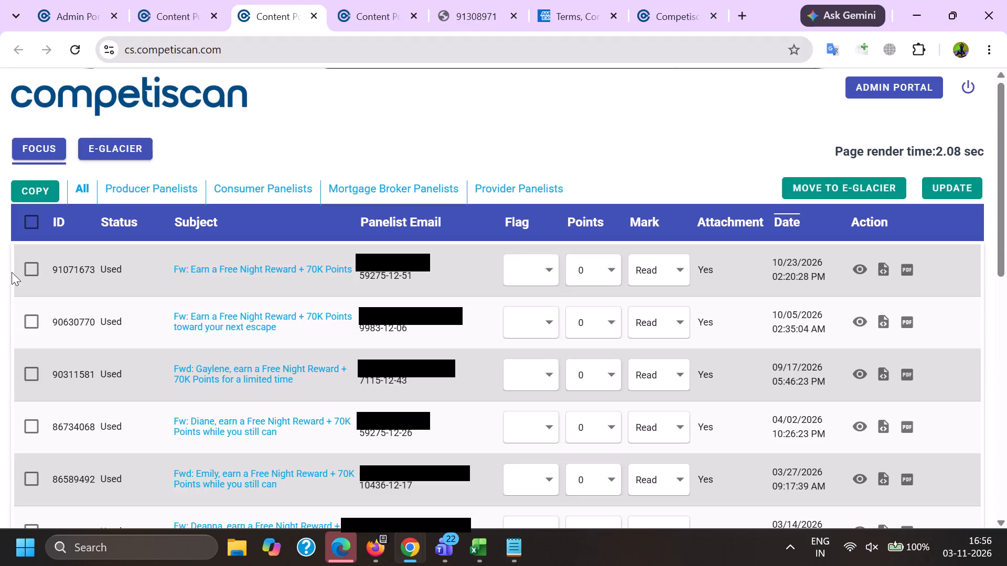
Preview used email 91071673 from Focus and E-Glacier email 91289914 in Firefox to compare their offer content.
left_click(863, 268)
scroll(500, 164, "down", 4)
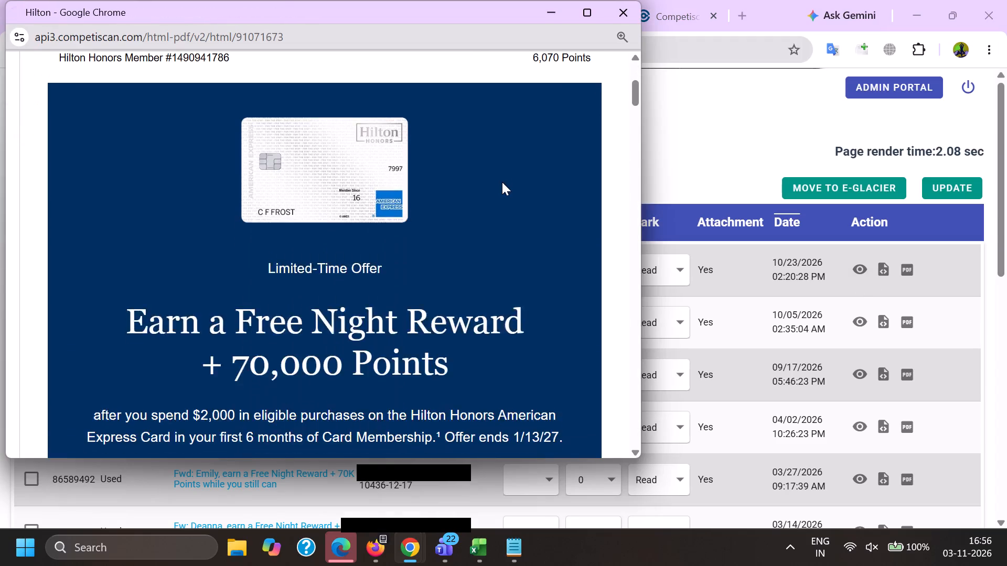
scroll(502, 182, "down", 2)
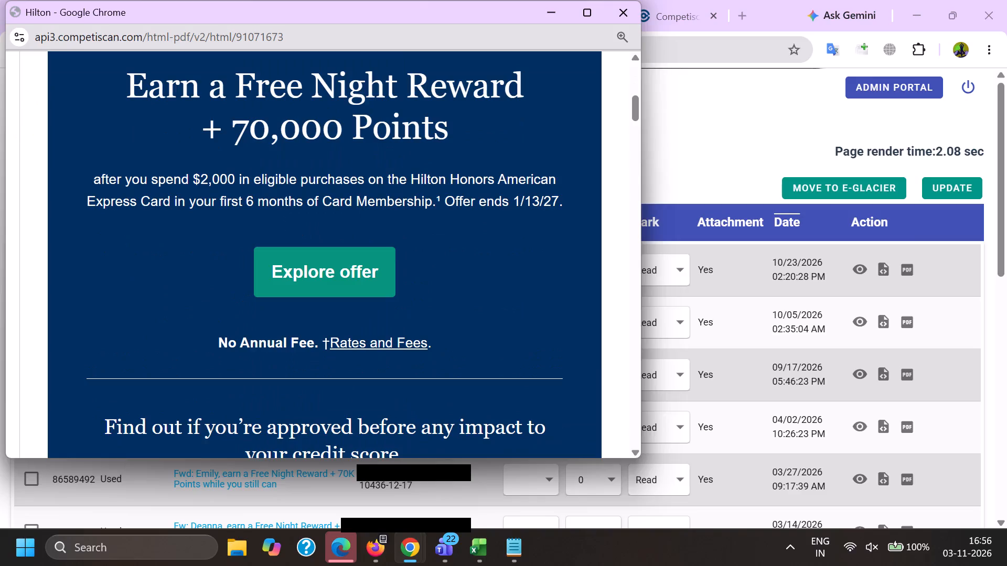
key("alt+Tab")
key("alt+Tab")
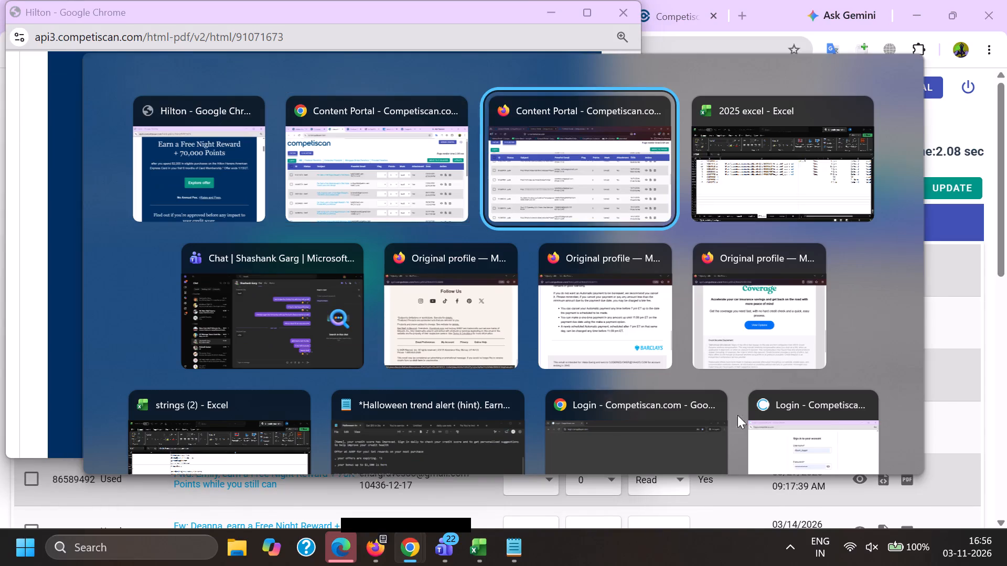
left_click(873, 344)
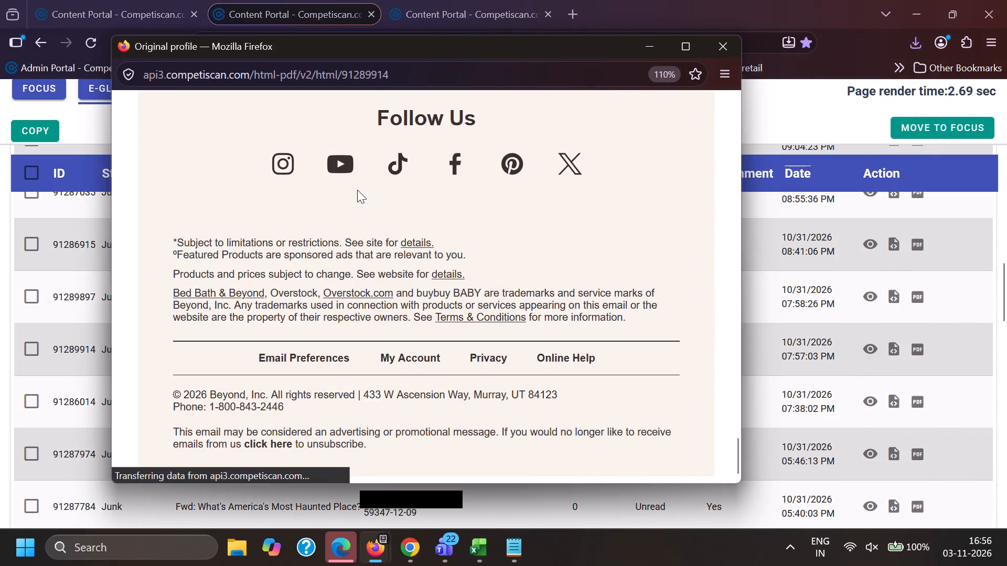
scroll(357, 188, "down", 6)
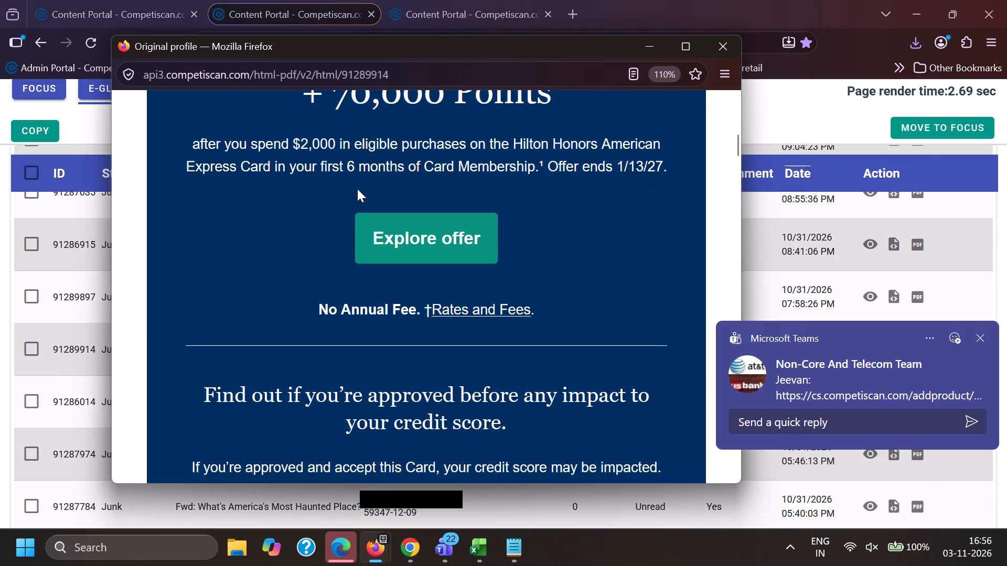
scroll(357, 188, "down", 4)
key("alt+Tab")
Find email 91280893 further down the E-Glacier list and copy its subject text from ", earn a Free Night Reward + 70K Points".
scroll(353, 350, "down", 2)
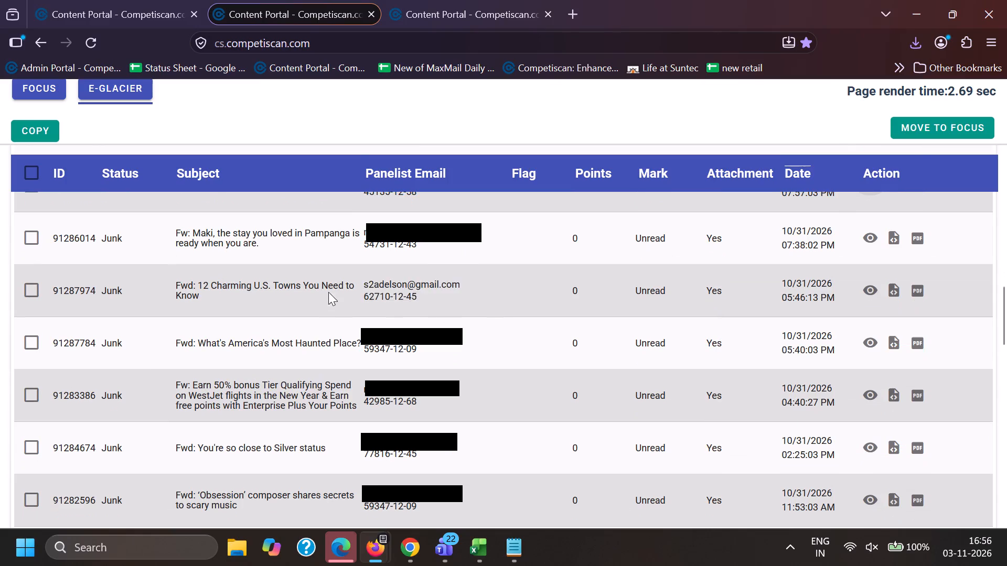
scroll(328, 300, "down", 3)
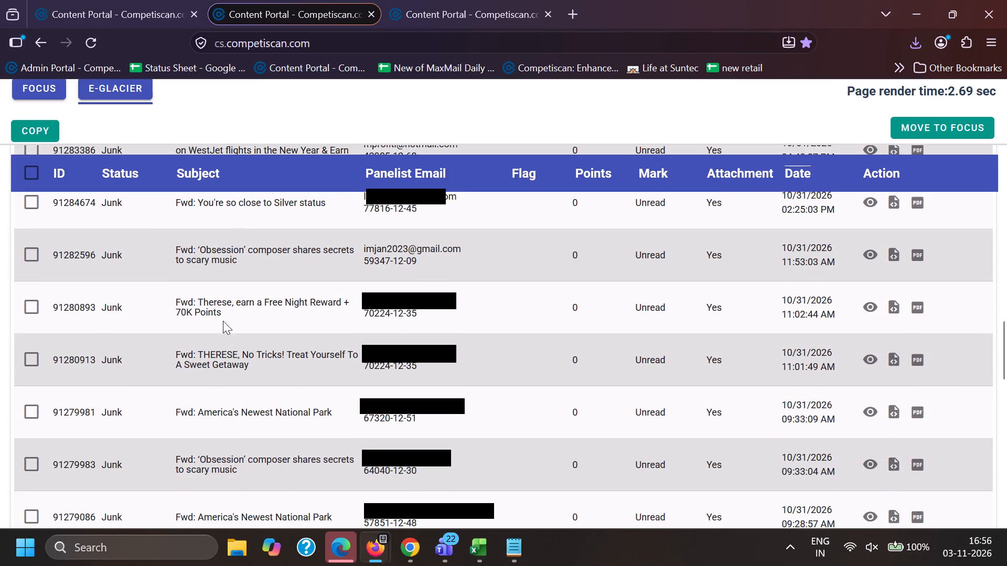
left_click_drag(230, 302, 254, 323)
key("ctrl+c")
key("ctrl+c")
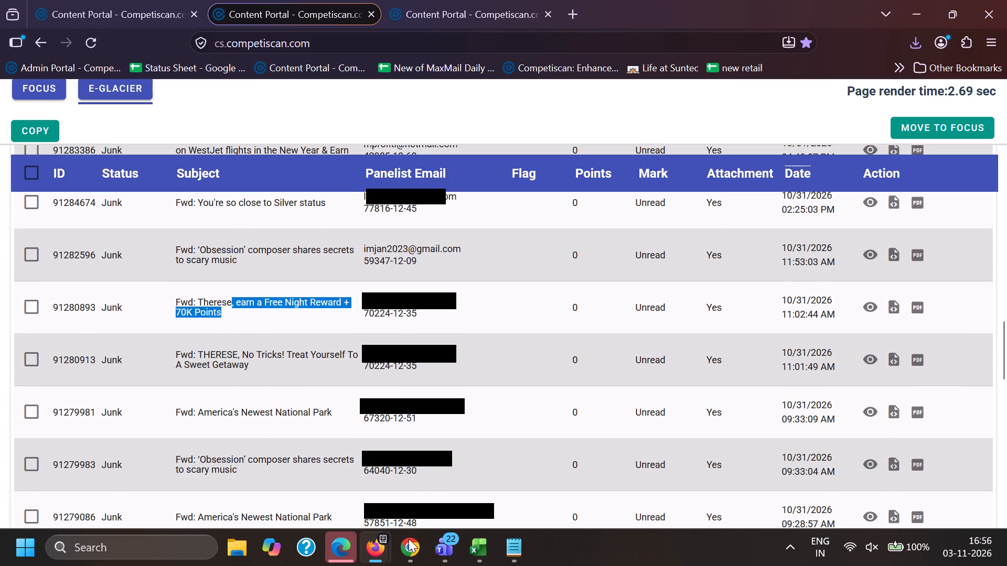
Search Focus subjects in Chrome for the exact phrase ", earn a Free Night Reward + 70K Points" and review the matching emails.
left_click(423, 563)
left_click(39, 454)
scroll(180, 365, "down", 6)
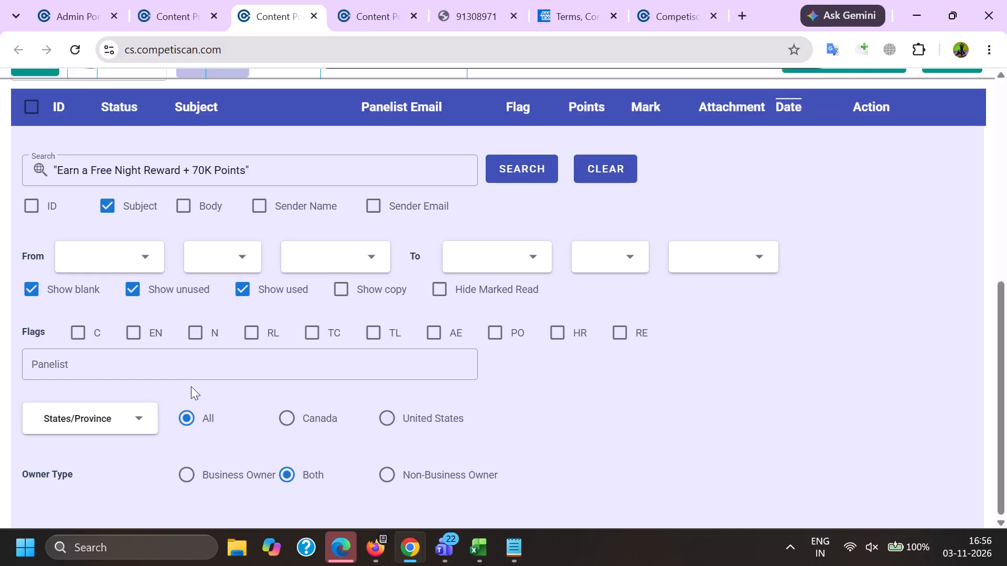
left_click_drag(316, 181, 2, 162)
key("BackSpace")
key("shift+quotedbl")
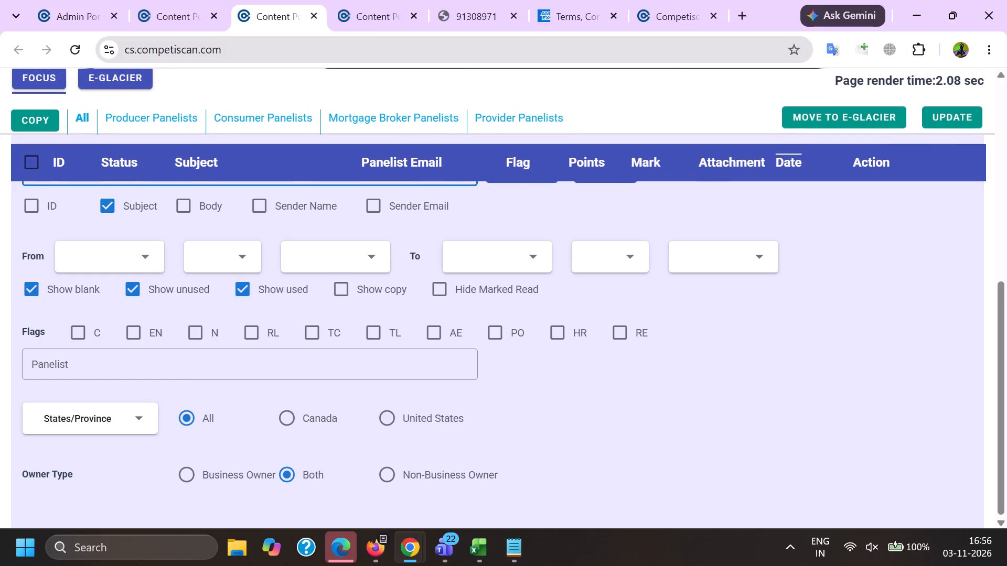
key("ctrl+v")
key("shift+quotedbl")
key("Return")
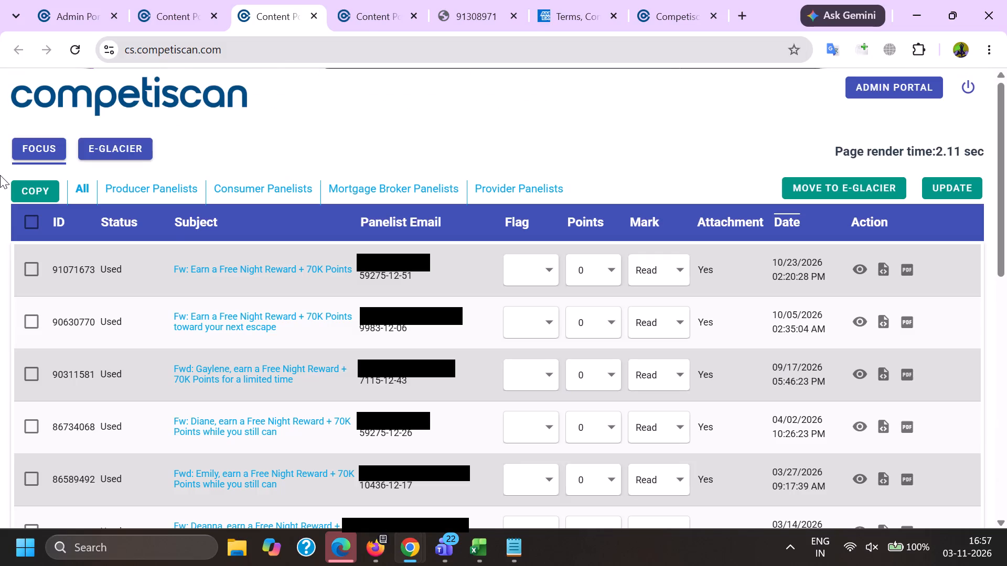
scroll(187, 259, "down", 6)
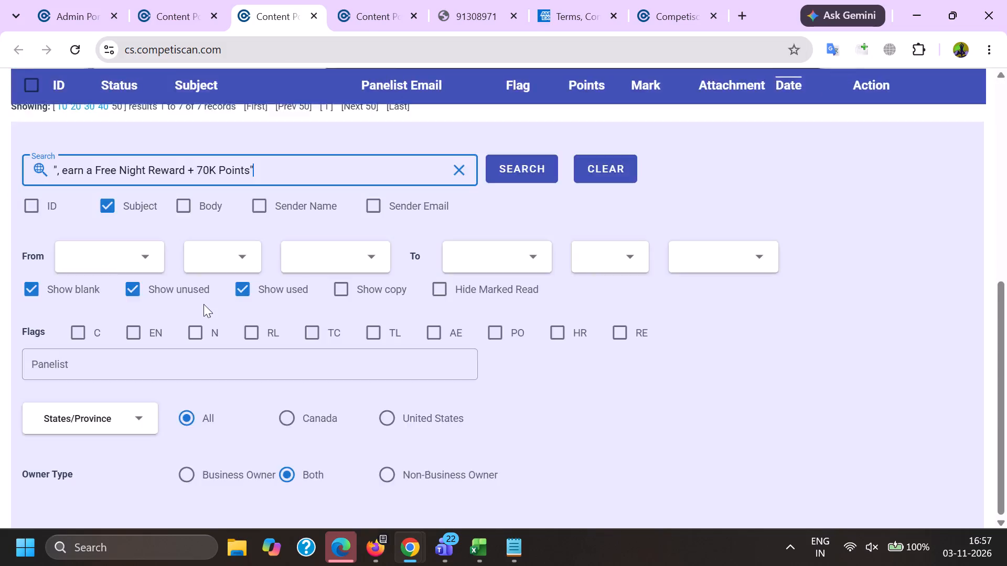
scroll(207, 334, "up", 3)
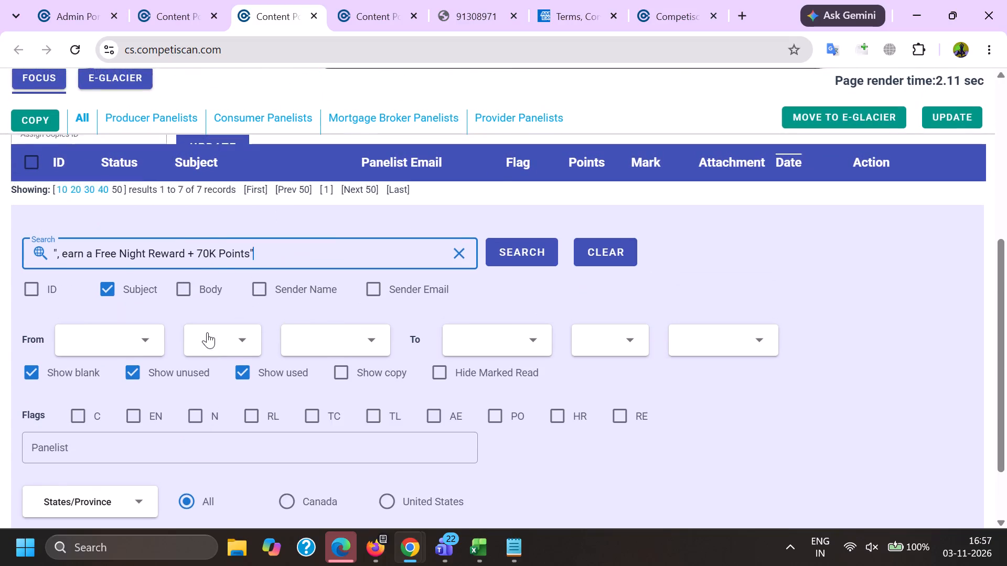
scroll(207, 332, "up", 8)
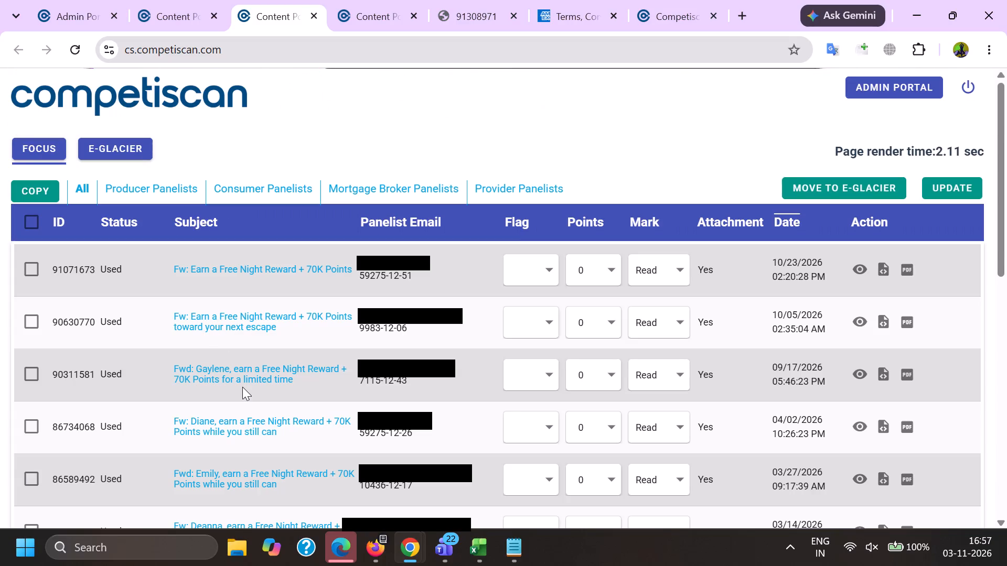
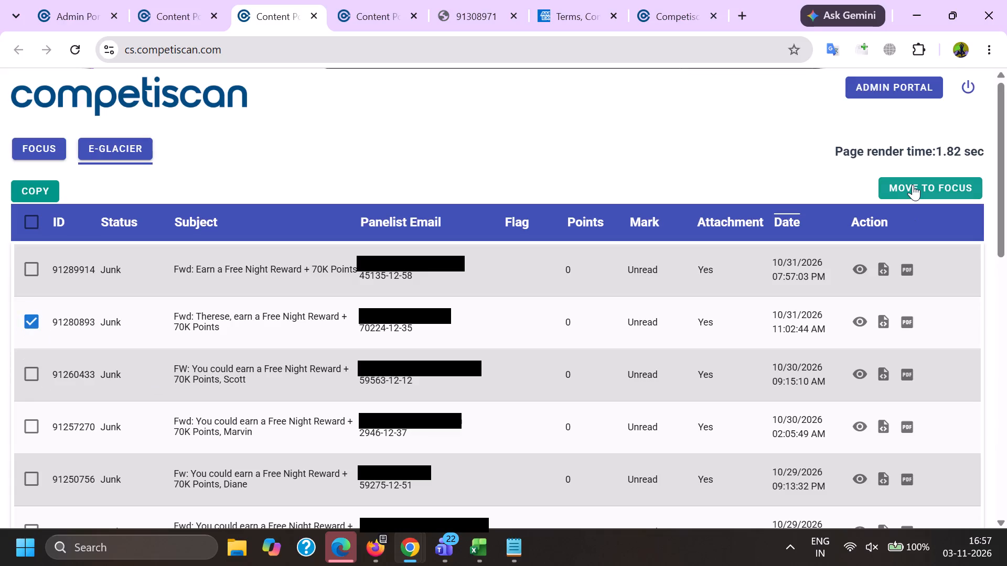
Move E-Glacier emails 91289914 and 91280893 to Focus.
left_click(36, 271)
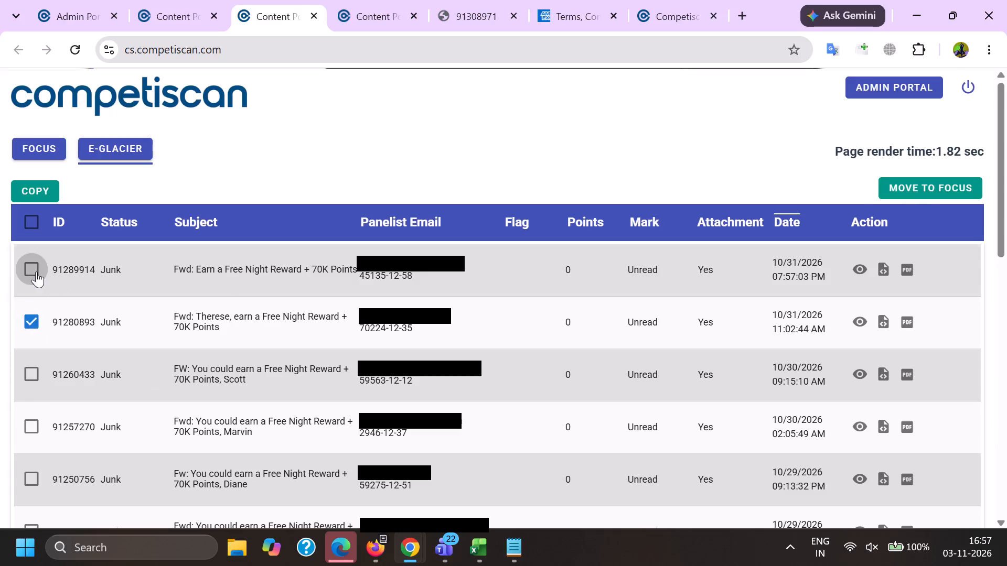
left_click(912, 182)
triple_click(335, 190)
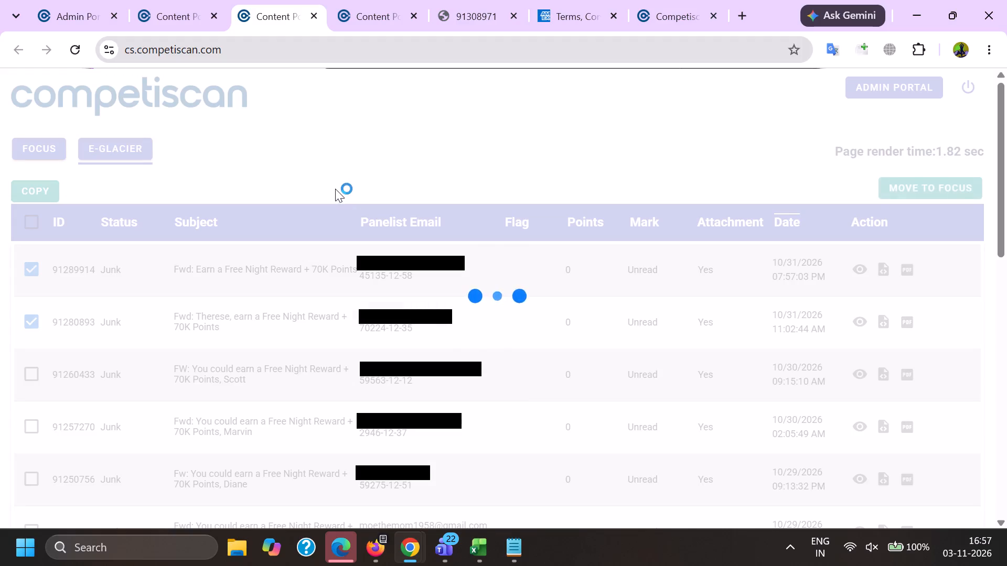
left_click(335, 189)
left_click(335, 188)
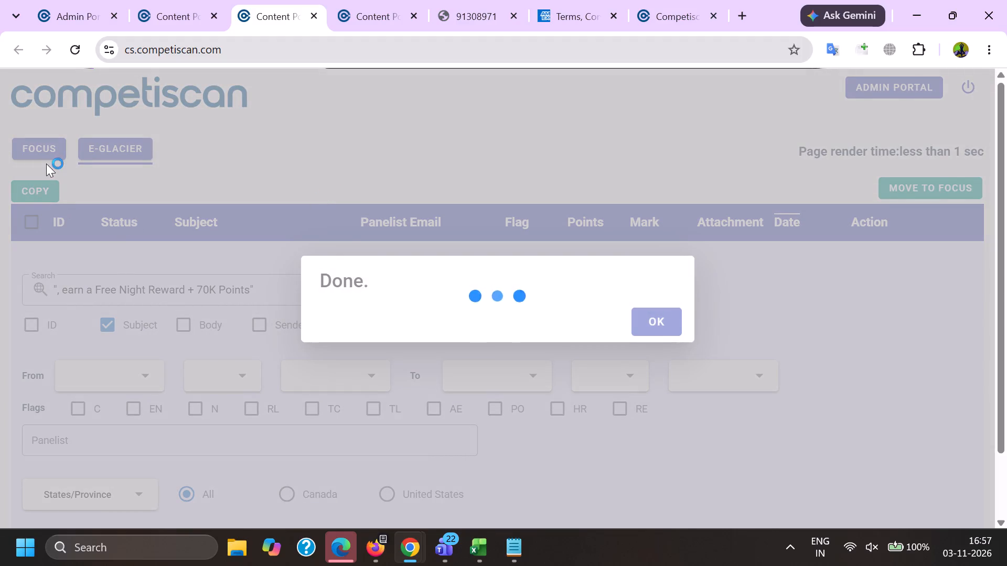
left_click(333, 179)
Move E-Glacier email 91260433, "You could earn a Free Night Reward + 70K Points", to Focus.
left_click(21, 275)
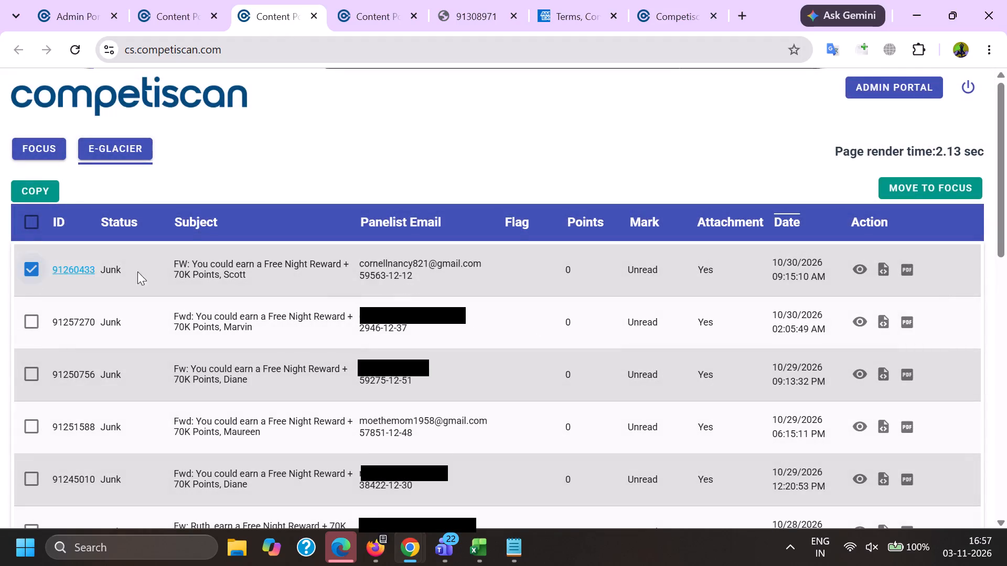
scroll(424, 289, "down", 2)
scroll(579, 312, "up", 1)
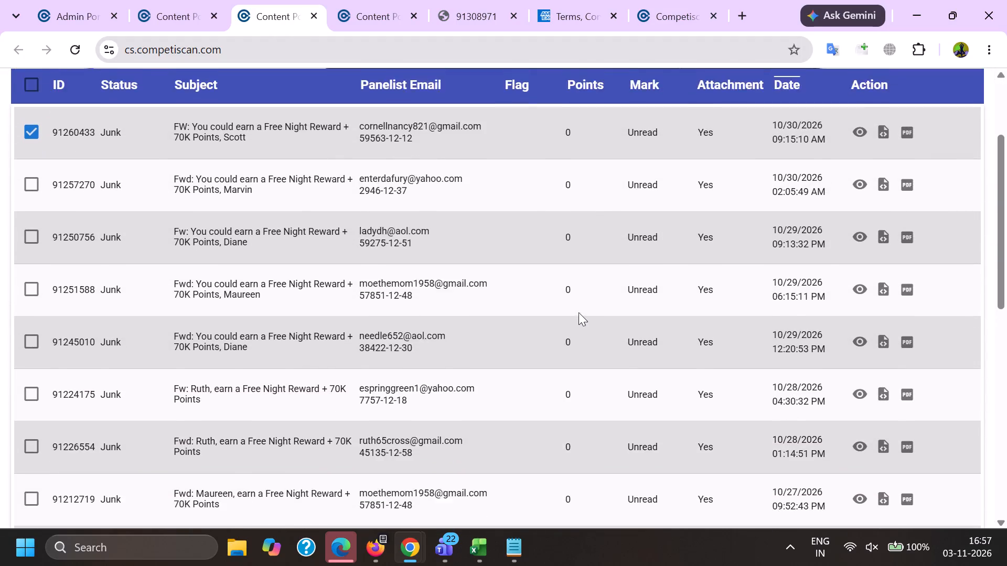
scroll(579, 312, "up", 1)
left_click(904, 179)
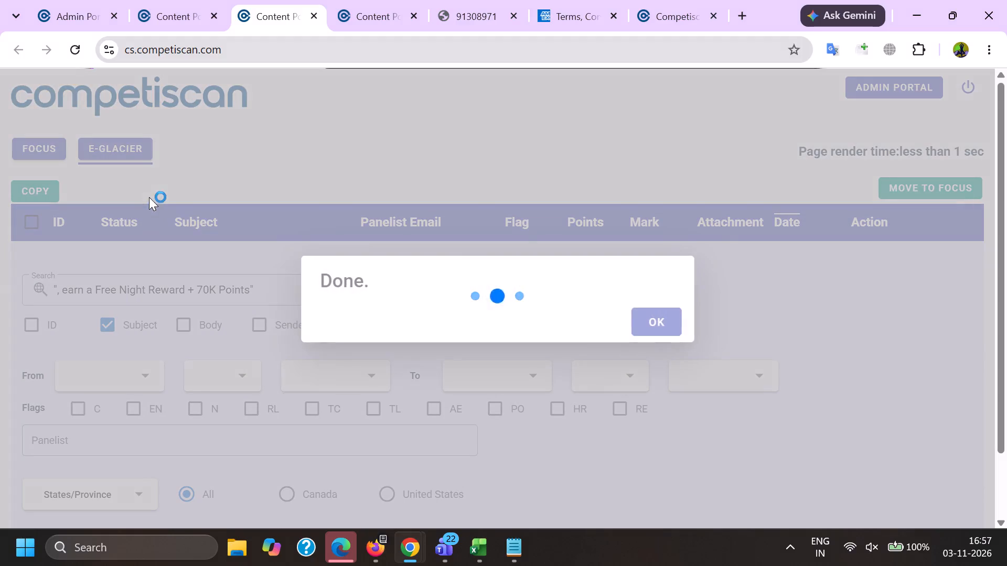
left_click(149, 197)
Return to the Focus list and rerun the ", earn a Free Night Reward + 70K Points" subject search with used emails included.
triple_click(40, 146)
triple_click(40, 146)
double_click(40, 146)
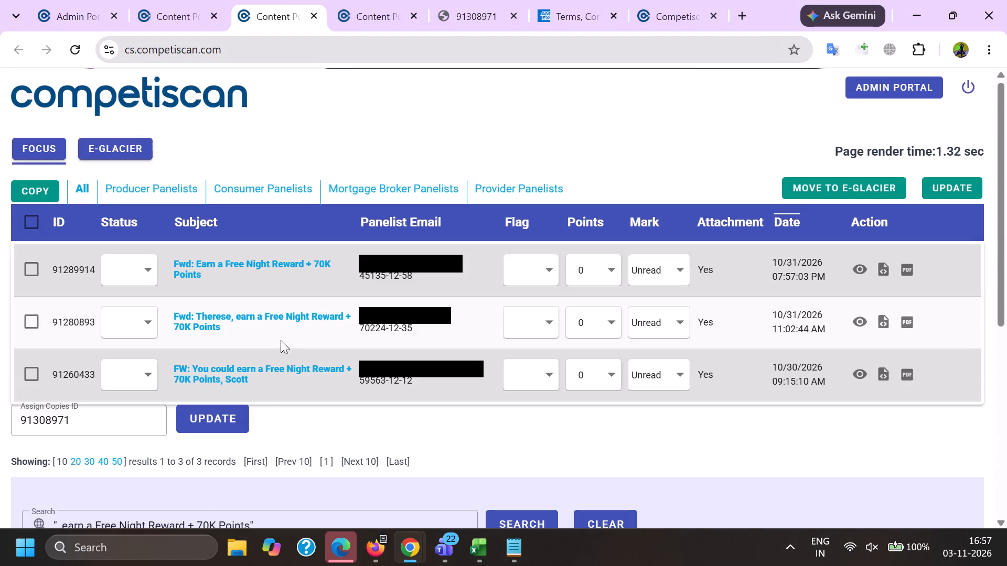
scroll(260, 328, "down", 2)
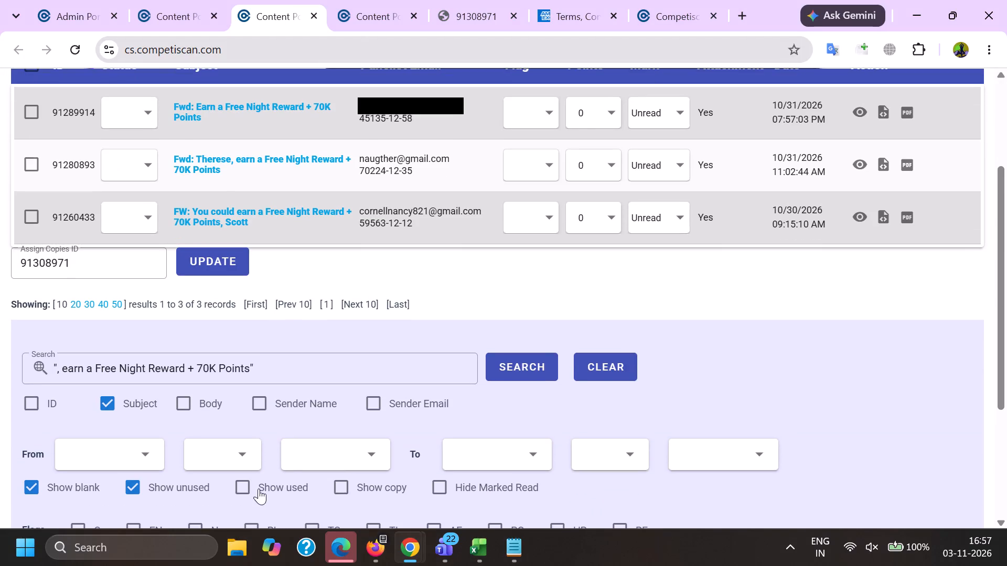
left_click(251, 481)
left_click(516, 371)
Close the editor and PDF tabs for 91308971, and open email 91260433 from the Focus list.
left_click(397, 0)
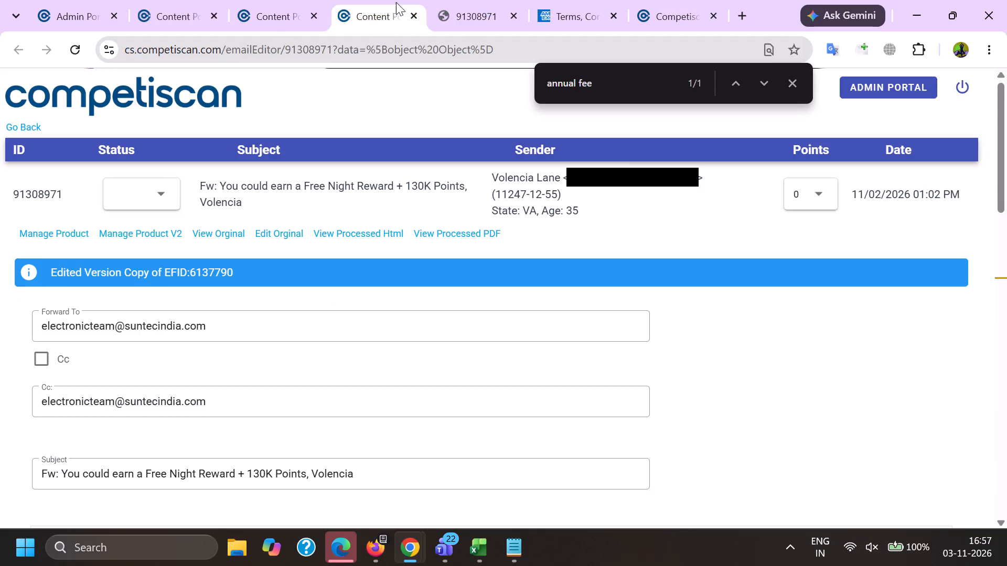
left_click(455, 0)
left_click(388, 0)
left_click(415, 15)
left_click(415, 15)
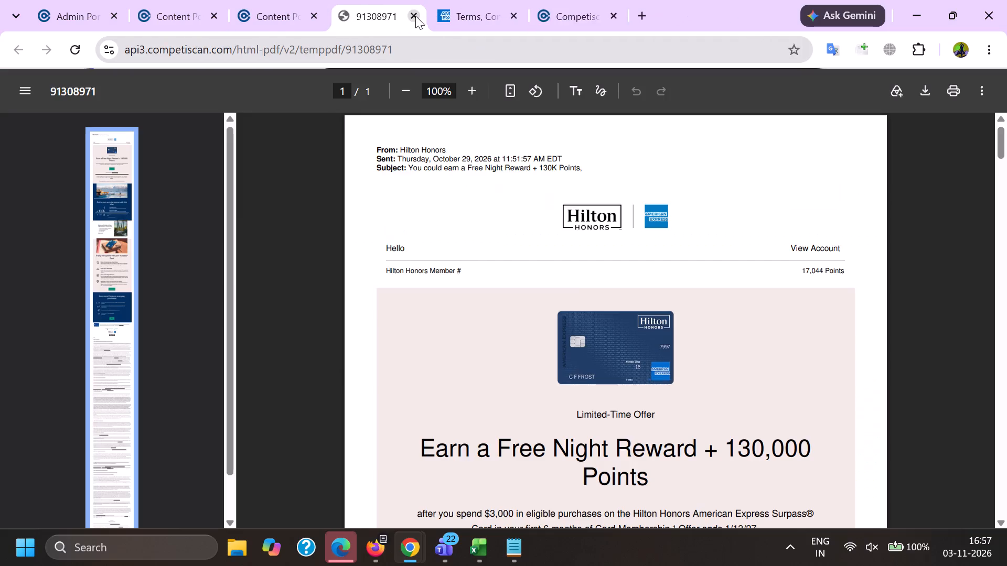
left_click(283, 0)
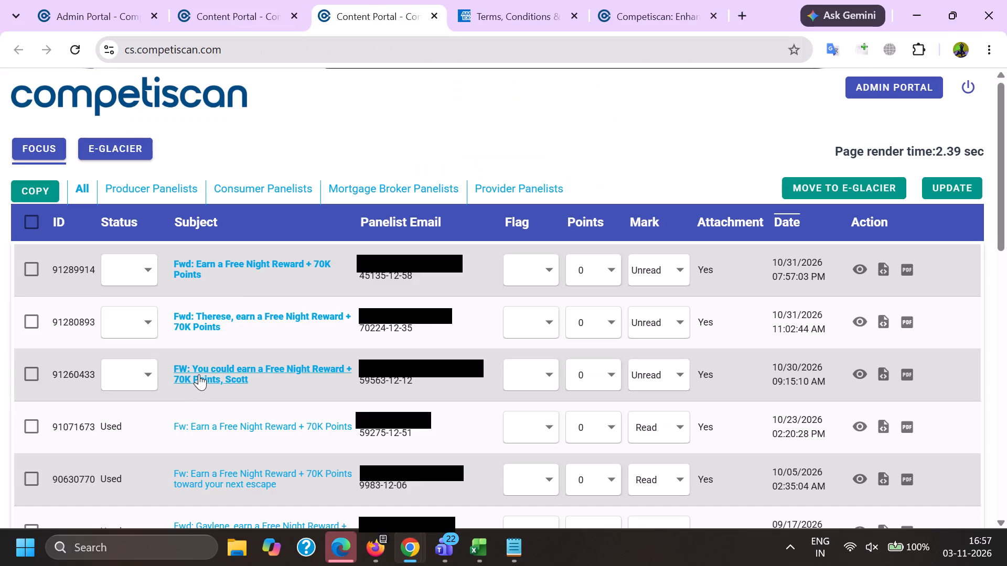
left_click(199, 374, "ctrl")
Copy the subject of email 91260433 without its FW prefix and search Focus subjects for that exact phrase, including the recipient's first name.
left_click_drag(193, 361, 273, 386)
key("ctrl+c")
key("ctrl+c")
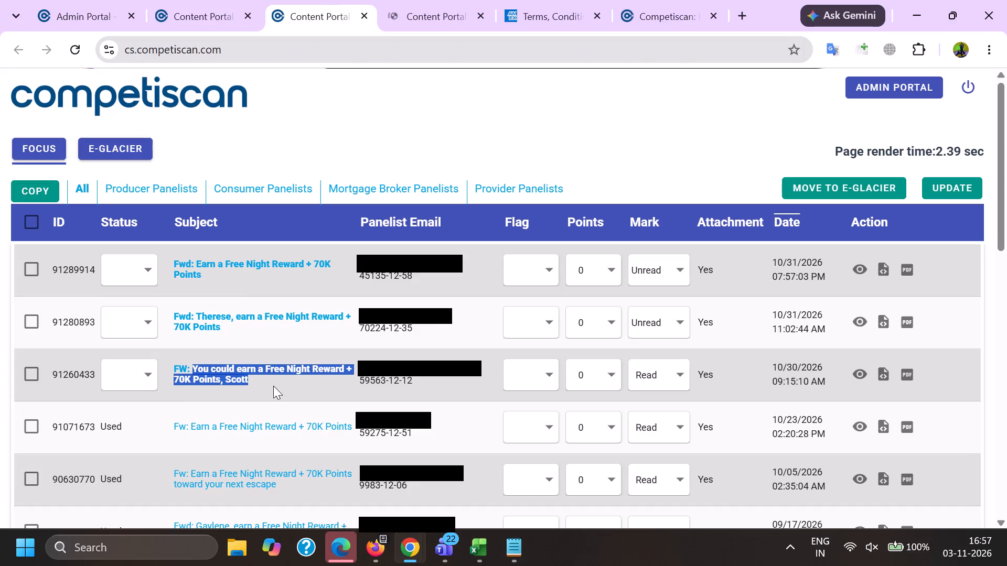
scroll(273, 385, "down", 8)
scroll(274, 393, "up", 2)
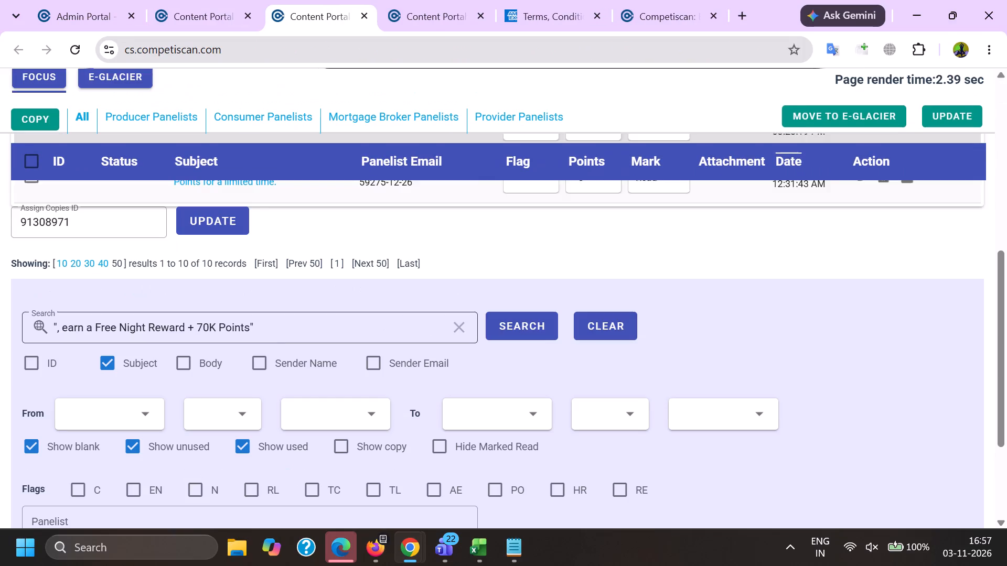
left_click_drag(280, 330, 1, 254)
key("BackSpace")
key("shift+quotedbl")
key("ctrl+v")
key("shift+quotedbl")
key("Return")
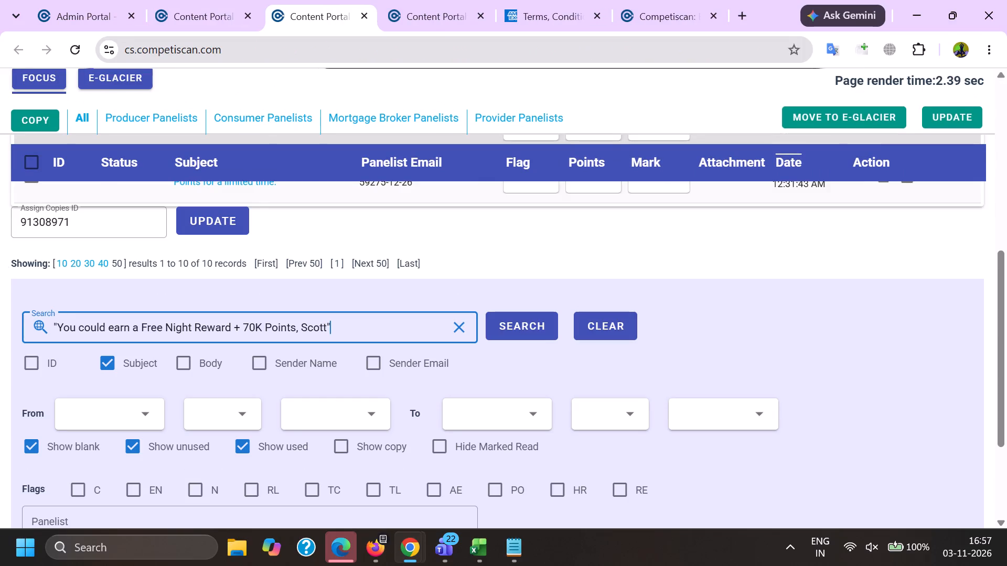
Remove the recipient's name and search Focus subjects for the exact phrase "You could earn a Free Night Reward + 70K Points, ".
key("BackSpace")
key("BackSpace")
key("BackSpace")
key("BackSpace")
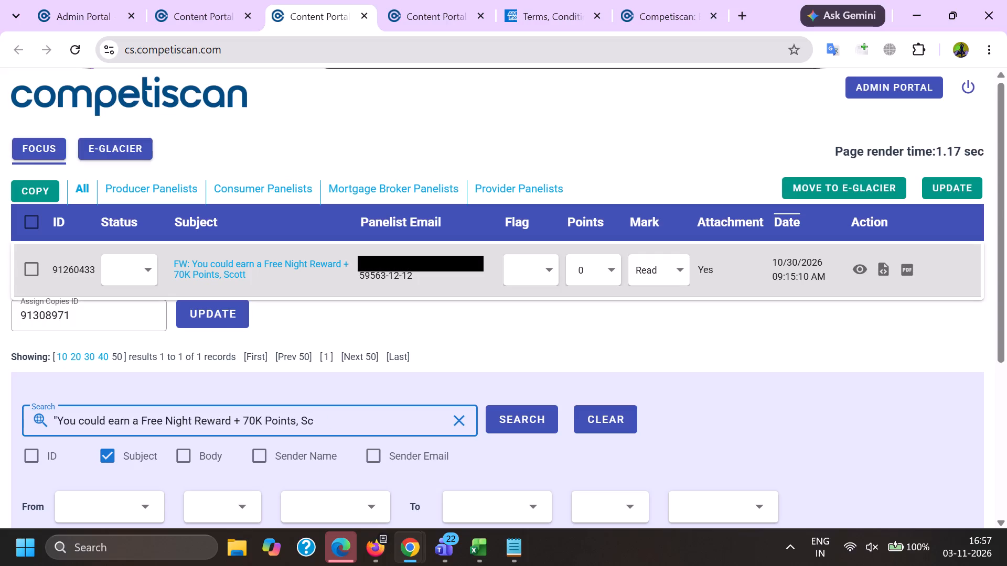
key("BackSpace")
key("BackSpace")
key("shift+quotedbl")
key("Return")
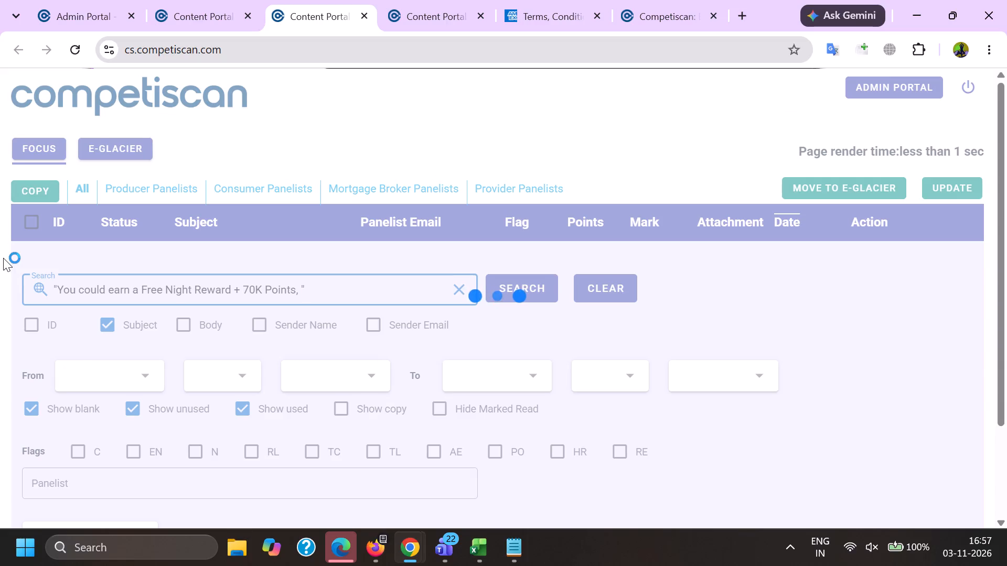
left_click(415, 0)
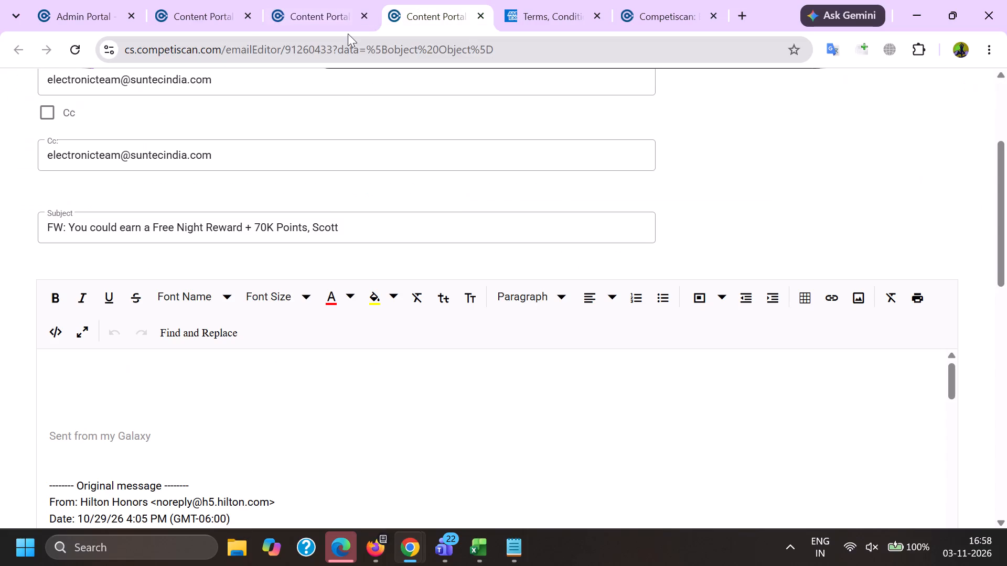
left_click(305, 51)
left_click_drag(305, 51, 305, 56)
key("ctrl+c")
left_click(477, 554)
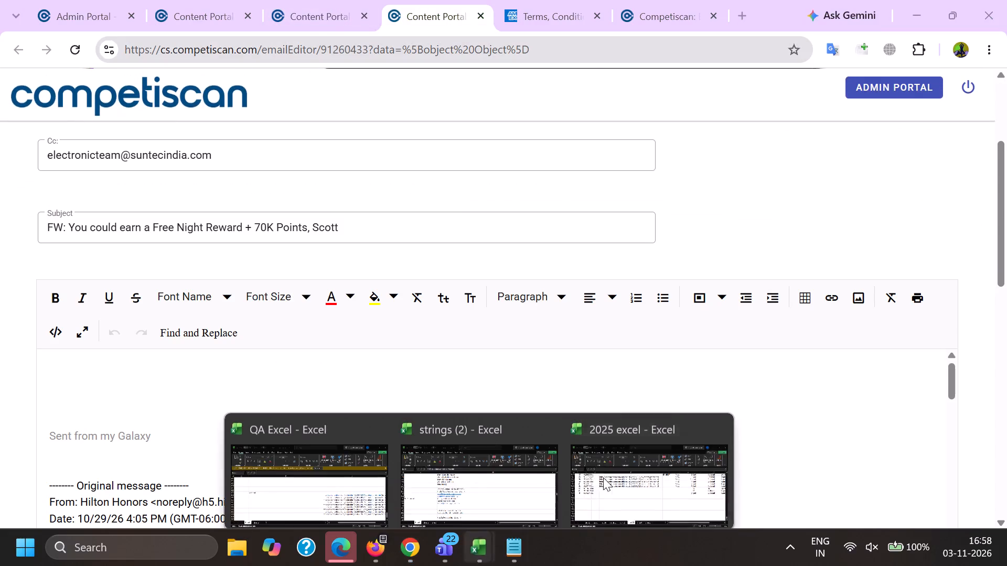
left_click(603, 477)
left_click(99, 329)
key("ctrl+v")
left_click(158, 332)
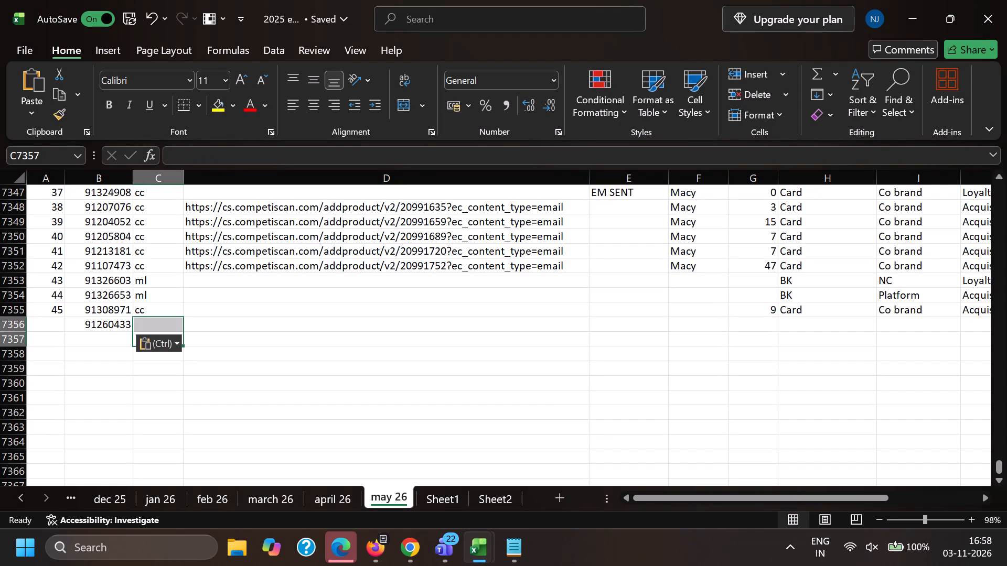
left_click(151, 325)
key("c")
key("c")
Fill row 7356 with Card, Co brand and Acquisition, copied from the row above.
key("Right")
key("Right")
key("Right")
key("Right")
key("Right")
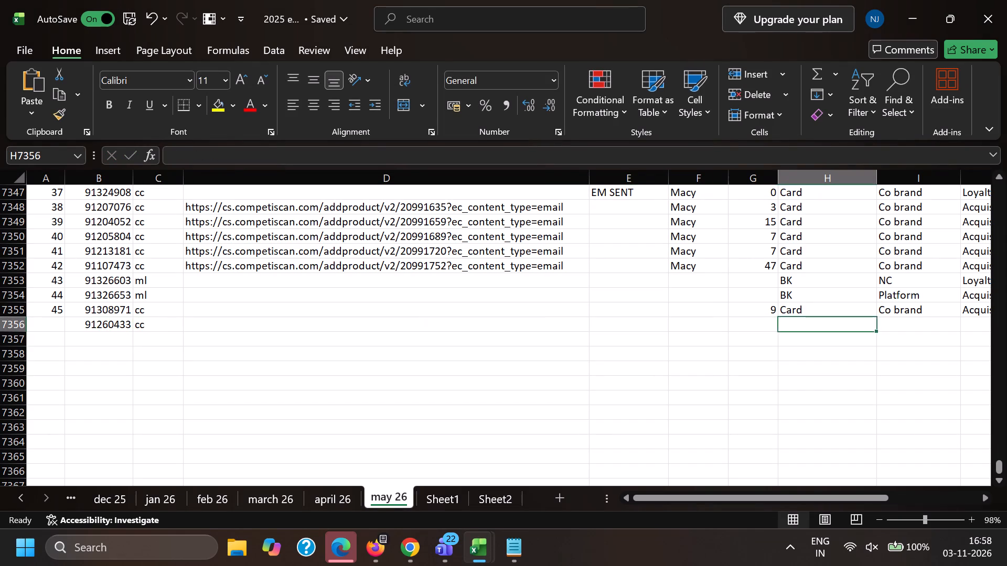
key("Up")
key("shift+Right")
key("shift+Right")
key("ctrl+c")
key("Down")
key("ctrl+v")
key("Left")
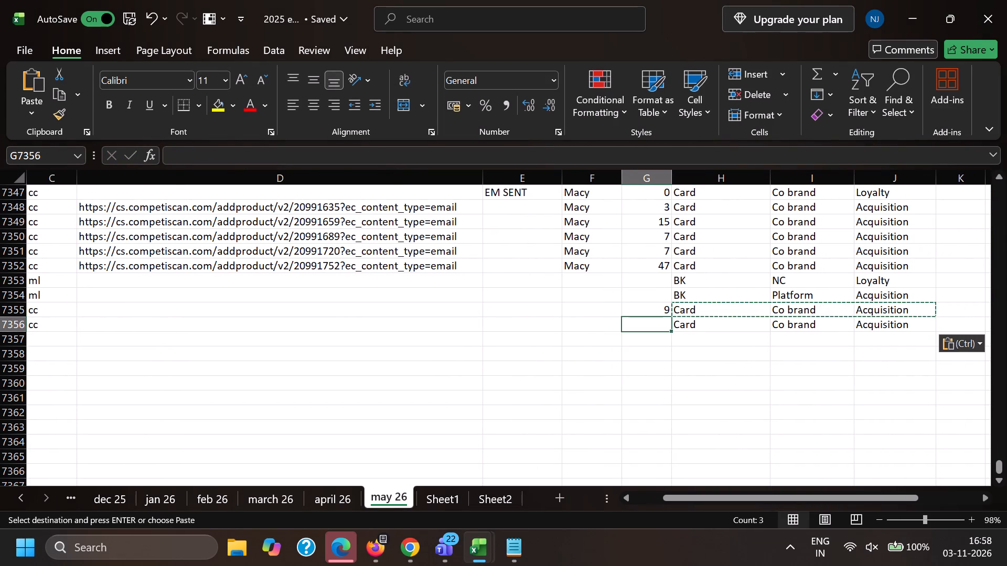
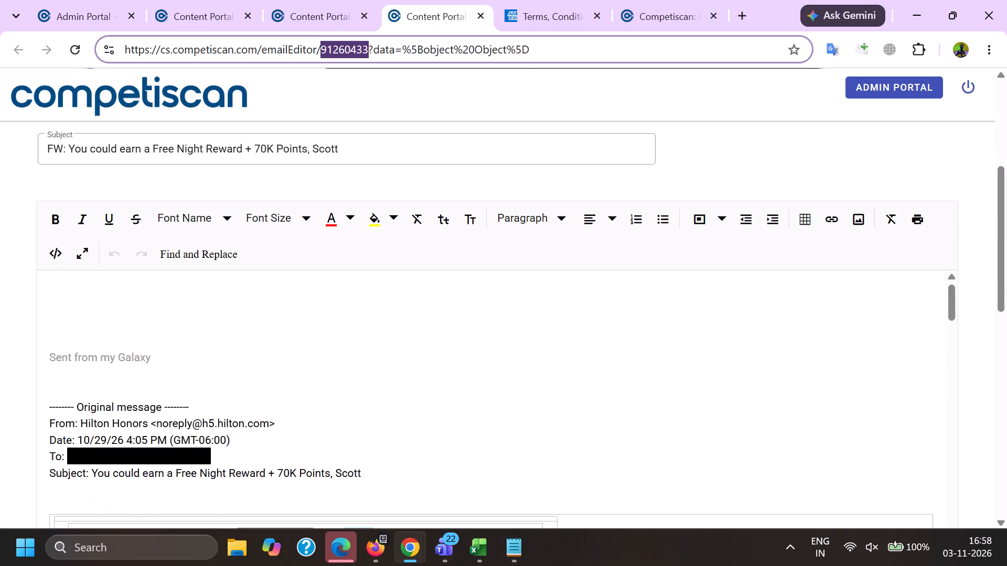
Delete the forwarded-message header text, the sender's email address and the entire To line from the top of the email body.
left_click_drag(213, 400, 0, 305)
key("BackSpace")
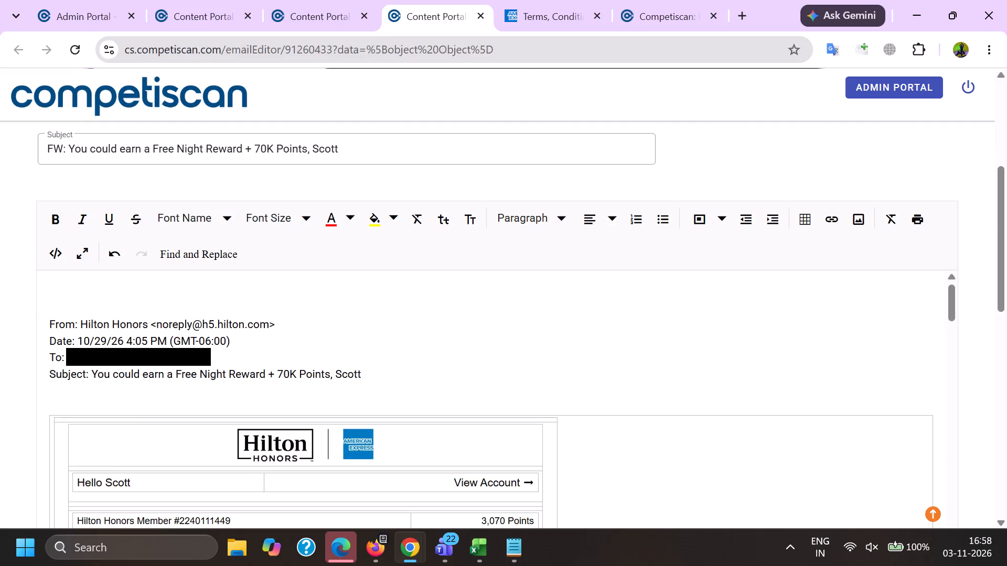
left_click_drag(147, 324, 298, 330)
key("BackSpace")
left_click_drag(243, 363, 62, 354)
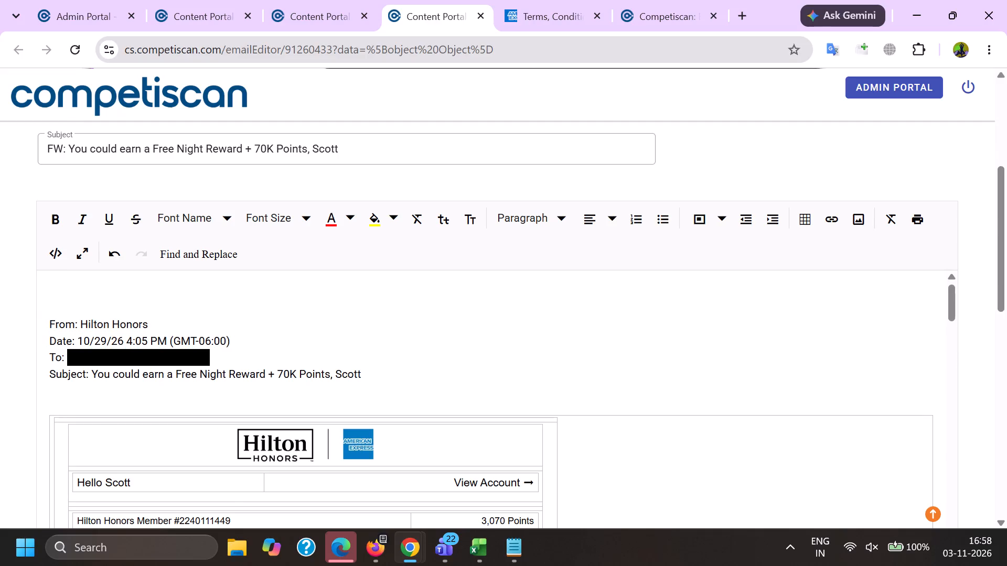
left_click_drag(62, 354, 49, 351)
key("BackSpace")
key("BackSpace")
Remove the recipient's first name from the body's subject line and greeting, and delete the Hilton Honors member number.
double_click(341, 359)
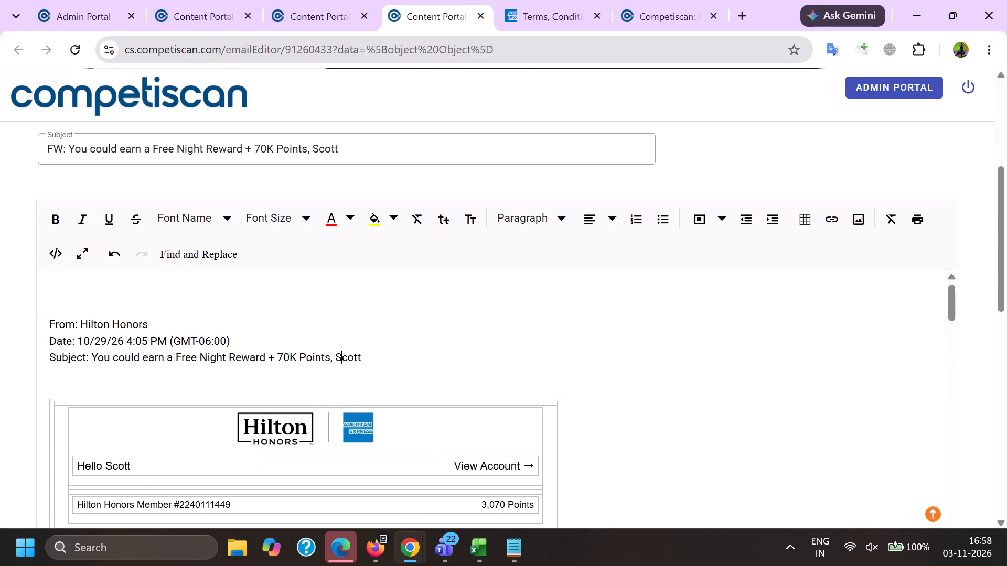
double_click(341, 357)
key("ctrl+c")
key("BackSpace")
key("ctrl+f")
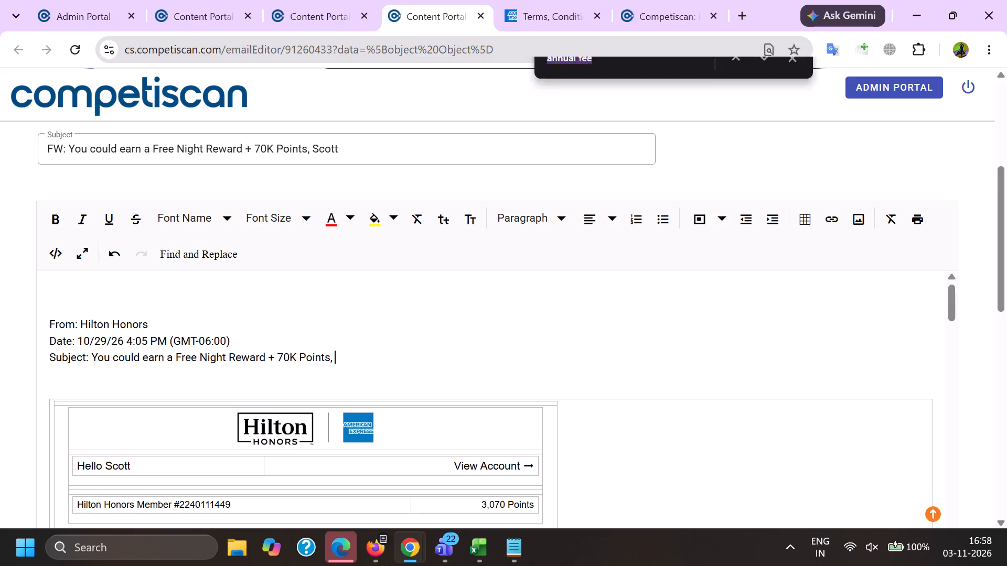
key("ctrl+v")
key("Return")
key("Return")
key("Return")
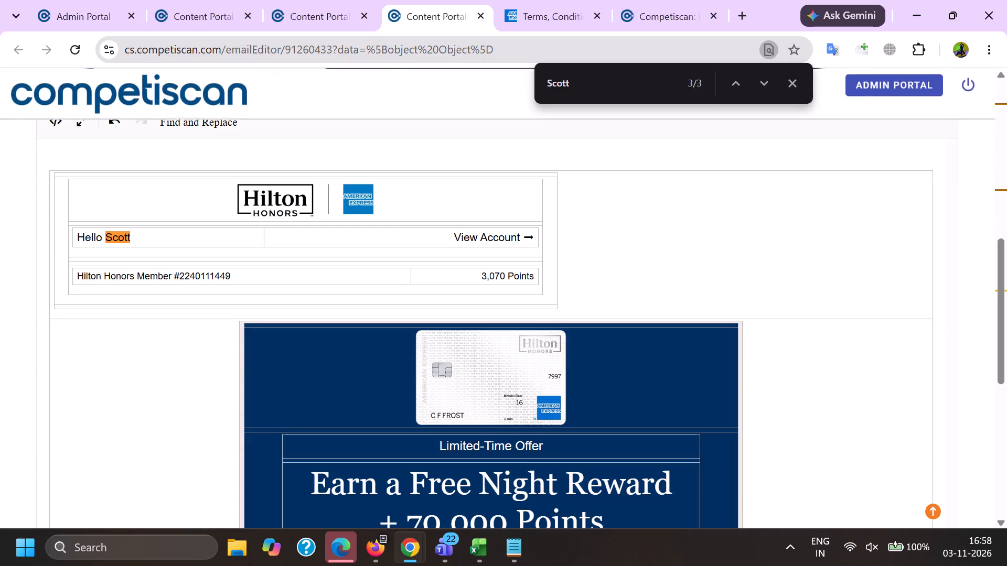
double_click(114, 235)
key("BackSpace")
double_click(191, 278)
key("BackSpace")
Remove the hyperlinks from the email's header logo and the View Account text.
left_click(324, 194)
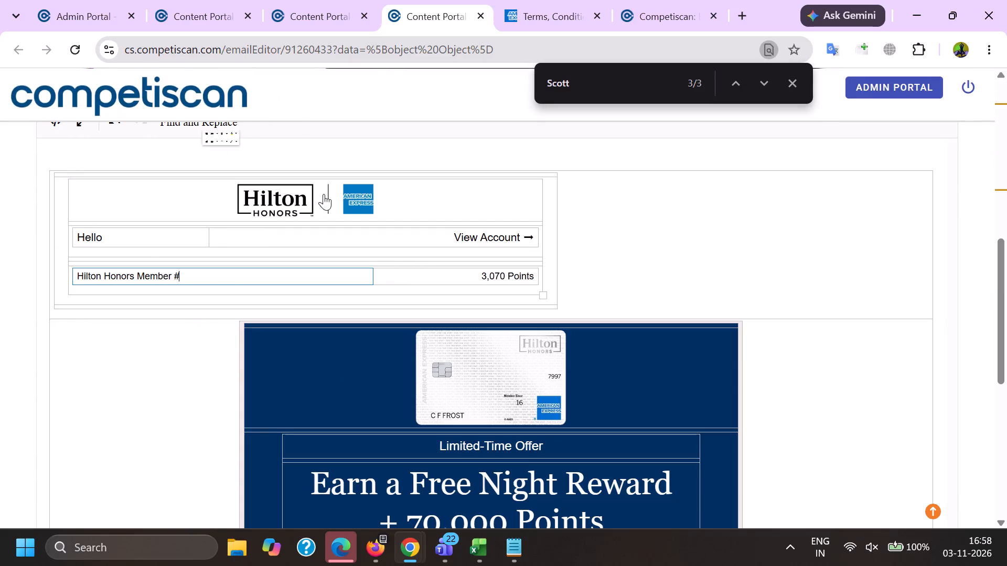
left_click(282, 157)
scroll(474, 333, "down", 3)
scroll(475, 321, "up", 3)
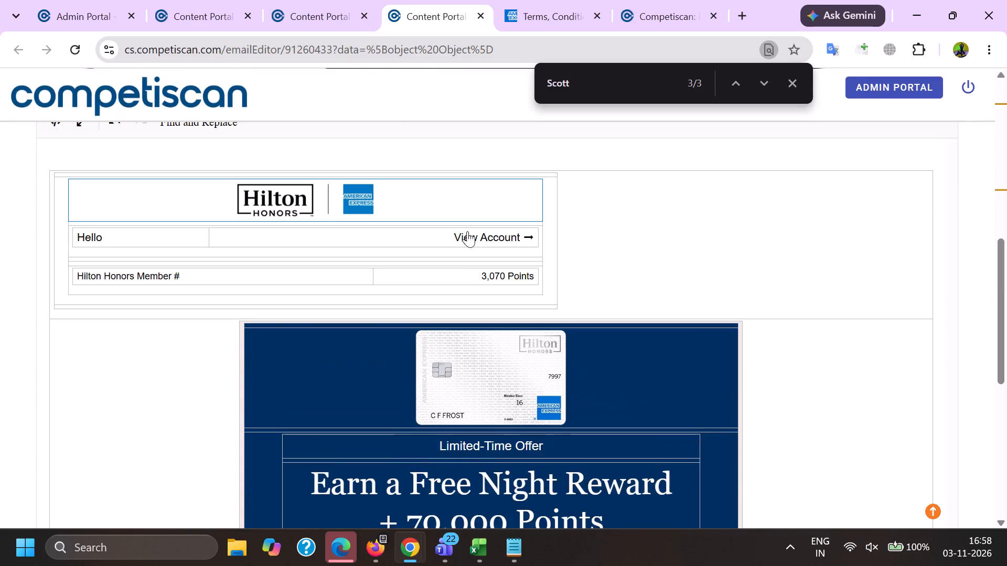
left_click(466, 228)
left_click(466, 232)
left_click(557, 268)
Remove the hyperlinks from the Explore offer and Explore all benefits buttons in the email body.
scroll(491, 345, "down", 2)
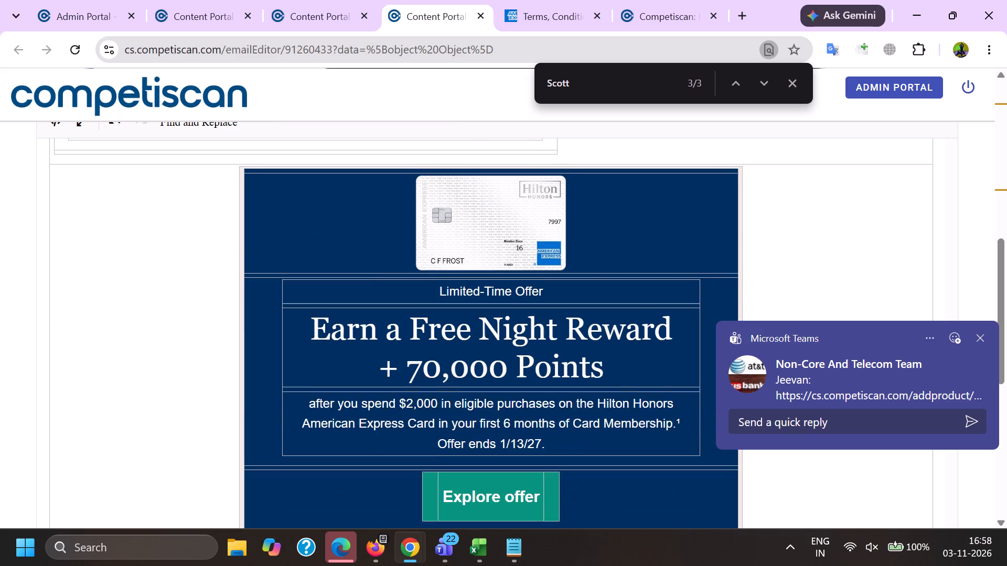
scroll(492, 342, "down", 2)
left_click(475, 340)
left_click(558, 367)
scroll(544, 346, "down", 4)
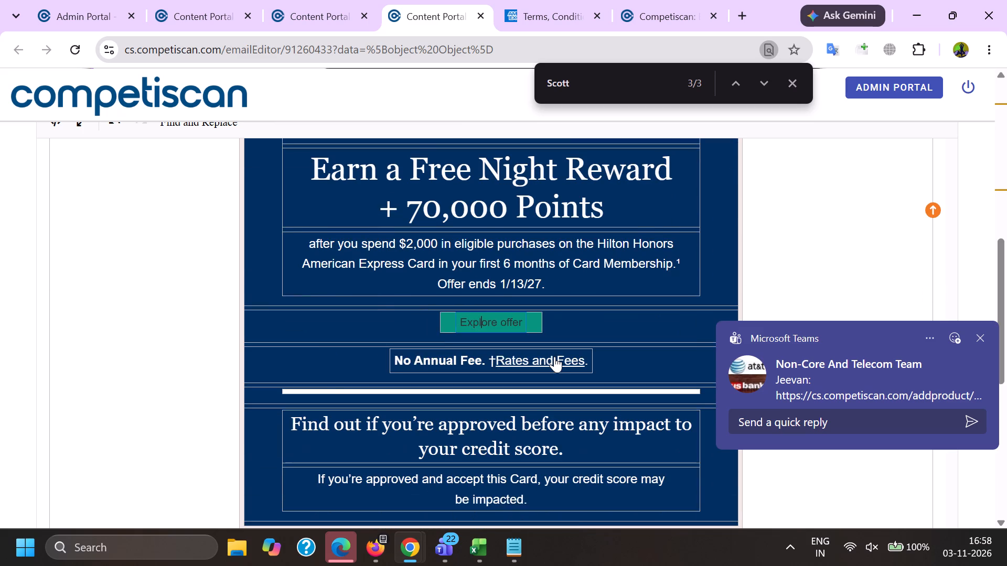
scroll(498, 338, "down", 20)
scroll(498, 338, "down", 11)
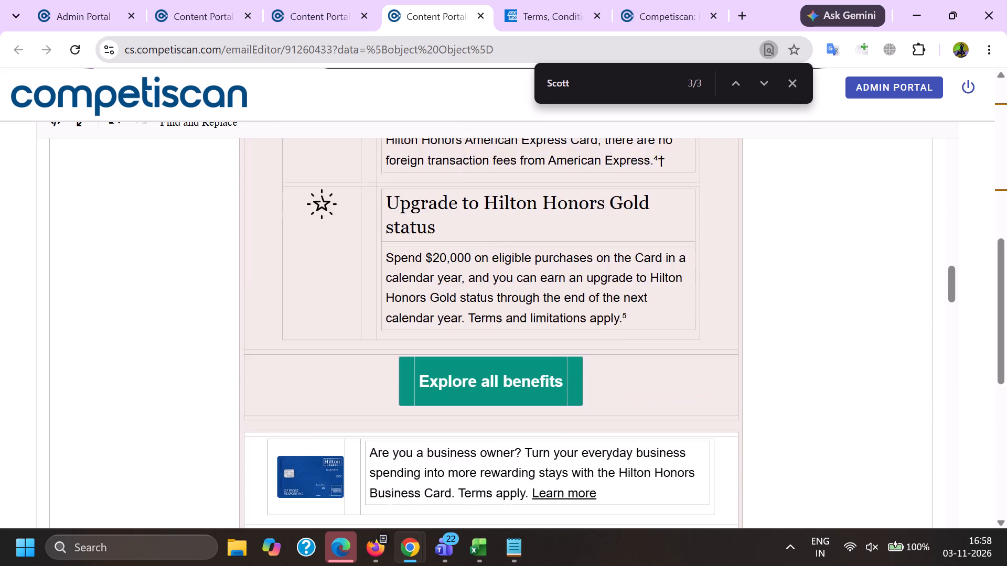
left_click(475, 151)
left_click(561, 182)
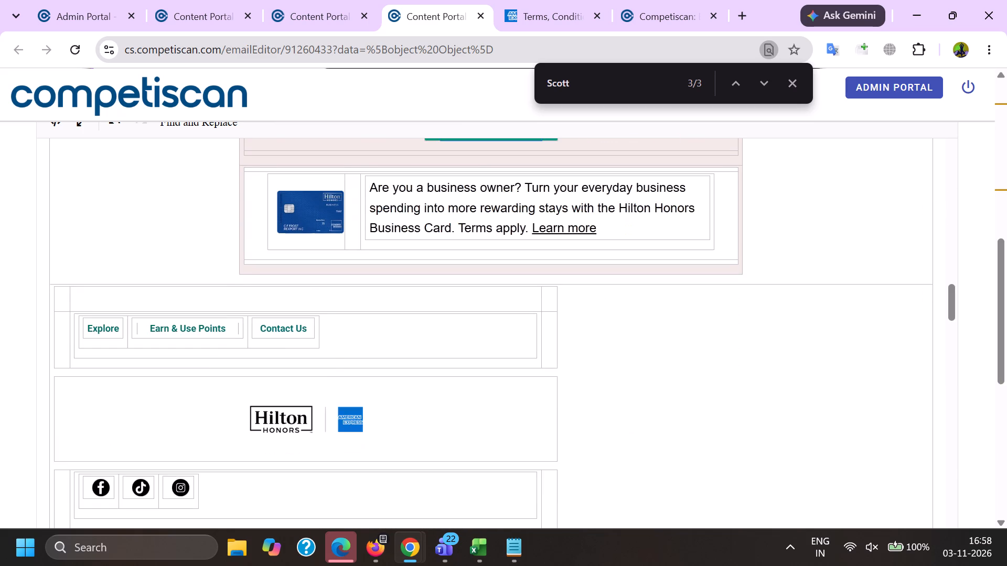
Remove the hyperlinks from the Instagram, TikTok and Facebook icons in the email footer.
scroll(242, 353, "down", 2)
left_click(177, 333)
left_click(207, 296)
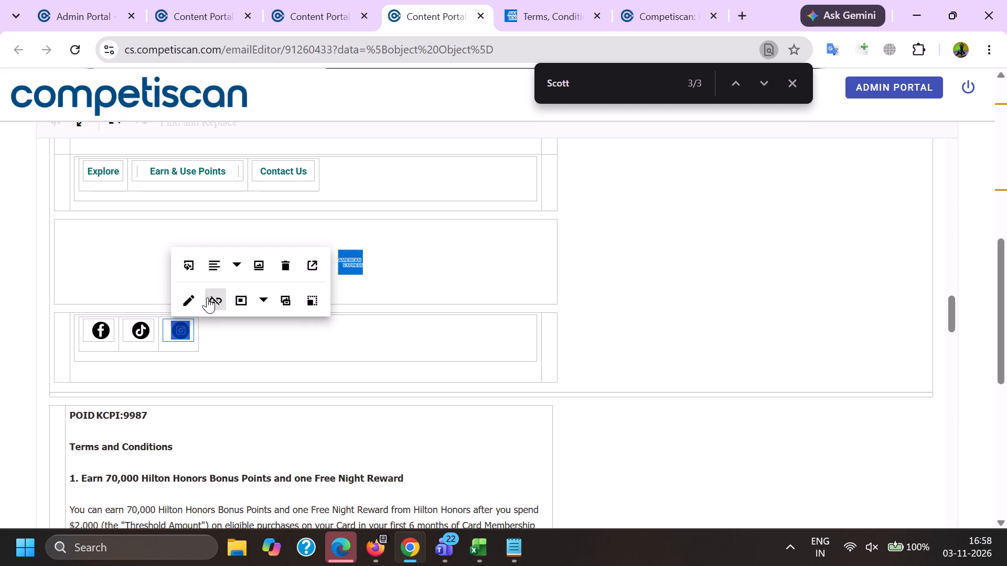
left_click(141, 323)
left_click(166, 296)
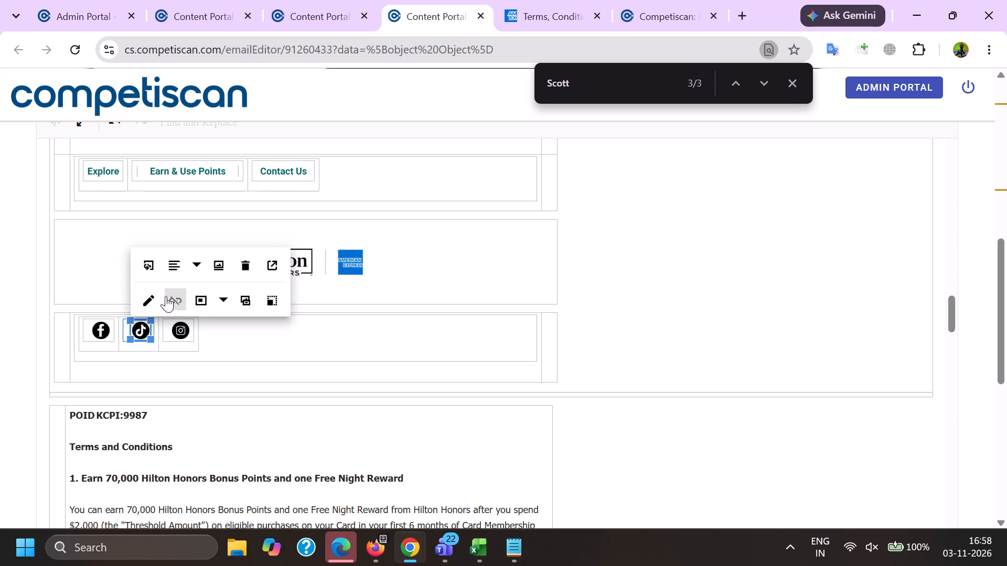
left_click(112, 330)
left_click(98, 329)
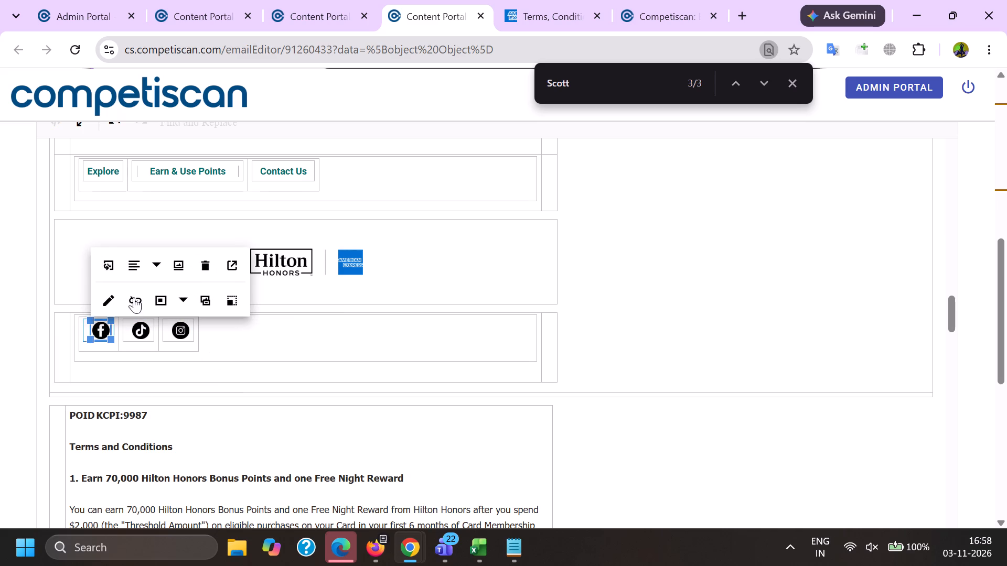
left_click(134, 297)
Delete the code following POID above the Terms and Conditions heading.
left_click_drag(102, 416, 172, 418)
key("BackSpace")
key("BackSpace")
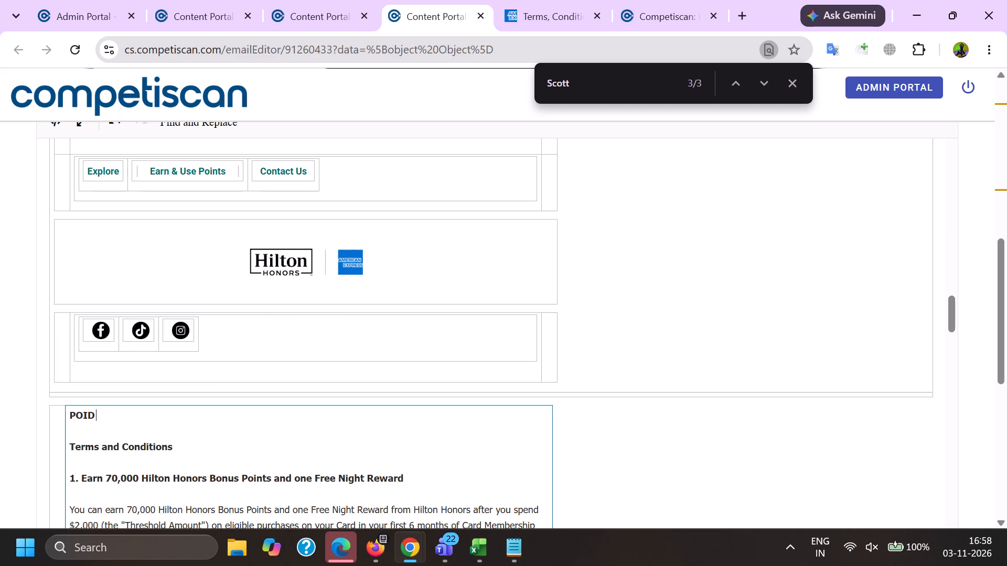
Remove the hyperlinks from Unsubscribe and Manage Email Preferences near the end of the email.
scroll(222, 324, "down", 13)
scroll(271, 391, "up", 5)
scroll(368, 418, "down", 2)
scroll(421, 347, "down", 7)
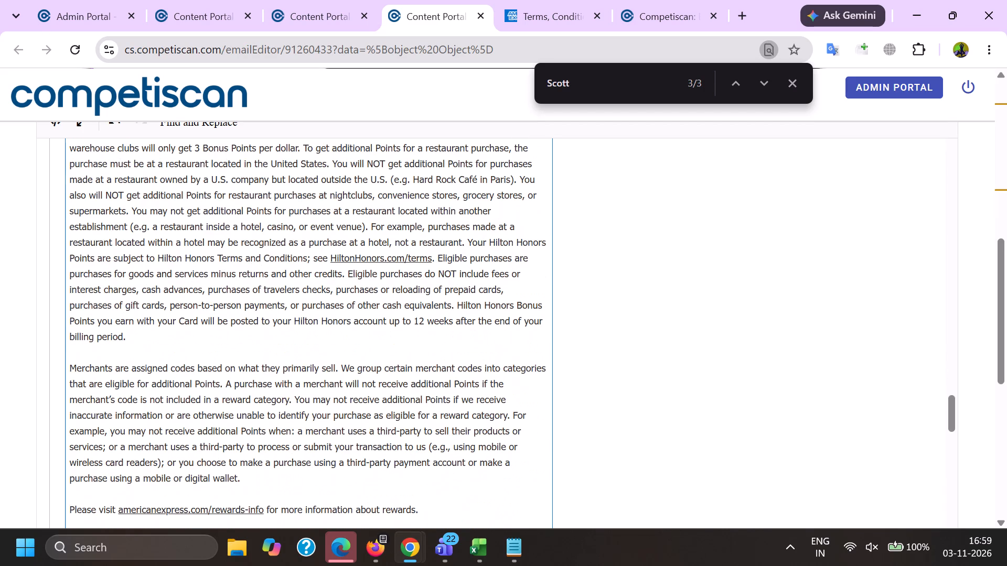
scroll(421, 290, "down", 5)
scroll(319, 304, "down", 1)
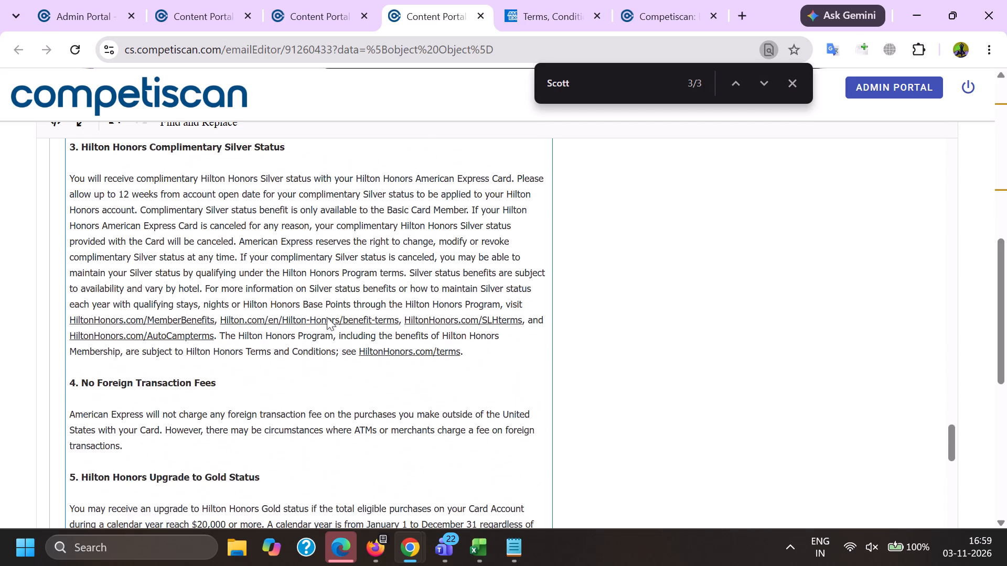
scroll(327, 317, "down", 1)
scroll(341, 246, "down", 5)
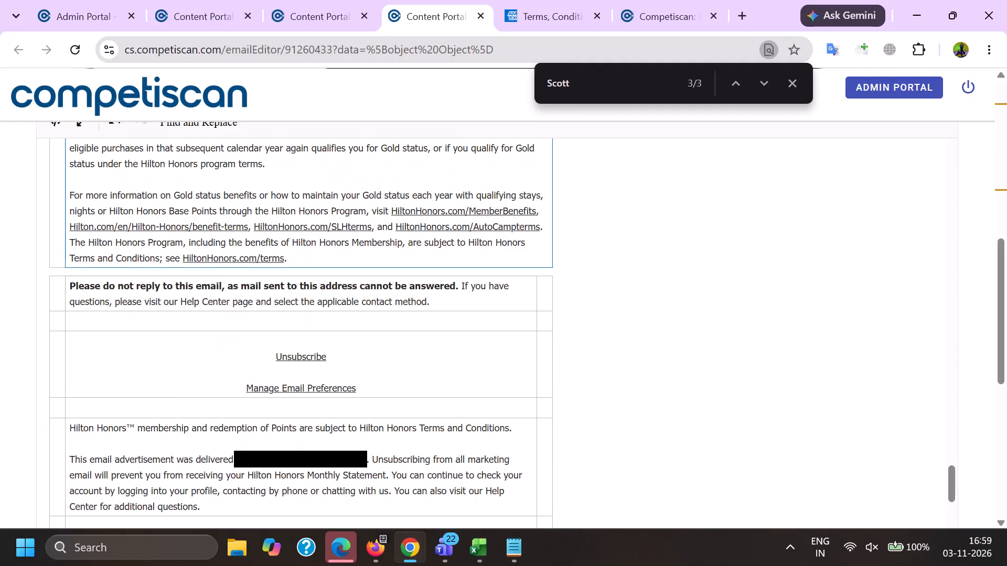
left_click(297, 356)
left_click(384, 395)
left_click(319, 393)
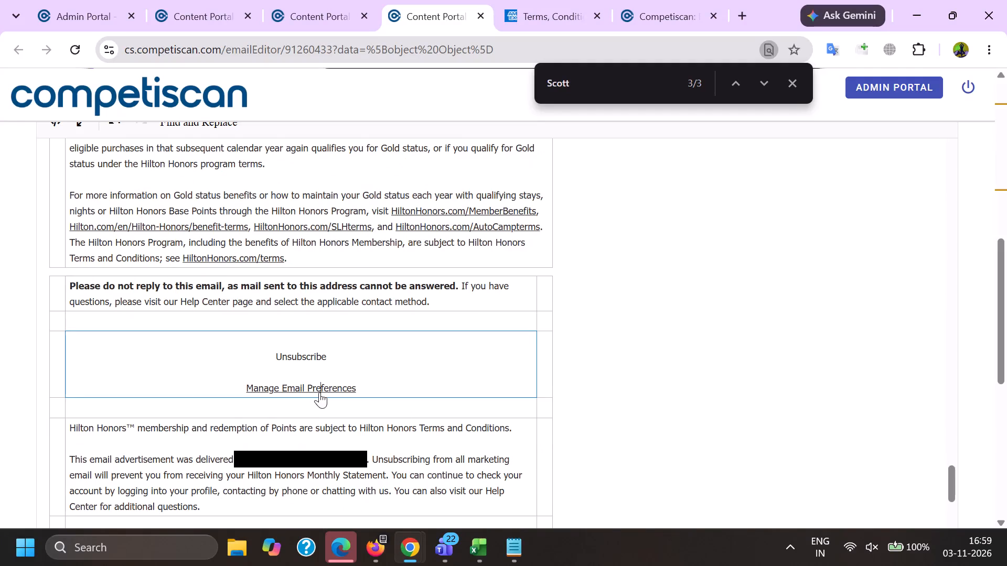
left_click(408, 421)
Remove the log-in and phone links from the footer paragraph and delete the recipient's email address from its delivery notice.
scroll(331, 333, "down", 2)
scroll(201, 433, "down", 1)
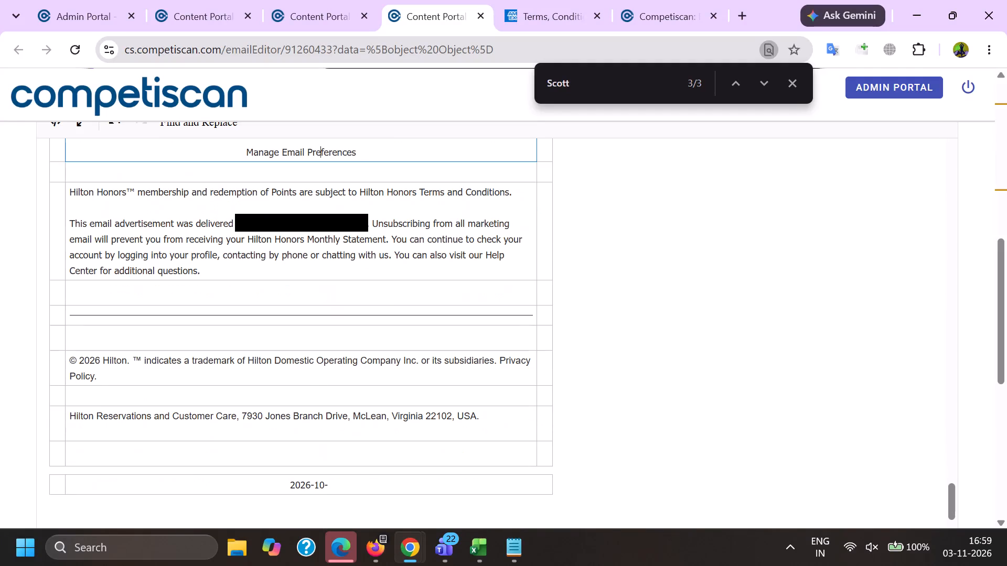
left_click(127, 255)
left_click(216, 287)
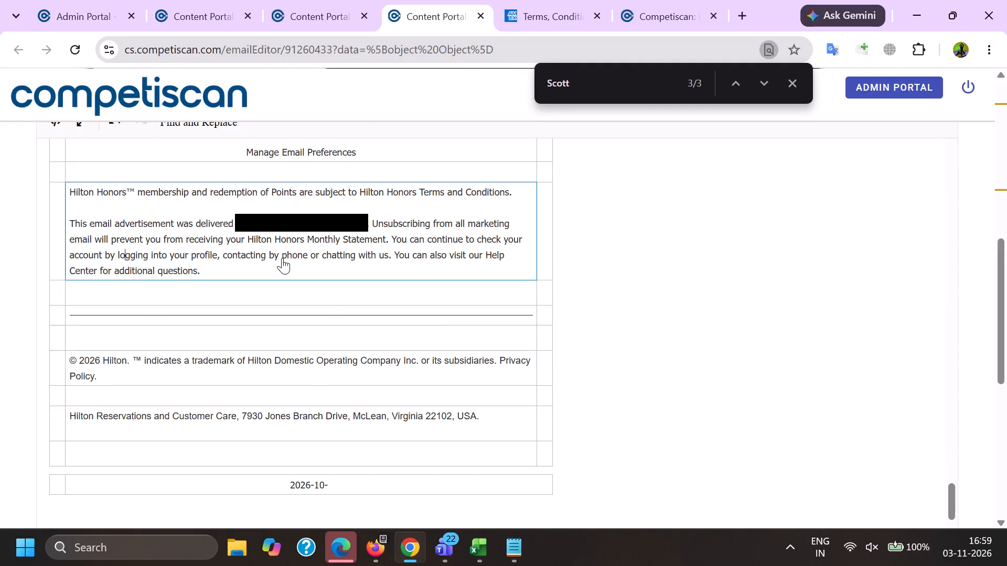
left_click(282, 257)
left_click(379, 291)
left_click_drag(249, 222, 249, 224)
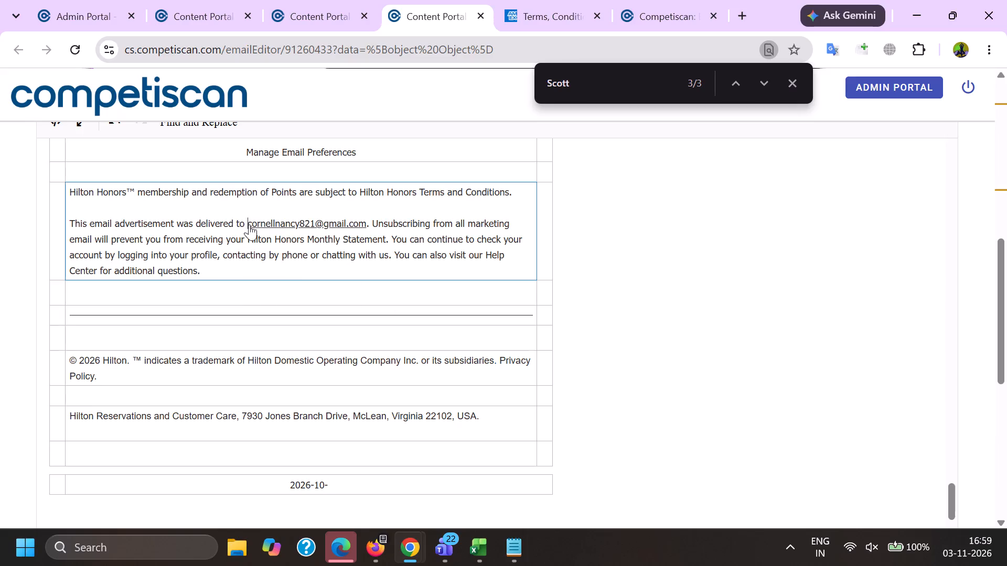
left_click_drag(249, 224, 367, 222)
key("BackSpace")
left_click(422, 240)
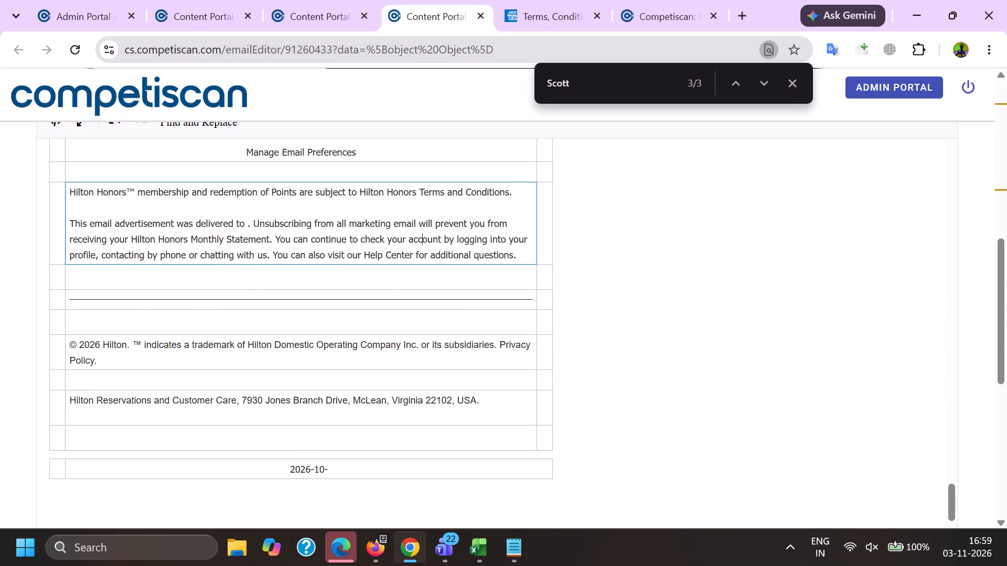
left_click(394, 261)
left_click(457, 237)
left_click(490, 242)
left_click(337, 242)
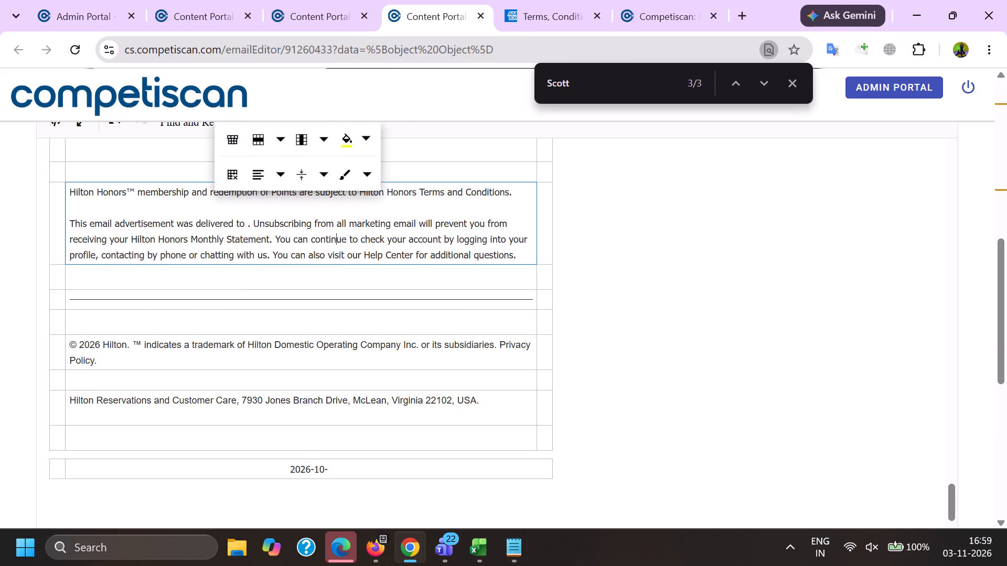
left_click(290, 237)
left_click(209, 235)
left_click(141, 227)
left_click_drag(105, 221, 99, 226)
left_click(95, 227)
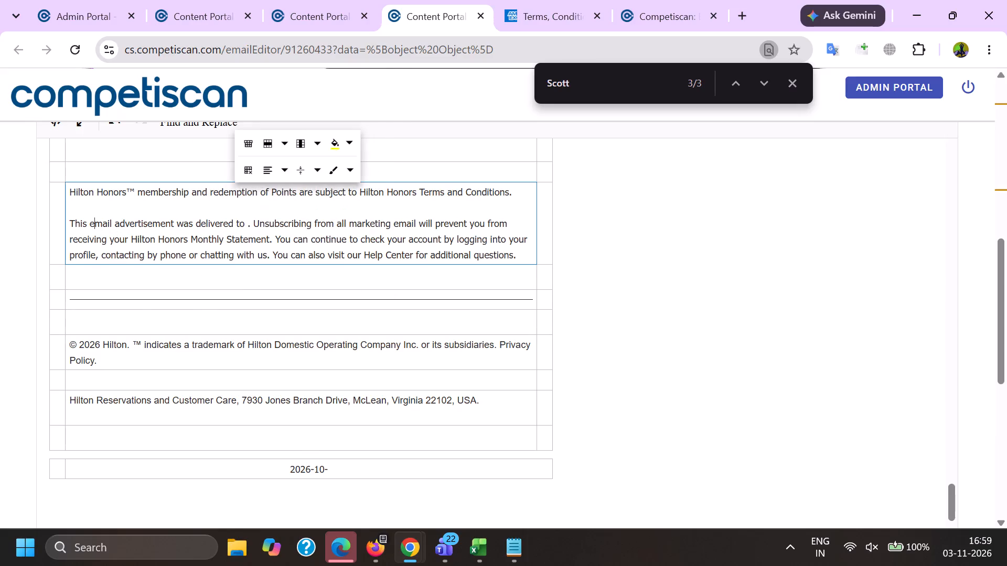
Delete the partial code 2026-10- from the table row below the Hilton Reservations address.
left_click_drag(272, 467, 367, 467)
key("BackSpace")
Delete the ellipsis and "Email truncated" text at the end of the email, along with the empty table above it.
scroll(344, 362, "down", 8)
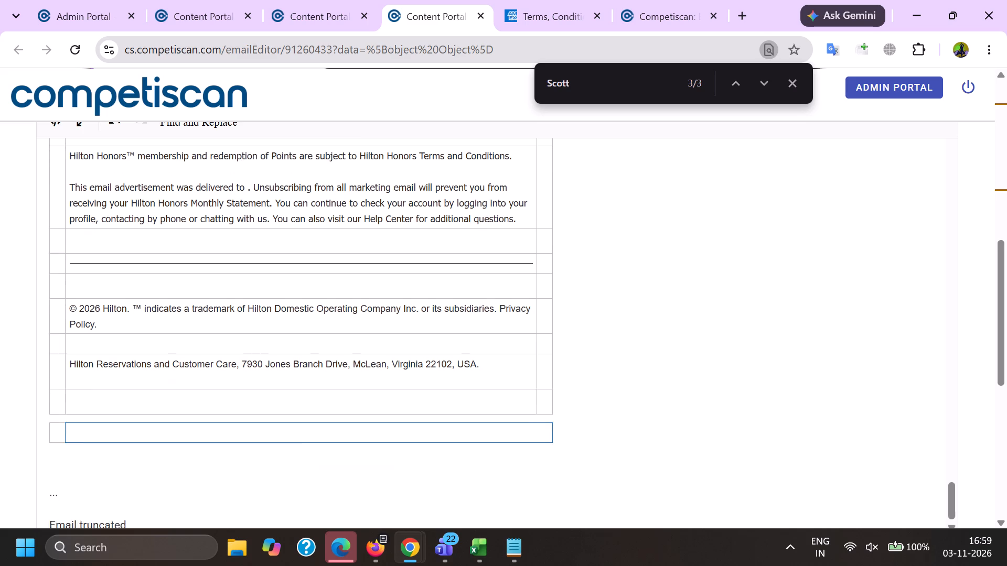
scroll(352, 391, "down", 7)
scroll(253, 413, "up", 3)
left_click_drag(142, 352, 33, 301)
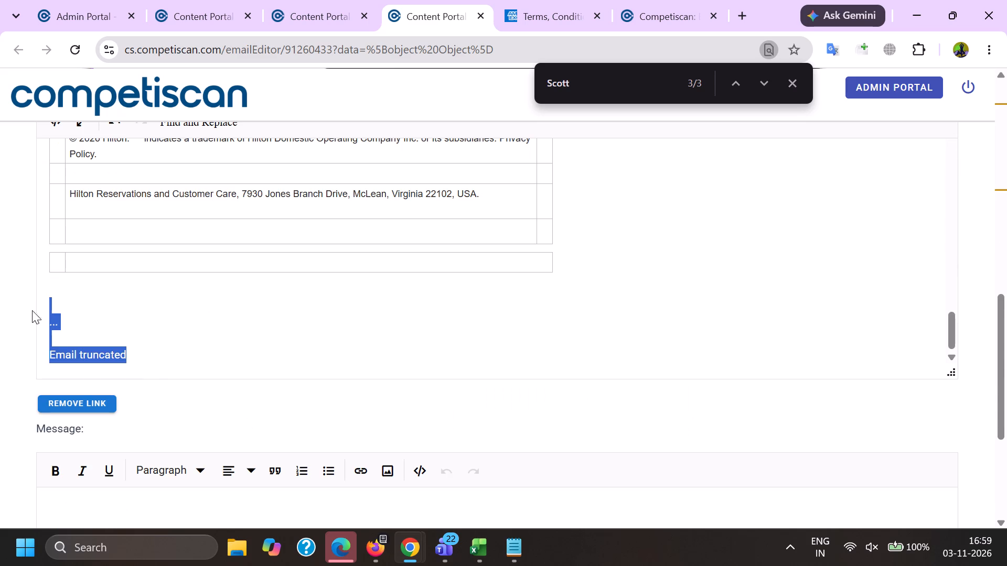
key("BackSpace")
key("BackSpace")
key("BackSpace")
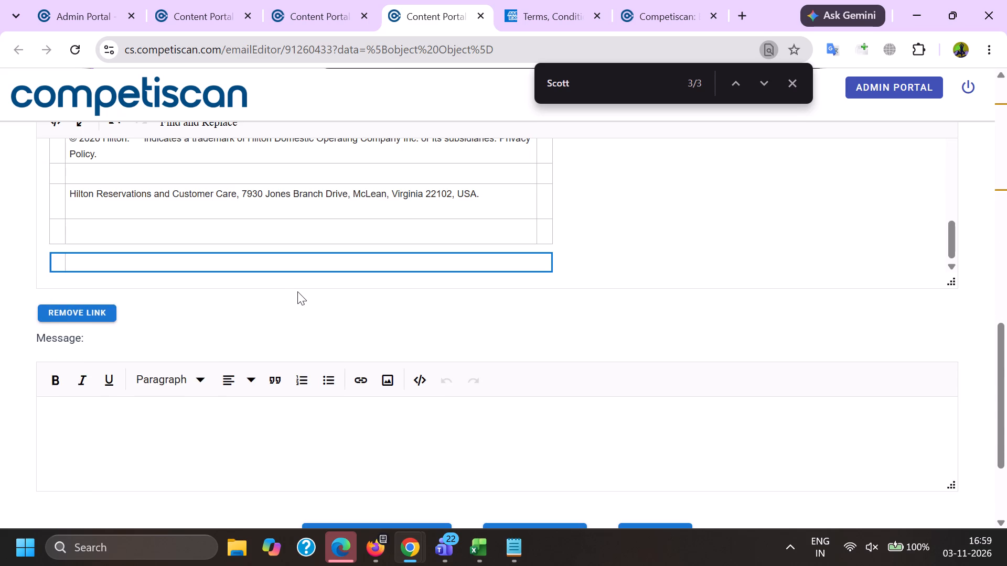
key("BackSpace")
Save the edited email's product info.
scroll(306, 290, "down", 6)
left_click(396, 394)
left_click(505, 330)
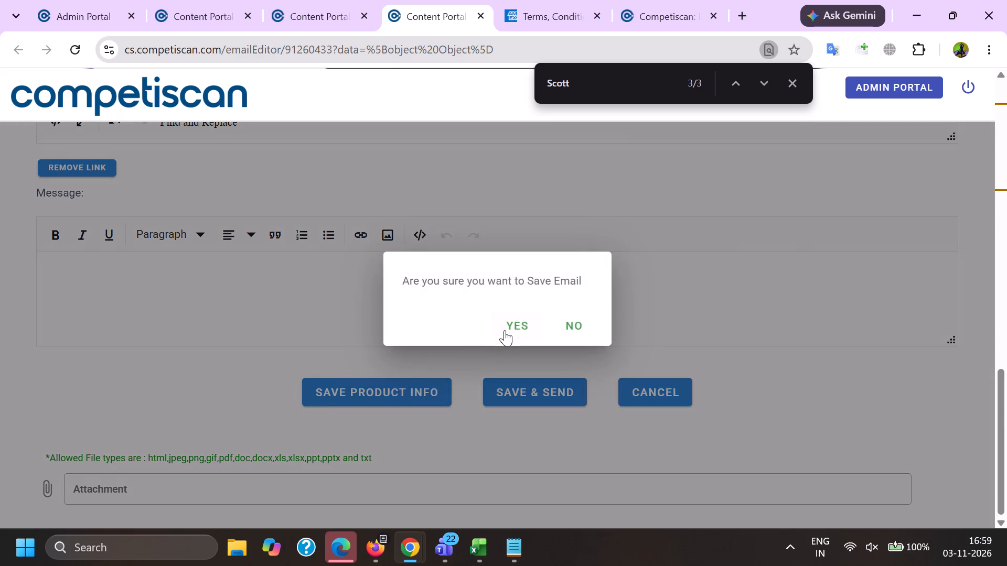
double_click(302, 56)
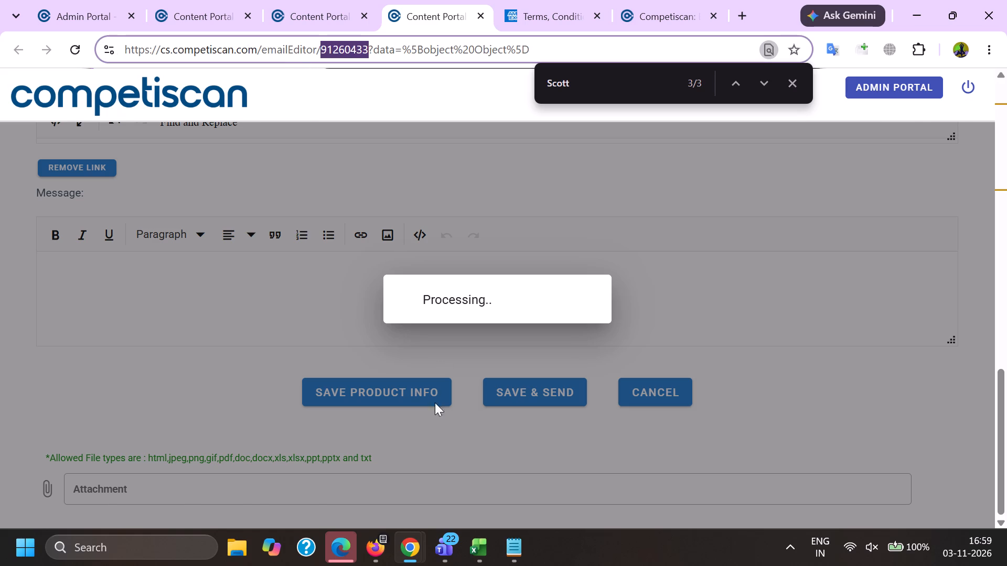
key("ctrl+c")
left_click(498, 565)
left_click(466, 550)
left_click(633, 462)
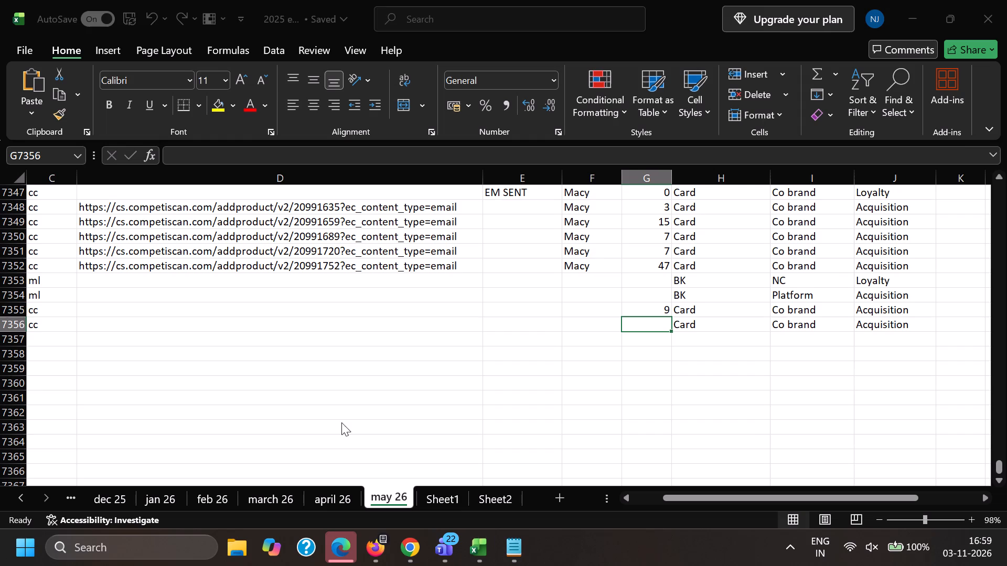
left_click(55, 338)
key("Left")
Return to the Content Portal list in Chrome and search subjects for the earlier query ", earn a Free Night Reward + 70K Points".
key("alt+Tab")
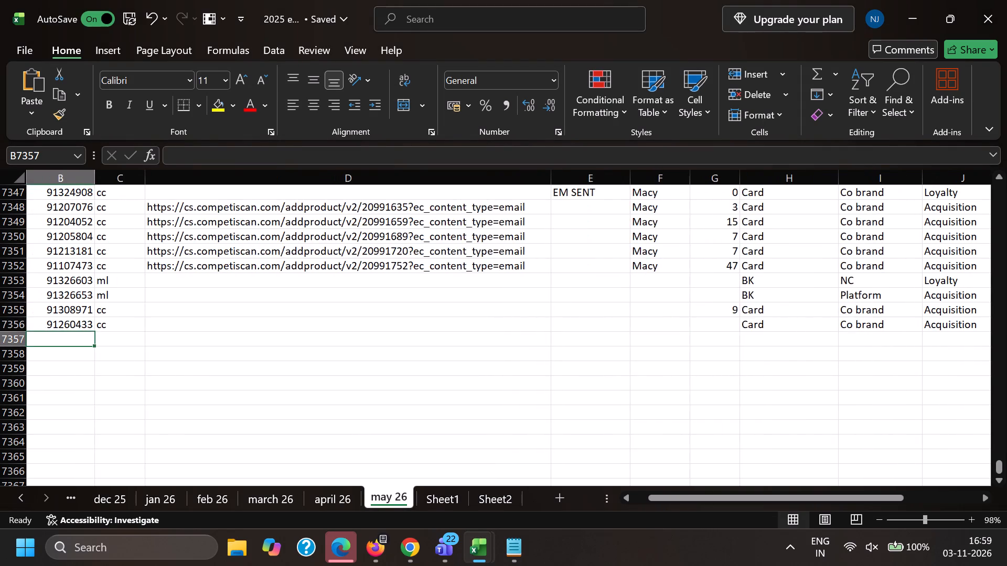
key("alt+Tab")
key("alt+Tab")
left_click(233, 0)
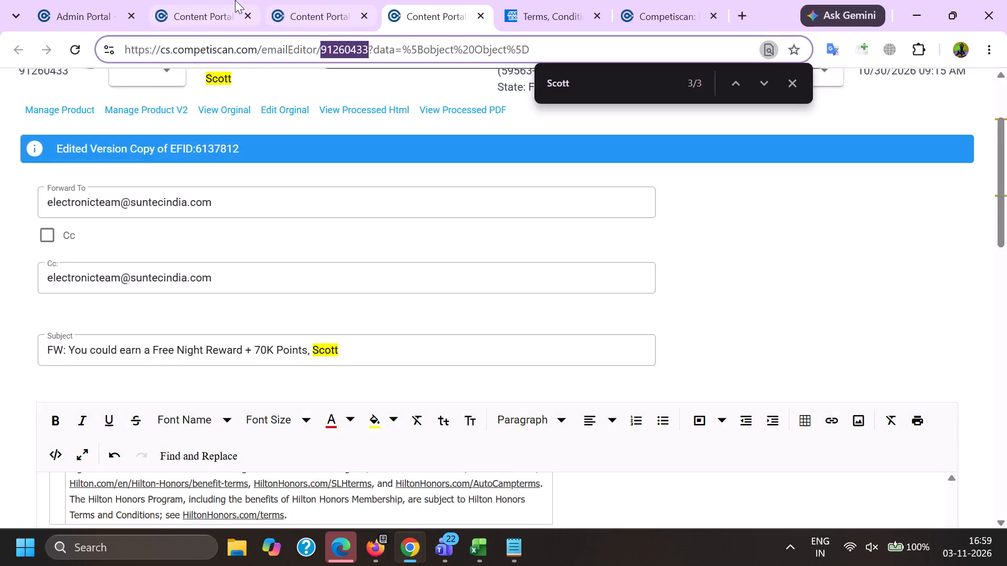
left_click(327, 0)
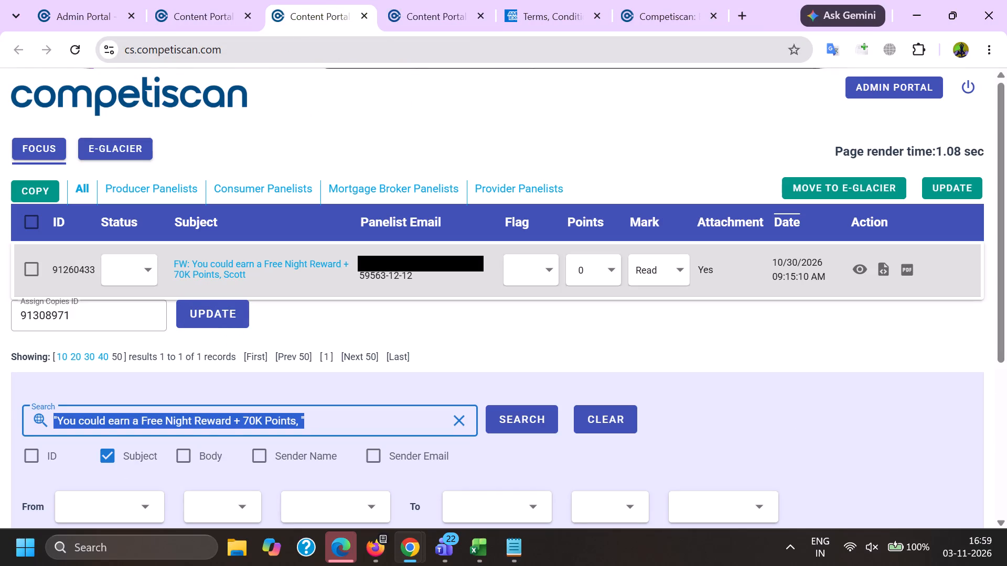
left_click(227, 422)
key("ctrl+z")
key("ctrl+z")
key("ctrl+z")
key("ctrl+z")
key("ctrl+z")
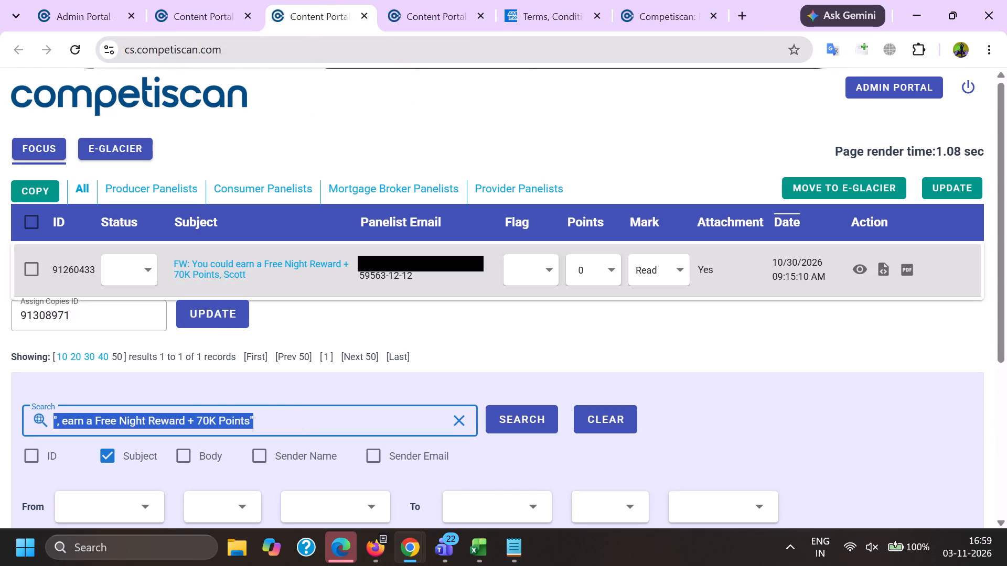
key("Return")
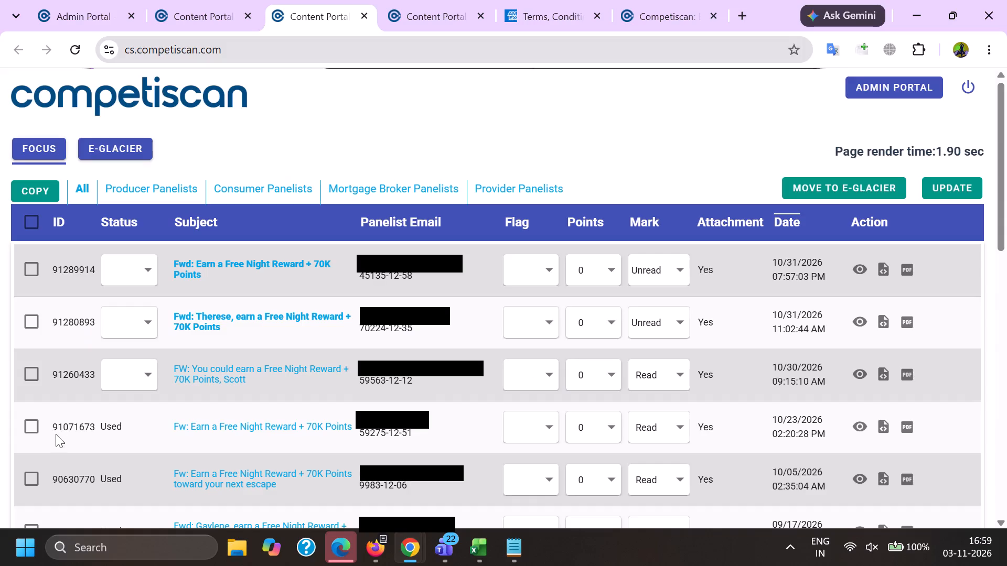
double_click(56, 429)
key("ctrl+c")
left_click(206, 0)
left_click(99, 0)
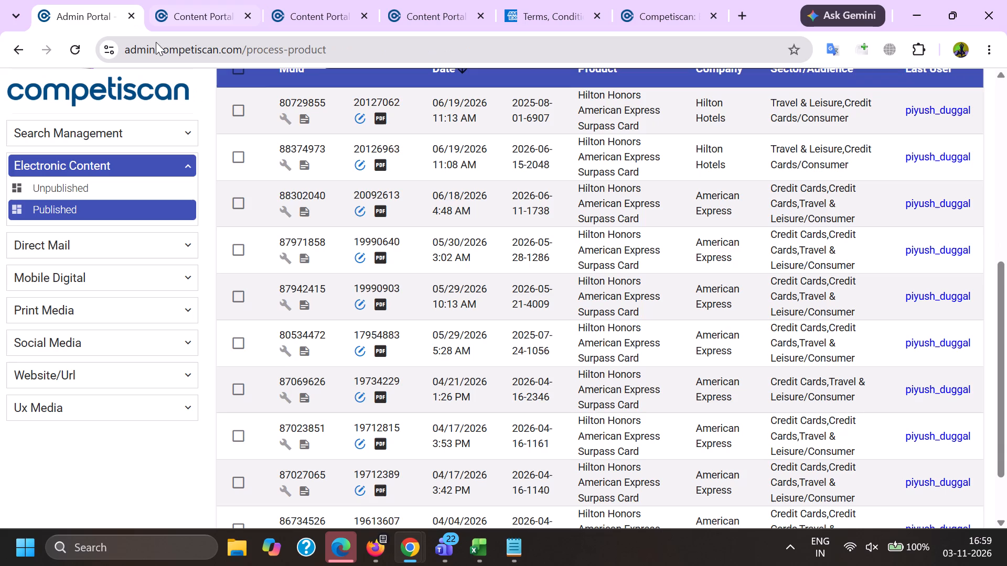
Clear the product name filter and search published electronic content for Muid 91071673.
scroll(470, 263, "up", 10)
left_click(818, 199)
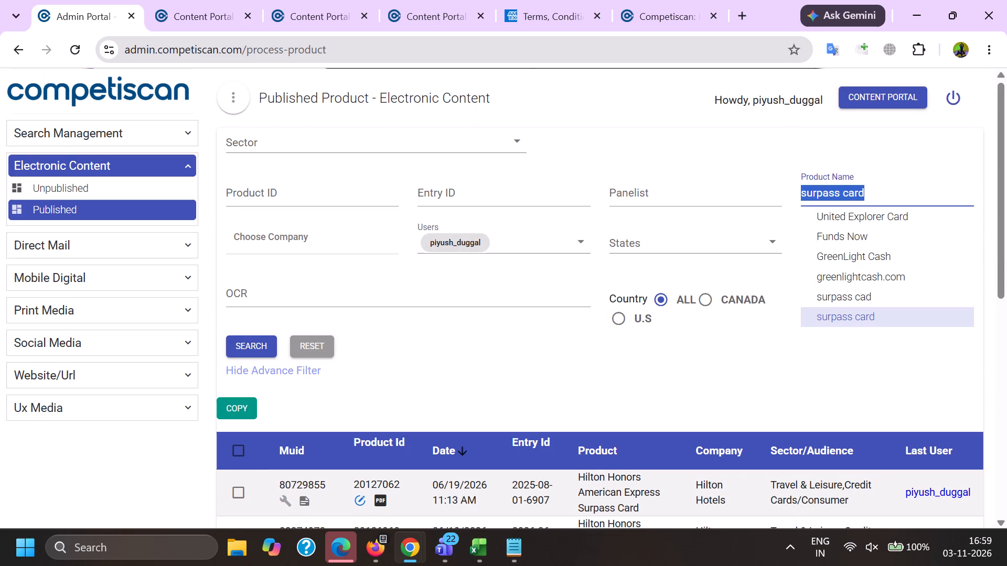
key("BackSpace")
left_click(660, 382)
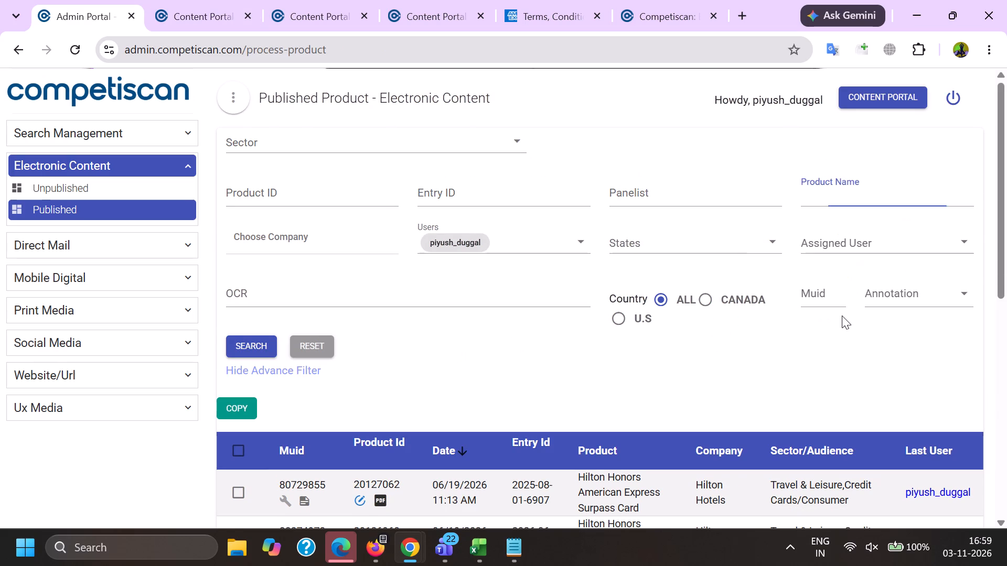
left_click(827, 287)
key("ctrl+v")
key("Return")
scroll(562, 332, "down", 3)
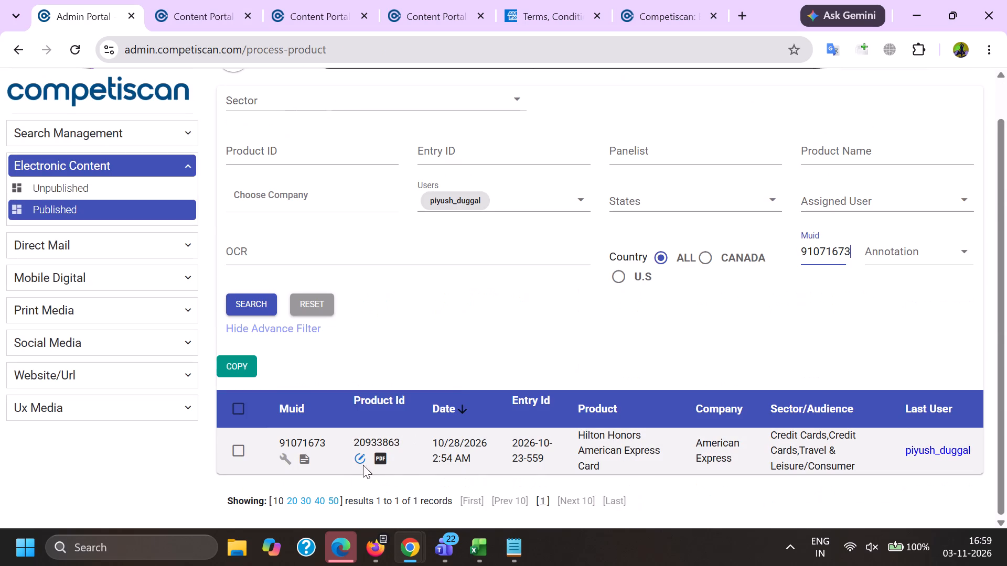
Open the record of product 20933863 for editing, close the older product 20092613 tab, and return to the email editor.
left_click(361, 459, "ctrl")
left_click(276, 0)
left_click(313, 12)
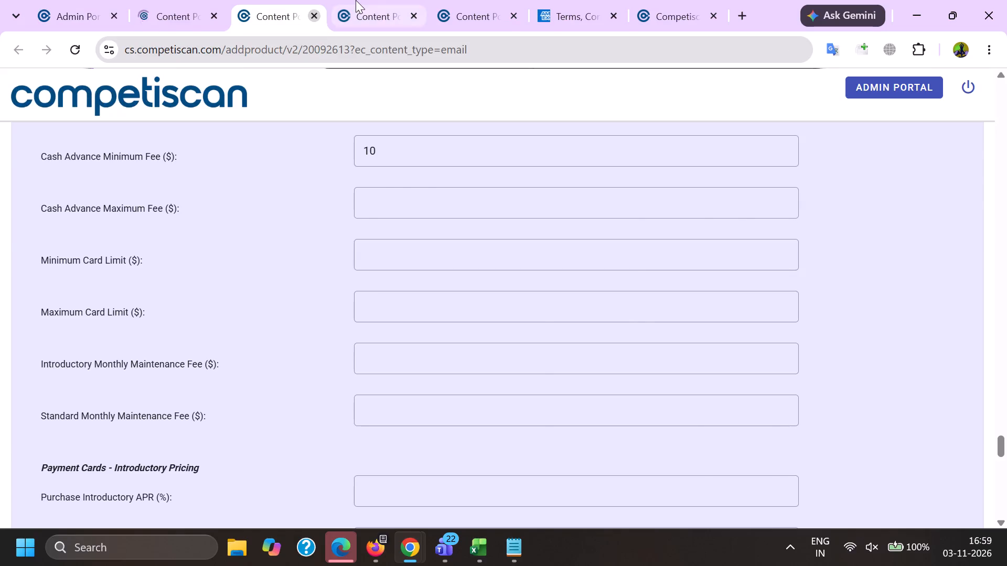
left_click(205, 0)
left_click(361, 0)
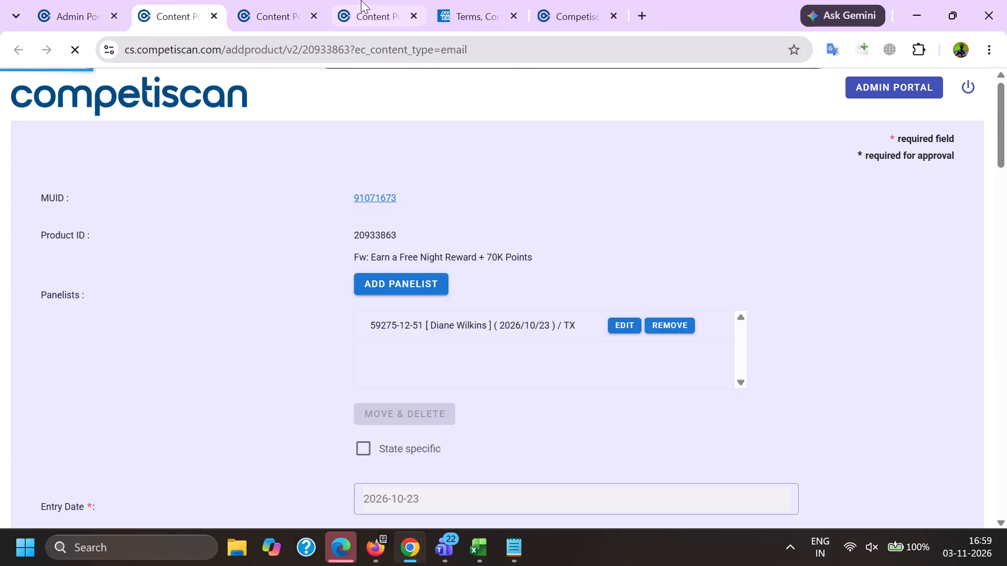
Open the product form for email 91260433.
left_click(69, 111)
Go back through email 91260433 to its limited-time offer section and check when the offer ends.
key("alt+Tab")
scroll(130, 165, "down", 4)
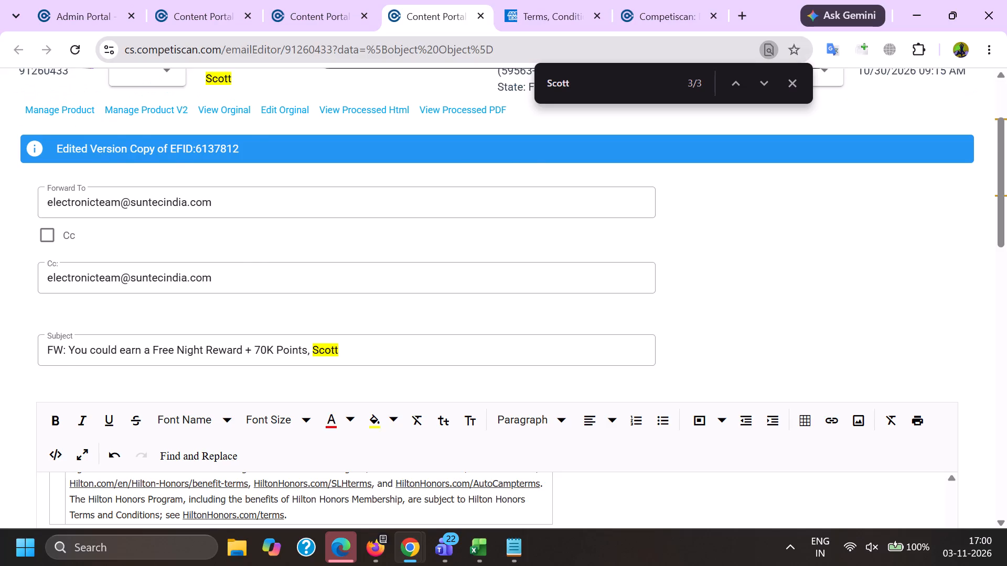
left_click(140, 322)
key("Page_Up")
key("Page_Up")
key("Page_Up")
key("Page_Up")
key("Page_Up")
key("Page_Up")
key("Page_Up")
key("Page_Up")
key("Page_Up")
key("Page_Up")
key("Page_Up")
key("Page_Up")
key("Page_Up")
key("Page_Up")
key("Page_Up")
scroll(167, 297, "down", 4)
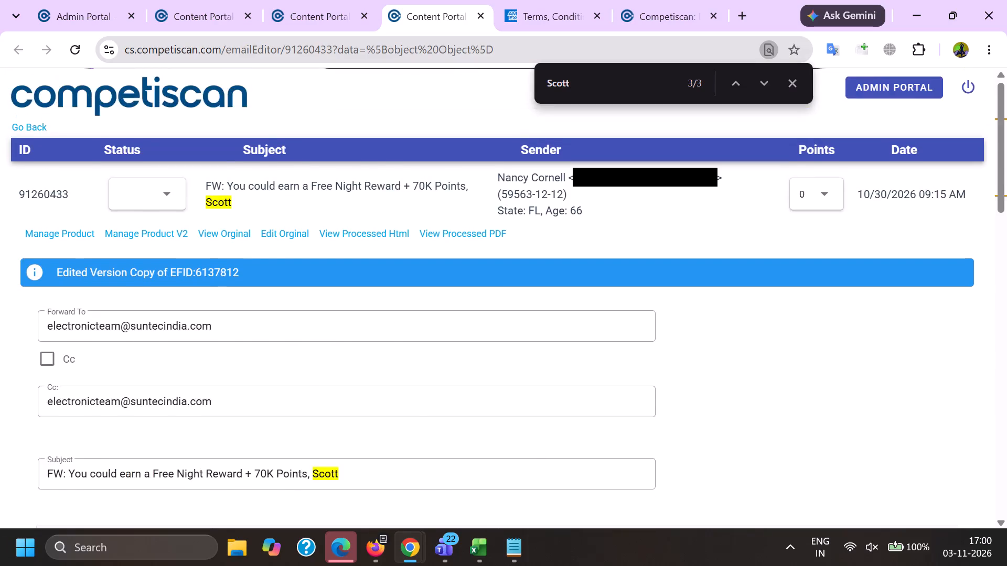
scroll(140, 318, "down", 2)
left_click(194, 412)
key("Page_Up")
key("Page_Up")
key("Page_Up")
key("Page_Up")
key("Page_Up")
key("Page_Up")
key("Page_Up")
key("Page_Up")
key("Page_Up")
key("Page_Up")
key("Page_Up")
key("Page_Up")
key("Page_Up")
key("Page_Up")
key("Page_Up")
key("Page_Up")
key("Page_Up")
key("Page_Up")
key("Page_Up")
key("Page_Up")
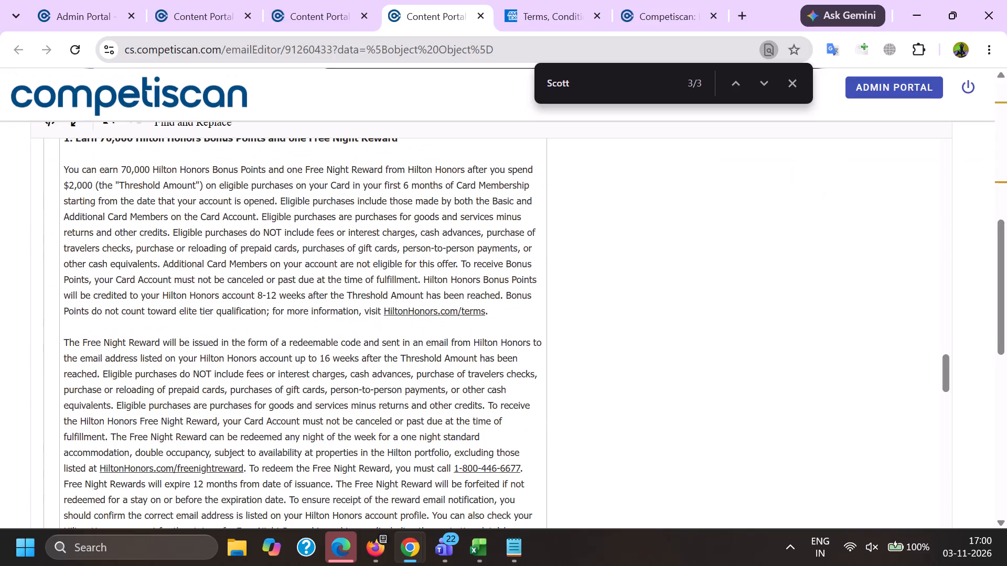
scroll(232, 322, "down", 4)
scroll(275, 346, "down", 7)
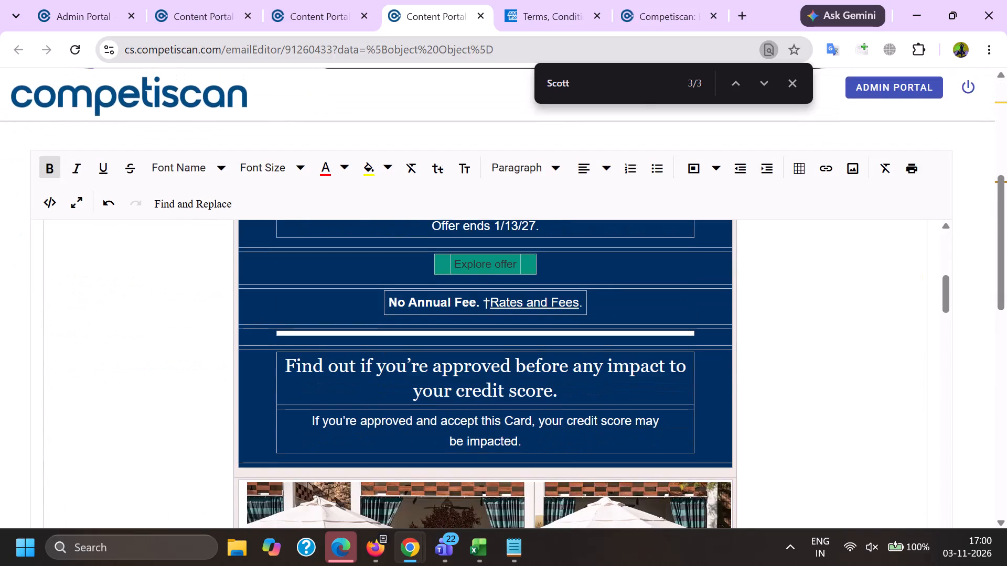
scroll(278, 342, "up", 2)
key("alt+Tab")
scroll(316, 212, "down", 3)
key("alt+Tab")
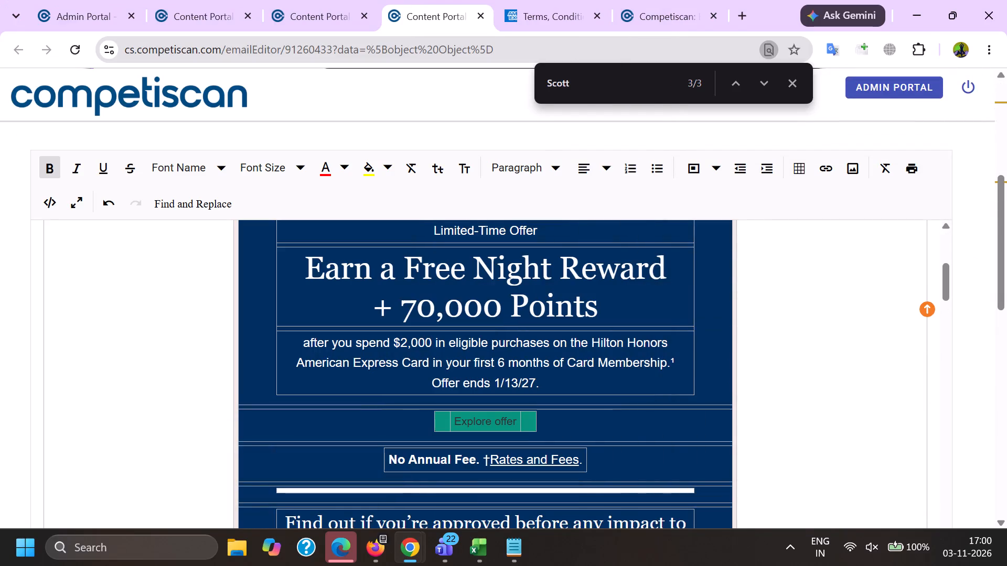
Set the offer expiry date in the product form for 91260433 to 2027-01-13.
key("alt+Tab")
scroll(298, 209, "down", 3)
scroll(327, 341, "up", 1)
left_click(291, 205)
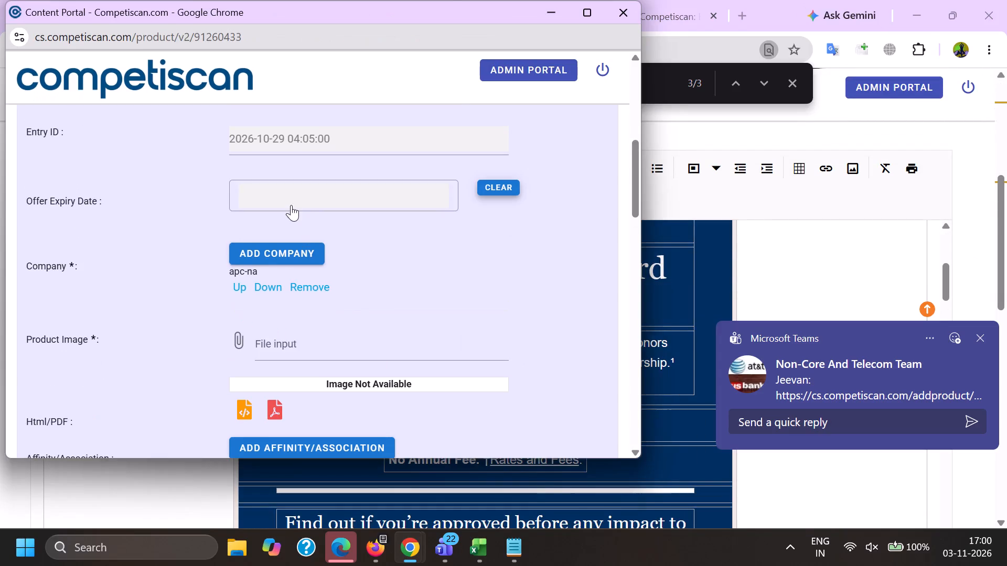
scroll(320, 275, "down", 11)
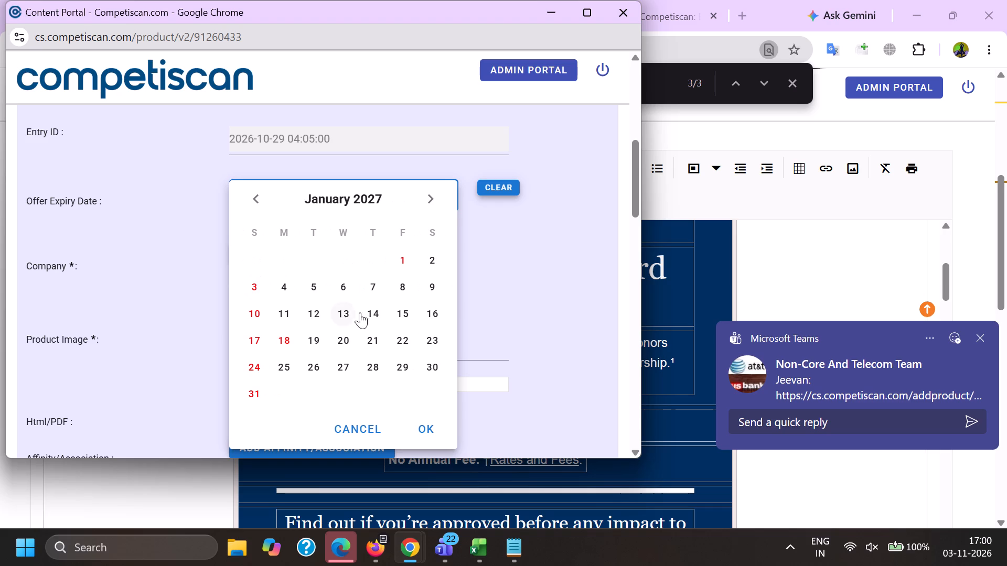
left_click(344, 318)
left_click(437, 431)
Replace the company apc-na with American Express and use its logo as the product image.
left_click(303, 289)
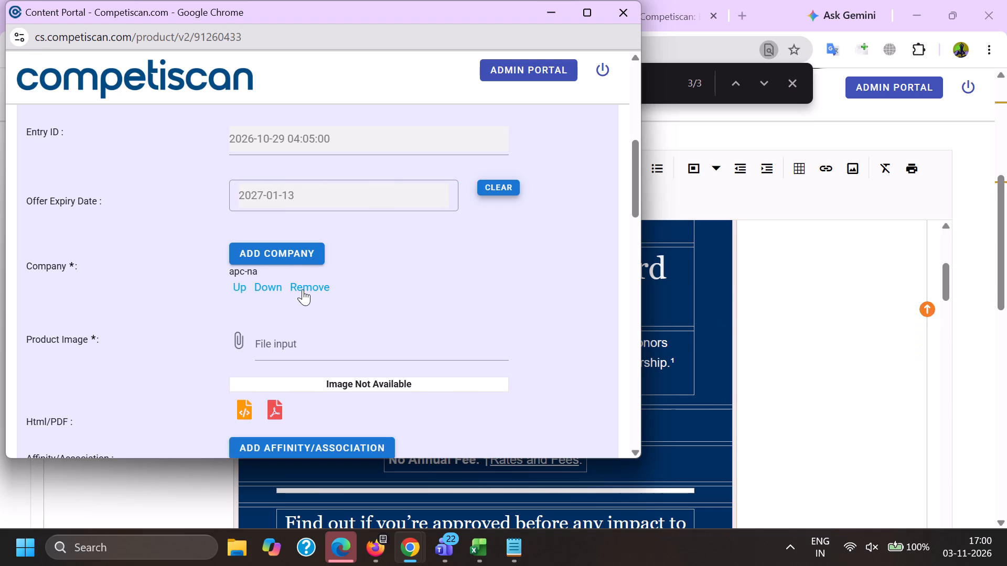
left_click(295, 256)
key("a")
key("m")
key("e")
type("ri")
key("c")
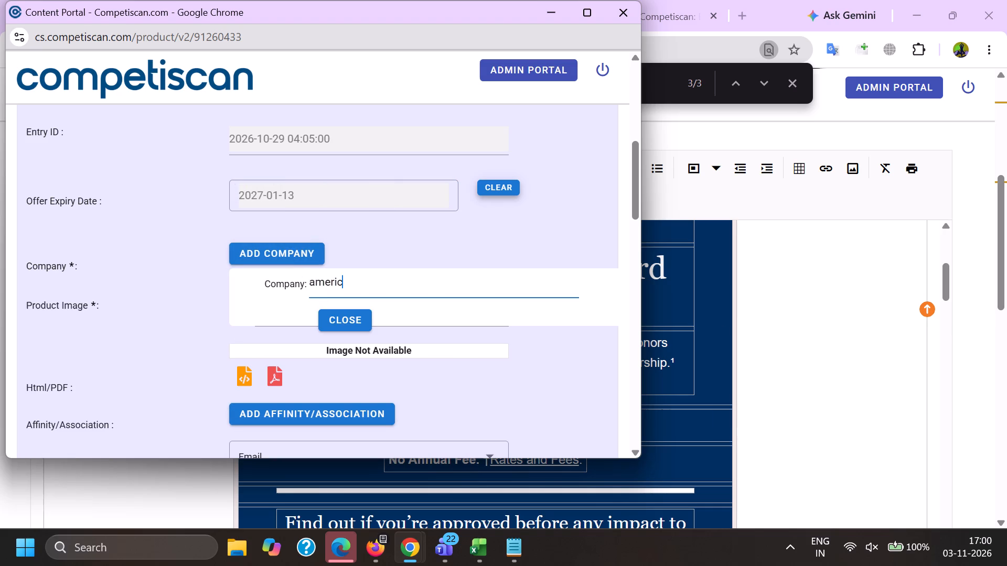
key("a")
key("n")
key("space")
key("e")
type("xp")
key("r")
type("es")
key("s")
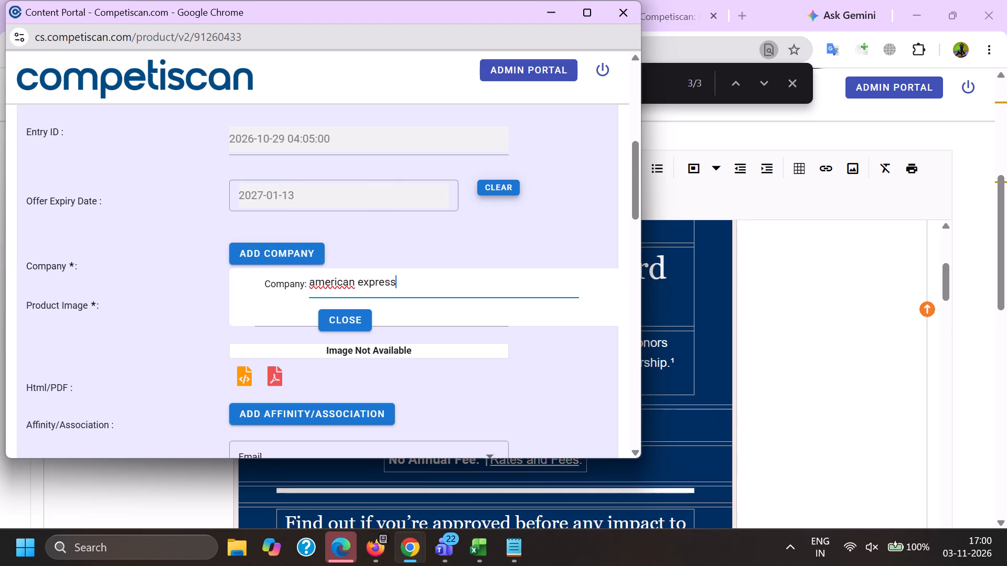
left_click(360, 323)
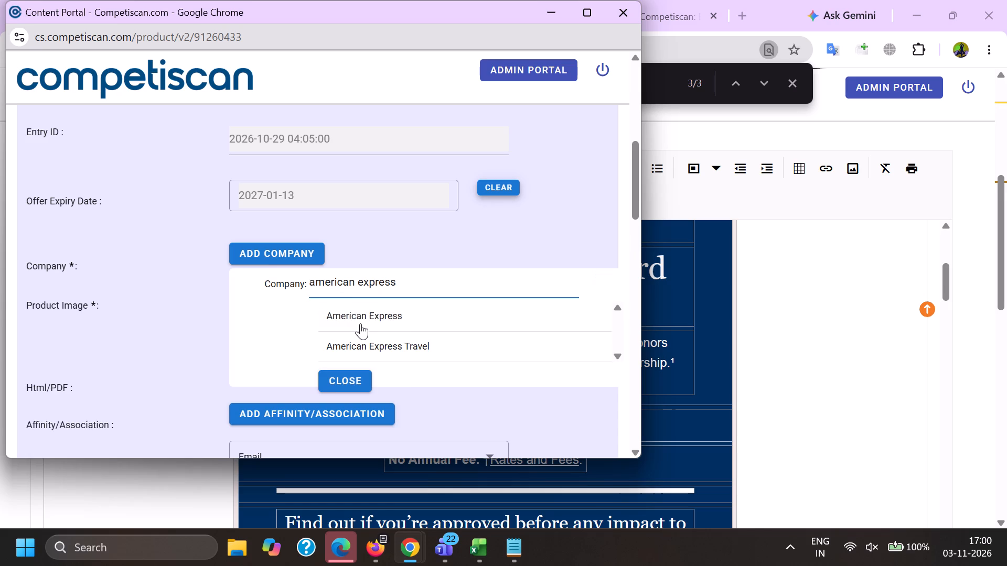
left_click(271, 289)
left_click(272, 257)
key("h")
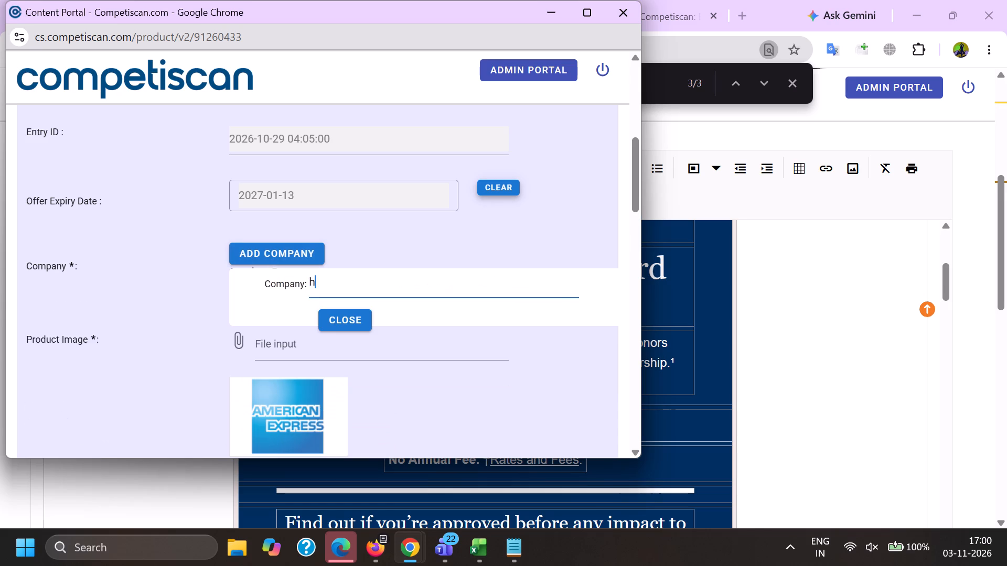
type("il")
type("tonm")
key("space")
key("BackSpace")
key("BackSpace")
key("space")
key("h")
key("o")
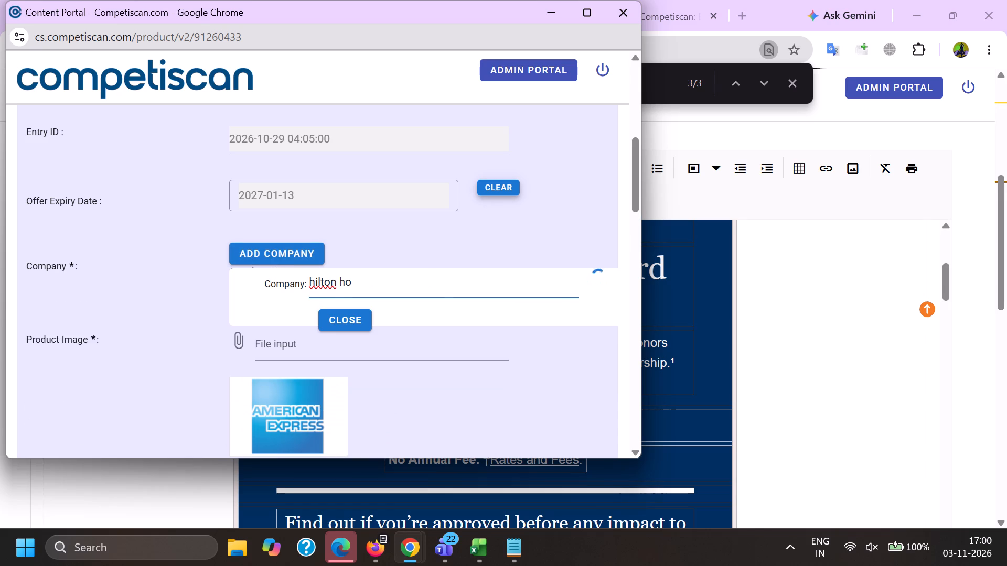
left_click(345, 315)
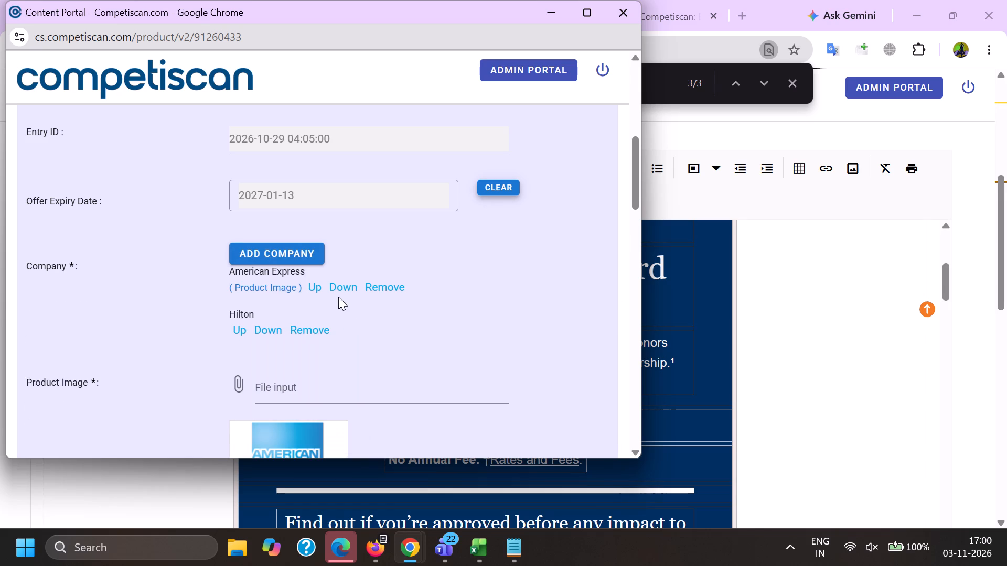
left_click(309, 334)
Add Hilton Hotels as the second company, keeping the American Express logo as the product image.
left_click(286, 259)
key("h")
key("i")
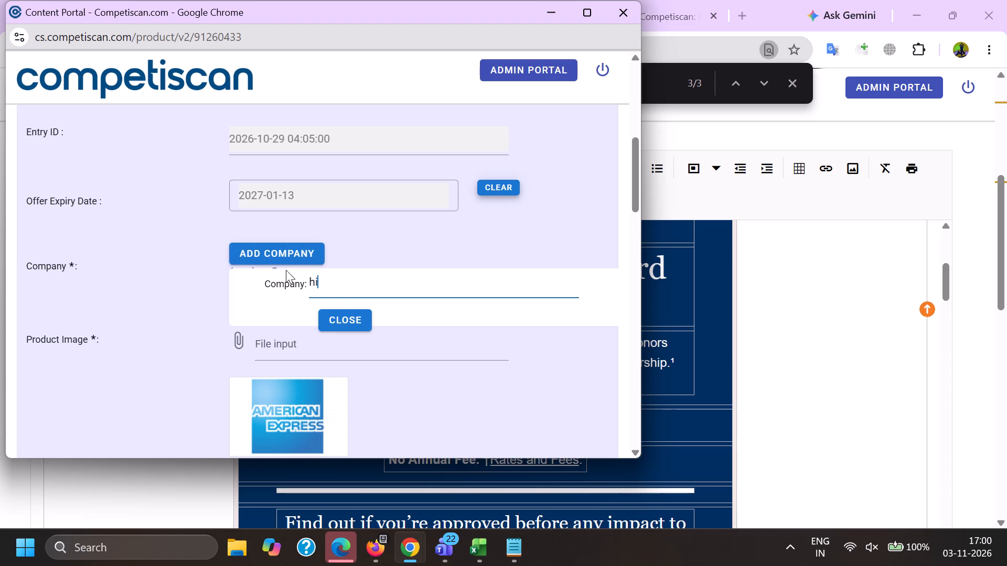
type("lton")
key("space")
key("h")
key("p")
key("o")
key("BackSpace")
key("BackSpace")
key("o")
left_click(341, 319)
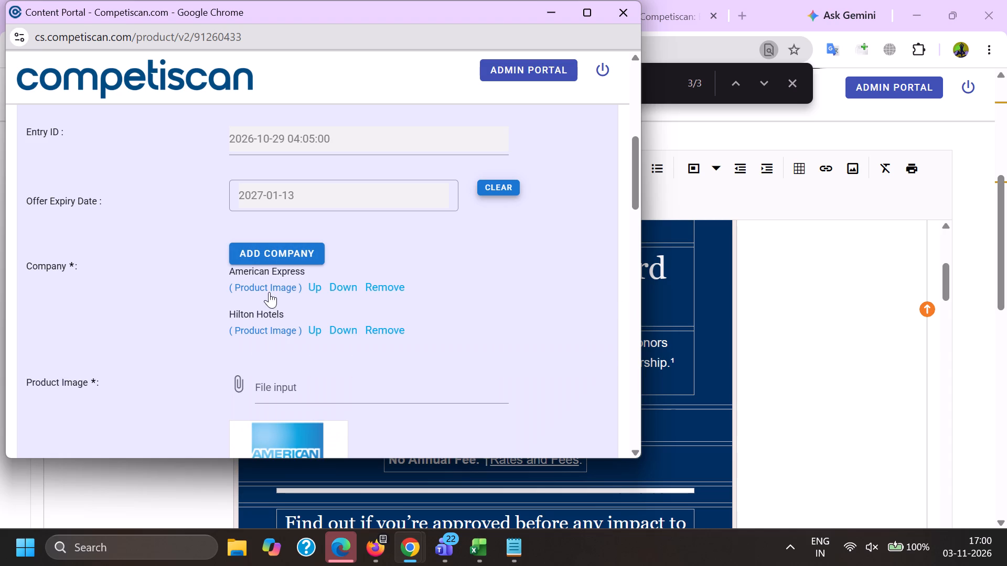
left_click(269, 292)
Copy the Hilton Hotels company name and add Hilton Hotels (Hotel/Resort/Travel) as the affinity/association.
scroll(261, 280, "down", 3)
scroll(265, 308, "up", 2)
triple_click(237, 238)
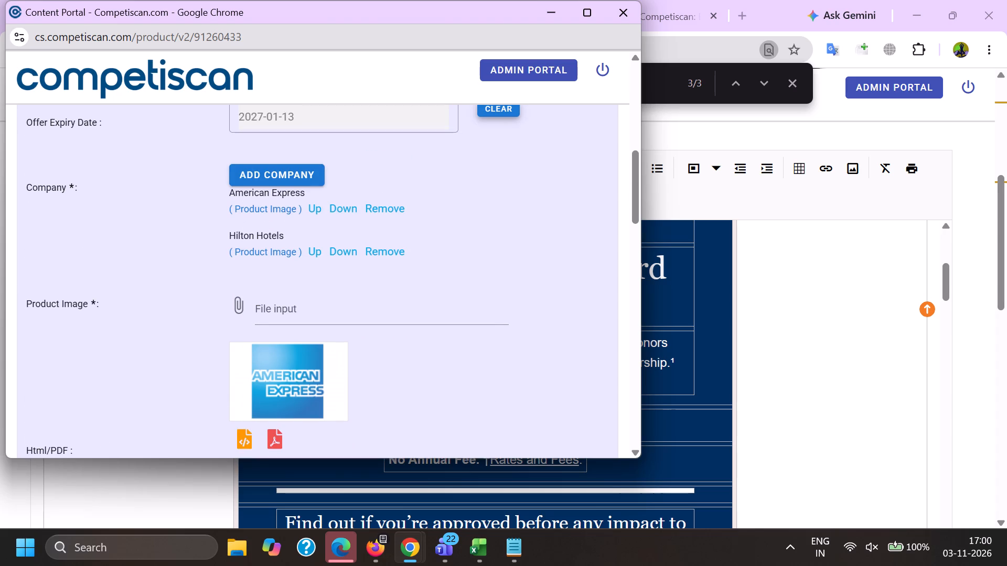
key("ctrl+c")
key("ctrl+c")
scroll(285, 239, "down", 2)
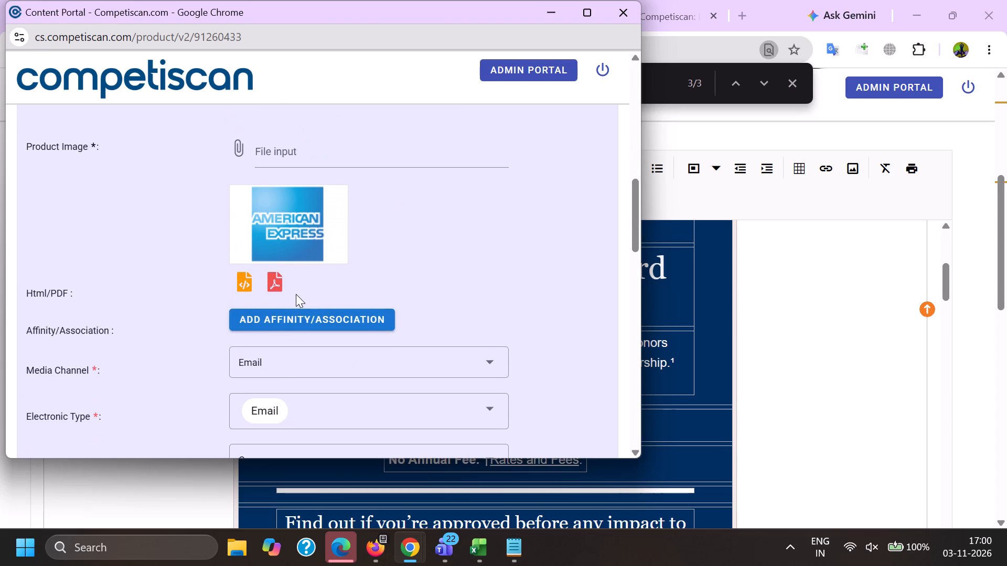
left_click(297, 321)
left_click(380, 346)
key("ctrl+v")
scroll(365, 227, "down", 2)
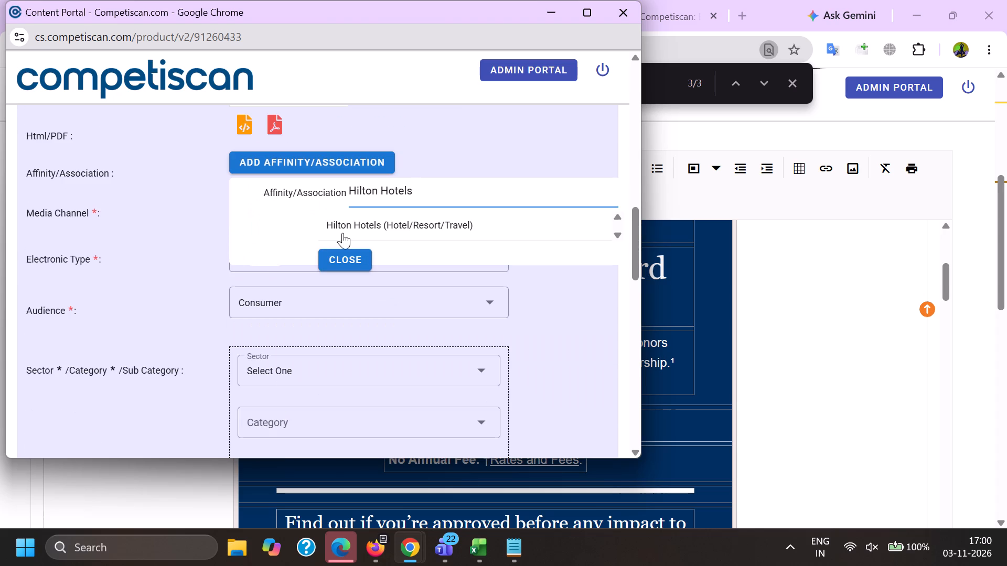
left_click(341, 228)
Add a sector classification of Travel & Leisure / Hotels.
scroll(293, 143, "down", 2)
left_click(294, 227)
scroll(294, 226, "down", 6)
left_click(316, 415)
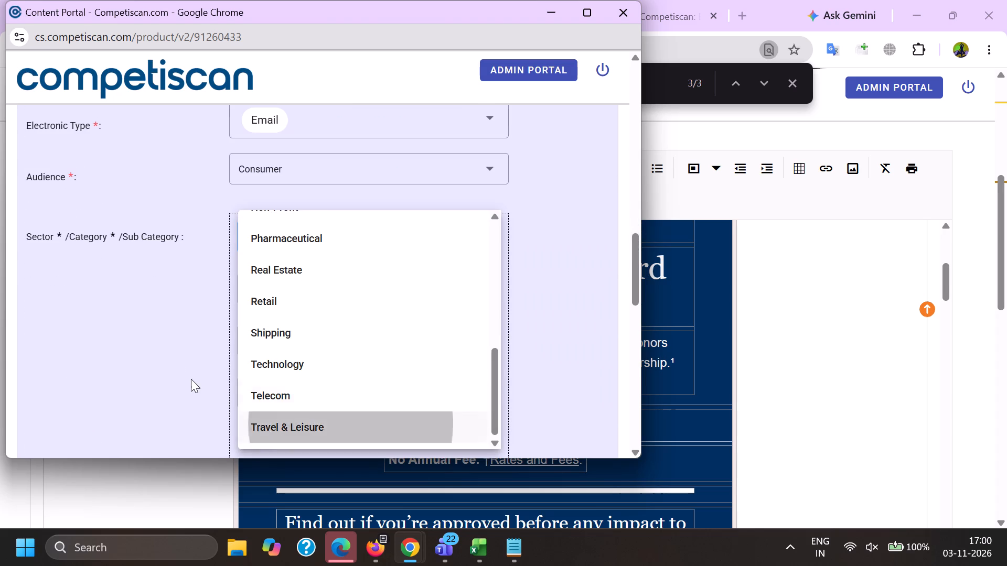
left_click_drag(191, 379, 197, 374)
left_click(267, 290)
left_click(283, 360)
left_click_drag(207, 348, 221, 368)
left_click(258, 434)
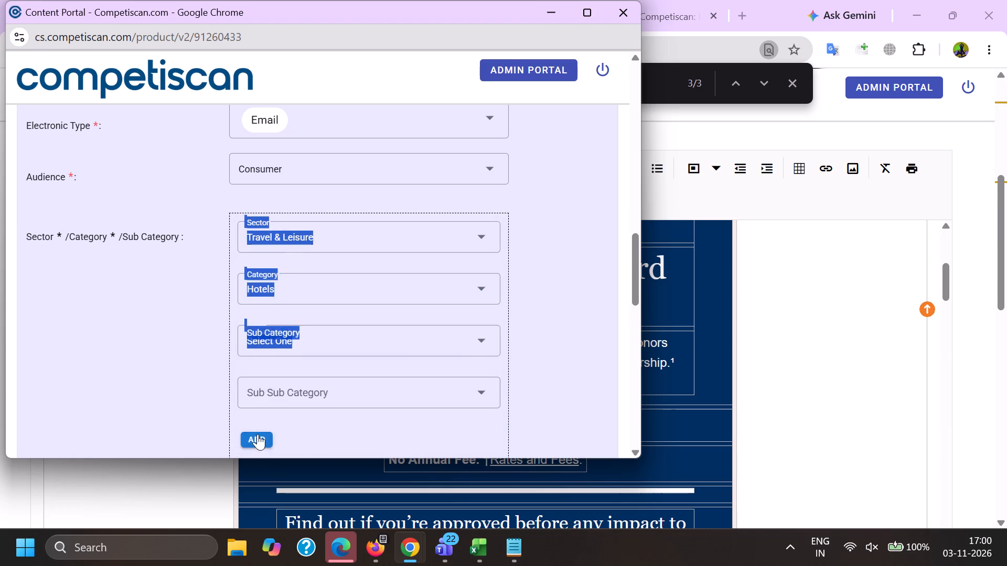
Add a second sector classification of Credit Cards / Payment Cards / Credit Cards.
left_click(281, 258)
scroll(324, 394, "up", 6)
left_click(310, 365)
left_click(202, 331)
left_click(247, 299)
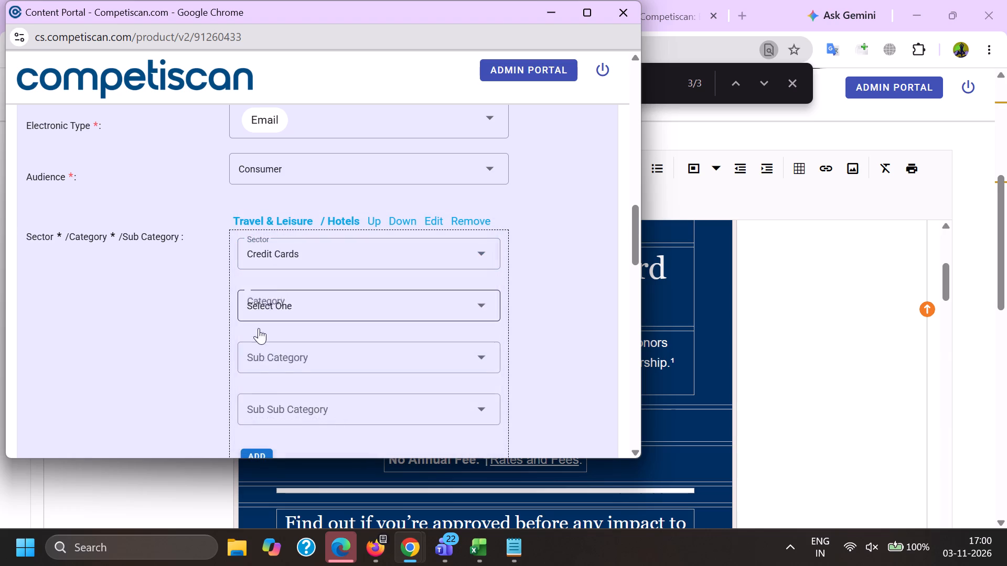
left_click(284, 369)
left_click(280, 366)
scroll(271, 294, "down", 2)
left_click(282, 359)
left_click(187, 333)
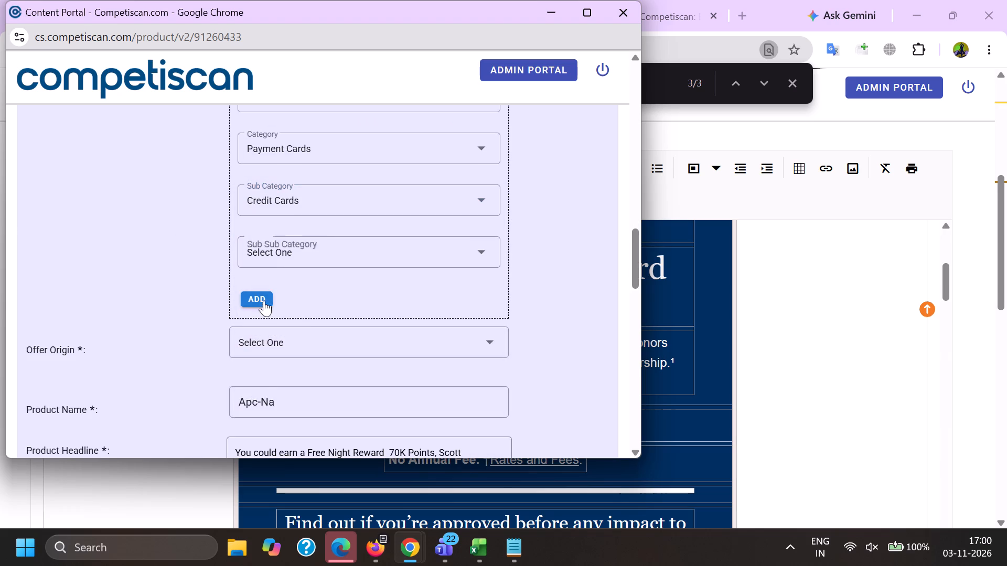
left_click(264, 300)
Add a third sector classification of Credit Cards / Payment Cards / Business Credit Cards.
scroll(268, 364, "up", 2)
left_click(271, 296)
left_click(287, 365)
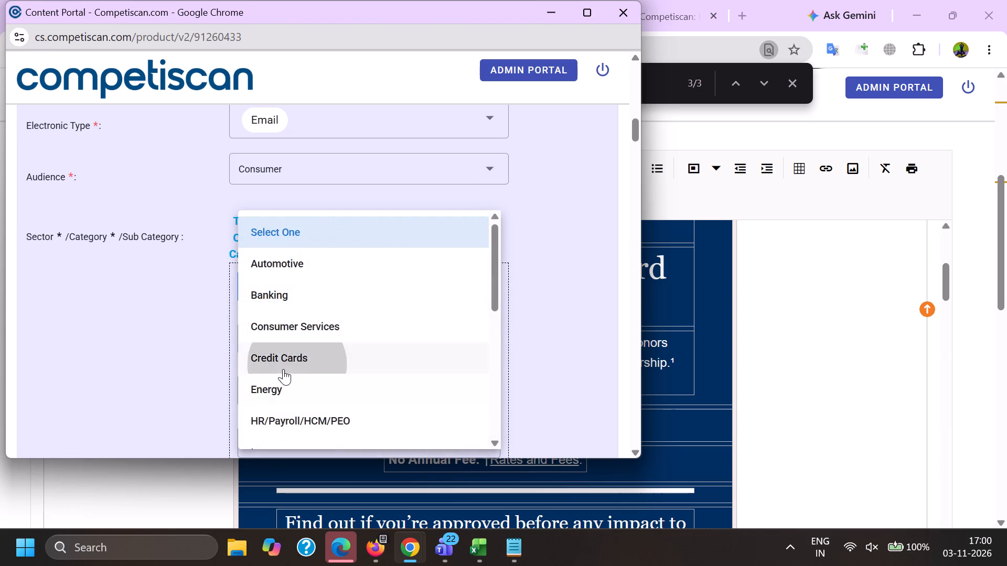
left_click_drag(187, 365, 198, 365)
left_click(267, 300)
left_click_drag(185, 353, 195, 354)
left_click(302, 347)
scroll(305, 253, "down", 1)
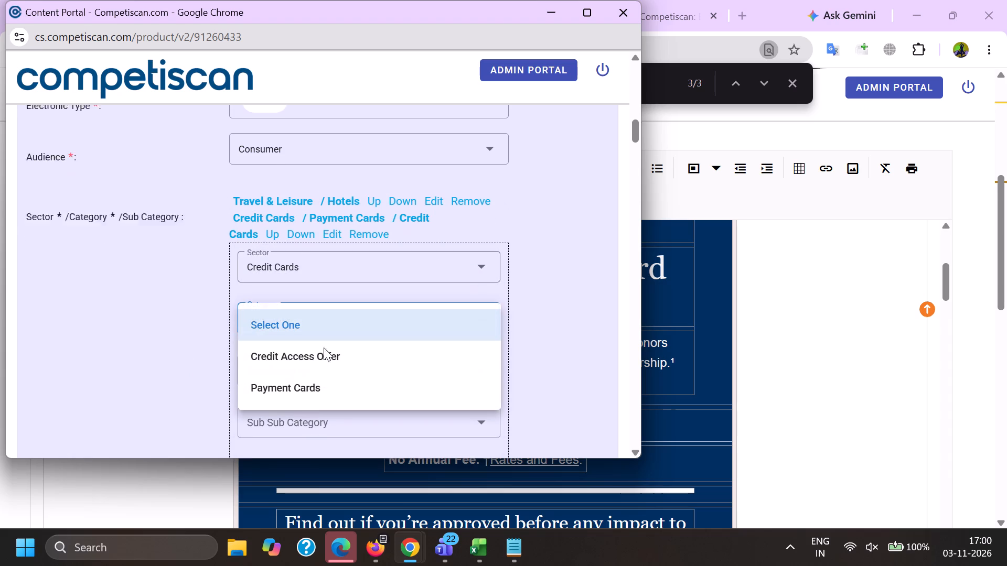
left_click(314, 349)
left_click(299, 325)
left_click(276, 313)
scroll(282, 233, "down", 2)
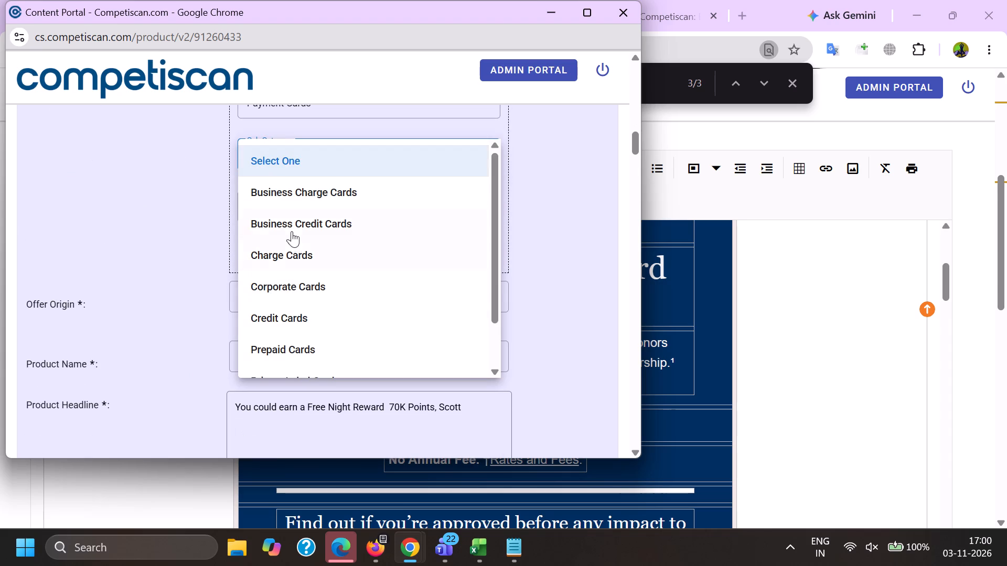
left_click(292, 228)
left_click(216, 227)
left_click(255, 255)
Move the Travel & Leisure / Hotels classification down below both Credit Cards classifications.
scroll(282, 292, "up", 3)
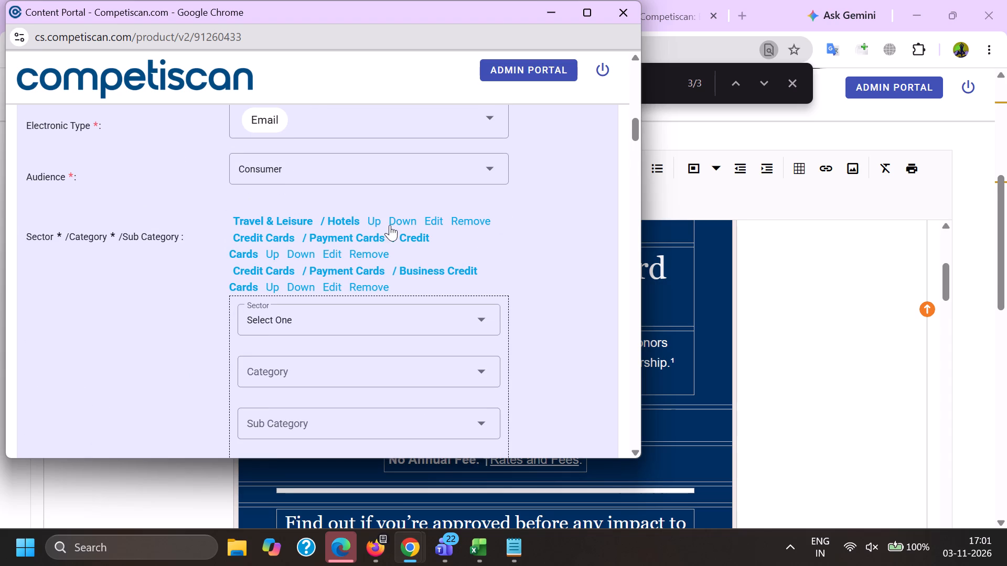
left_click(390, 224)
left_click(390, 254)
Set the offer origin to Provider/Bank.
scroll(390, 246, "down", 5)
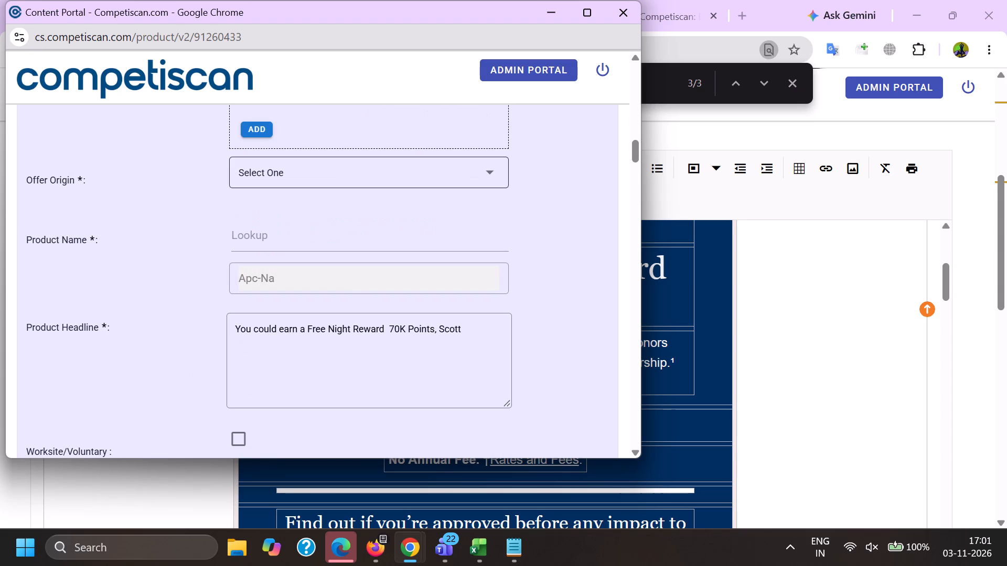
left_click(290, 164)
double_click(290, 246)
Look up the product name with "Hilton Ho" and choose Hilton Honors American Express Card.
key("ctrl+v")
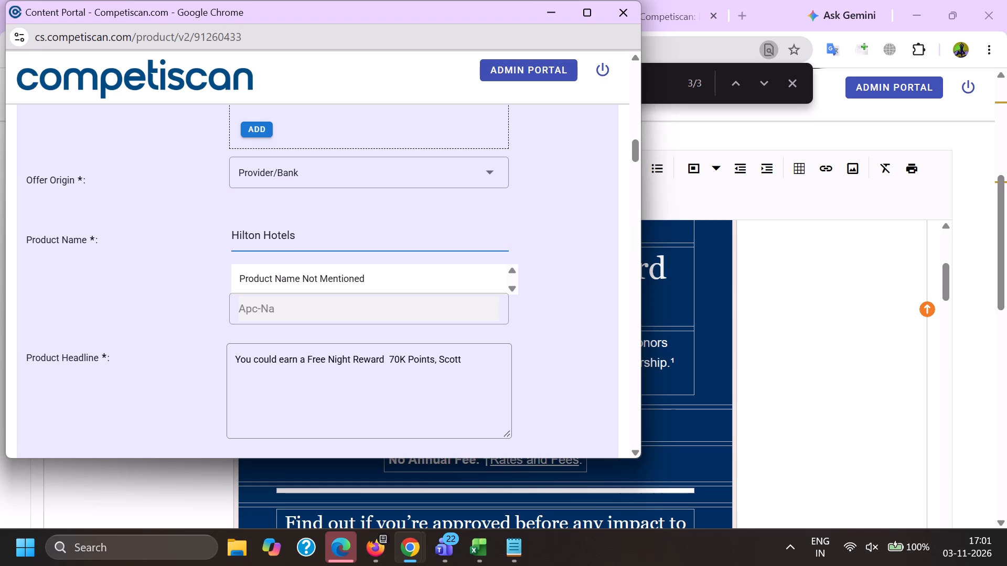
left_click_drag(276, 239, 276, 238)
left_click_drag(276, 238, 389, 261)
key("BackSpace")
left_click(312, 344)
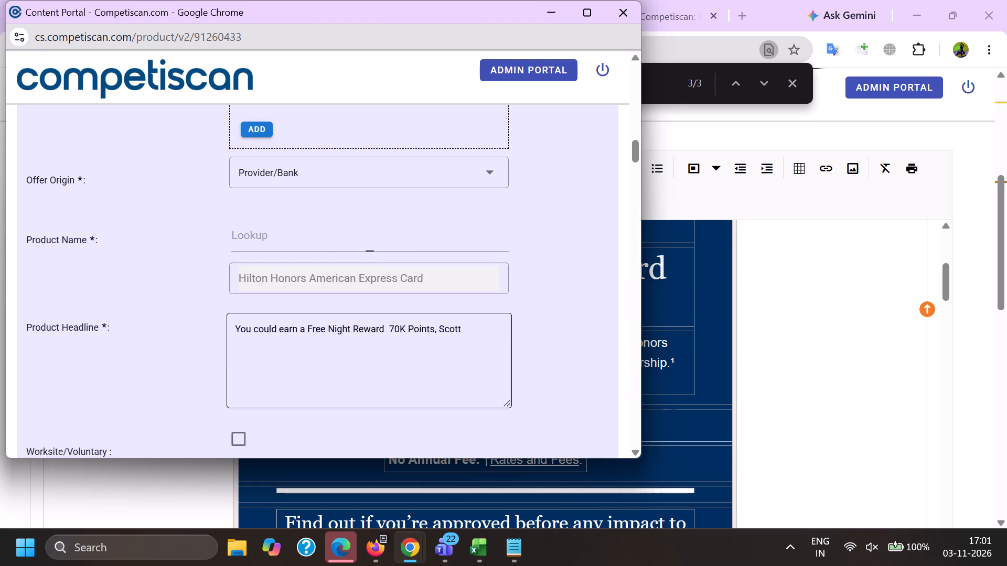
Replace the product headline with the "You could earn a Free Night Reward + 70K Points" text copied from the email.
scroll(325, 343, "up", 4)
scroll(326, 283, "down", 3)
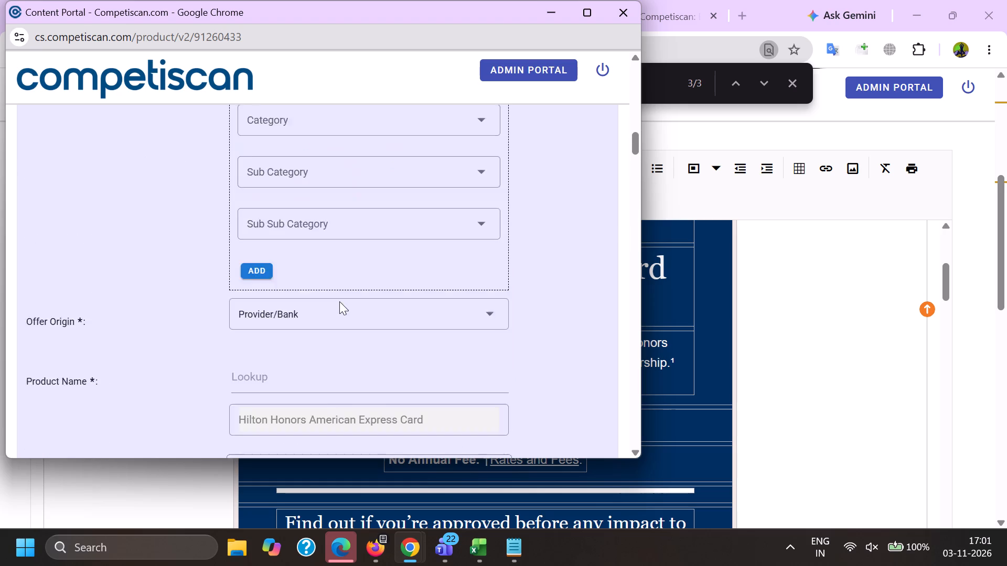
left_click_drag(468, 424, 0, 389)
key("BackSpace")
key("alt+Tab")
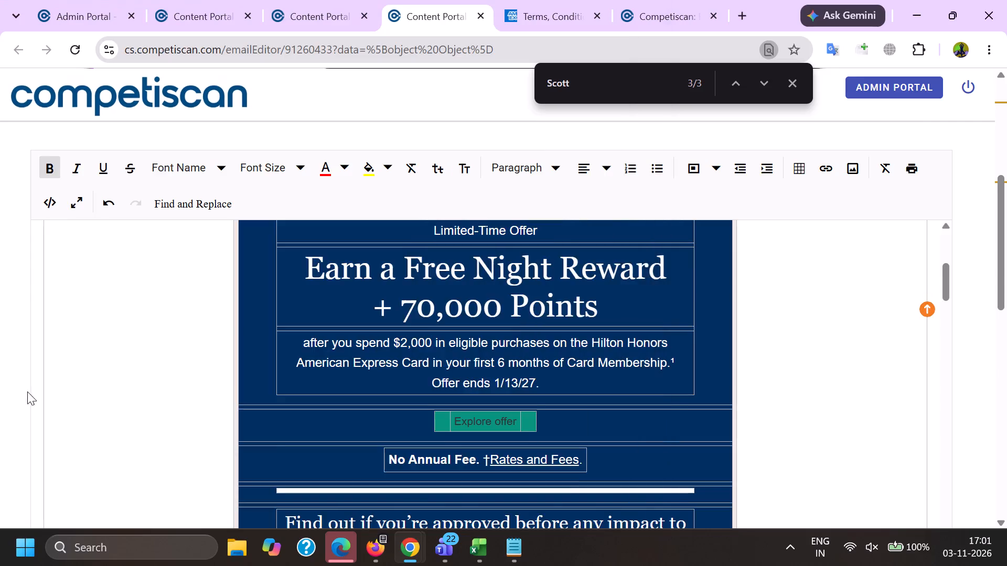
scroll(219, 379, "up", 11)
scroll(125, 388, "down", 4)
left_click_drag(85, 309, 348, 334)
key("ctrl+c")
key("alt+Tab")
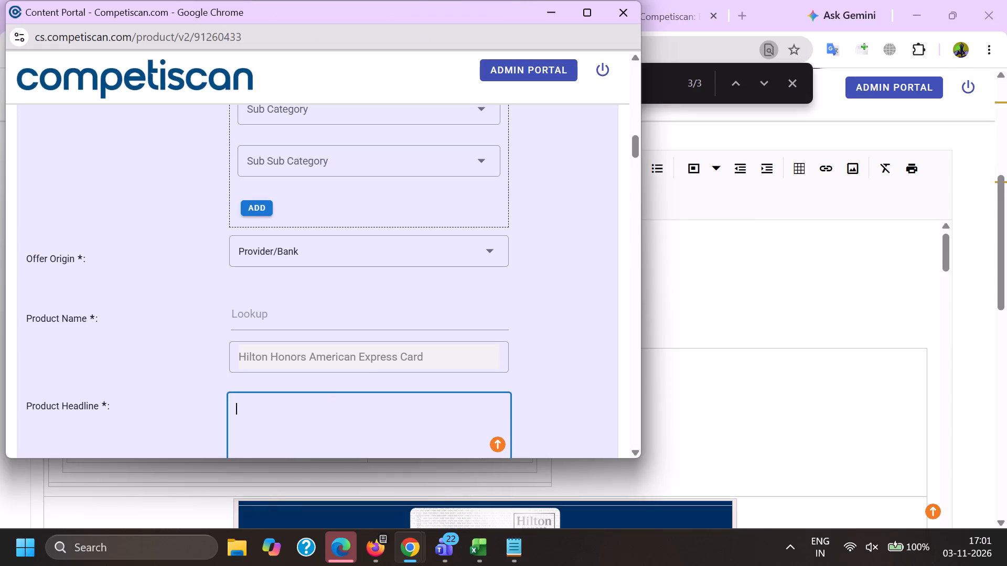
key("ctrl+v")
Replace the recipient's name in the product headline with [Name] and end the sentence with a period.
key("BackSpace")
key("BackSpace")
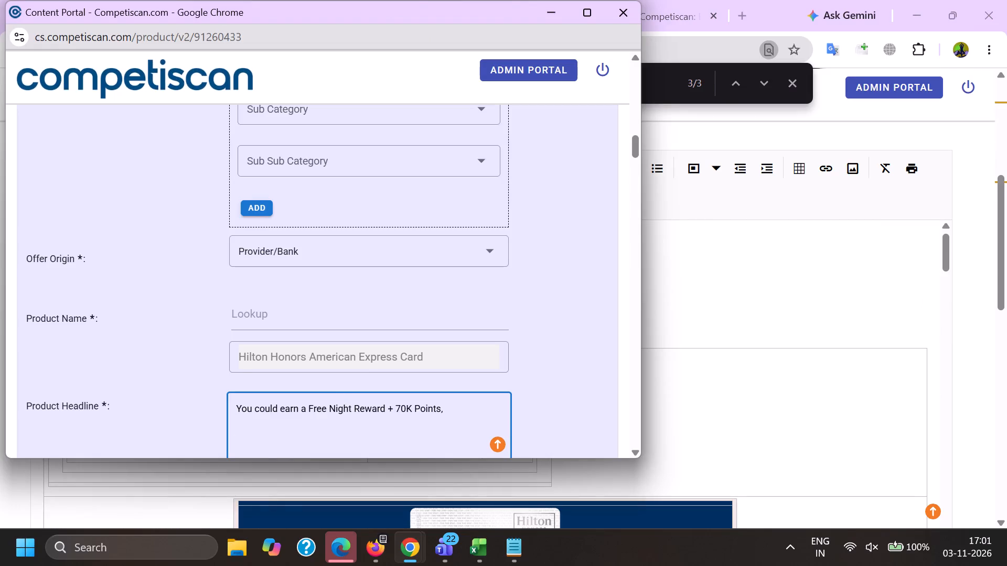
key("m")
key("e")
key("bracketright")
key("Down")
key("period")
key("space")
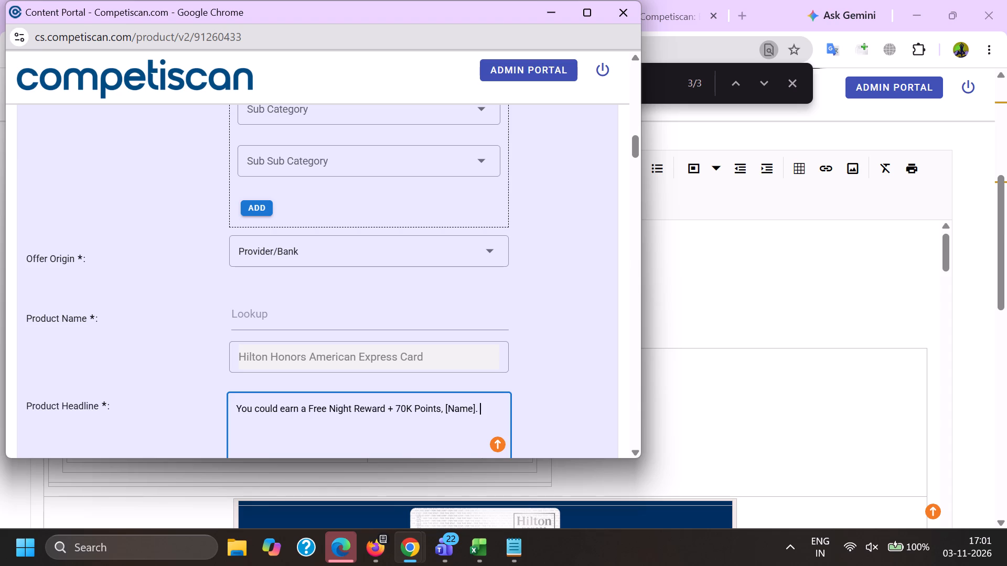
Replace the "+" before "70K Points" in the product headline with "Plus".
left_click(393, 407)
key("BackSpace")
key("s")
Append the "No resort fees" line copied from the email to the end of the product headline.
scroll(398, 247, "down", 2)
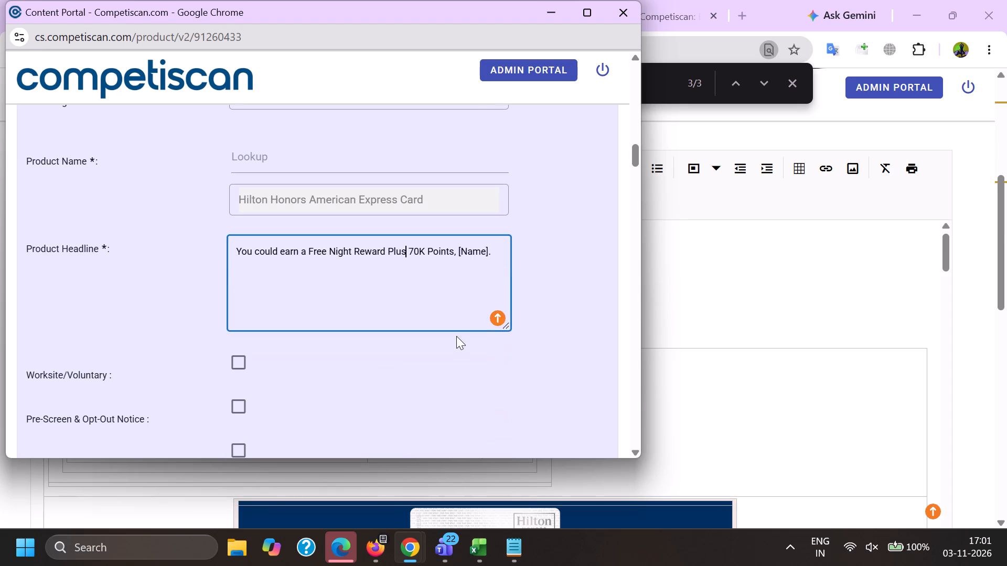
left_click(496, 264)
key("alt+Tab")
scroll(507, 274, "down", 10)
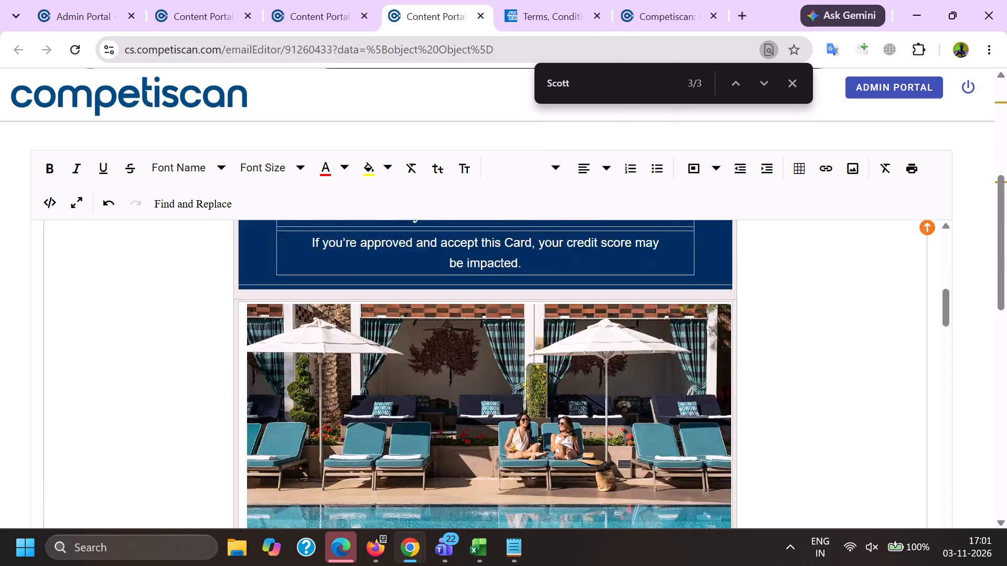
scroll(428, 389, "down", 10)
triple_click(426, 337)
key("ctrl+c")
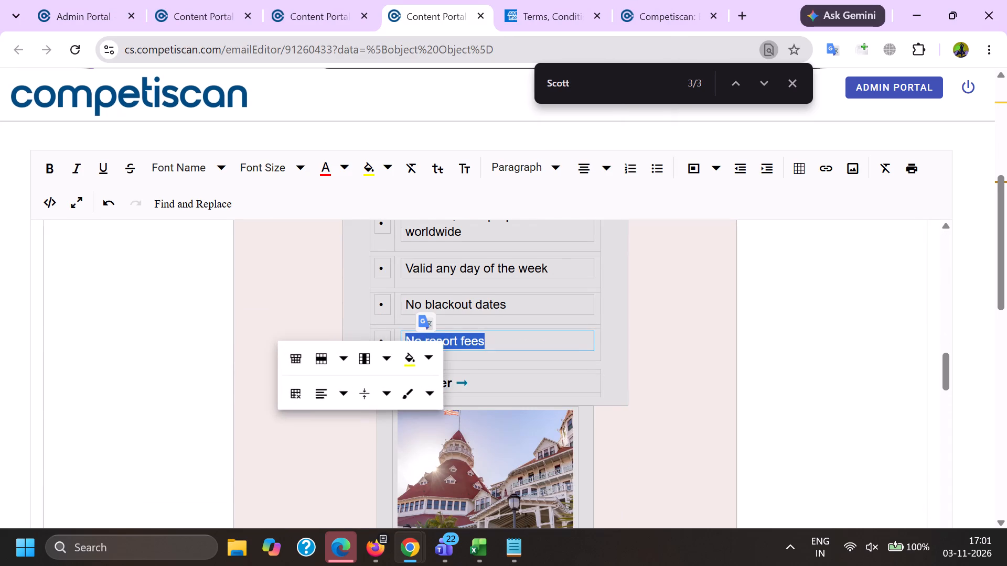
key("alt+Tab")
key("ctrl+v")
Set Ancillary Products to Savings/Discount Member Programs.
scroll(110, 221, "down", 4)
left_click(259, 247)
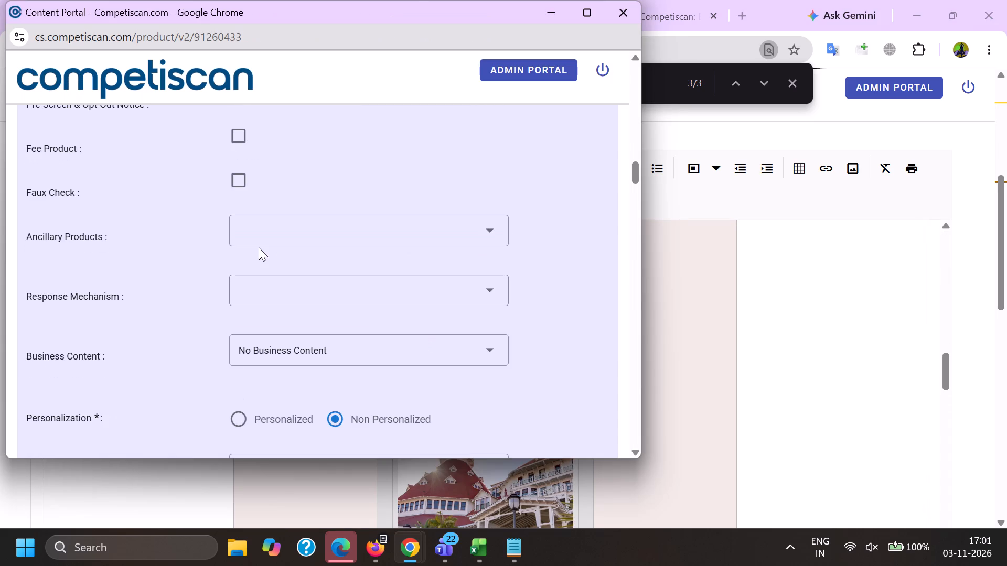
left_click(256, 232)
scroll(256, 232, "down", 7)
left_click(307, 352)
left_click(226, 334)
Set the Response Mechanism to URL/Website.
left_click(255, 304)
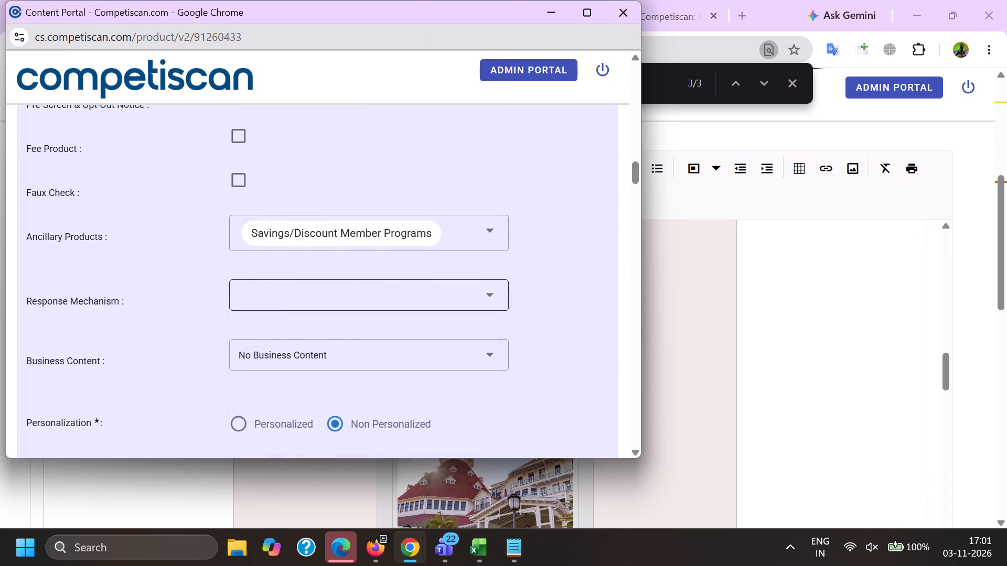
scroll(260, 186, "down", 6)
left_click(304, 259)
left_click_drag(174, 240, 178, 240)
Mark the product as Personalized and set the Mailing Type to Acquisition.
left_click(239, 193)
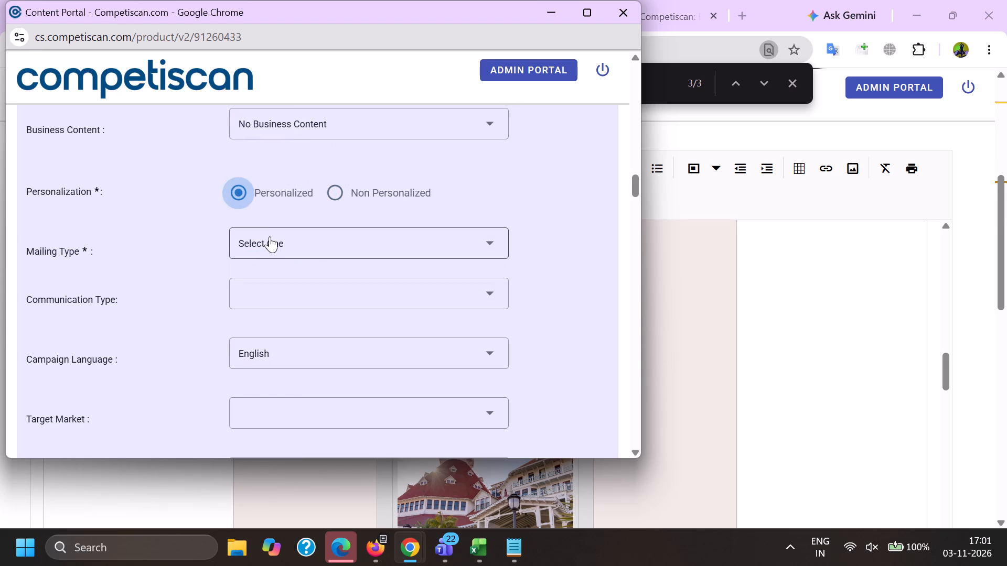
left_click(270, 236)
left_click(276, 274)
left_click(180, 281)
Set Business Content to Secondary Business Content.
scroll(238, 298, "up", 1)
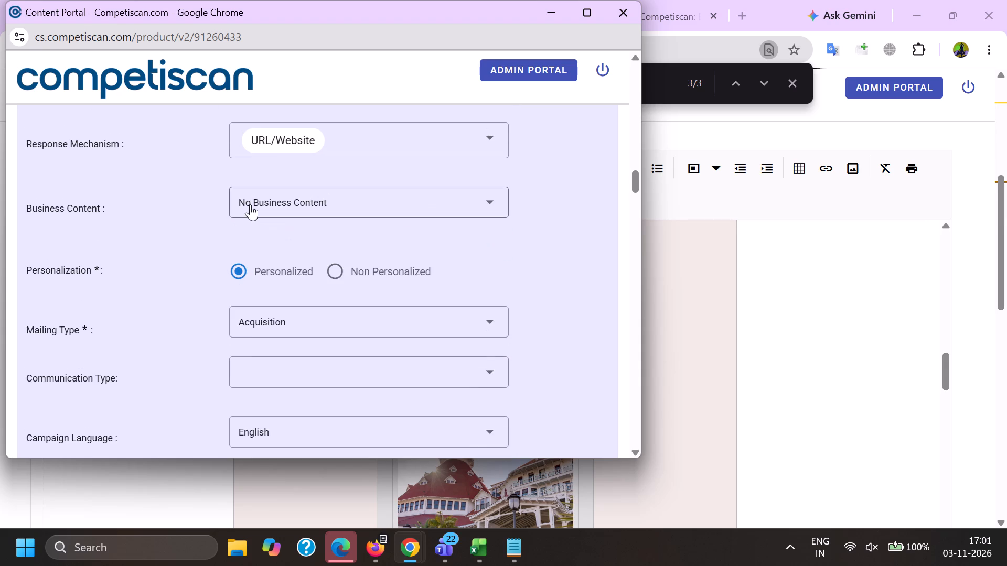
left_click(250, 204)
left_click(289, 236)
left_click(281, 205)
left_click(297, 282)
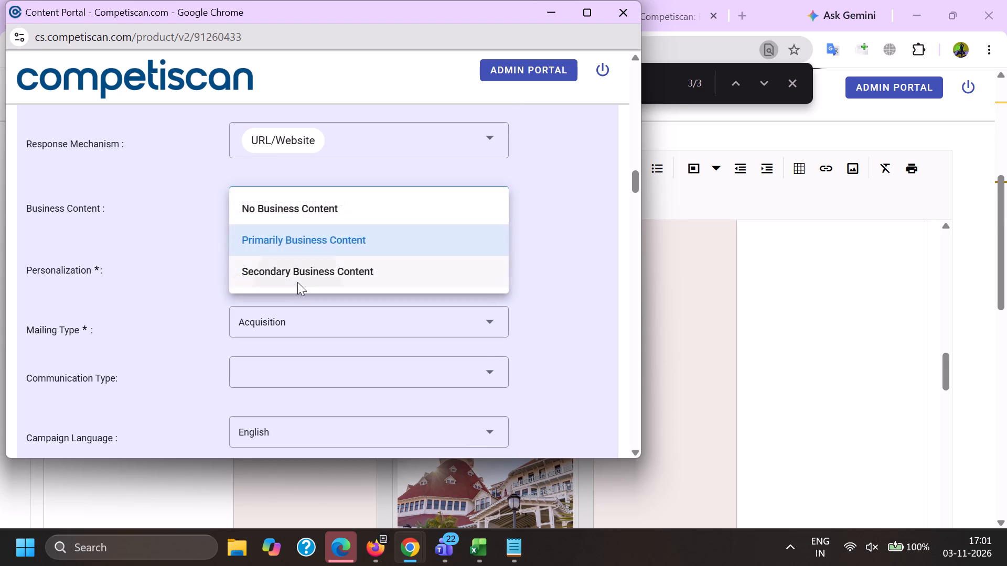
Search the email text for the word "last" and return to the product form.
key("alt+Tab")
key("ctrl+f")
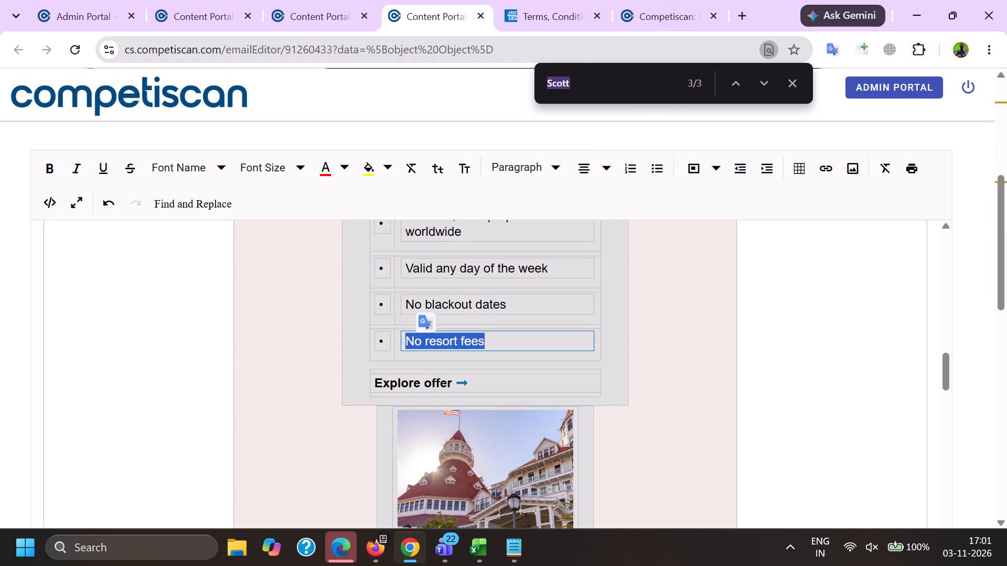
key("l")
key("a")
key("s")
key("t")
key("Return")
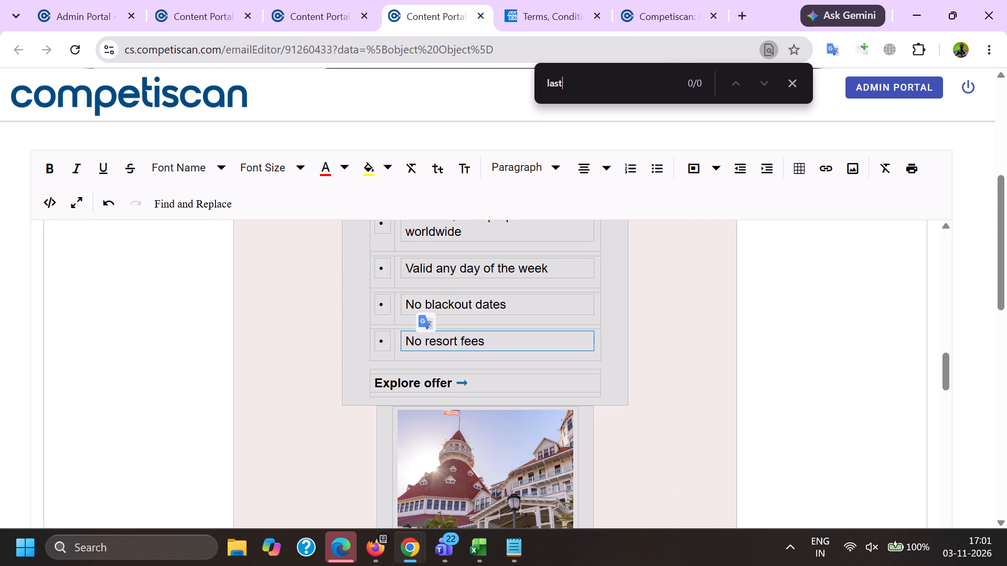
key("Return")
key("alt+Tab")
left_click(414, 152)
Select Bonuses/Contests/Incentives and Co-Brand as the Communication Type.
scroll(391, 233, "down", 2)
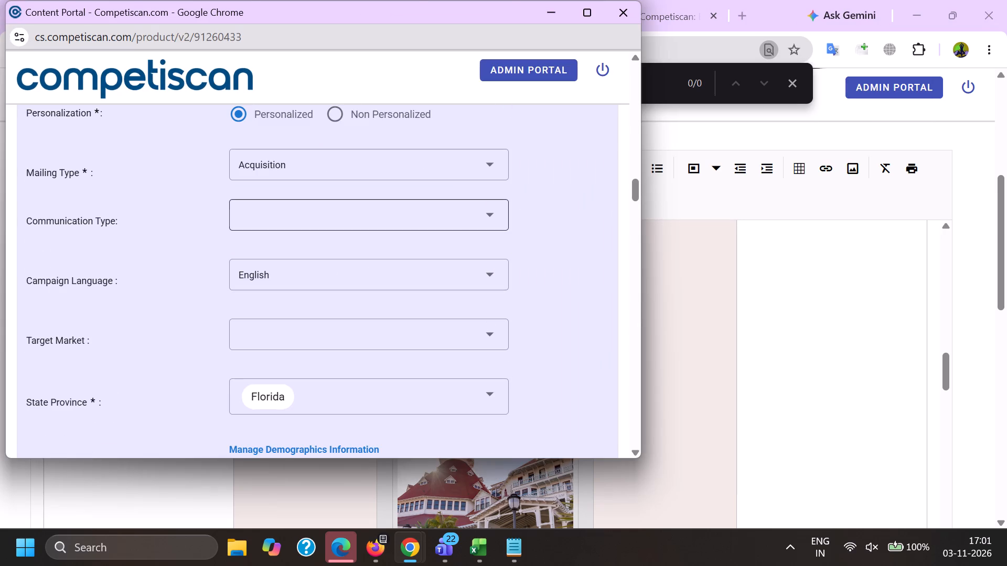
left_click(306, 209)
scroll(303, 135, "down", 2)
left_click(309, 184)
scroll(308, 184, "down", 3)
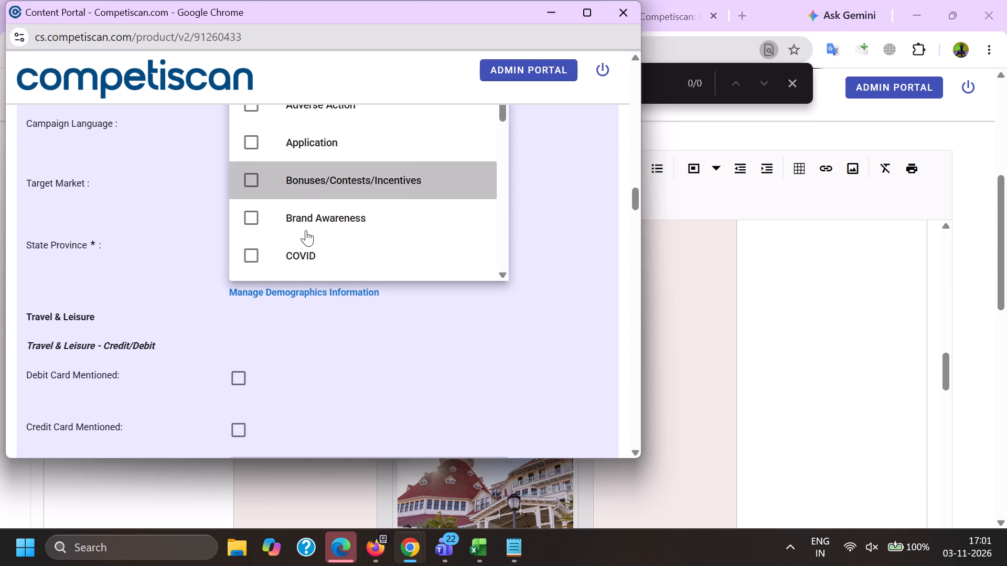
scroll(306, 221, "down", 2)
scroll(316, 371, "up", 1)
scroll(292, 276, "up", 1)
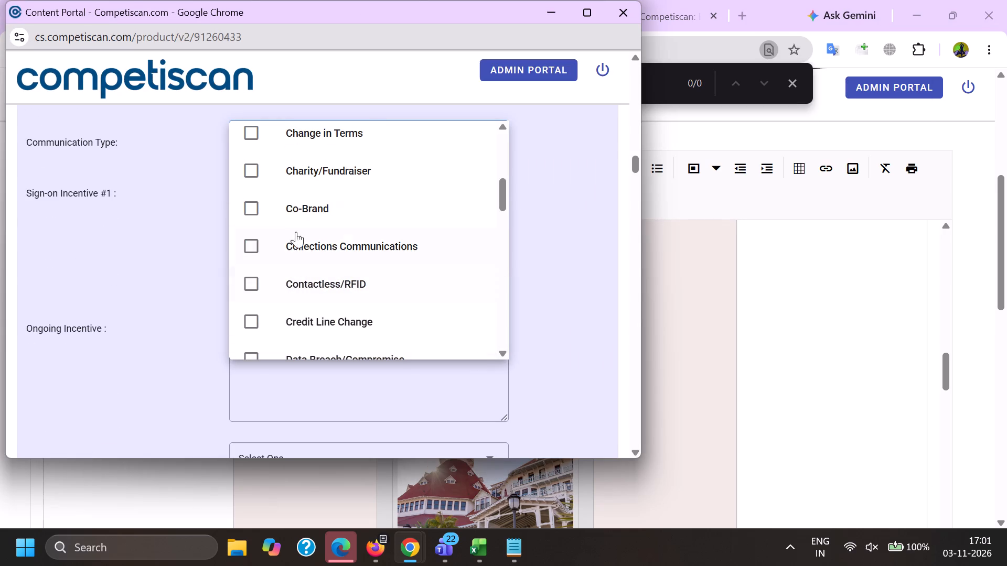
left_click(296, 203)
left_click(117, 217)
Fill Sign-on Incentive #1 with the 70,000 bonus points text copied from the existing product entry 20933863.
key("alt+Tab")
left_click(198, 6)
scroll(282, 321, "down", 9)
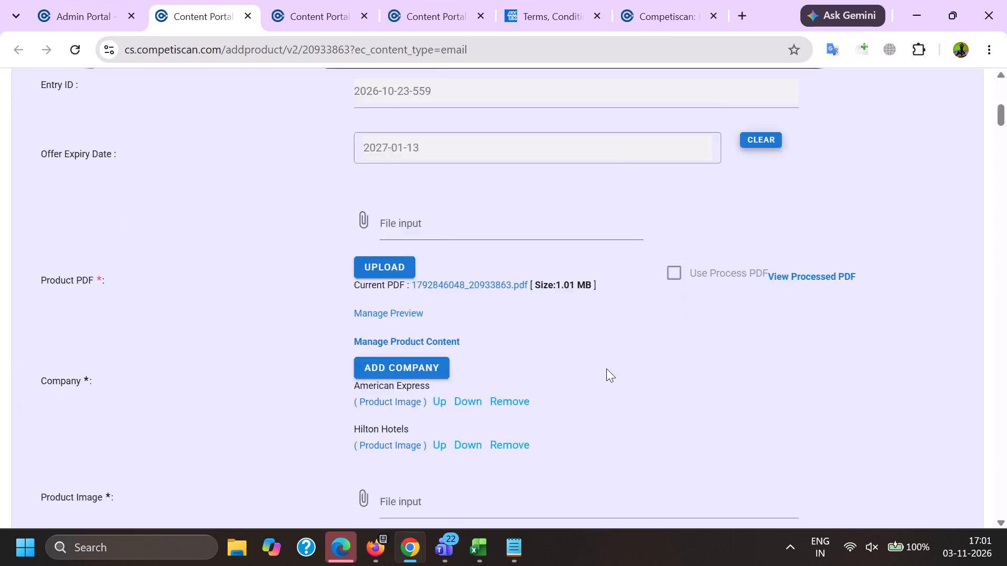
scroll(606, 368, "down", 19)
left_click_drag(709, 286, 9, 100)
key("ctrl+c")
key("alt+Tab")
left_click(301, 253)
key("ctrl+v")
Fill Ongoing Incentive with the 7X and 5X points text copied from product entry 20933863.
left_click(296, 395, "ctrl")
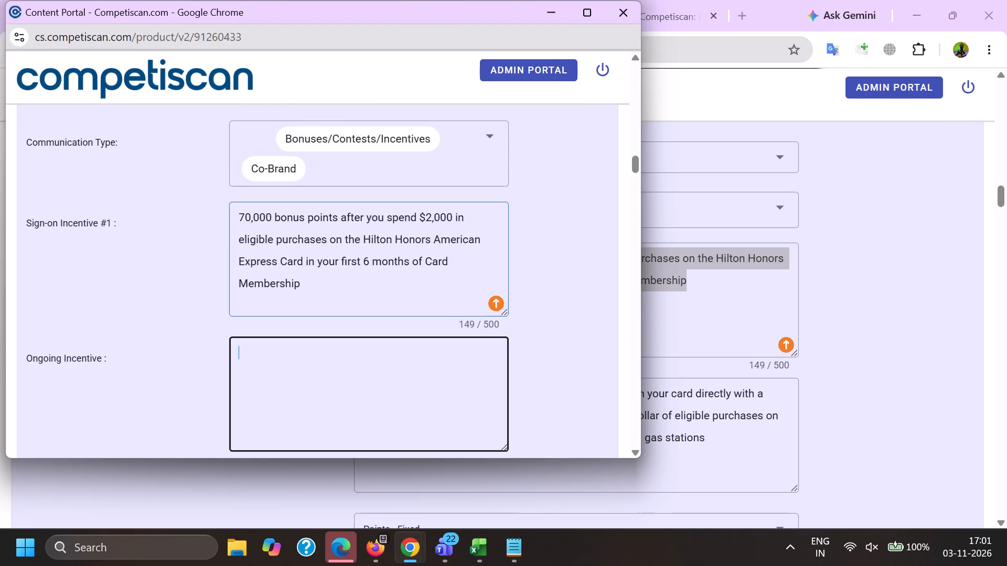
key("alt+Tab")
left_click_drag(735, 454, 232, 300)
key("ctrl+c")
key("alt+Tab")
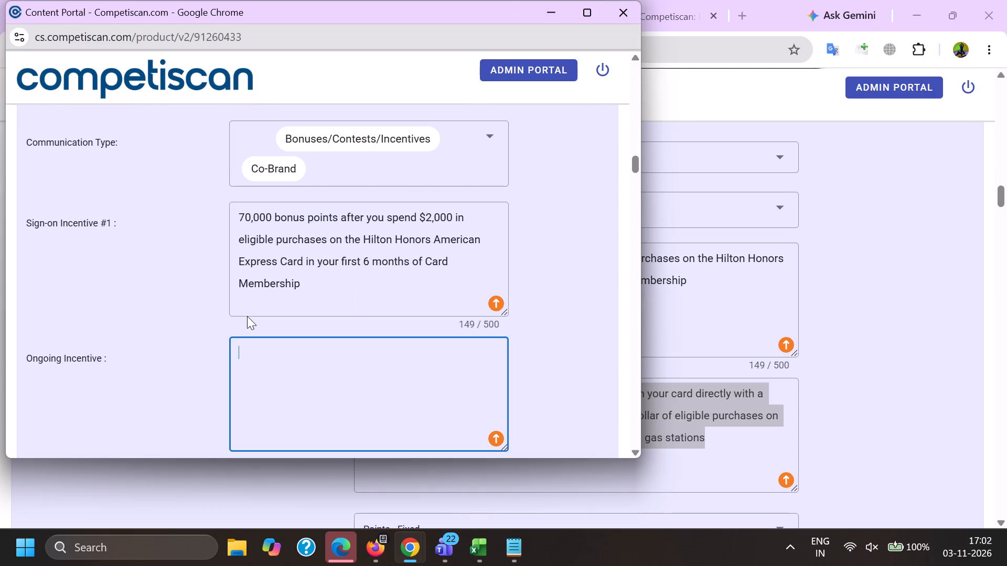
key("ctrl+v")
Set Sign-on Incentive Type #1 to Points - Fixed.
scroll(269, 191, "down", 3)
left_click(261, 258)
scroll(262, 251, "down", 6)
scroll(273, 342, "up", 3)
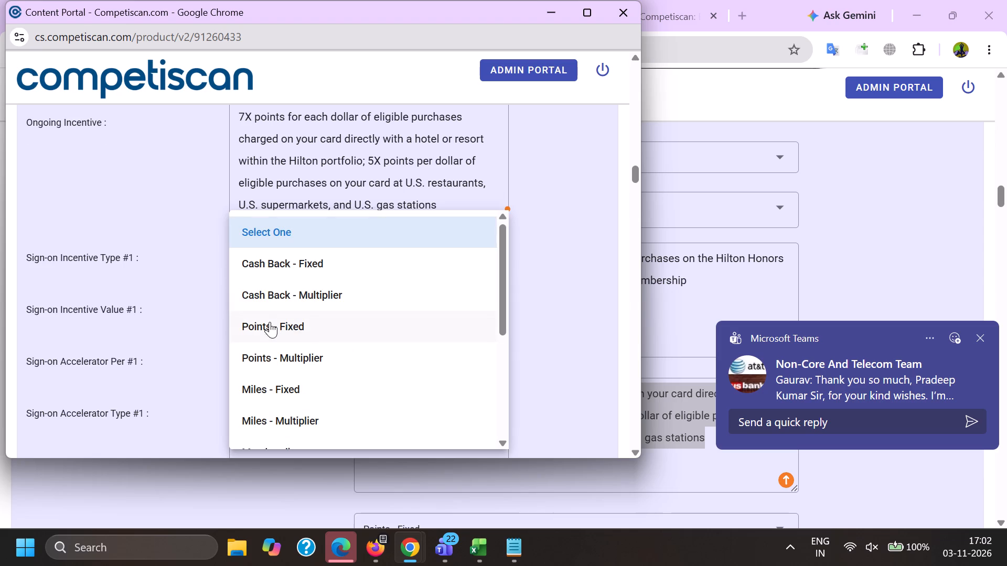
left_click(270, 320)
left_click_drag(209, 313, 237, 324)
Set Sign-on Incentive Value #1 and Sign-on Max award #1 to 70000, copied from product entry 20933863.
left_click(271, 293)
key("alt+Tab")
scroll(584, 231, "down", 4)
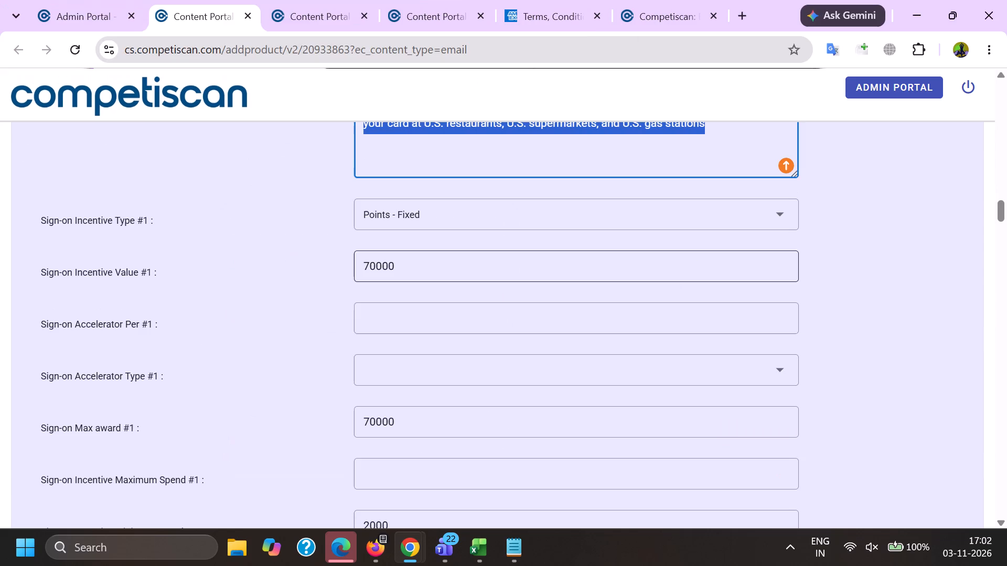
left_click_drag(440, 277, 234, 274)
key("ctrl+c")
key("alt+Tab")
key("ctrl+v")
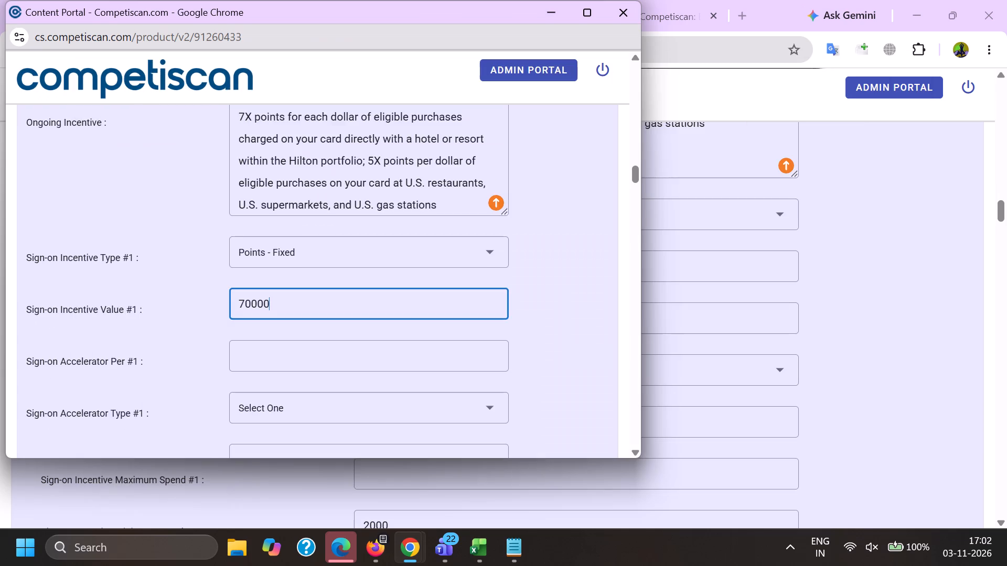
scroll(273, 330, "down", 2)
left_click(262, 295)
key("ctrl+v")
Set Sign-on Incentive Minimum Spend #1 to 2000.00.
left_click(274, 409)
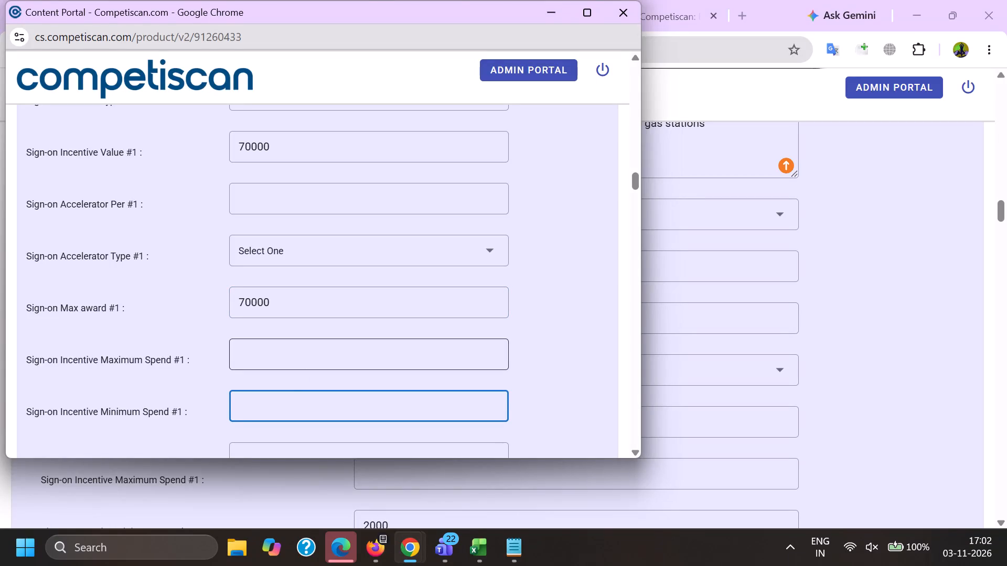
key("2")
key("0")
type("00")
type(".0")
key("0")
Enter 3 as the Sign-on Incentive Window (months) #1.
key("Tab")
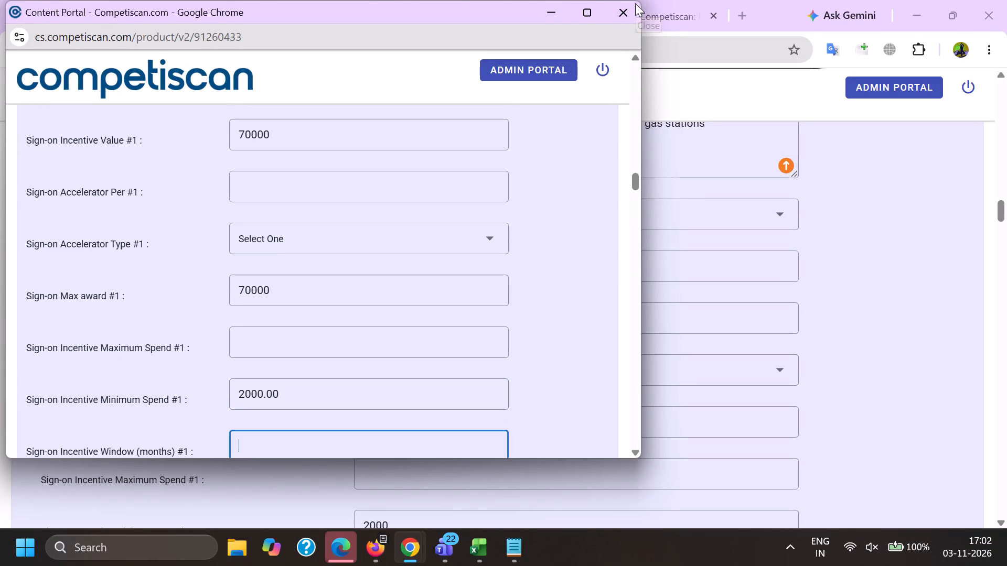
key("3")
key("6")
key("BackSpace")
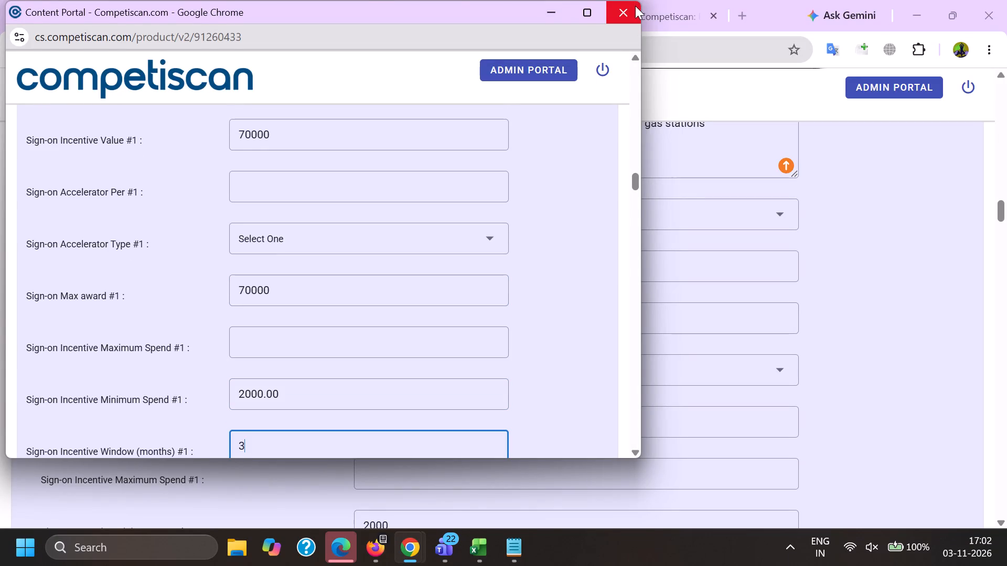
Set Sign-on Fixed date #1 to Yes.
scroll(461, 83, "down", 1)
scroll(323, 230, "down", 2)
left_click(244, 327)
Compare with product entry 20933863 and change Sign-on Incentive Window (months) #1 to 6.
key("alt+Tab")
scroll(243, 324, "down", 3)
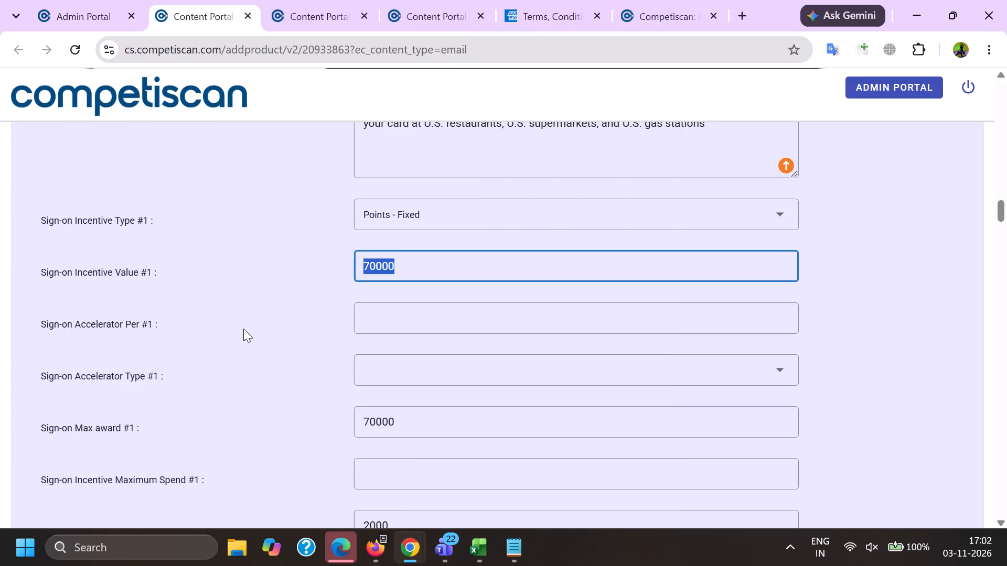
key("alt+Tab")
left_click(252, 213)
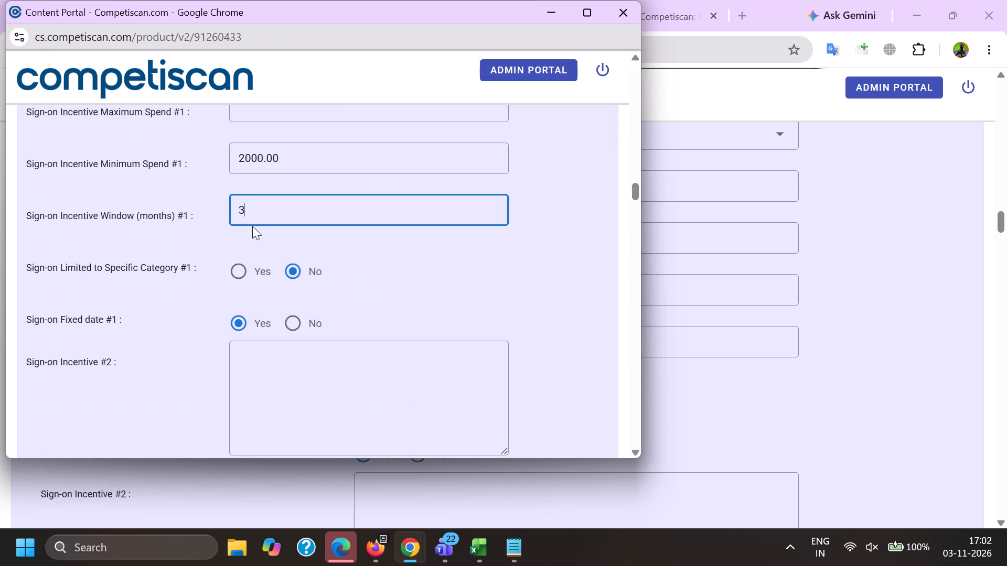
key("BackSpace")
key("BackSpace")
key("6")
Mark Credit Card Mentioned under Travel & Leisure and select the card's credit network.
scroll(252, 221, "down", 8)
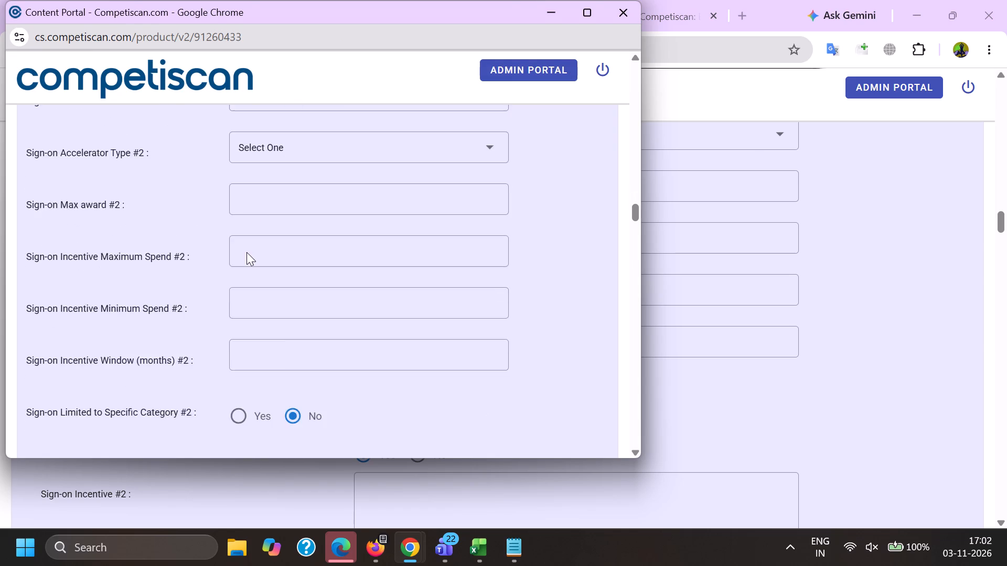
scroll(247, 252, "down", 14)
left_click(240, 234)
left_click(267, 281)
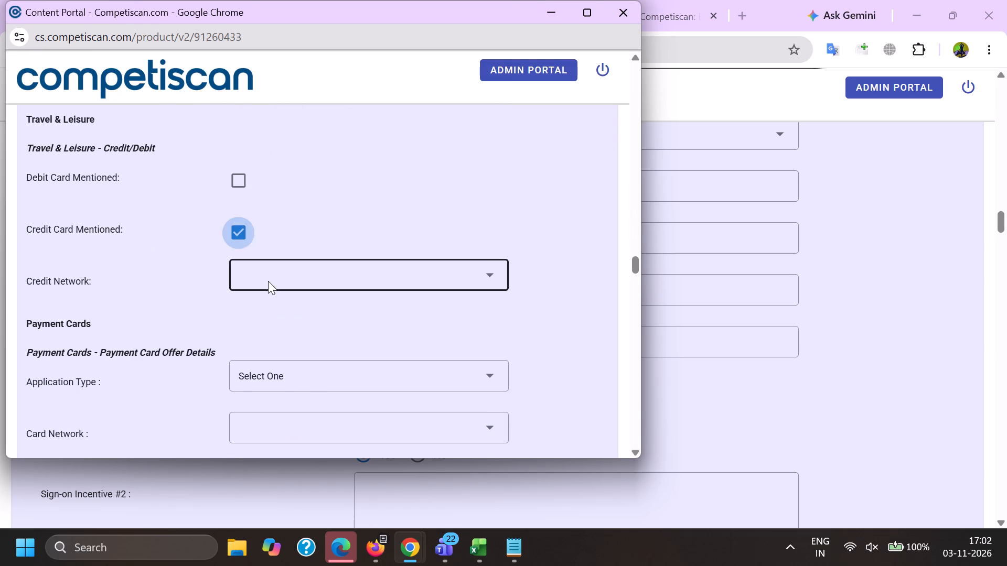
scroll(303, 167, "down", 1)
left_click(305, 198)
left_click(205, 210)
Set the payment card Application Type to Invitation to Apply.
scroll(250, 195, "down", 2)
left_click(260, 155)
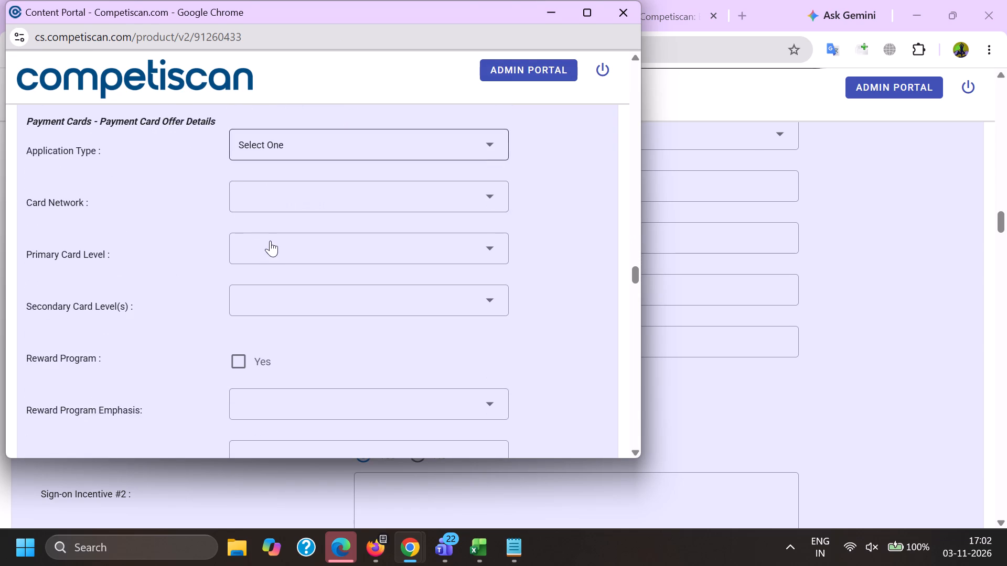
left_click(294, 192)
left_click(287, 157)
left_click(298, 206)
left_click_drag(155, 204, 160, 206)
Select the payment card's network and set the Primary Card Level to Not Mentioned.
left_click(259, 187)
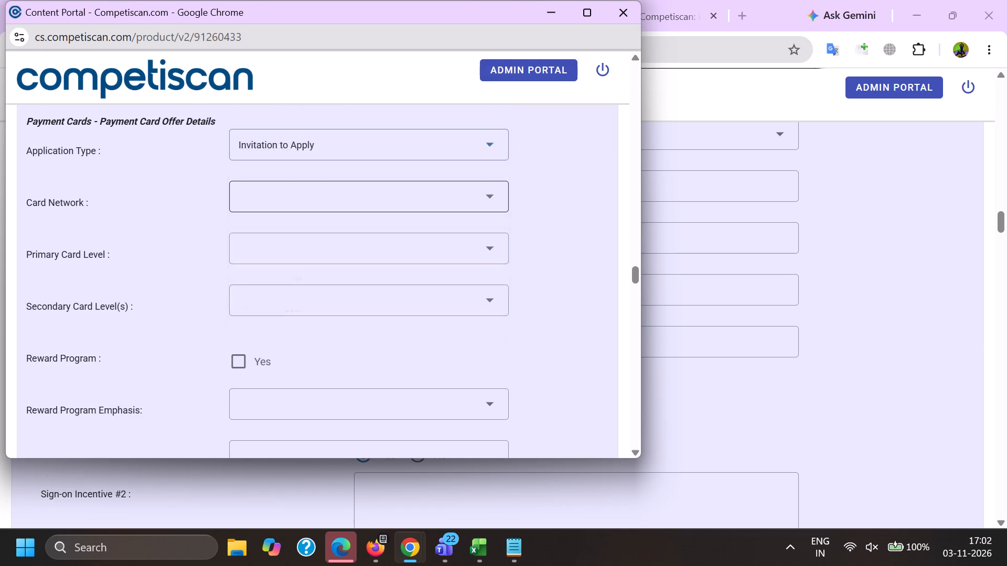
scroll(259, 121, "down", 1)
left_click(330, 129)
left_click_drag(132, 154, 138, 157)
left_click(262, 167)
scroll(280, 118, "down", 1)
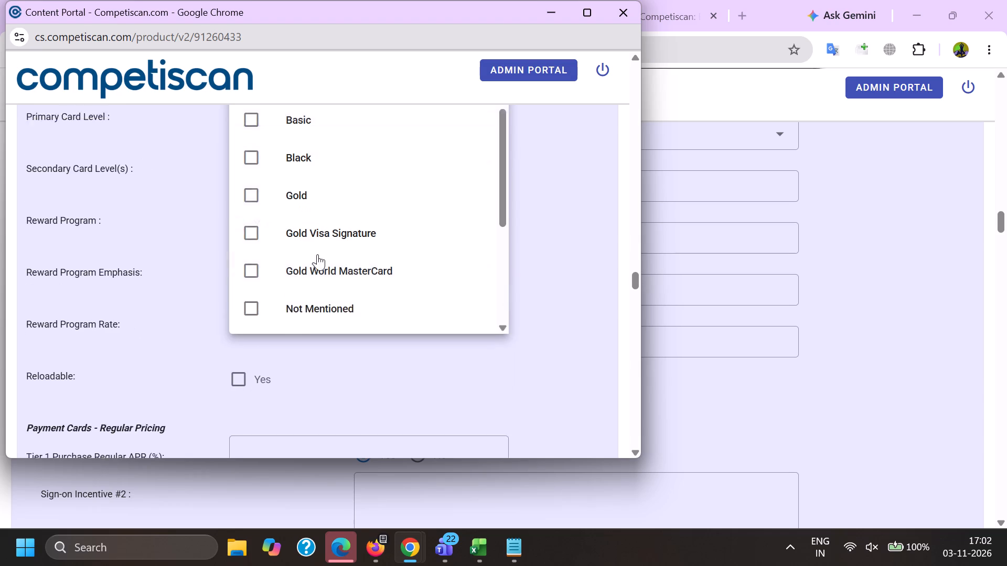
left_click(302, 301)
left_click_drag(164, 252, 173, 243)
Set Reward Program to Yes and choose Points as the Reward Program Emphasis.
left_click_drag(235, 199, 235, 203)
left_click(238, 213)
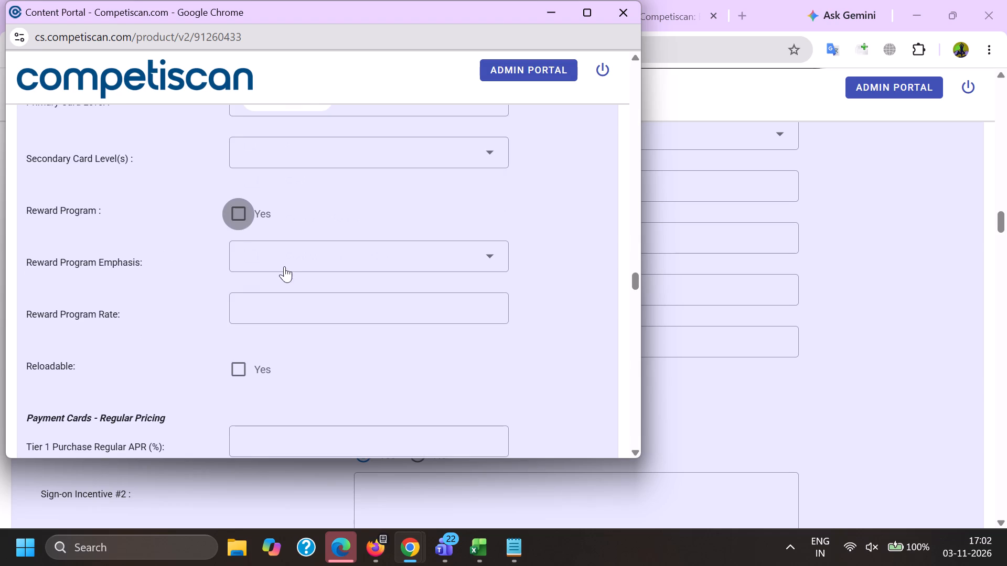
left_click(284, 267)
left_click(315, 338)
left_click(60, 330)
Fill Reward Program Rate with "3X points per $1 spent on all eligible purchases" copied from product entry 20933863.
key("alt+Tab")
scroll(453, 331, "down", 3)
scroll(453, 335, "up", 1)
scroll(453, 336, "down", 12)
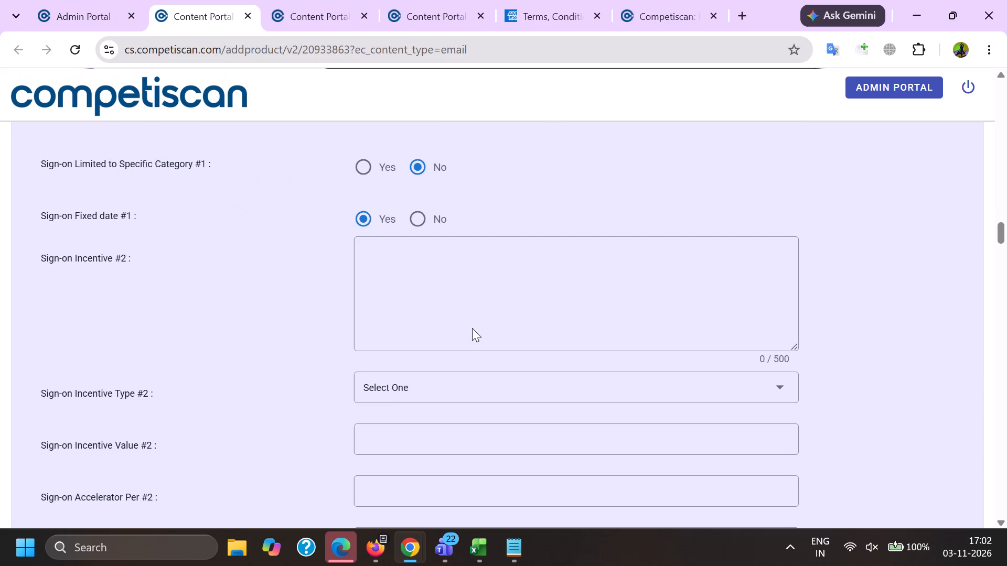
scroll(472, 328, "down", 15)
left_click_drag(607, 365, 5, 276)
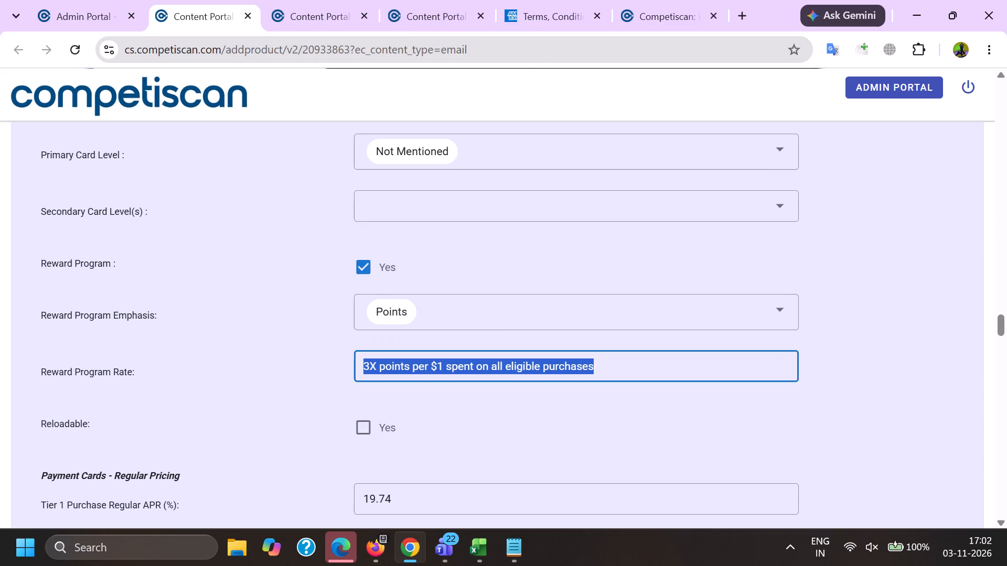
key("ctrl+c")
key("alt+Tab")
left_click(264, 222)
key("ctrl+v")
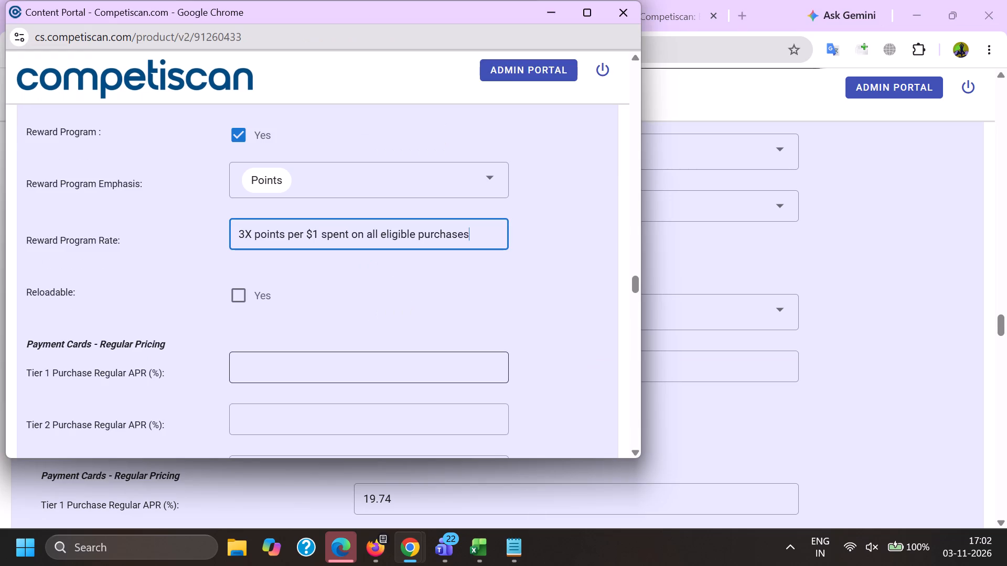
Fill the regular purchase APR with 19.74 for Tier 1 and 28.74 for Tier 3.
left_click(288, 377, "ctrl")
key("1")
key("9")
key("period")
key("7")
key("4")
key("Tab")
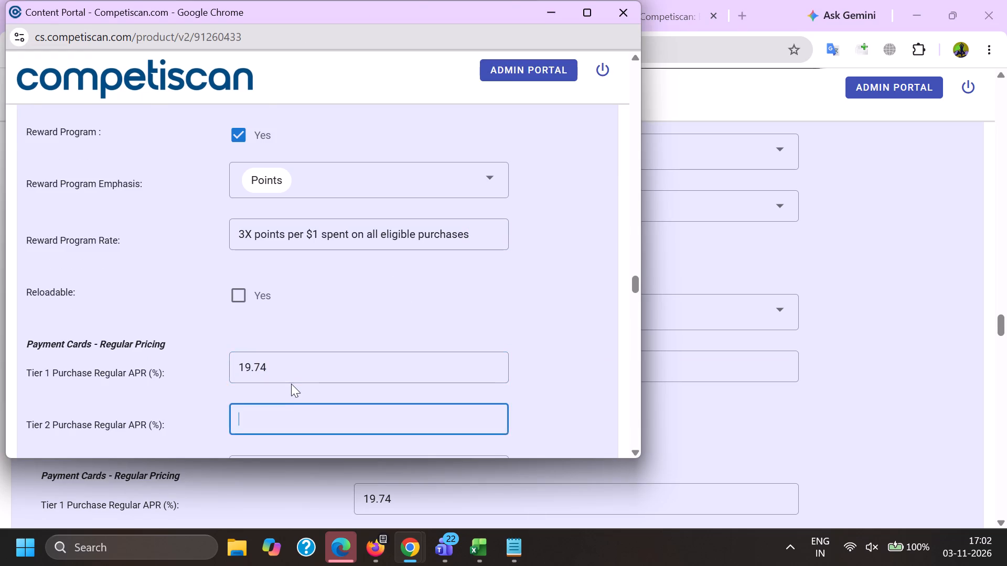
key("Tab")
type("28.7")
key("4")
key("Tab")
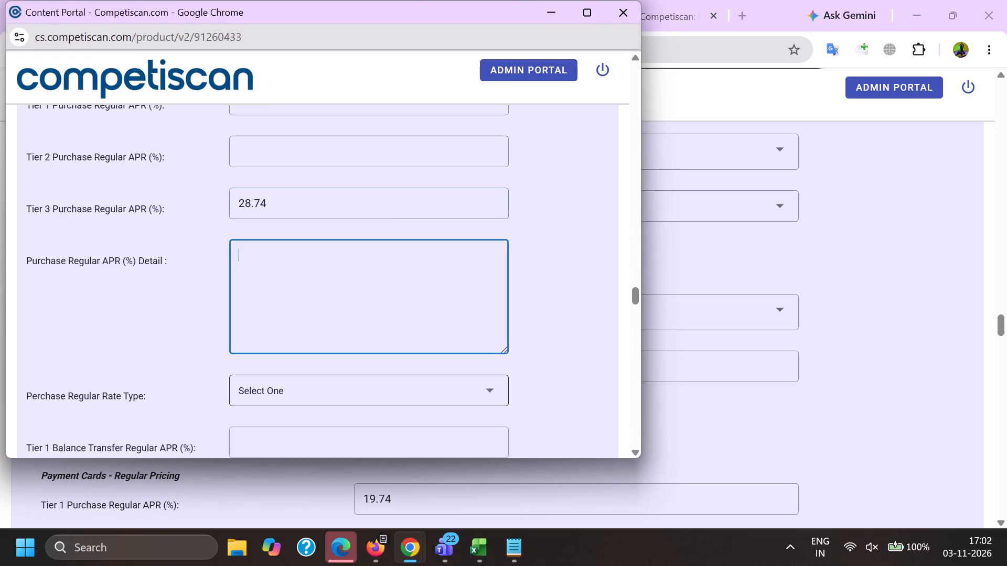
Select the regular rate type for purchases in the card's regular pricing.
key("Tab")
key("Tab")
left_click(286, 372)
scroll(302, 197, "down", 2)
left_click(280, 235)
left_click(291, 301)
left_click(173, 303)
Set the regular Cash Advance APR to 28.99 and the Cash Advance Regular Rate Type to Variable (Prime).
scroll(259, 375, "down", 2)
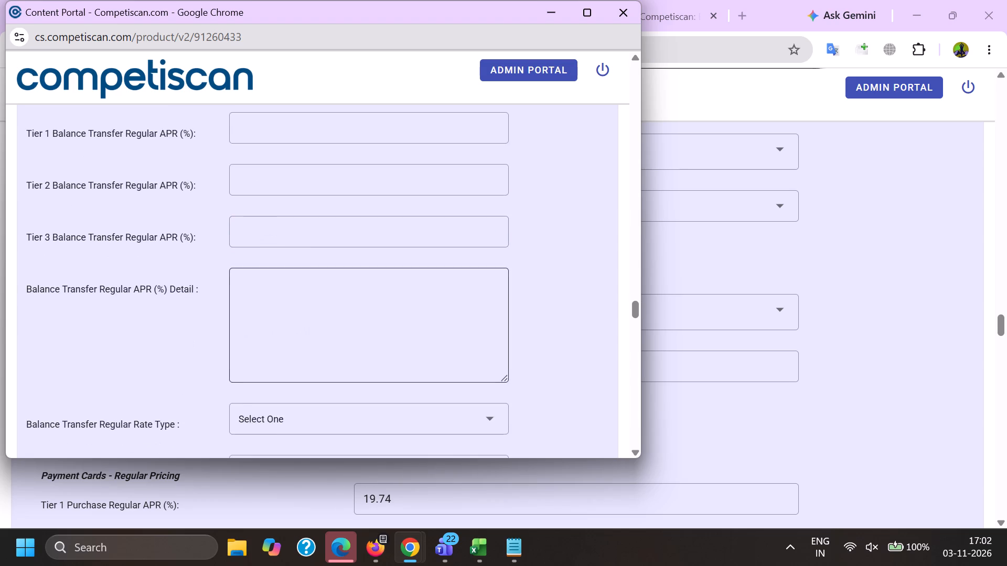
scroll(270, 416, "down", 2)
left_click(259, 319)
key("2")
key("8")
type(".9")
key("9")
key("Tab")
scroll(257, 322, "down", 4)
left_click(255, 293)
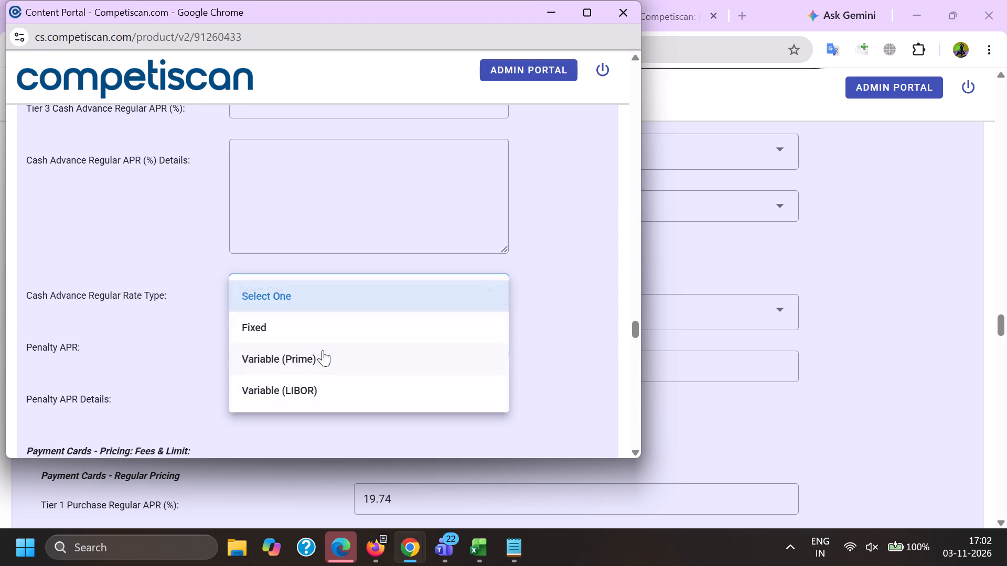
left_click(323, 349)
left_click_drag(136, 362, 141, 362)
left_click(228, 356)
Set the Penalty APR to 29.99.
left_click(264, 344)
type("21")
type("9.9")
key("9")
key("Left")
key("Left")
key("Left")
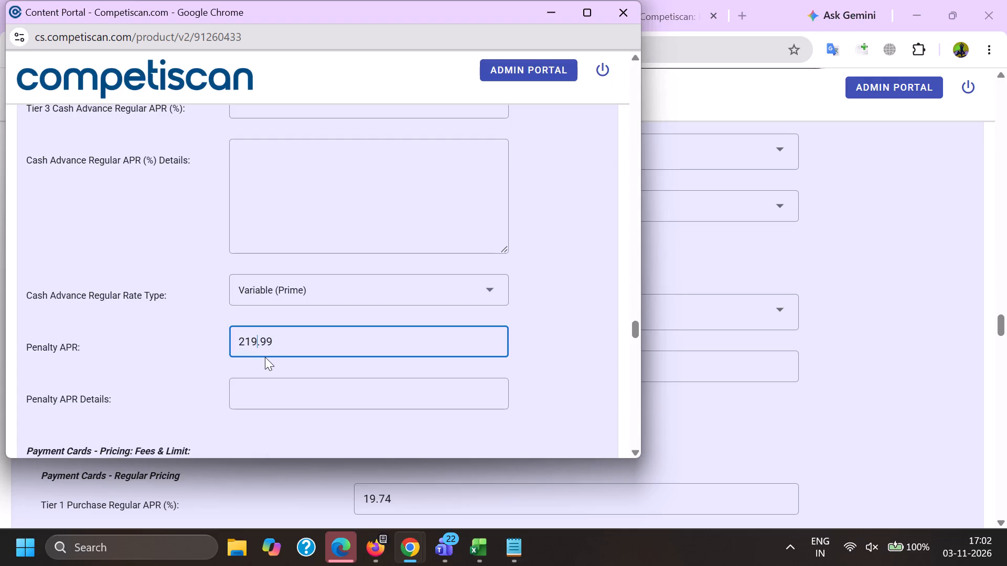
key("Left")
key("BackSpace")
key("Return")
Copy the Penalty APR Details text beginning "29.99% Penalty APR may be applied if" from product entry 20933863 into entry 91260433.
key("alt+Tab")
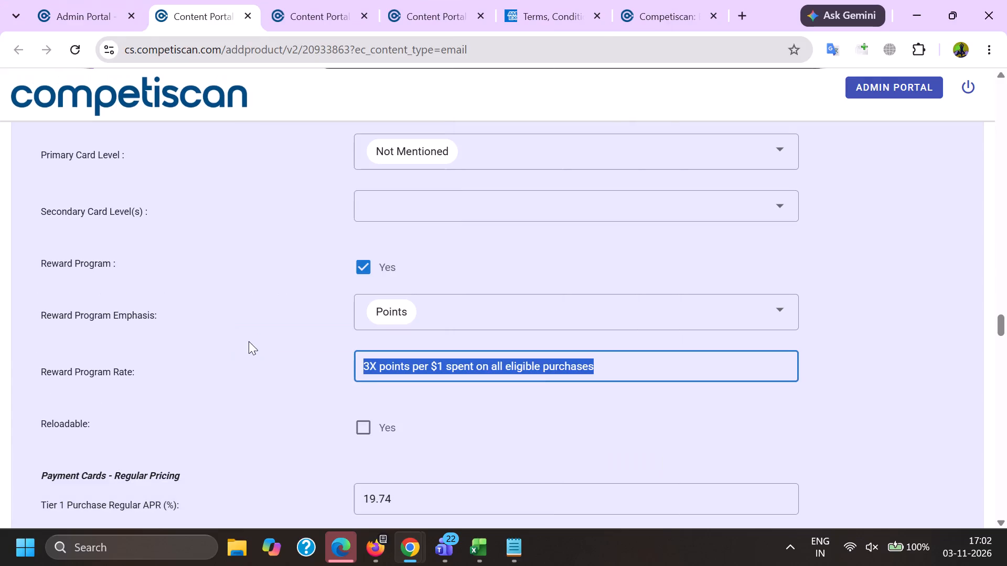
left_click(273, 0)
left_click(215, 0)
scroll(486, 260, "down", 19)
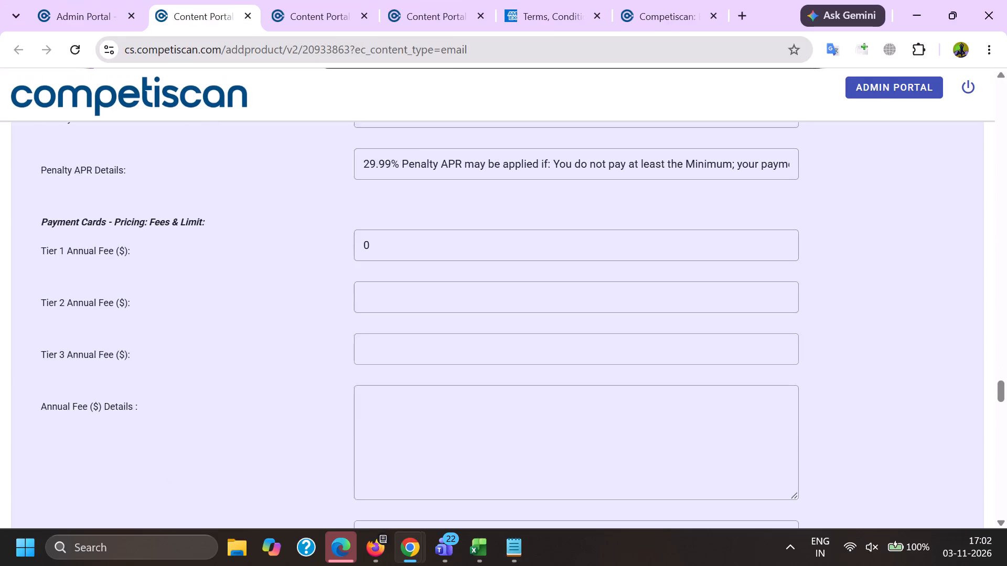
scroll(477, 351, "down", 5)
scroll(481, 344, "up", 5)
scroll(393, 268, "up", 3)
triple_click(401, 325)
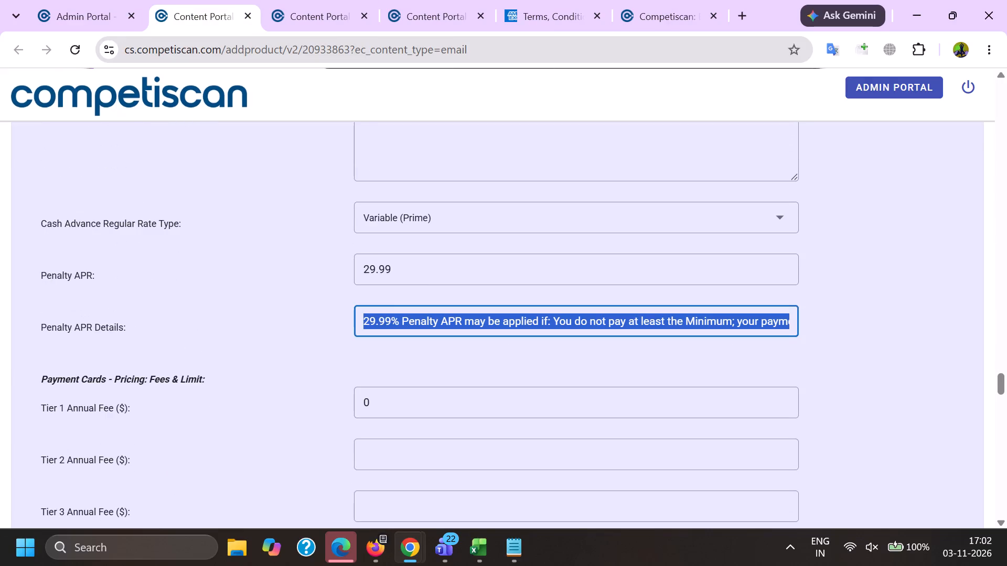
key("ctrl+c")
key("alt+Tab")
left_click(327, 391)
key("ctrl+v")
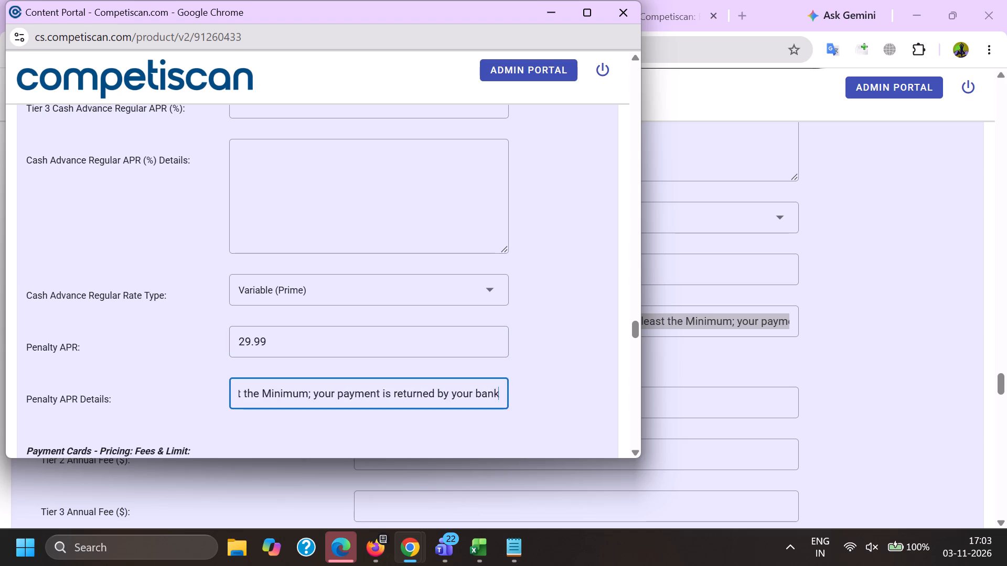
Set the Tier 1 Annual Fee to 0 and the Tier 3 Late Fee to 40.00.
scroll(293, 306, "down", 3)
left_click(260, 233)
key("0")
key("Tab")
key("Tab")
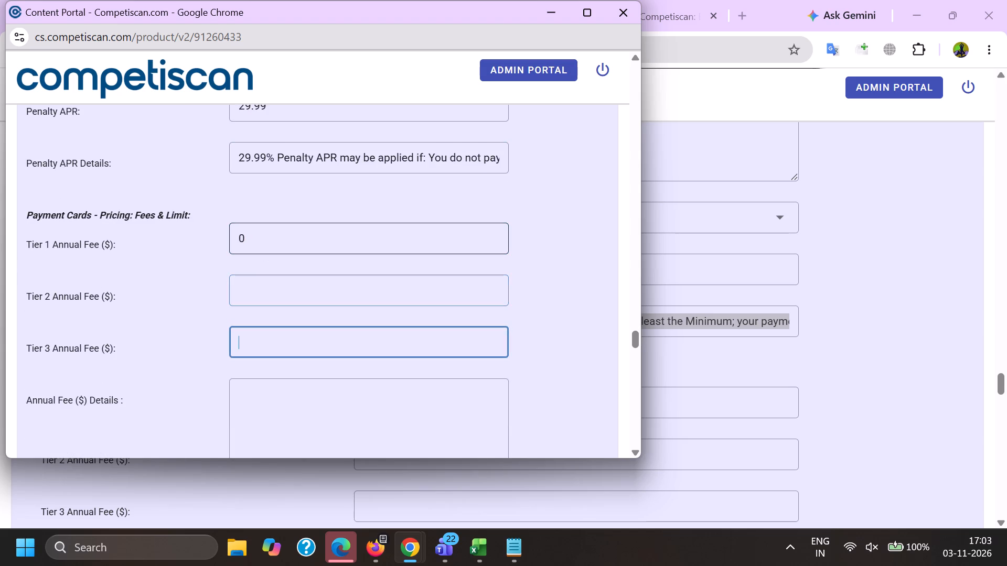
key("Tab")
key("Tab")
key("Tab")
key("Tab")
key("4")
key("0")
key("period")
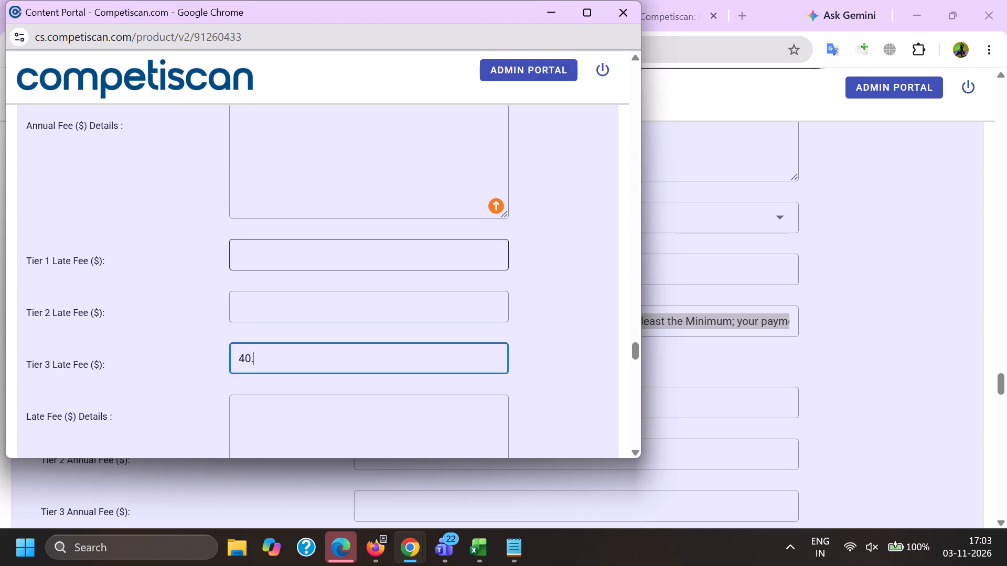
key("0")
key("0")
Set the Cash Advance Usage Fee to 5 percent and the Cash Advance Minimum Fee to 10.00.
key("Tab")
key("Tab")
key("Tab")
key("Tab")
key("Tab")
key("Tab")
key("Tab")
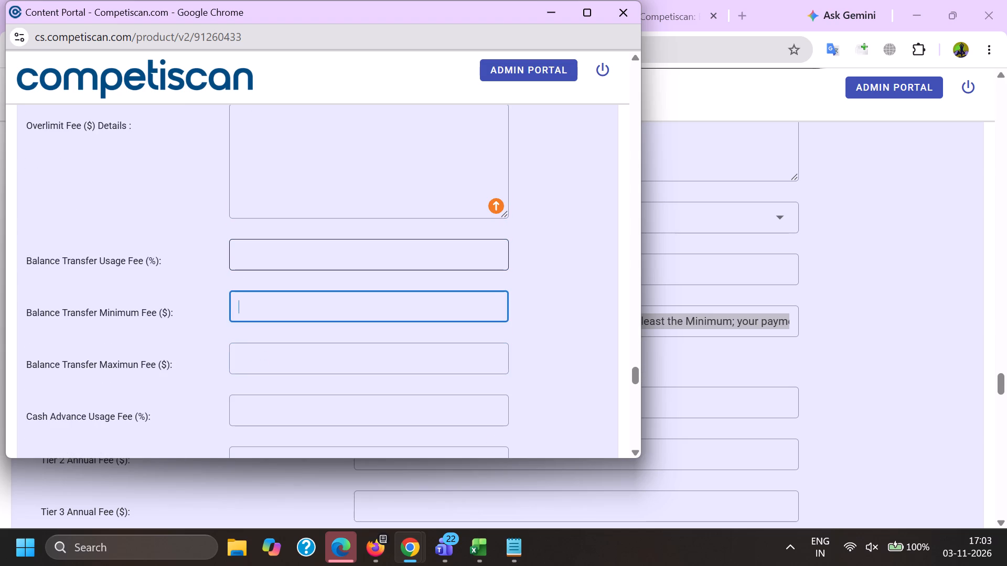
key("Tab")
key("Tab")
key("5")
key("Tab")
type("10")
key("period")
key("0")
key("0")
key("Tab")
key("Tab")
key("Tab")
Submit the completed product form for entry 91260433.
left_click(227, 342)
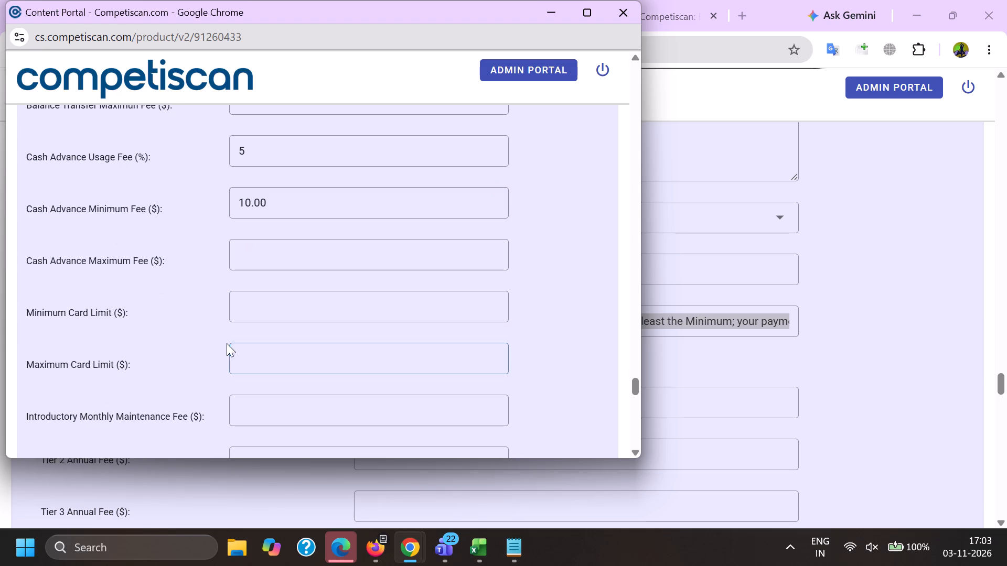
key("Return")
left_click(198, 325)
key("End")
left_click(260, 449)
Return to the email list and select "earn a Free Night Reward + 70K Points" in the subject of email 91280893.
key("alt+Tab")
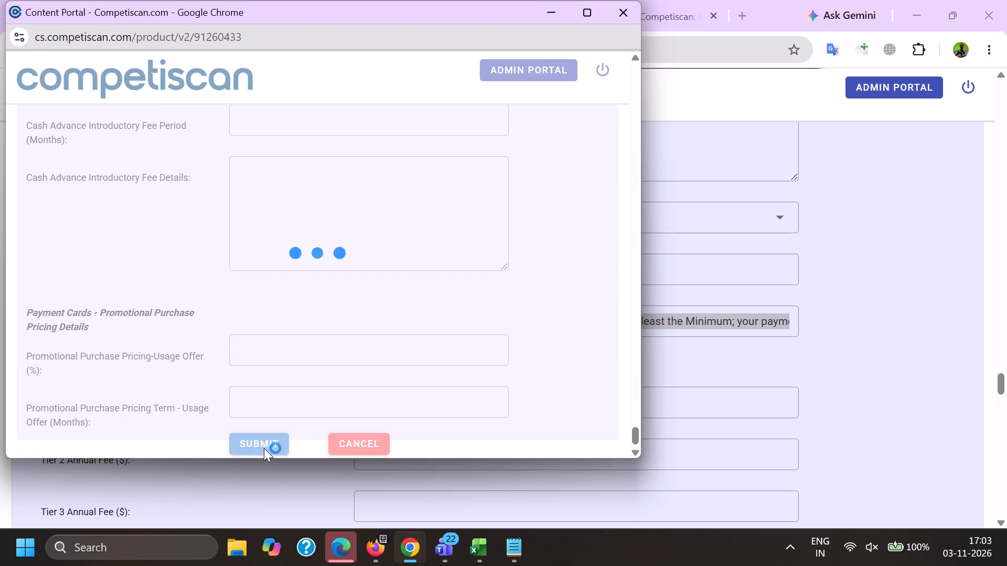
left_click(303, 0)
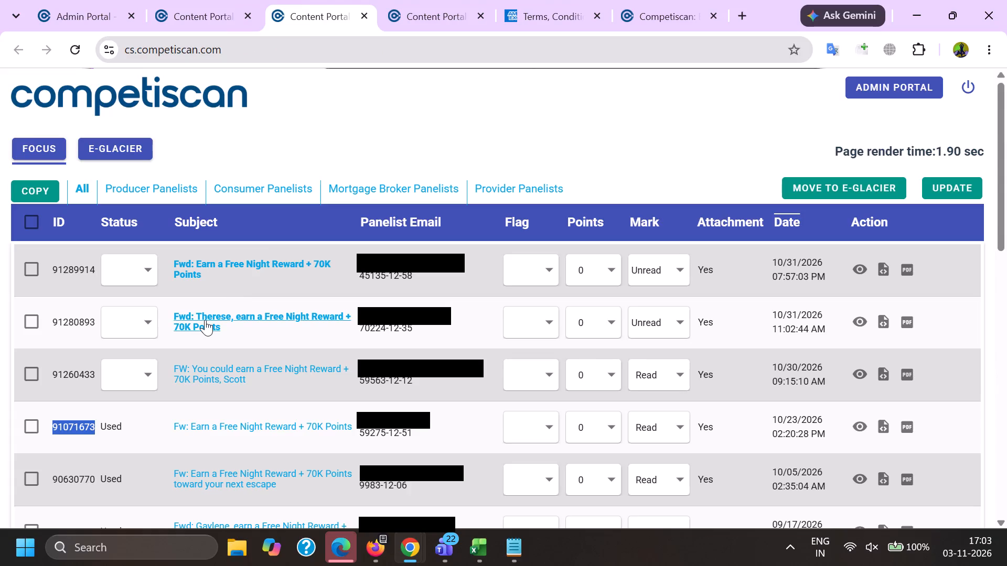
left_click_drag(232, 308, 244, 323)
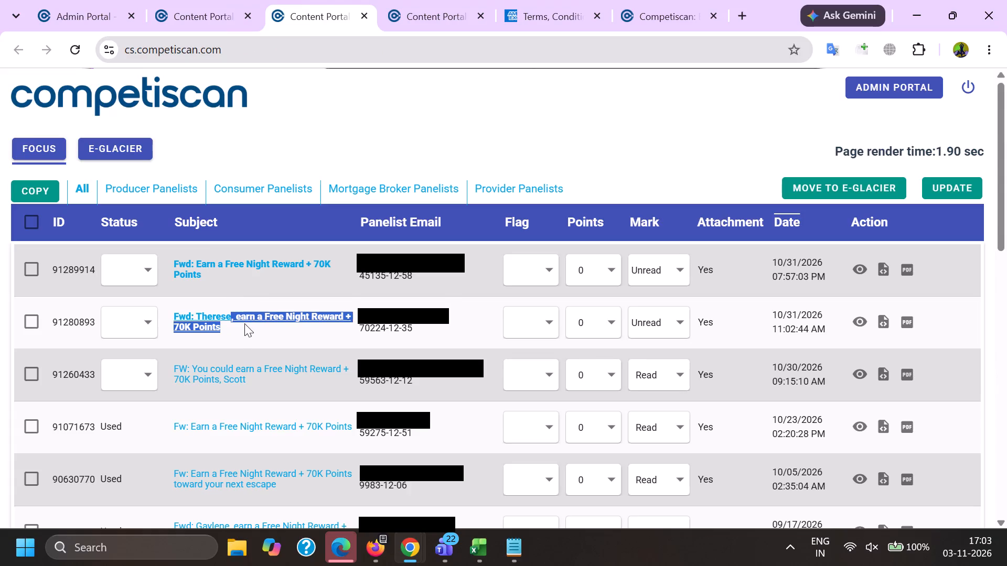
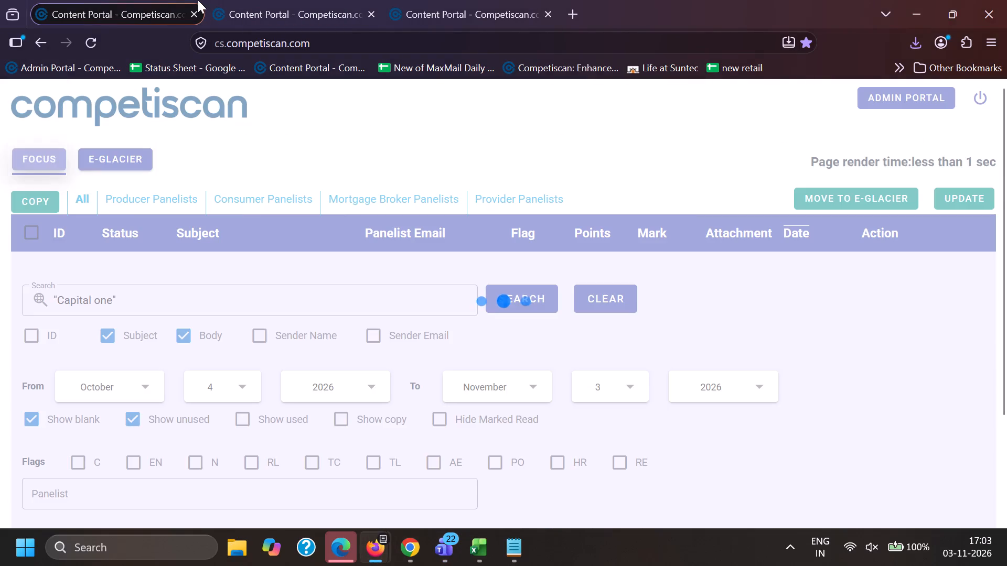
Return to the "Capital one" email search and look through the listed emails.
left_click(254, 0)
left_click(165, 0)
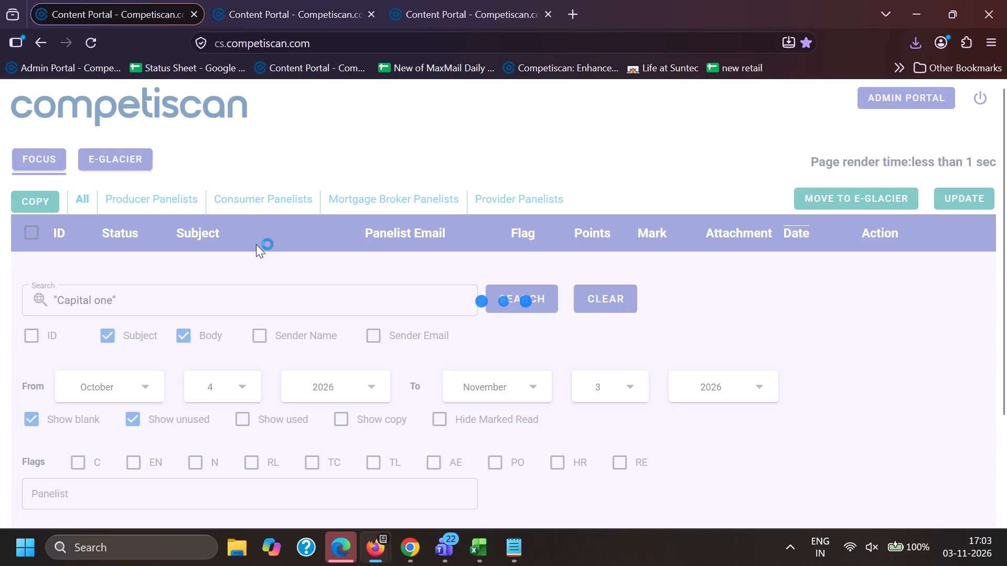
scroll(258, 325, "down", 1)
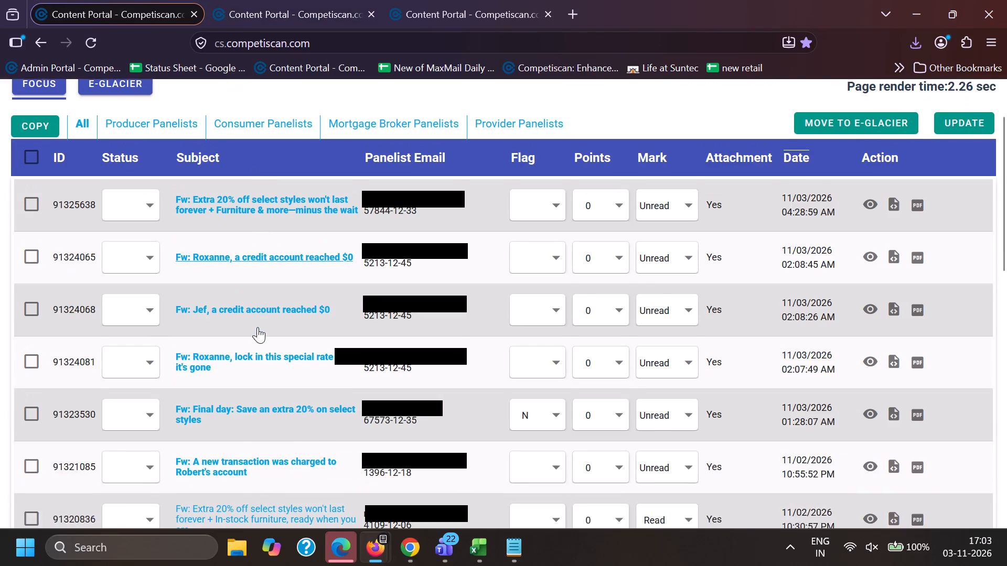
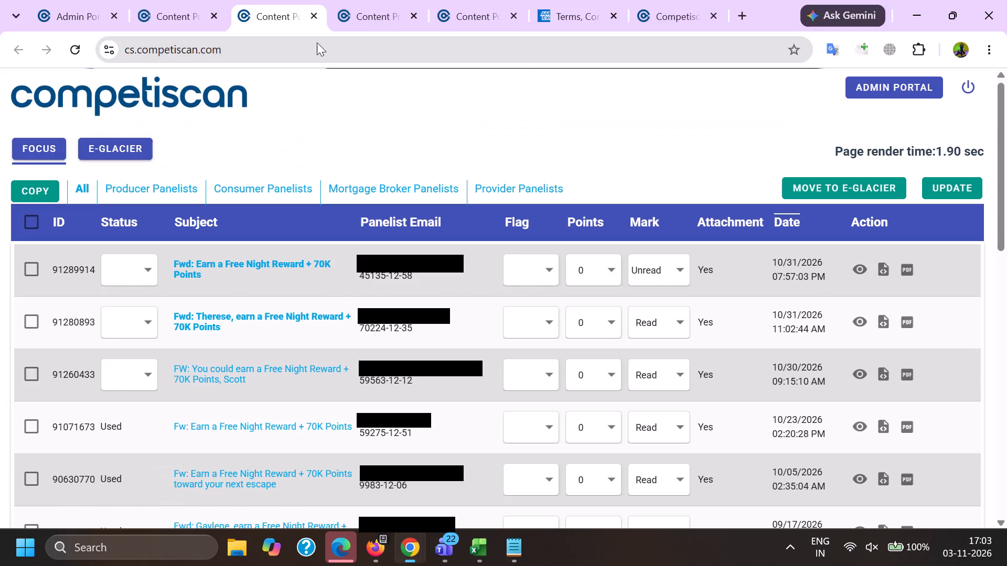
left_click(479, 544)
left_click(590, 502)
key("ctrl+v")
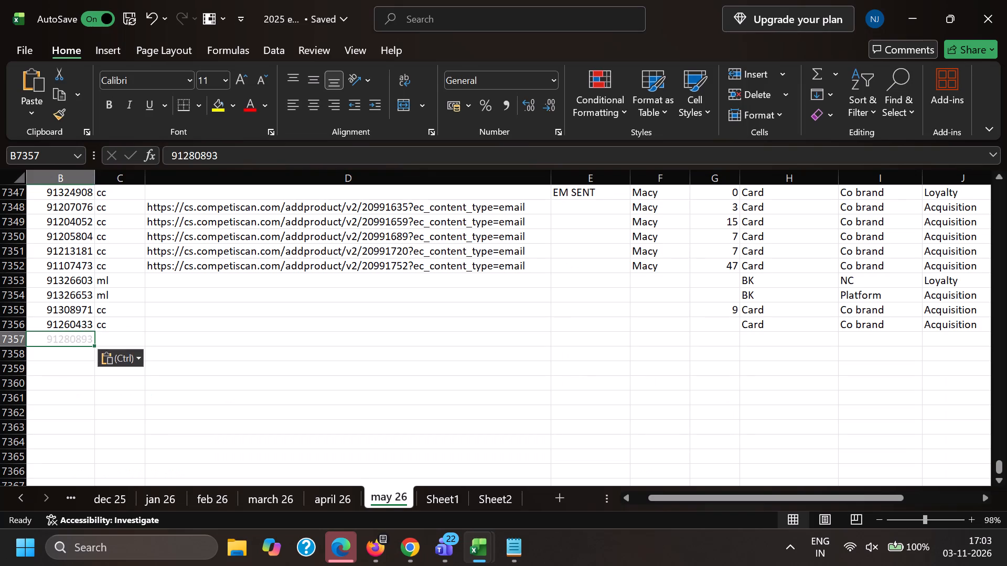
left_click(133, 338)
key("c")
key("c")
Copy the Card, Co brand and Acquisition entries from row 7356 into row 7357.
key("Right")
key("Right")
key("Right")
key("Right")
key("Right")
key("Up")
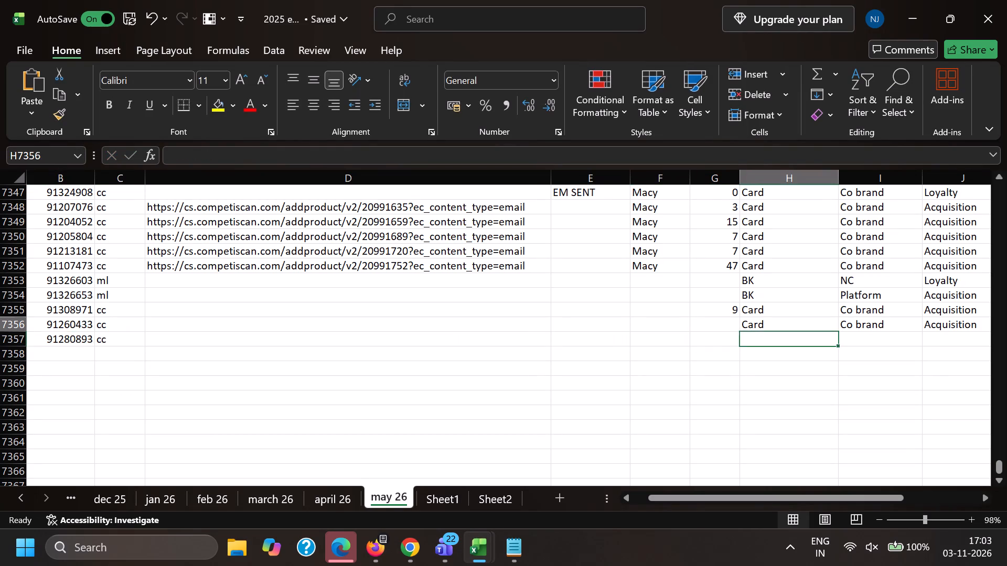
key("shift+Right")
key("shift+Right")
key("ctrl+c")
key("Down")
key("ctrl+v")
key("Left")
key("Left")
key("Left")
key("Left")
key("Left")
key("Left")
key("Left")
key("Left")
key("Left")
key("Left")
key("Left")
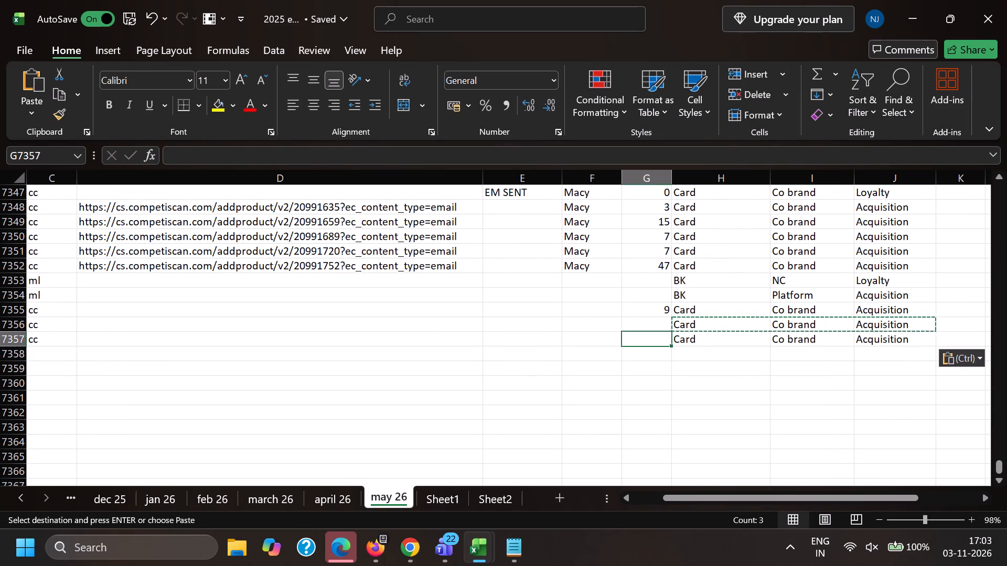
Back in the Chrome email editor, delete the forwarding text above the From line and the recipient's To line.
key("alt+Tab")
left_click_drag(238, 436, 0, 302)
key("BackSpace")
left_click(55, 400)
key("BackSpace")
left_click_drag(47, 399, 192, 407)
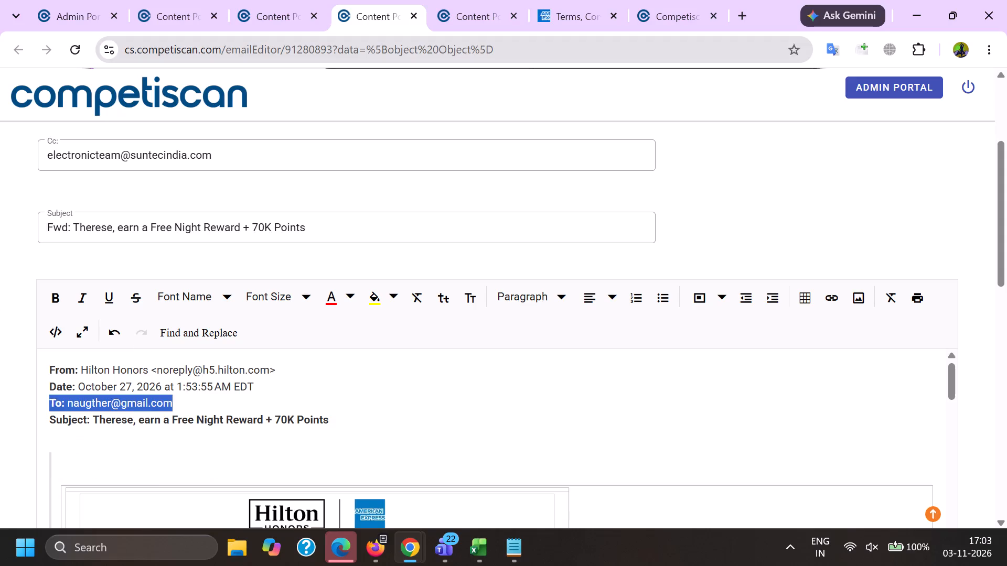
left_click_drag(192, 407, 192, 408)
key("BackSpace")
key("BackSpace")
Select the sender's bracketed email address after "Hilton Honors" in the From line.
left_click_drag(145, 365, 283, 378)
left_click(173, 378)
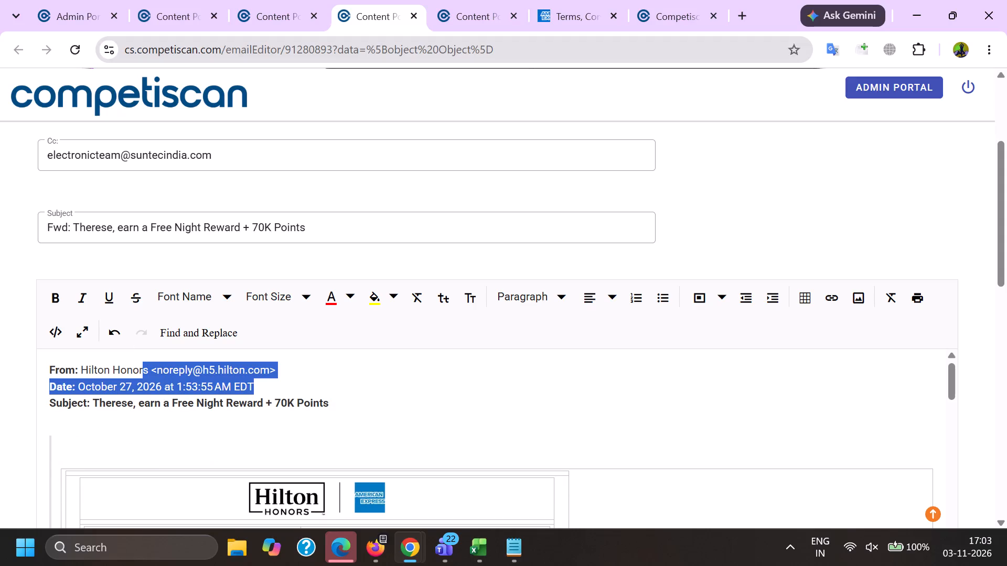
left_click(144, 369)
left_click(156, 372)
left_click(153, 371)
left_click_drag(152, 368, 293, 370)
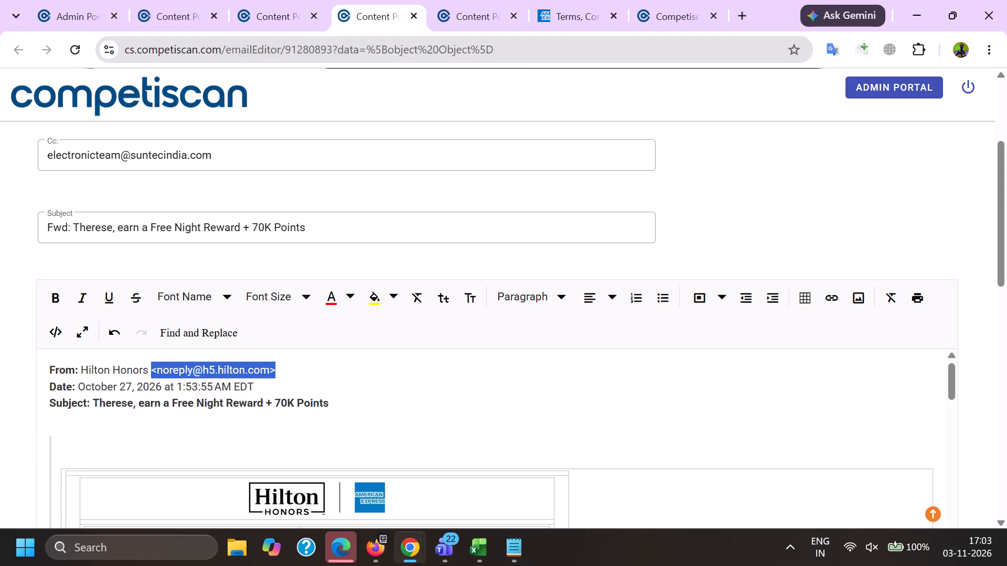
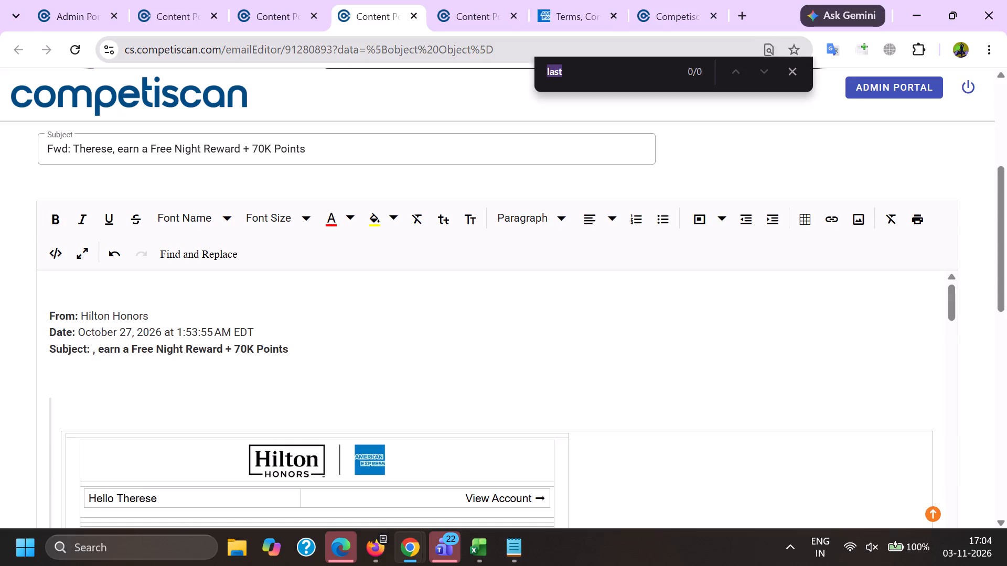
Find the recipient's first name in the email body and delete it from the Hello greeting, plus the Hilton Honors member number below.
key("ctrl+v")
key("Return")
key("Return")
key("Return")
key("Return")
key("Return")
key("Return")
key("Return")
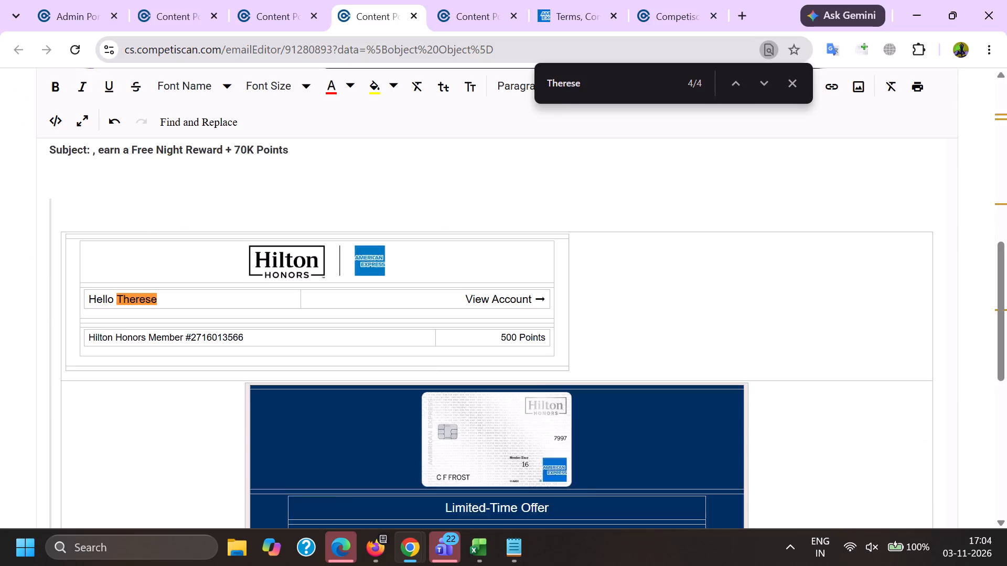
double_click(126, 237)
key("BackSpace")
double_click(195, 273)
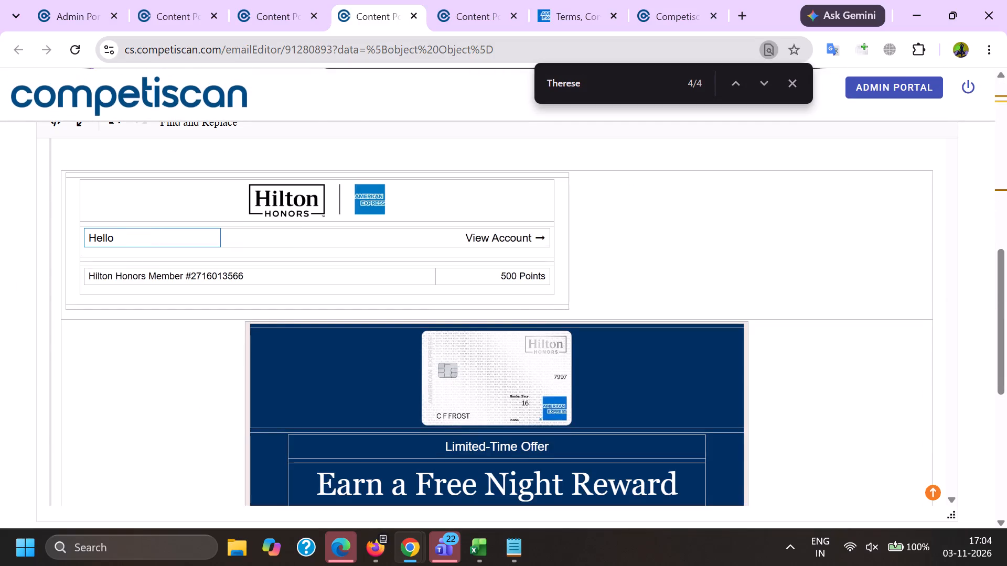
key("BackSpace")
Remove the hyperlink from the Hilton Honors and American Express logo at the top of the email.
scroll(304, 324, "up", 1)
left_click(301, 255)
left_click(298, 274)
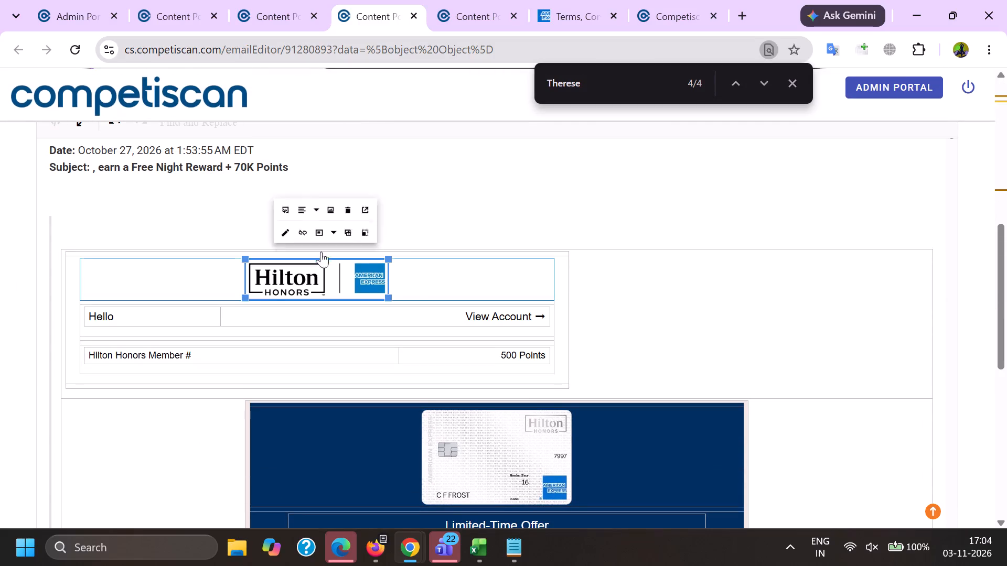
left_click(297, 229)
Remove the hyperlinks from the green Explore offer, Learn more and Explore all benefits buttons in the email body.
scroll(362, 304, "down", 3)
scroll(448, 331, "down", 4)
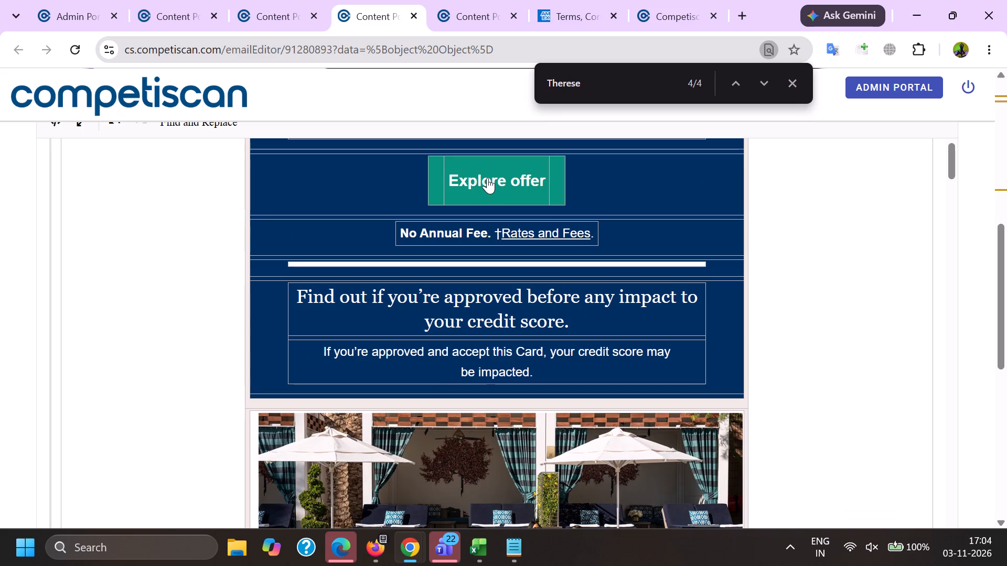
left_click(487, 178)
left_click(568, 206)
scroll(530, 248, "down", 20)
scroll(530, 248, "down", 3)
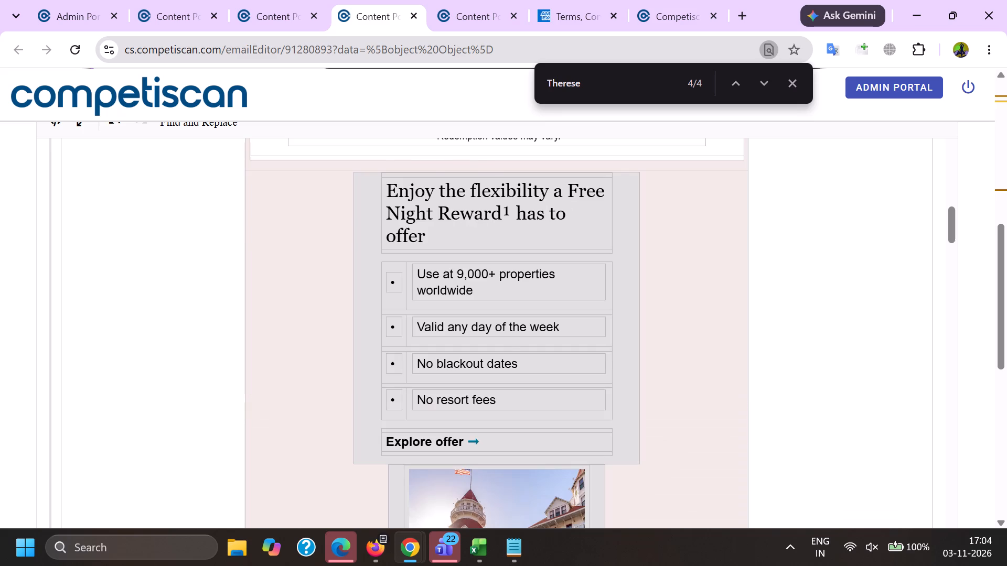
scroll(514, 269, "down", 4)
scroll(475, 328, "up", 5)
scroll(484, 268, "up", 2)
left_click(473, 341)
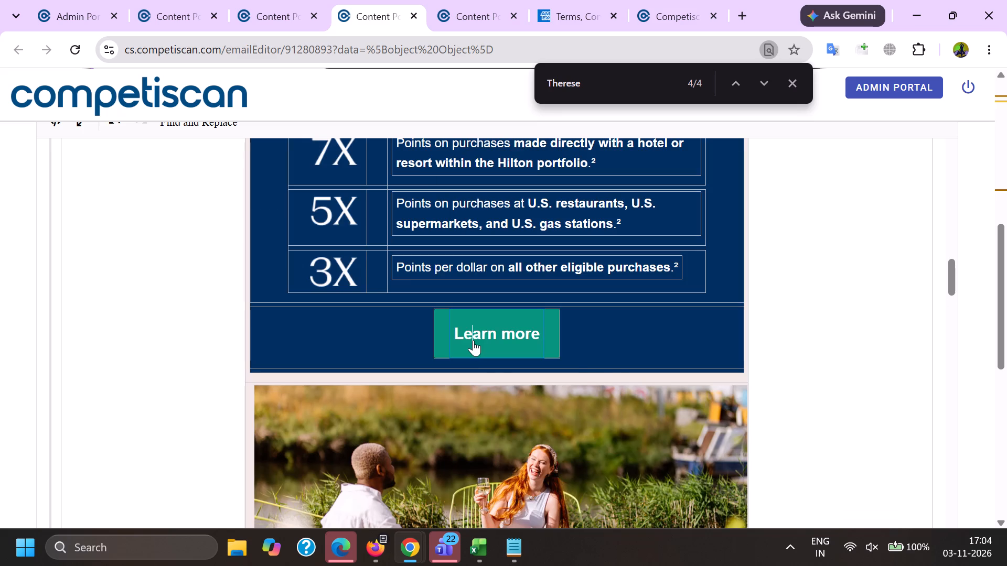
left_click(549, 375)
scroll(544, 332, "down", 8)
scroll(511, 330, "up", 1)
scroll(513, 331, "down", 7)
scroll(472, 406, "up", 4)
left_click(471, 349)
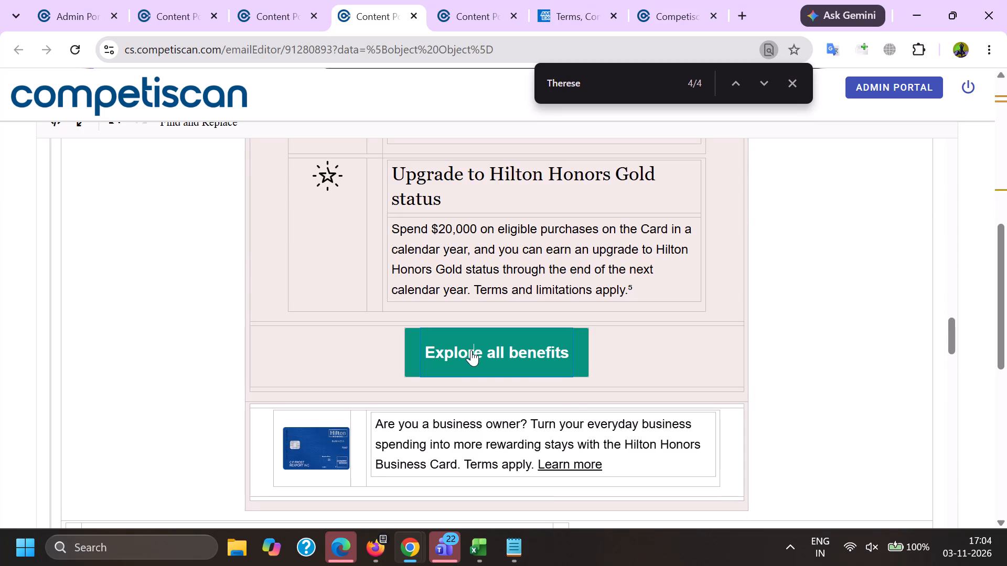
left_click(552, 375)
Remove the hyperlinks from the Instagram, TikTok and Facebook icons in the email footer.
scroll(466, 260, "down", 5)
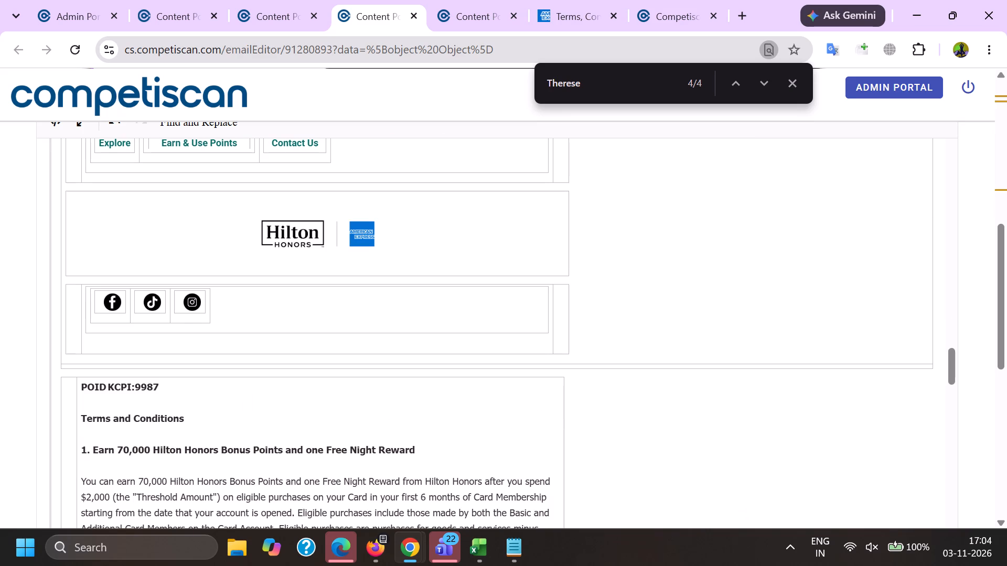
left_click(187, 302)
left_click(226, 265)
left_click(157, 298)
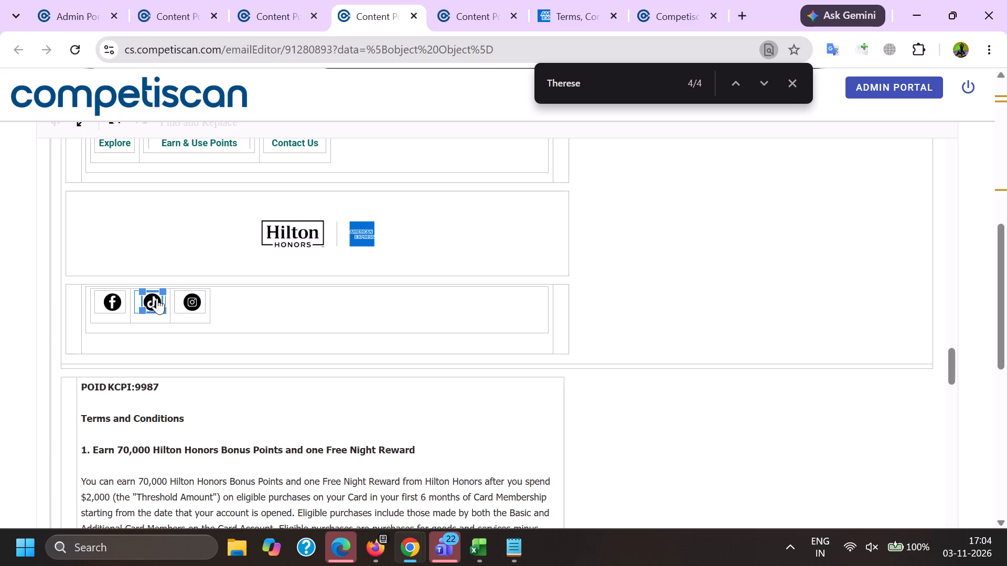
left_click(177, 269)
left_click(116, 300)
left_click(145, 267)
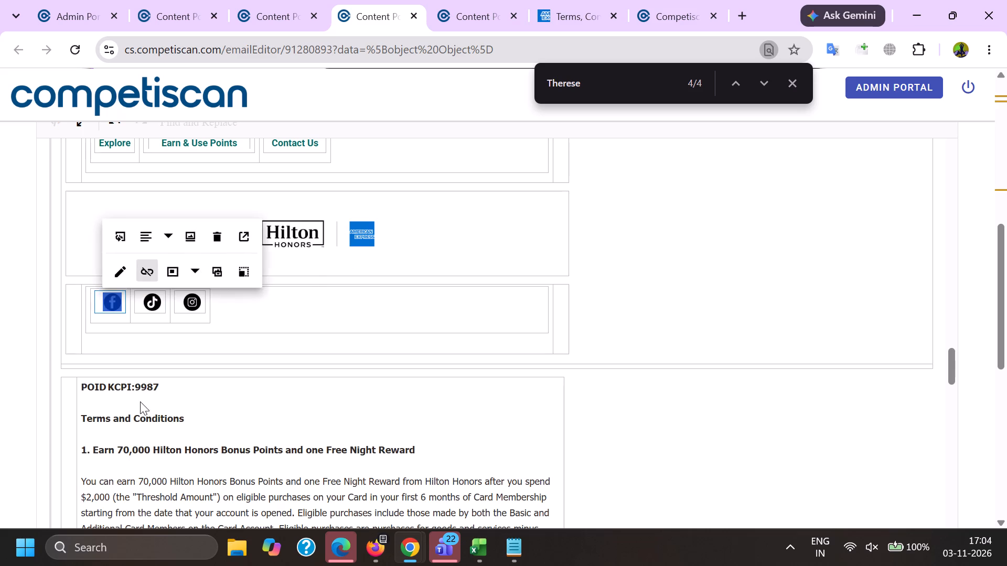
Delete the code that follows POID above the Terms and Conditions heading.
left_click_drag(106, 383, 196, 398)
key("BackSpace")
scroll(241, 317, "down", 2)
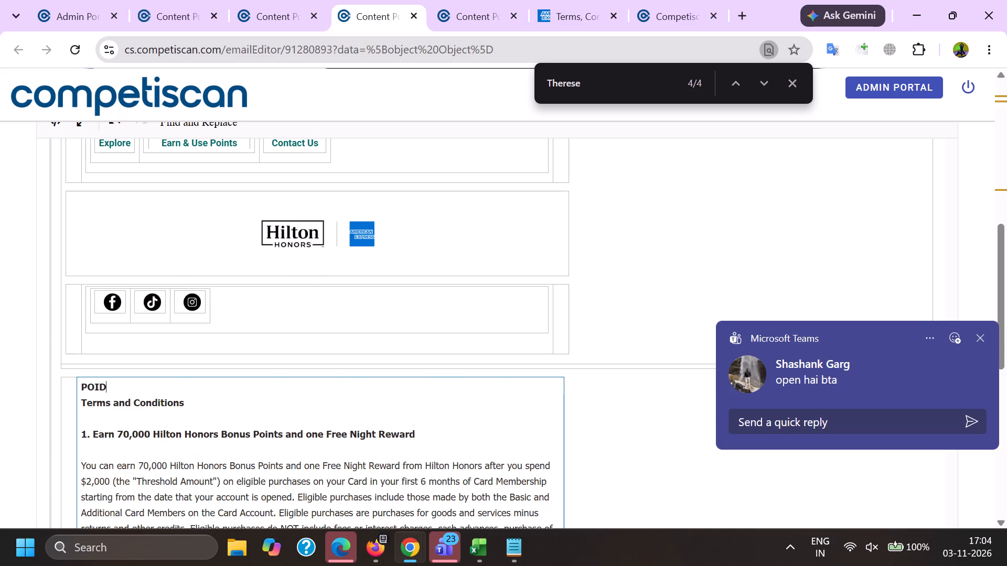
Switch to the 2025 excel workbook and turn on filters for the 02-Nov-26 header row 7310 of the may 26 sheet.
left_click(473, 548)
left_click(642, 483)
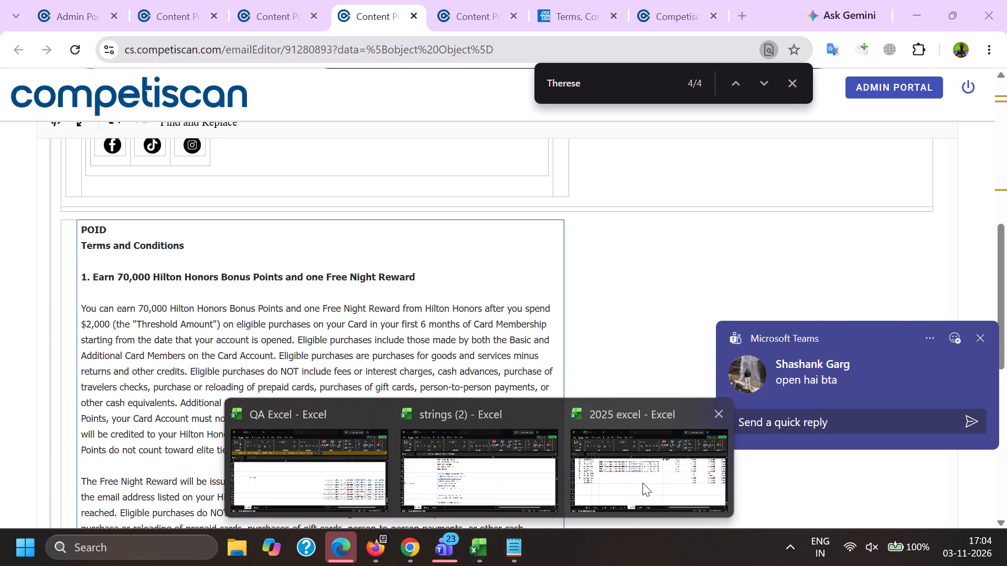
scroll(229, 339, "up", 17)
left_click(48, 409)
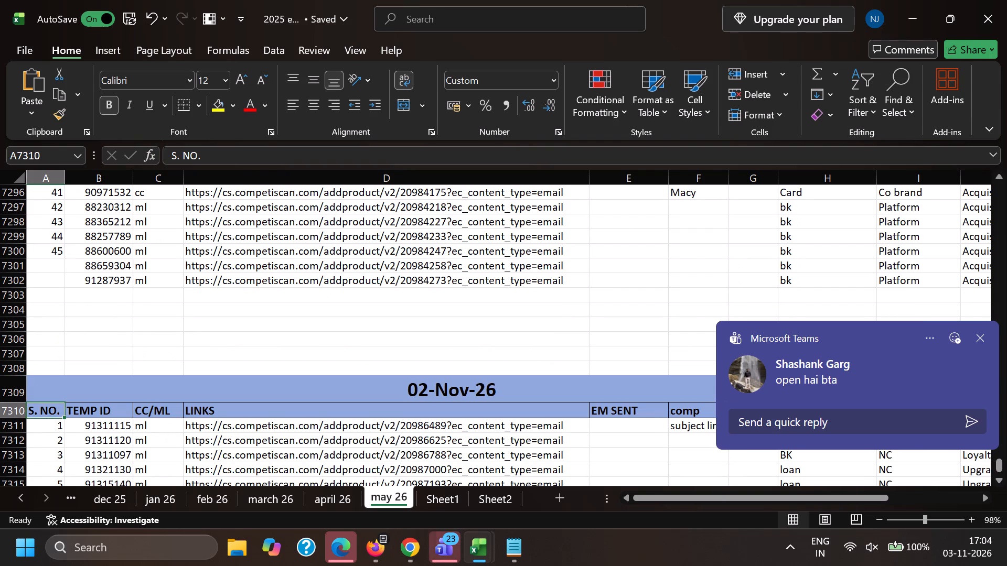
key("ctrl+shift+Right")
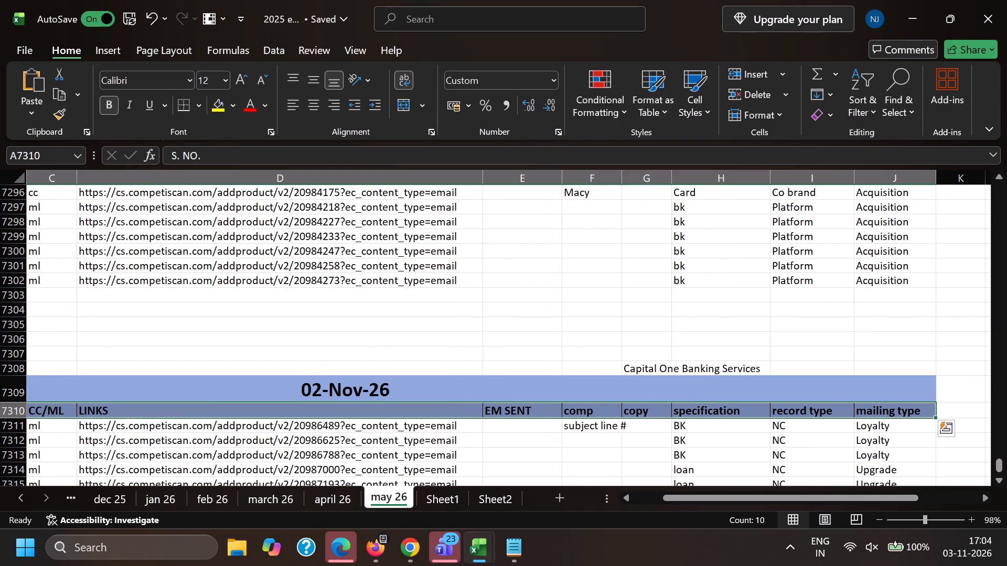
key("ctrl+shift+l")
key("ctrl+shift+l")
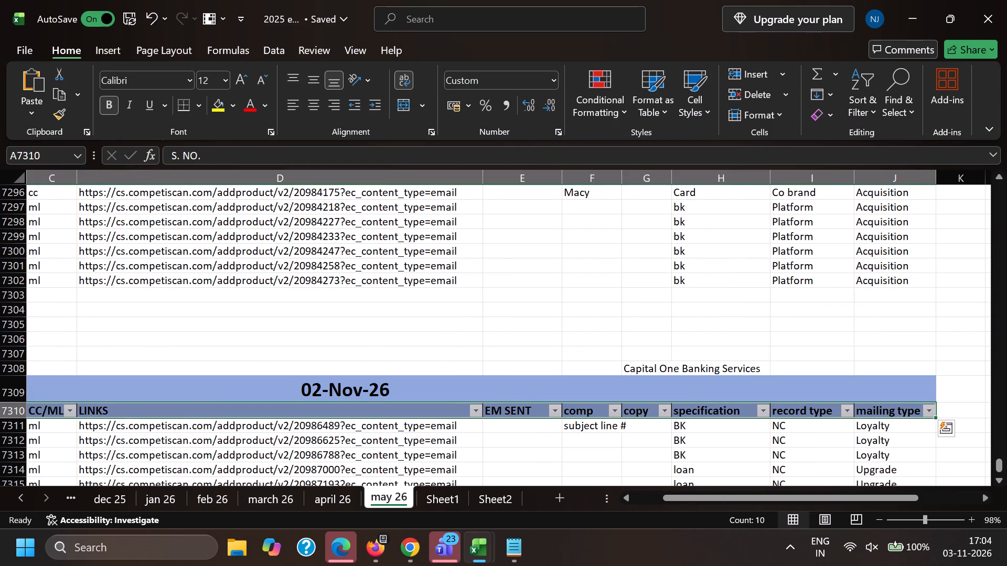
Filter the specification column to show only Card records, excluding BK and loan, and select the first filtered specification cell.
left_click(402, 466)
left_click(763, 415)
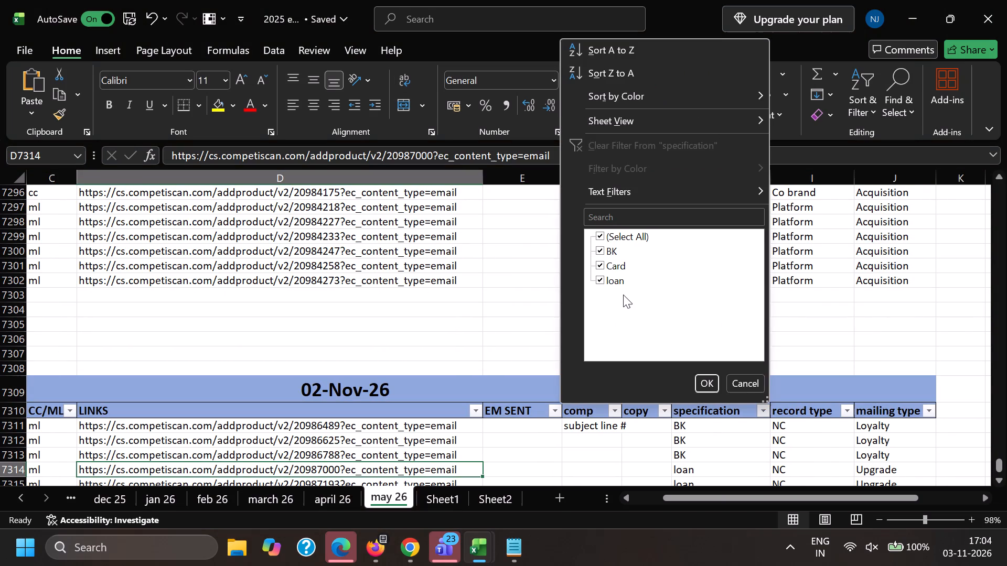
left_click(609, 245)
left_click(618, 281)
left_click(711, 377)
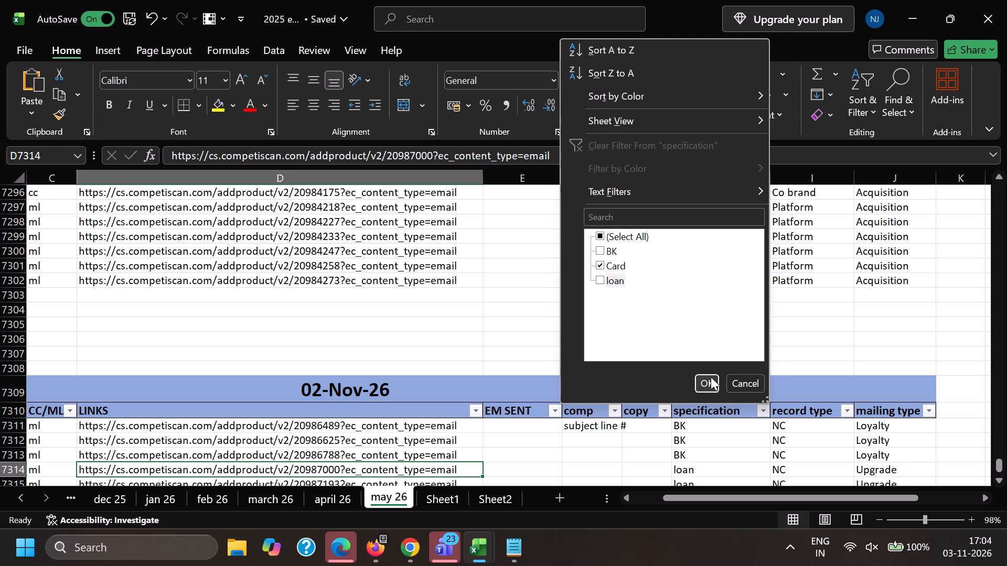
left_click(700, 421)
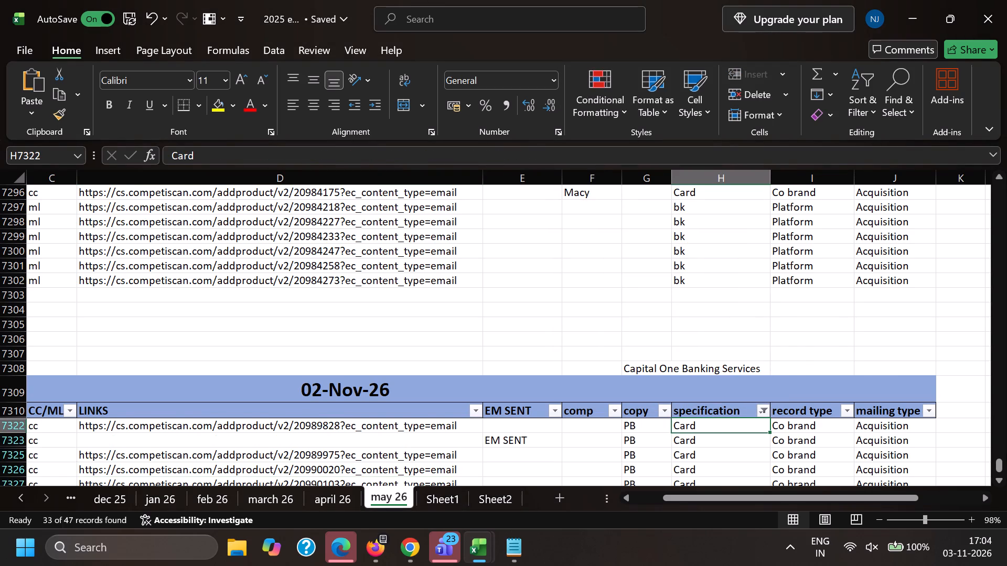
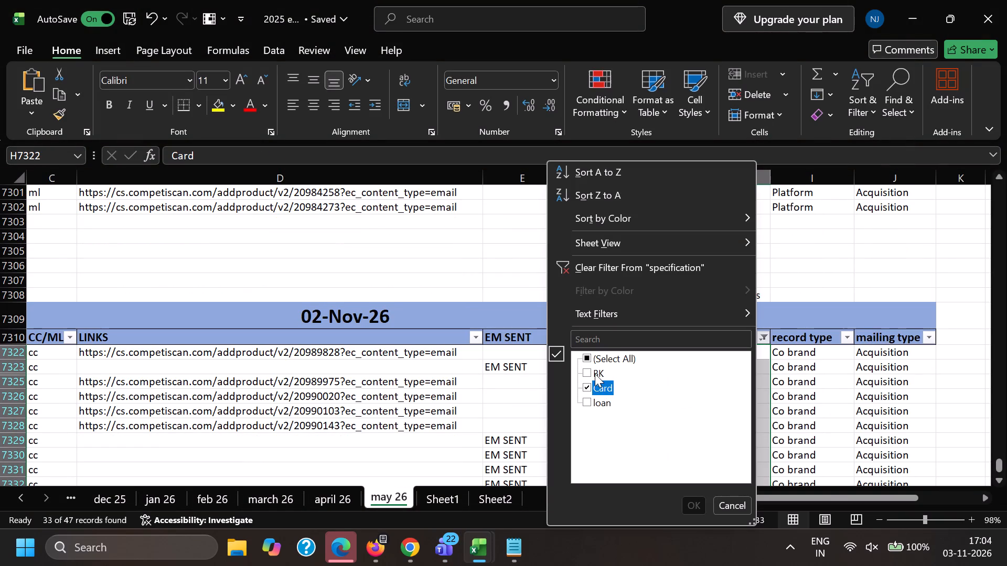
Change the specification filter to show only loan records, leaving out BK and Card, and select the first filtered specification cell.
left_click(602, 402)
left_click(699, 495)
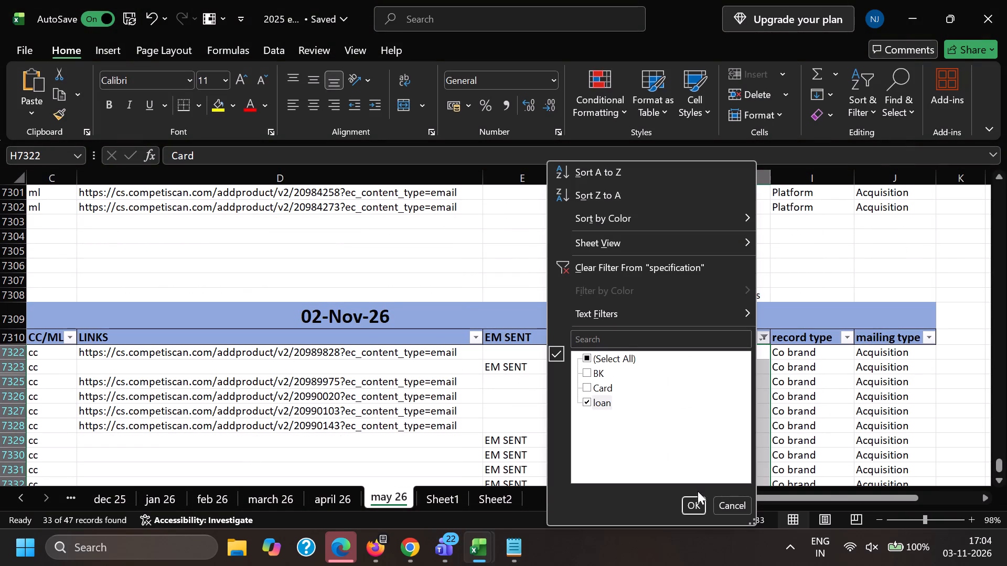
left_click(692, 502)
left_click(702, 350)
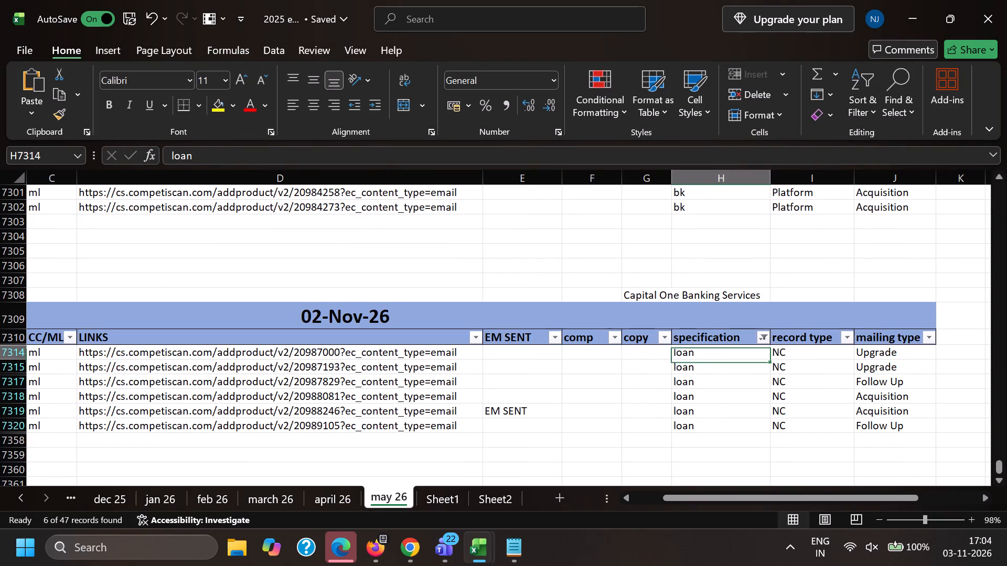
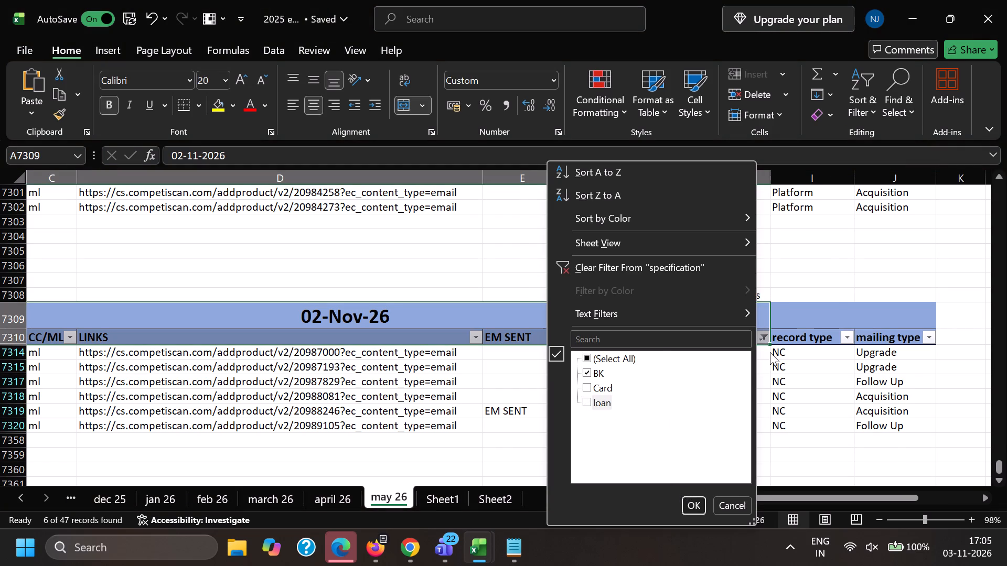
Select all the filtered BK entries in the specification column of the 02-Nov-26 table to check their count.
left_click(683, 349)
key("ctrl+shift+Down")
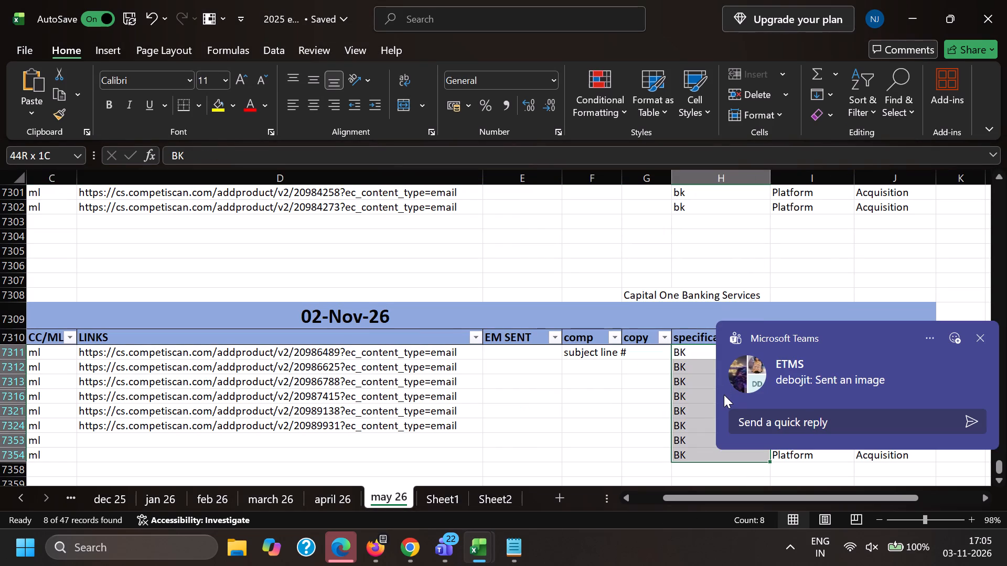
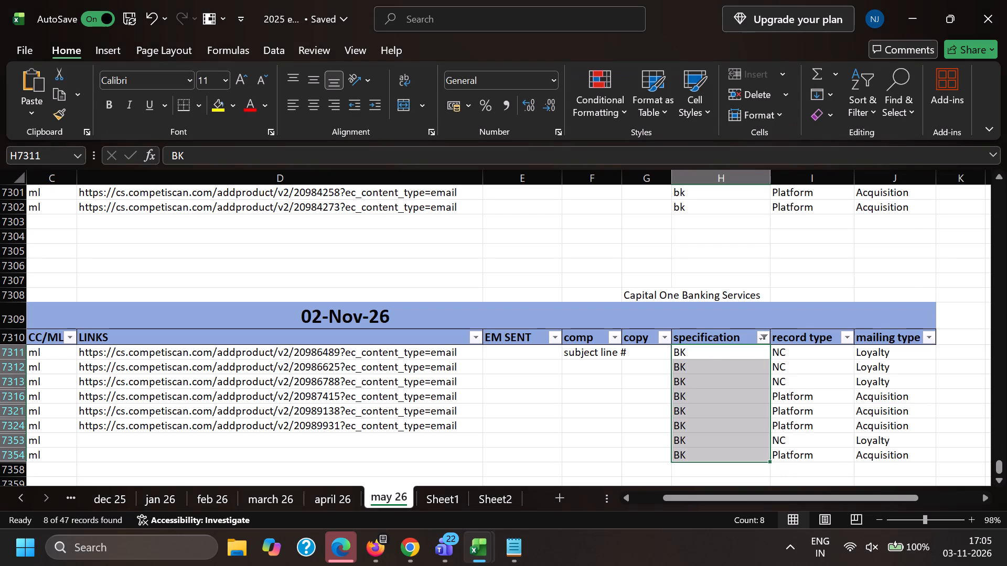
Reset the specification column filter of the 02-Nov-26 table to include all entries.
left_click(622, 365)
left_click(695, 503)
Select the copy column values from row 7346 to row 7355, starting at the first Macy record, to check their sum.
scroll(678, 364, "down", 7)
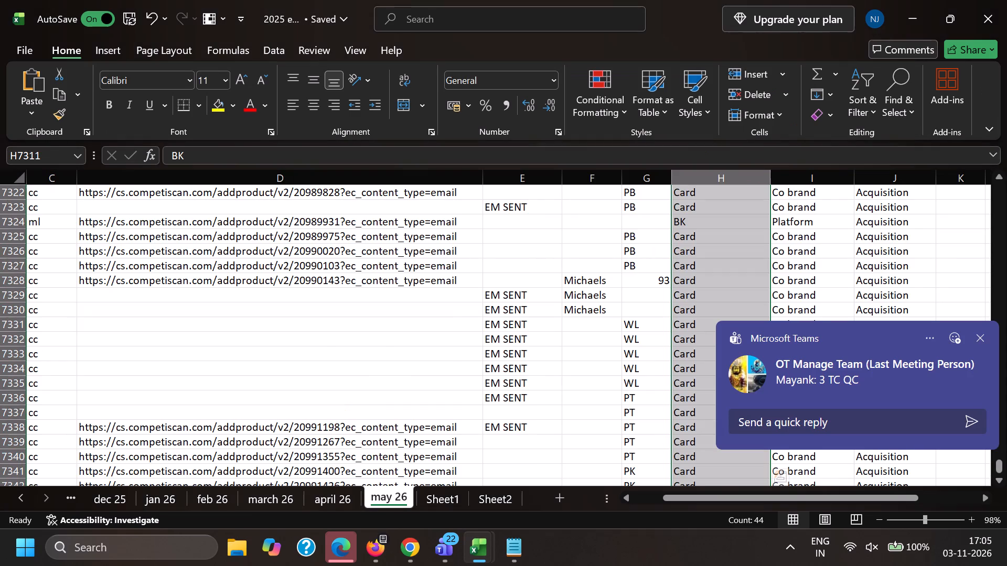
scroll(655, 294, "down", 7)
left_click(647, 242)
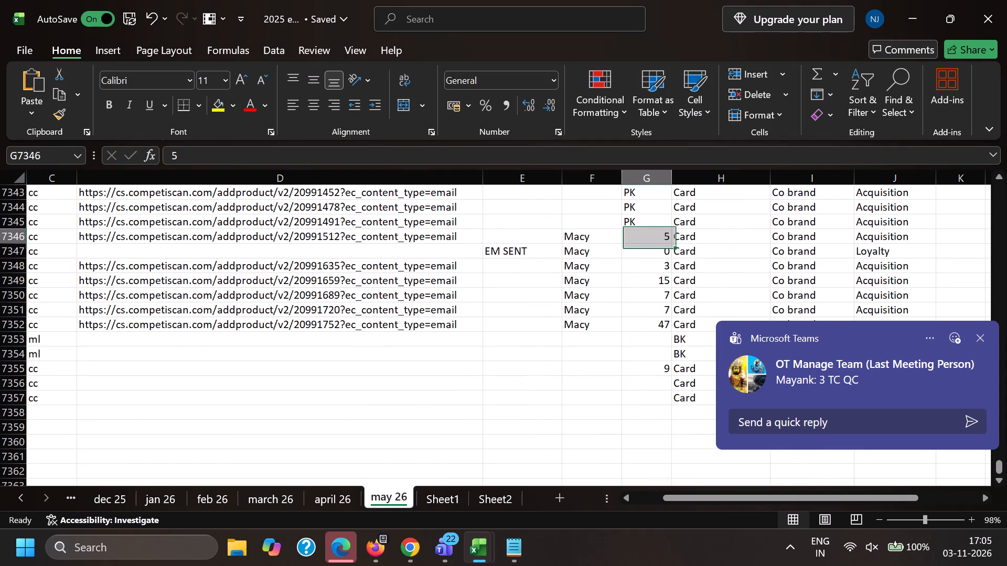
key("ctrl+shift+Down")
key("ctrl+shift+Down")
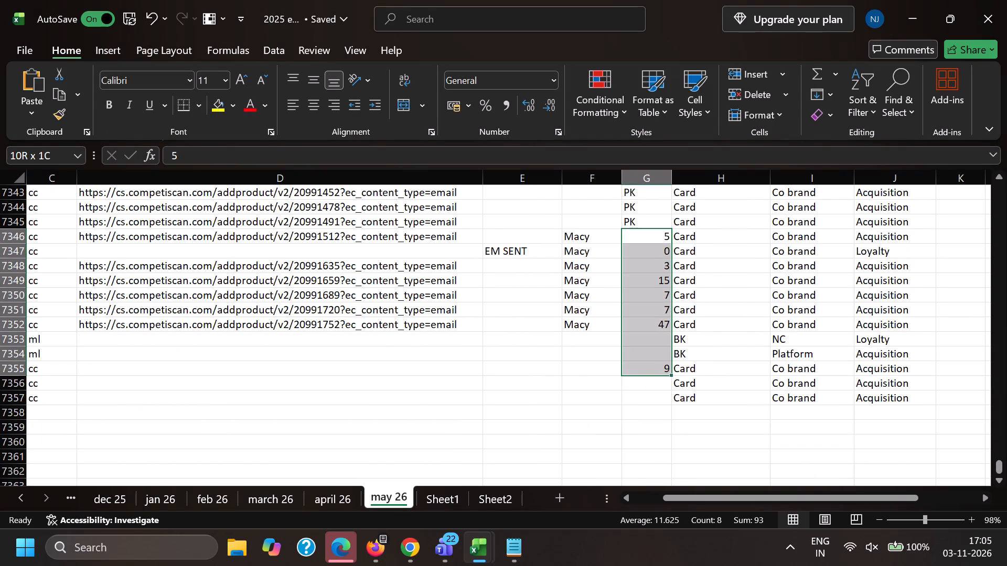
scroll(638, 285, "up", 6)
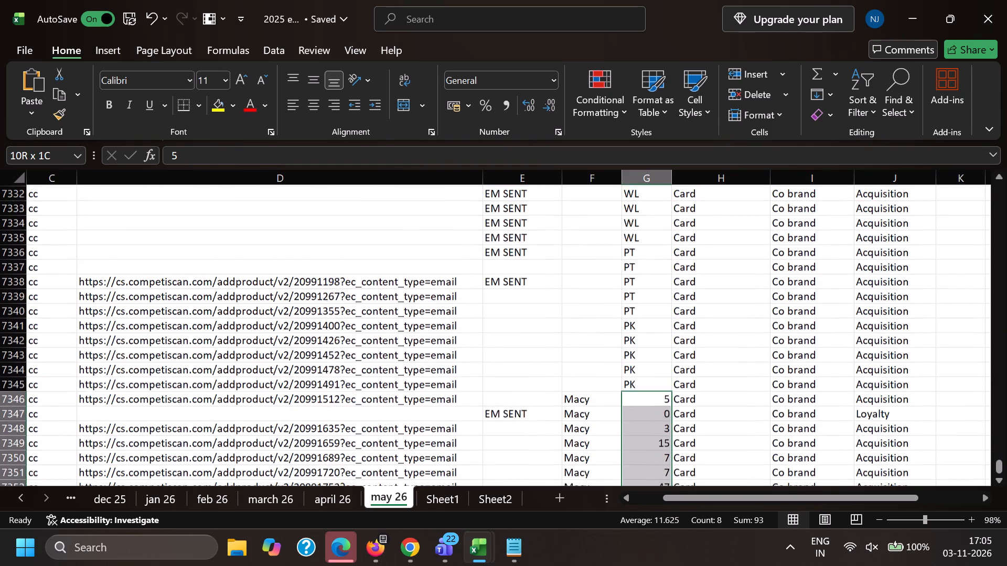
Enter 93 in cell E7367 and 96 in cell E7368, in the blank area below the 02-Nov-26 records.
scroll(542, 377, "down", 4)
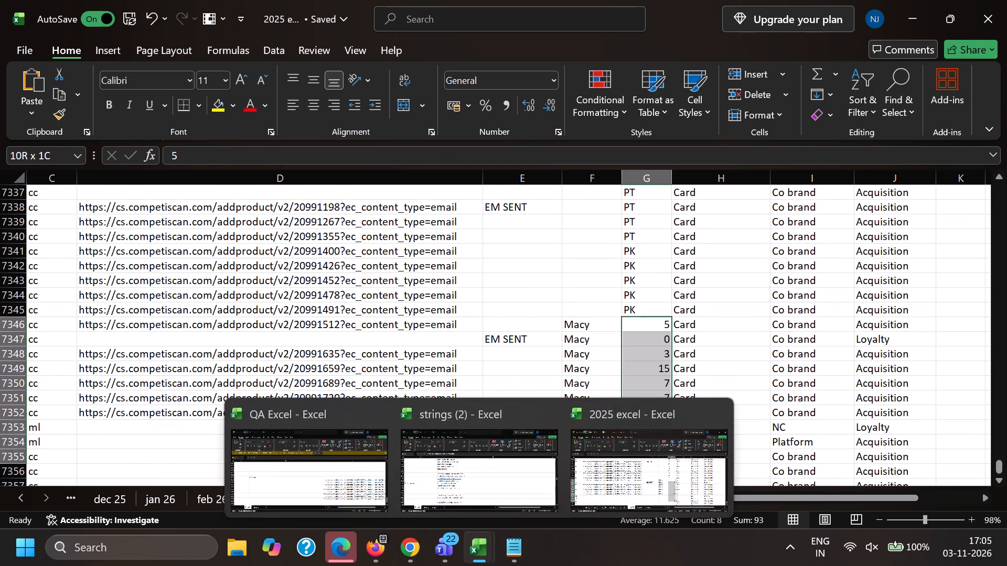
scroll(641, 369, "down", 5)
left_click(529, 412)
key("9")
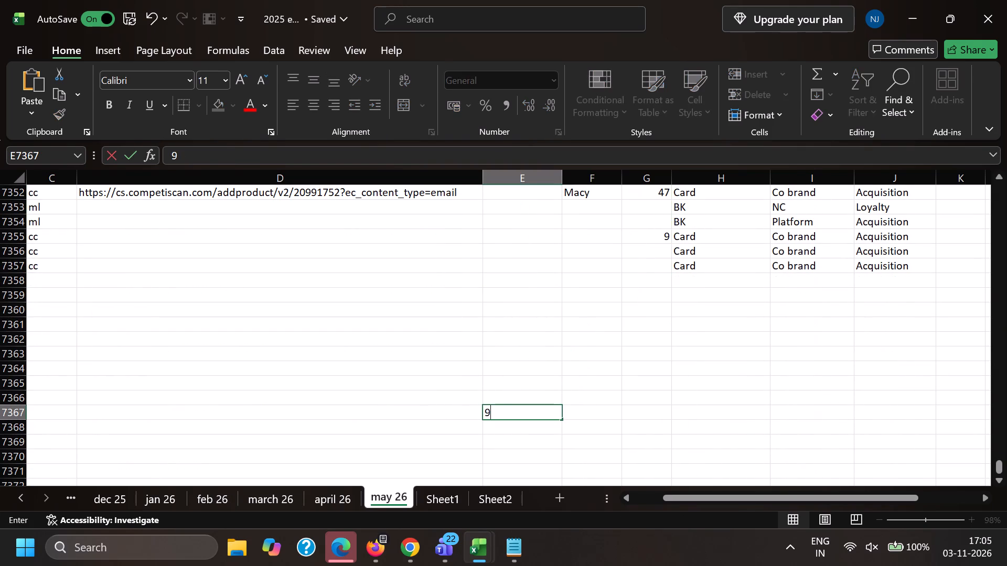
key("6")
key("BackSpace")
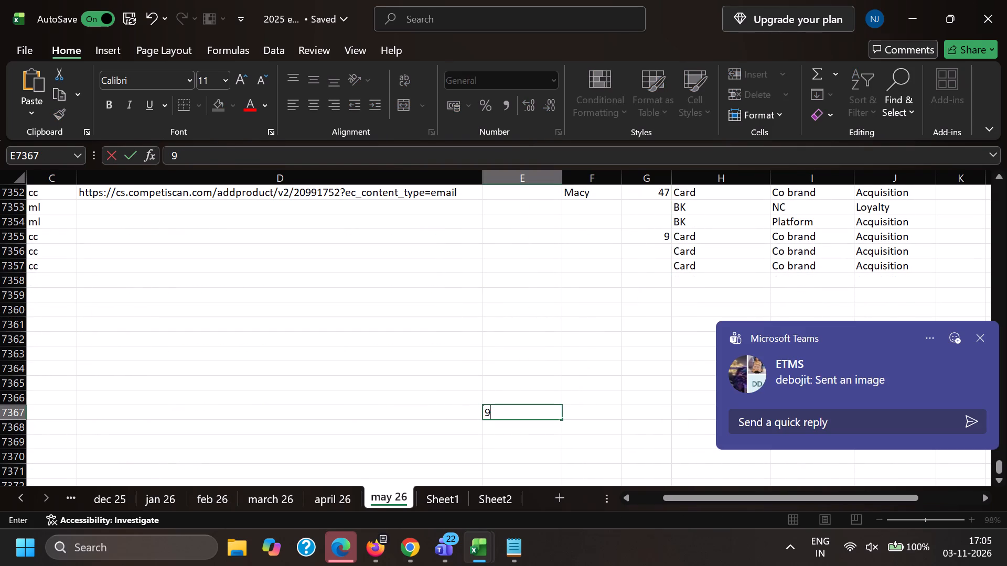
key("3")
key("space")
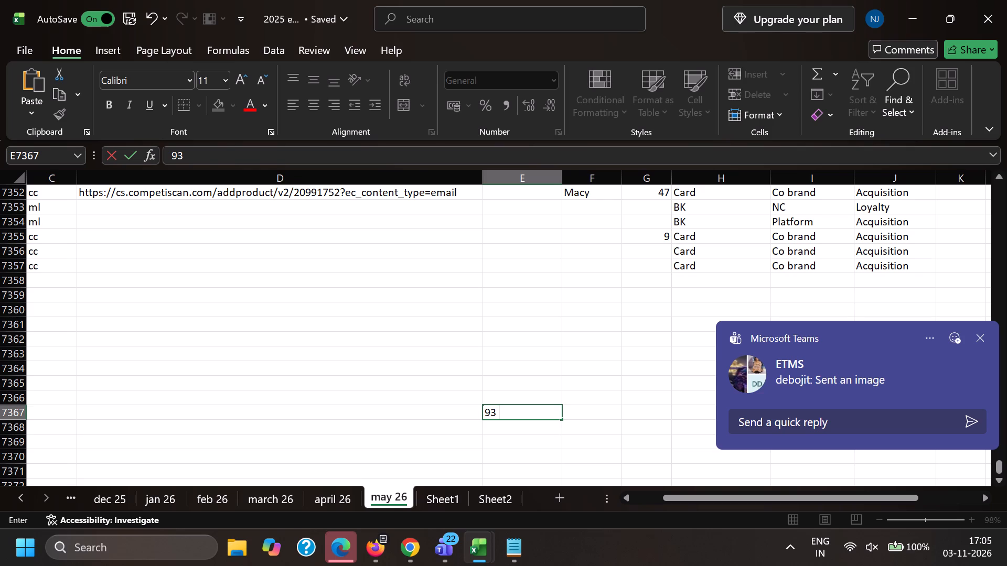
key("Return")
type("96")
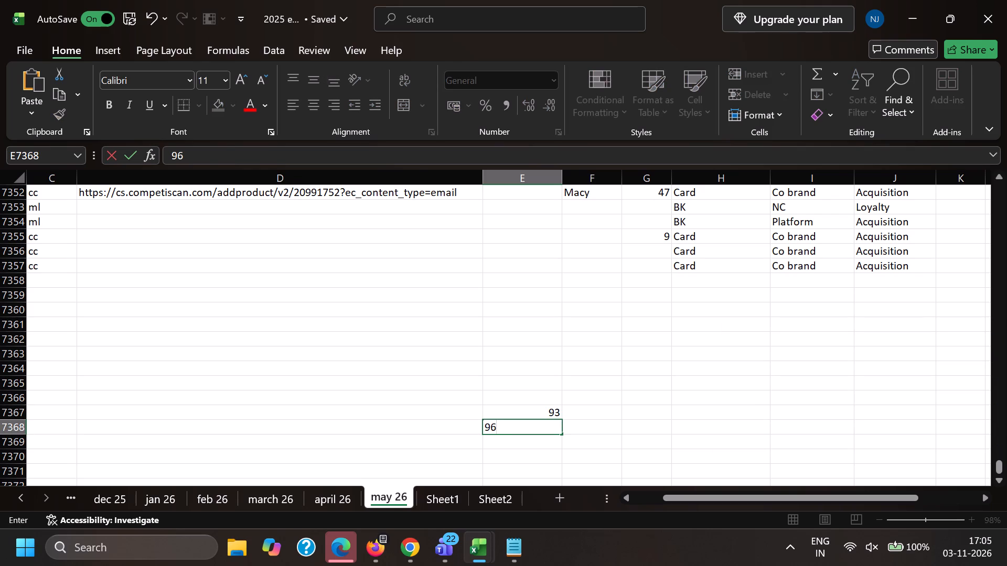
key("Return")
key("Right")
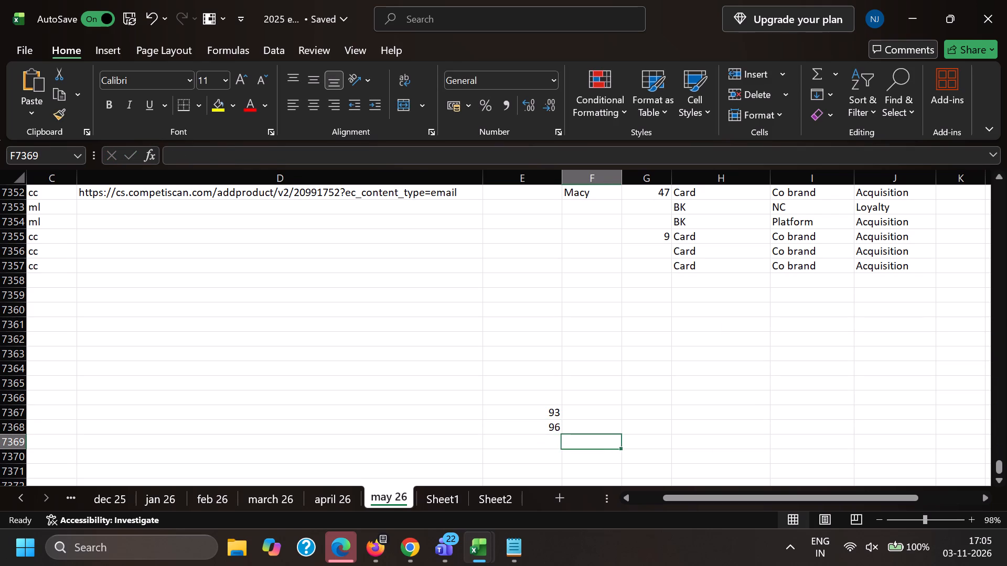
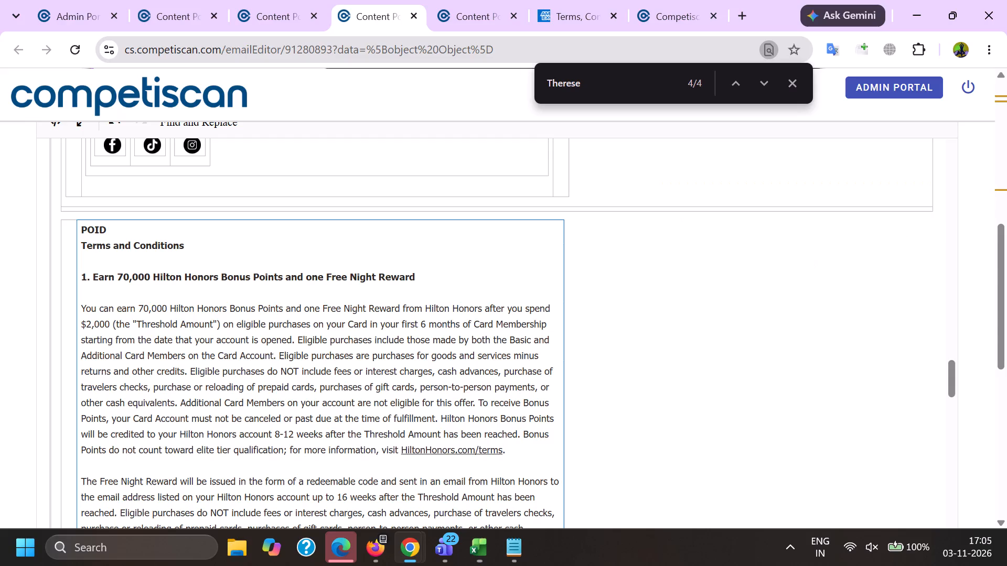
Remove the links from Unsubscribe and Manage Email Preferences in the Hilton Honors email footer.
scroll(276, 329, "down", 3)
scroll(295, 366, "down", 17)
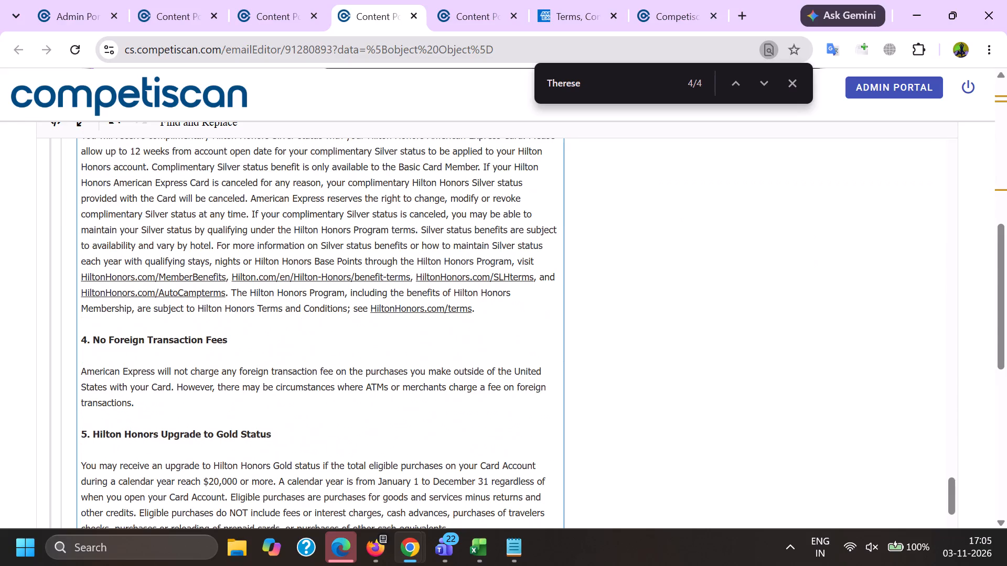
scroll(300, 357, "down", 6)
left_click(302, 410)
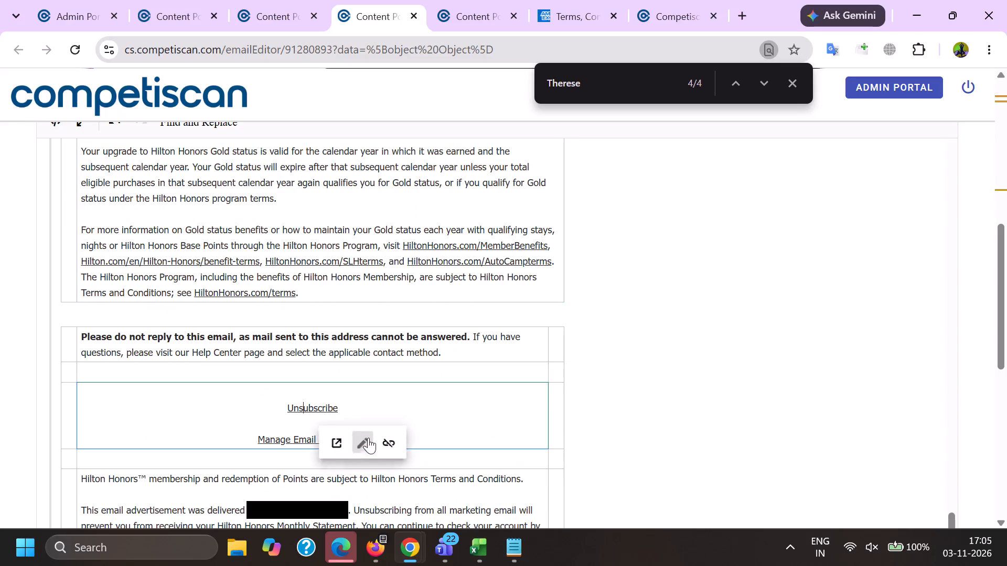
left_click(379, 444)
left_click(325, 434)
left_click(410, 473)
Delete the recipient's email address from the delivery sentence and the tracking code line at the bottom of the email.
scroll(353, 332, "down", 3)
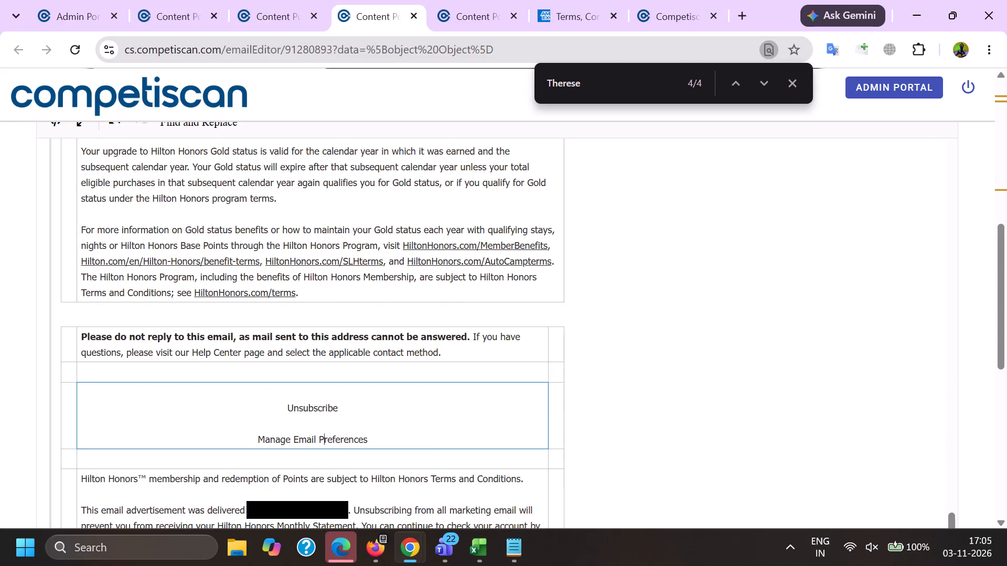
left_click_drag(260, 275, 260, 276)
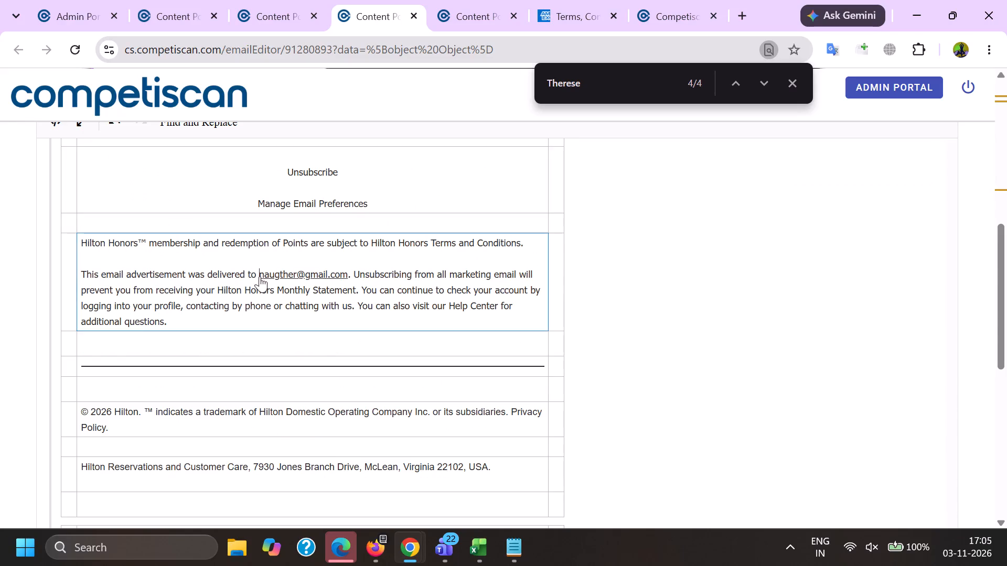
left_click_drag(260, 276, 348, 277)
key("BackSpace")
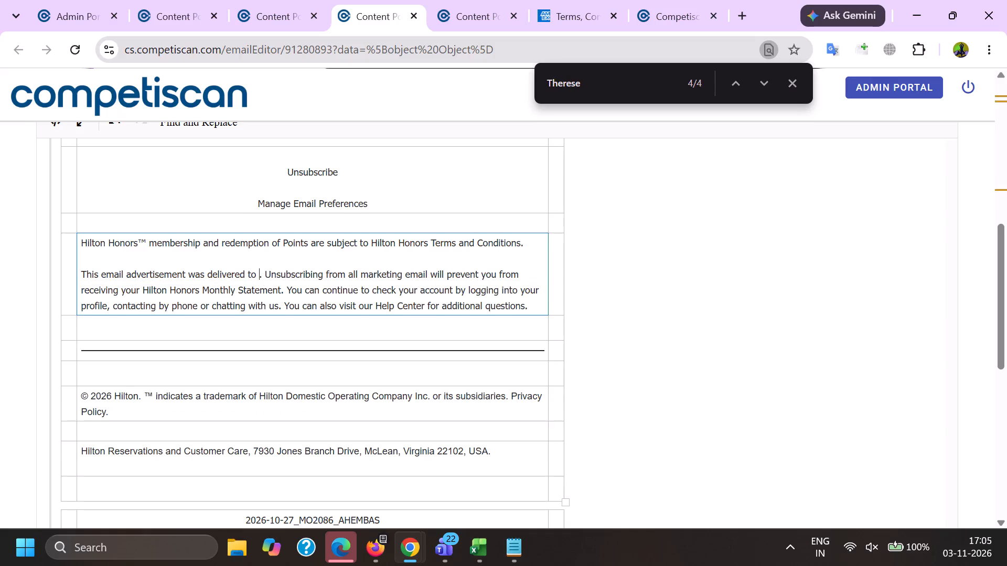
scroll(363, 402, "down", 2)
left_click_drag(246, 496, 382, 504)
key("BackSpace")
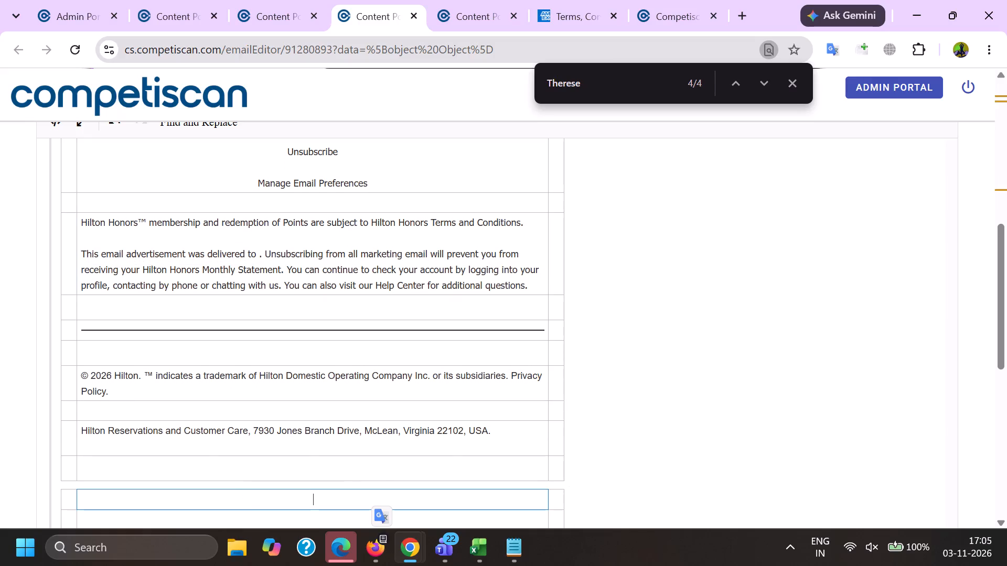
Remove the remaining links from the contact options in the footer paragraph about unsubscribing.
left_click(229, 285)
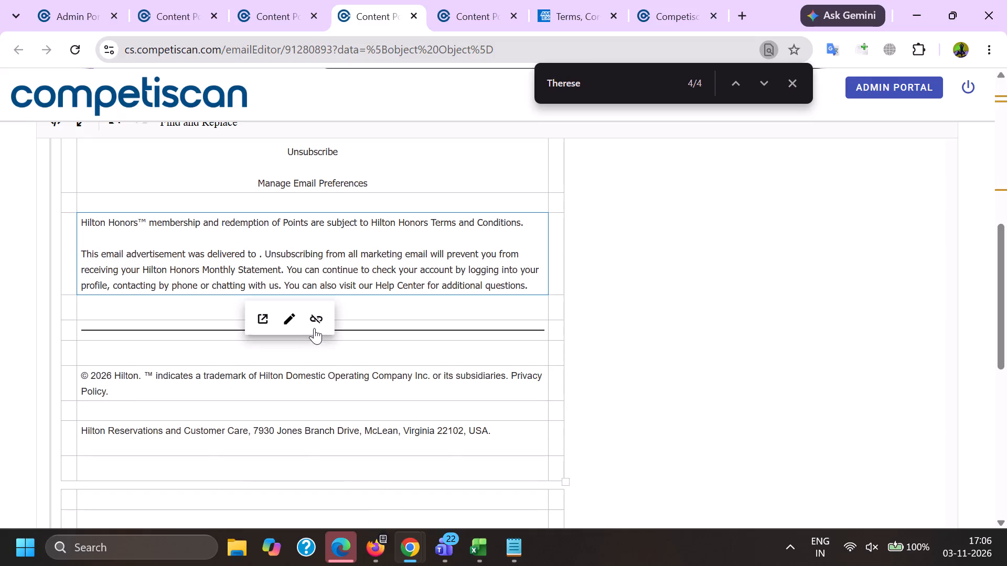
left_click(315, 324)
left_click(481, 271)
left_click(576, 307)
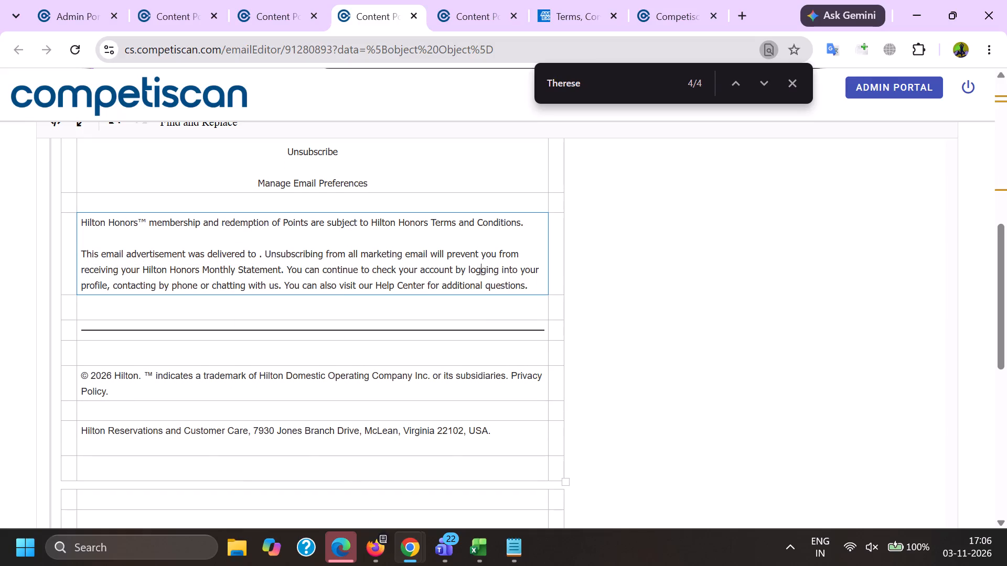
left_click(174, 284)
left_click(264, 315)
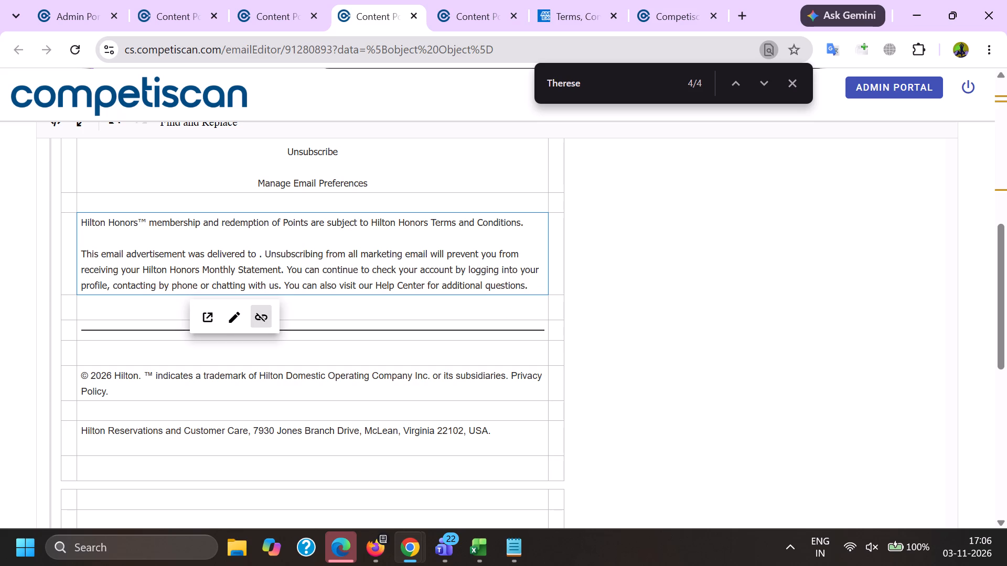
left_click(167, 277)
Save the product info of the edited Hilton Honors email.
scroll(152, 285, "down", 15)
left_click(360, 401)
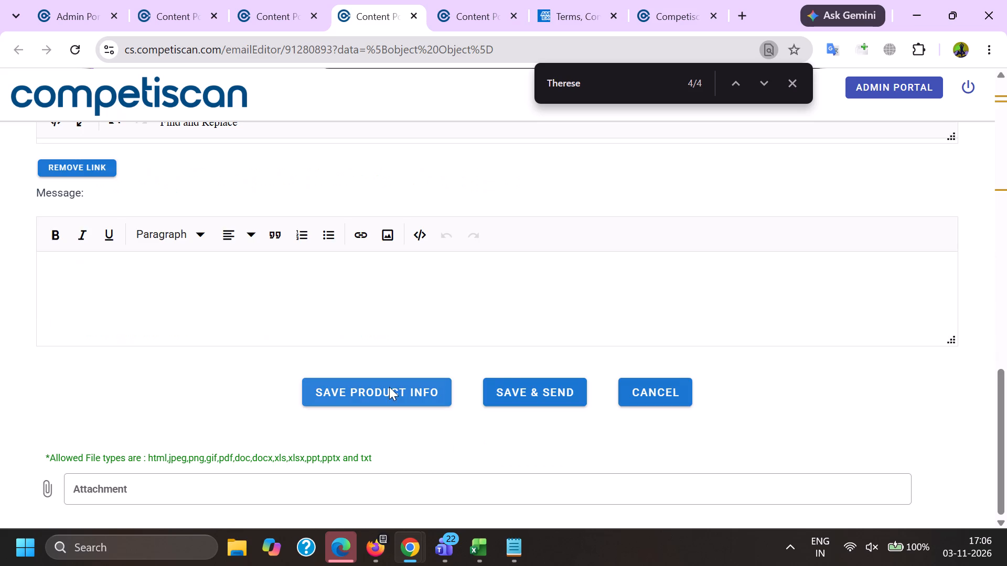
left_click(513, 328)
Open the product form for email record 91280893.
double_click(302, 61)
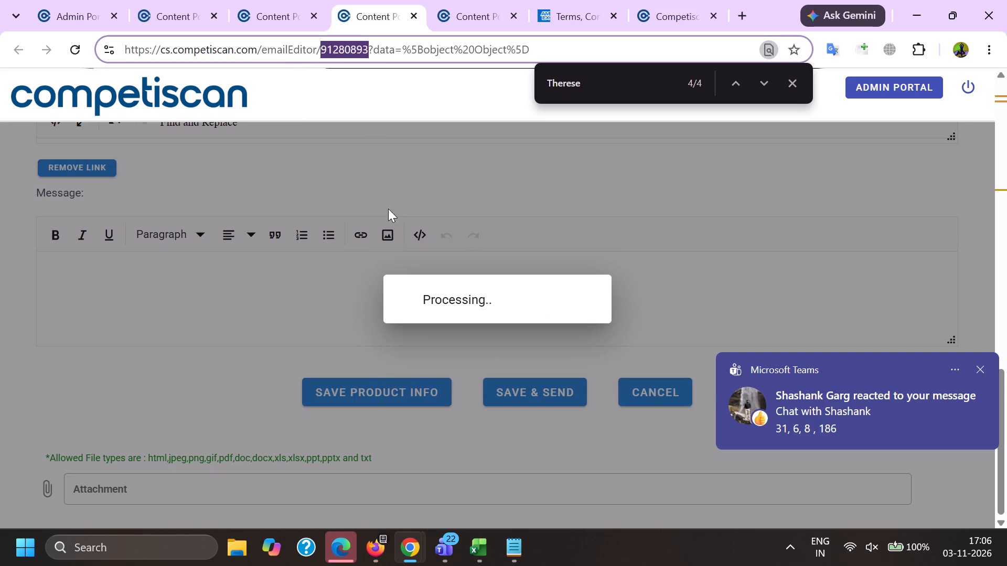
left_click(274, 0)
left_click(388, 1)
left_click_drag(0, 199, 5, 197)
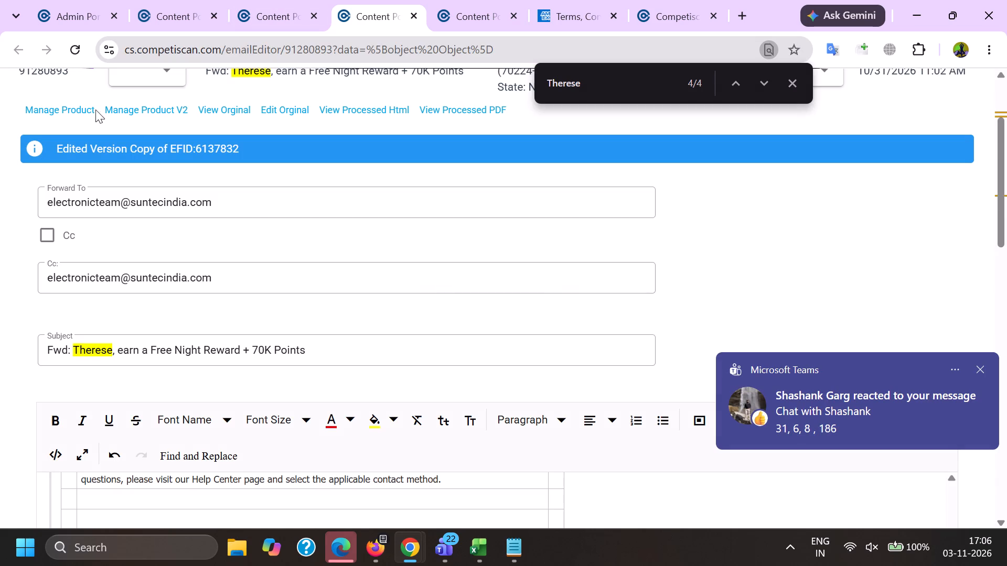
left_click(91, 111)
key("alt+Tab")
scroll(208, 165, "down", 5)
left_click(103, 284)
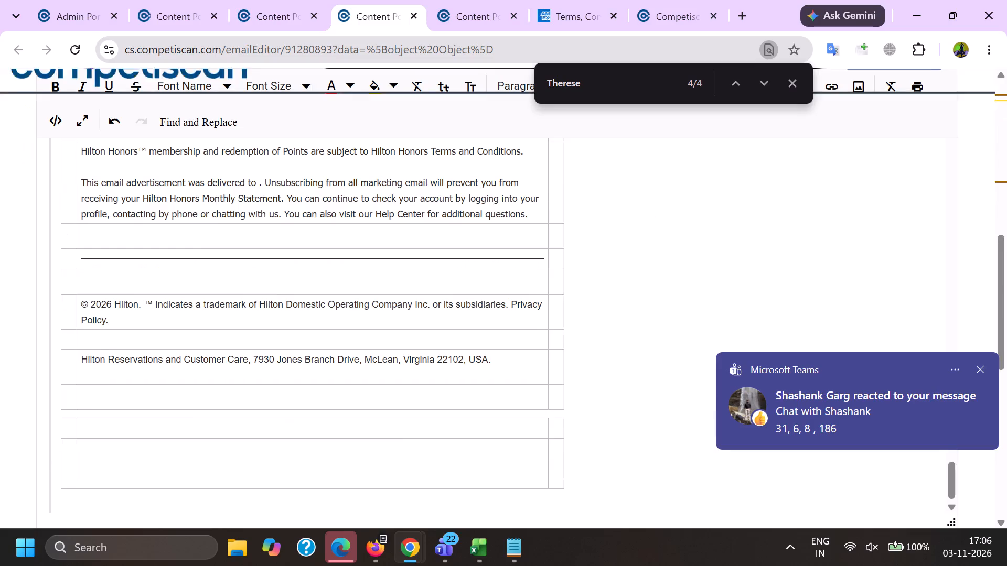
key("Page_Up")
key("Page_Up")
key("Page_Up")
key("Page_Up")
key("Page_Up")
key("Page_Up")
key("Page_Up")
key("Page_Up")
key("Page_Up")
key("Page_Up")
key("Page_Up")
key("Page_Up")
key("Page_Up")
key("Page_Up")
key("Page_Up")
key("Page_Up")
key("Page_Up")
key("Page_Up")
key("Page_Up")
key("Page_Up")
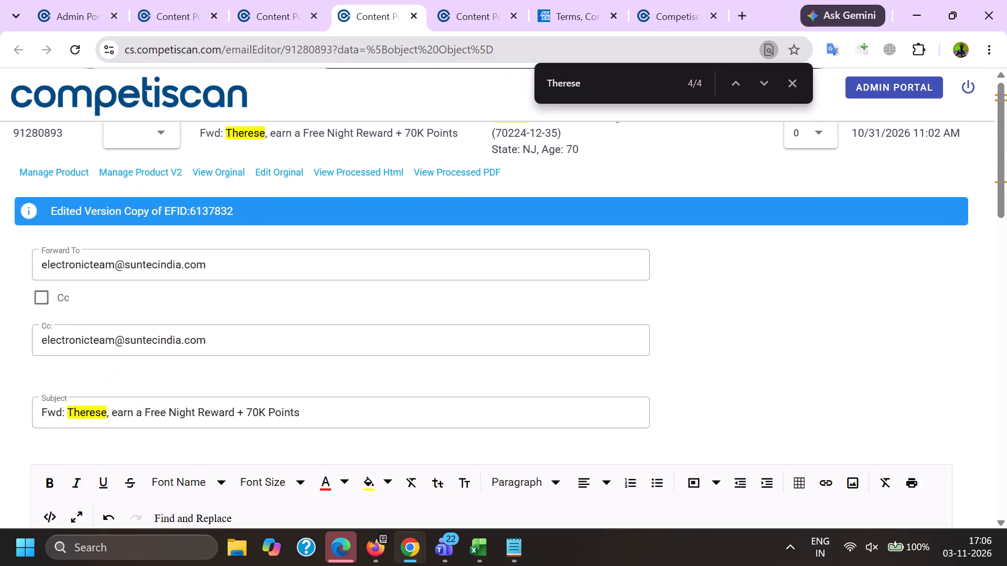
scroll(120, 248, "down", 4)
double_click(94, 262)
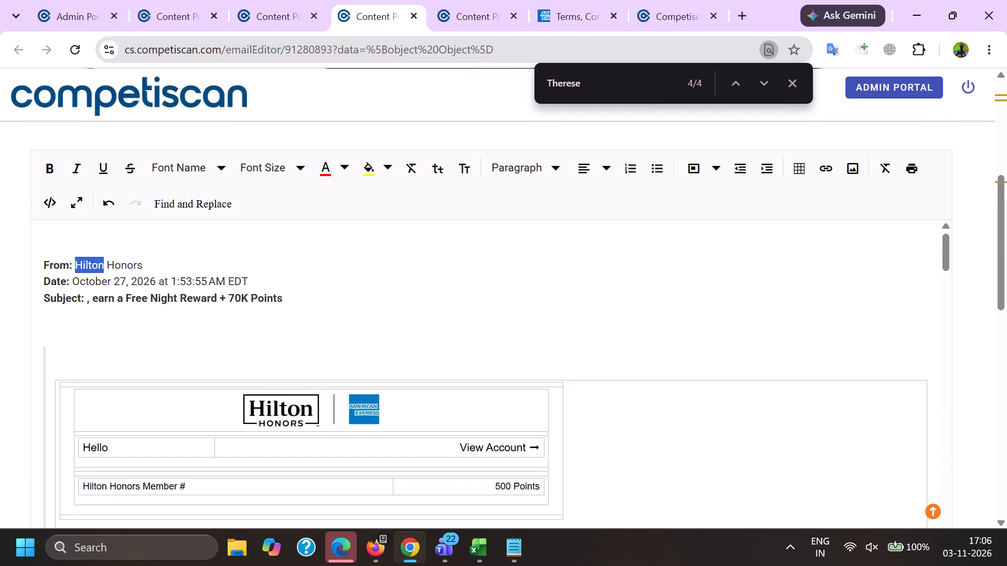
key("shift+Right")
key("shift+Right")
key("shift+Right")
key("ctrl+c")
In the product form, add Hilton Hotels as company with its product image, and look up "Hilton Ho" under Affinity/Association.
key("alt+Tab")
scroll(263, 173, "down", 4)
left_click(314, 361)
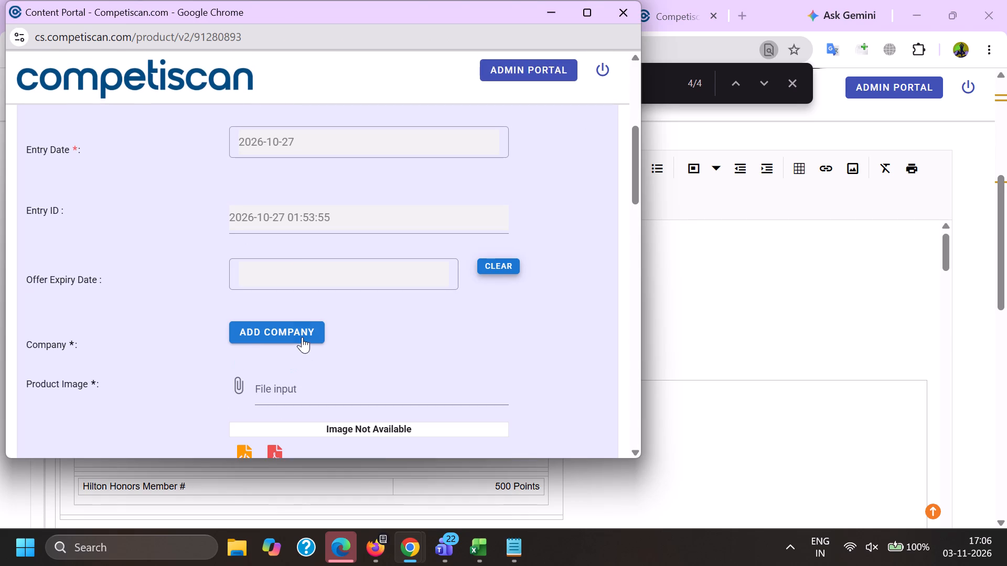
left_click(302, 337)
key("ctrl+v")
scroll(294, 217, "down", 3)
left_click(308, 256)
left_click(373, 294)
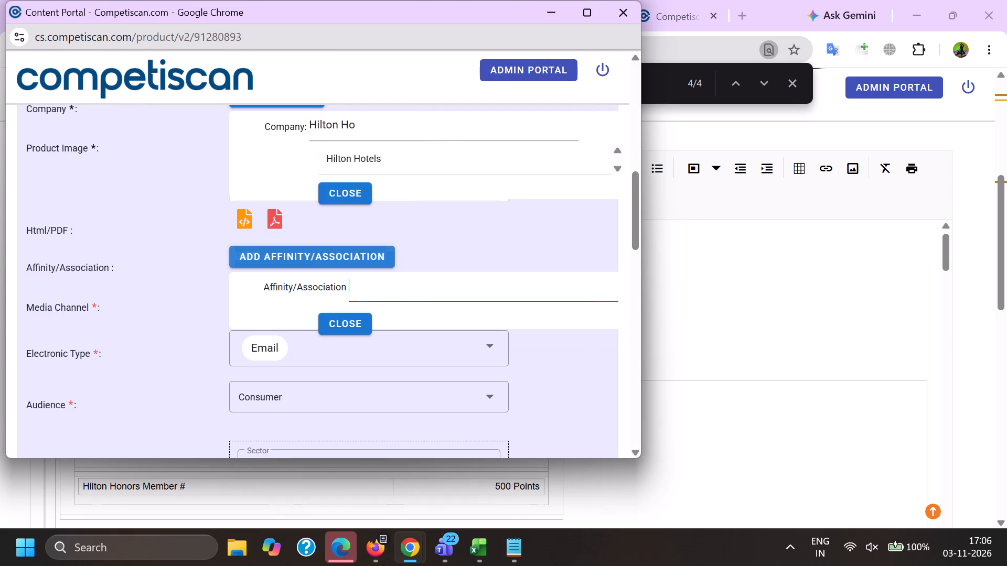
key("ctrl+v")
scroll(339, 340, "up", 2)
left_click(342, 320)
left_click(292, 286)
Add American Express as a company, move it above Hilton Hotels and use its product image.
left_click(292, 251)
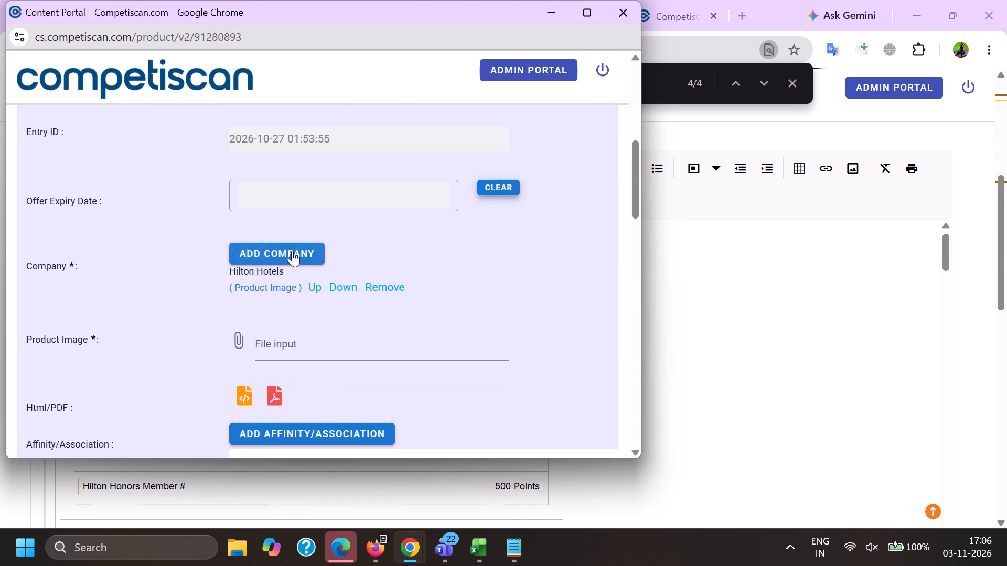
key("a")
key("m")
type("eri")
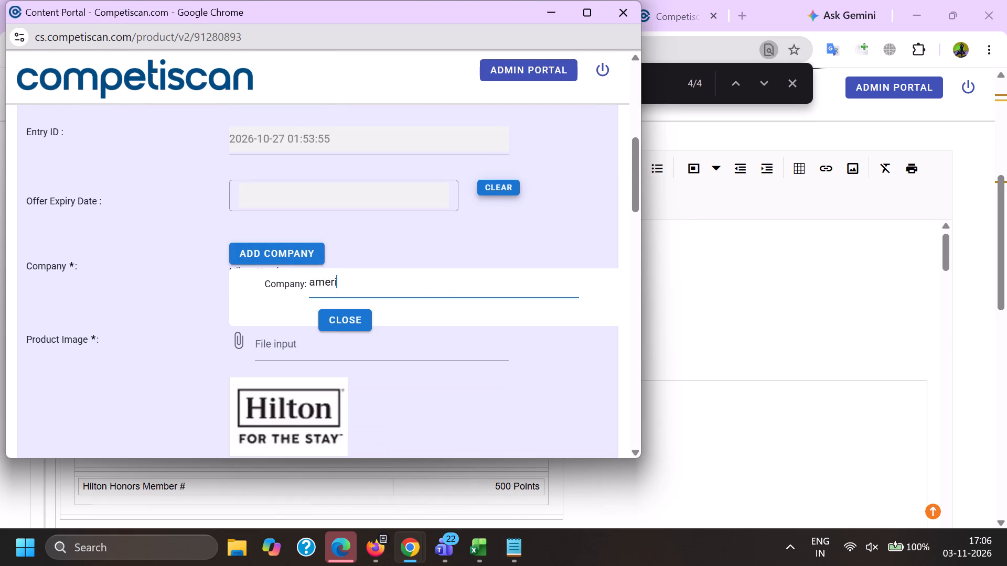
key("c")
key("space")
key("e")
key("x")
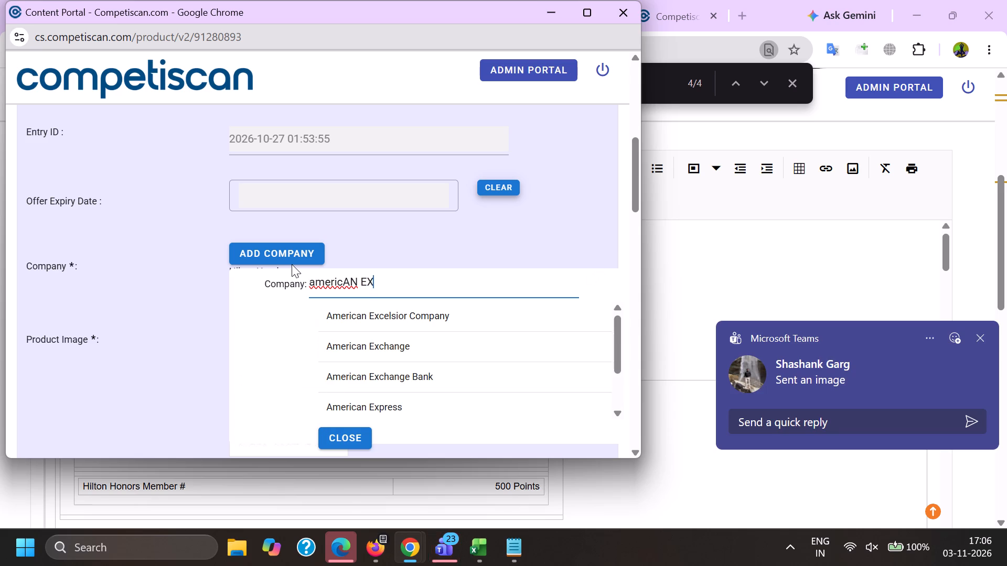
left_click(397, 402)
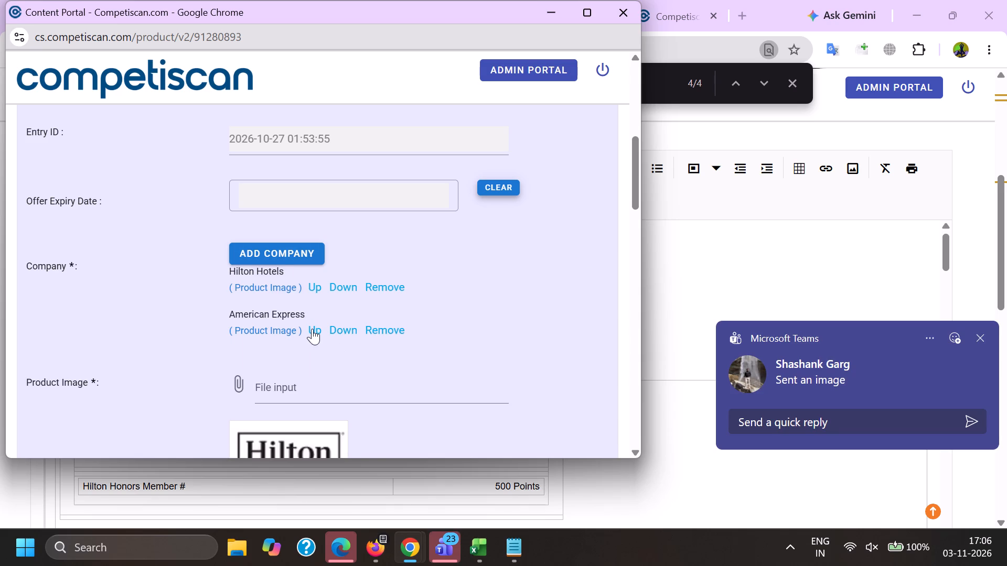
left_click(312, 328)
left_click(290, 290)
Set the offer expiry date to 13 January 2027.
left_click(279, 206)
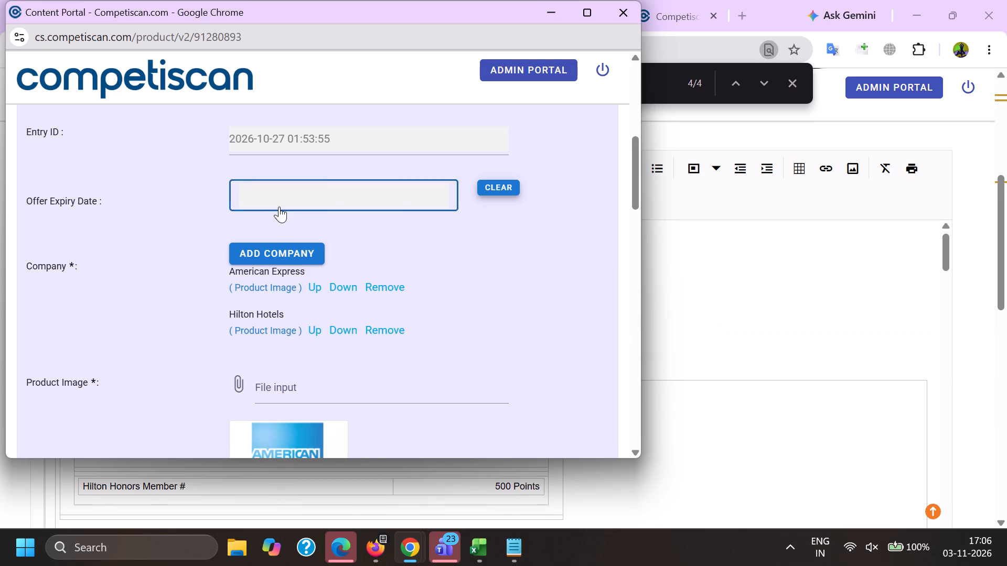
scroll(341, 264, "down", 10)
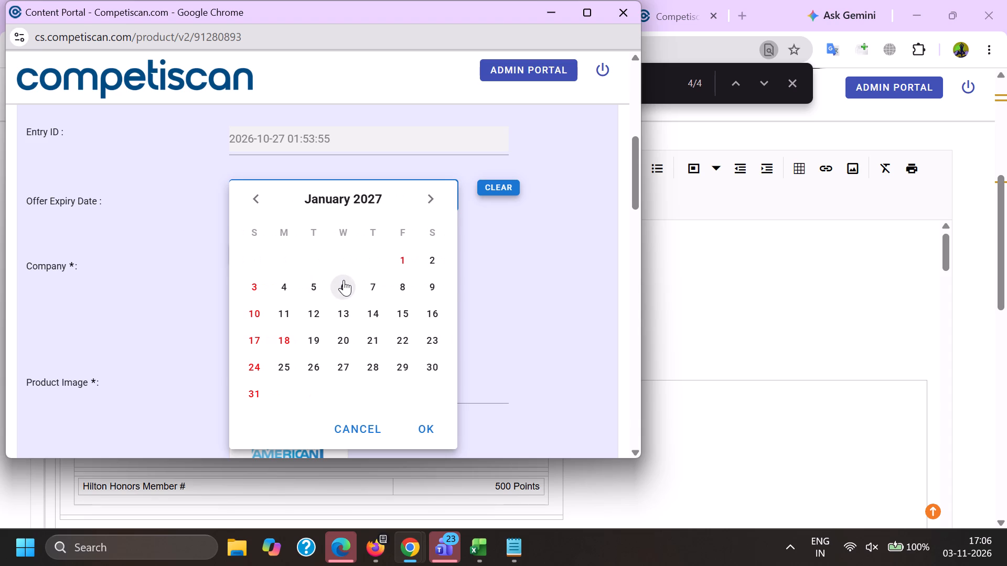
left_click(350, 320)
left_click(437, 436)
Add Hilton Hotels (Hotel/Resort/Travel) as the affinity/association.
scroll(335, 231, "down", 5)
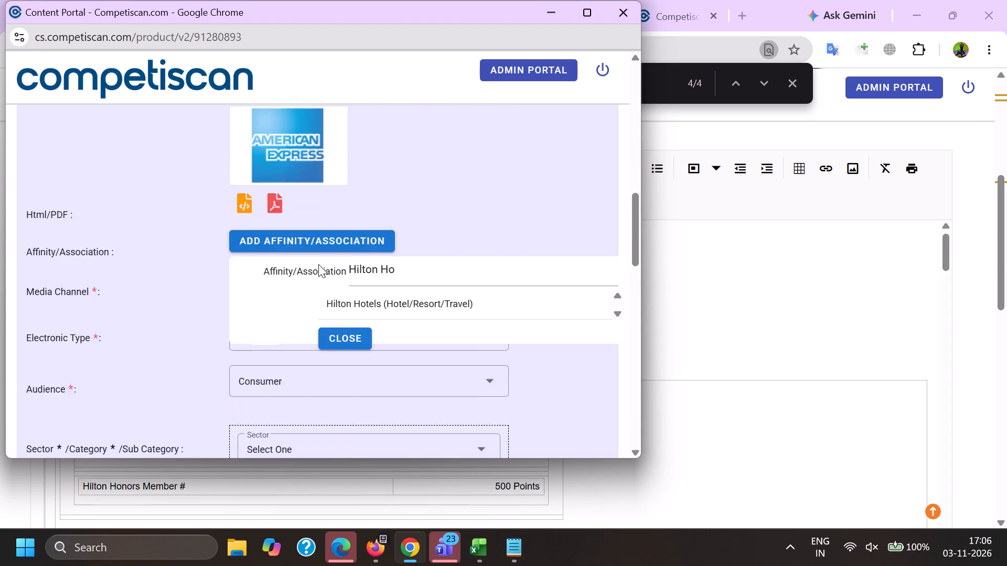
scroll(318, 264, "down", 1)
scroll(336, 299, "up", 1)
left_click(343, 230)
Add a classification with sector Travel & Leisure and category Hotels.
scroll(306, 141, "down", 1)
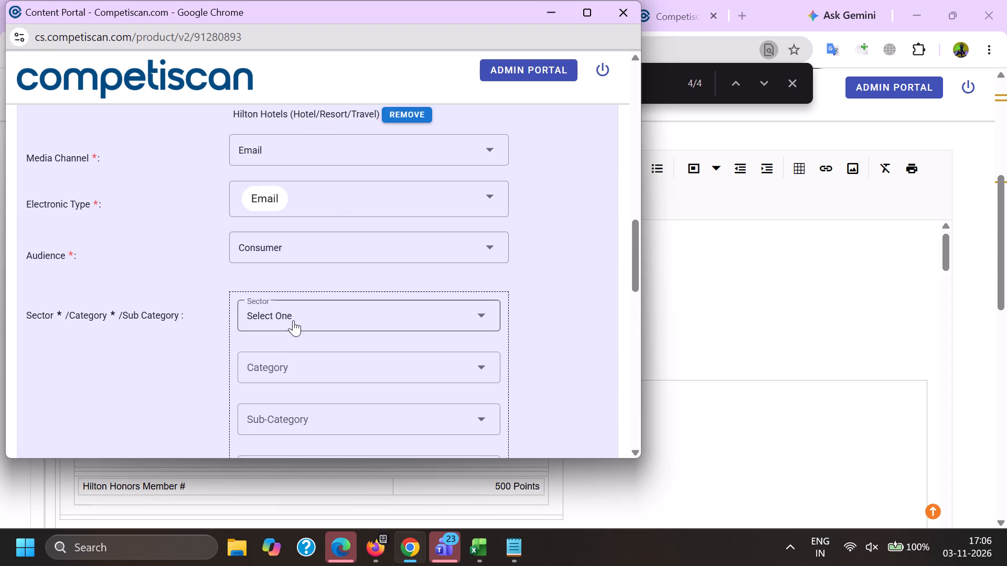
left_click(293, 320)
scroll(293, 309, "down", 7)
left_click(329, 424)
left_click(161, 391)
left_click(272, 369)
scroll(320, 162, "down", 2)
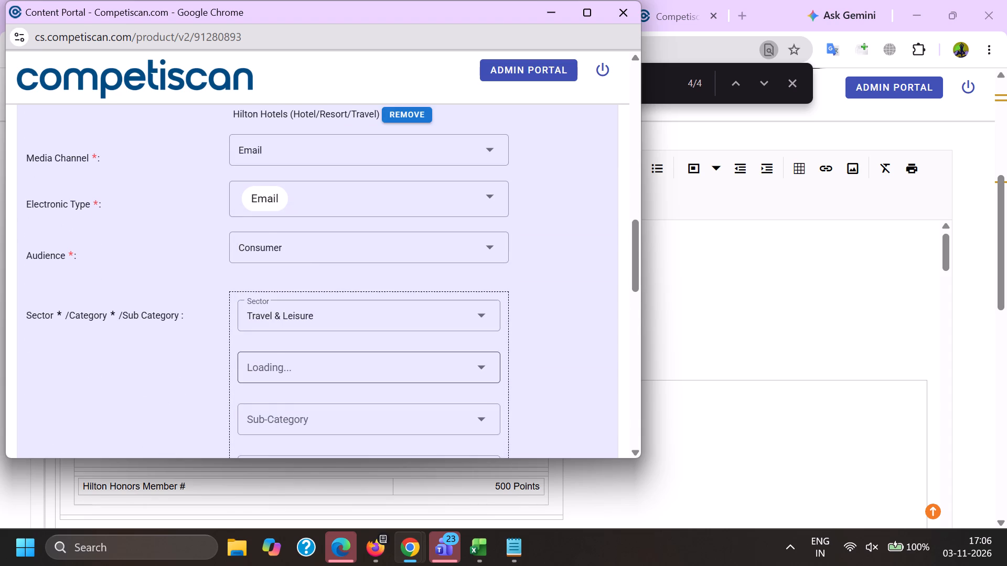
left_click(285, 208)
left_click_drag(173, 217, 175, 223)
left_click(263, 359)
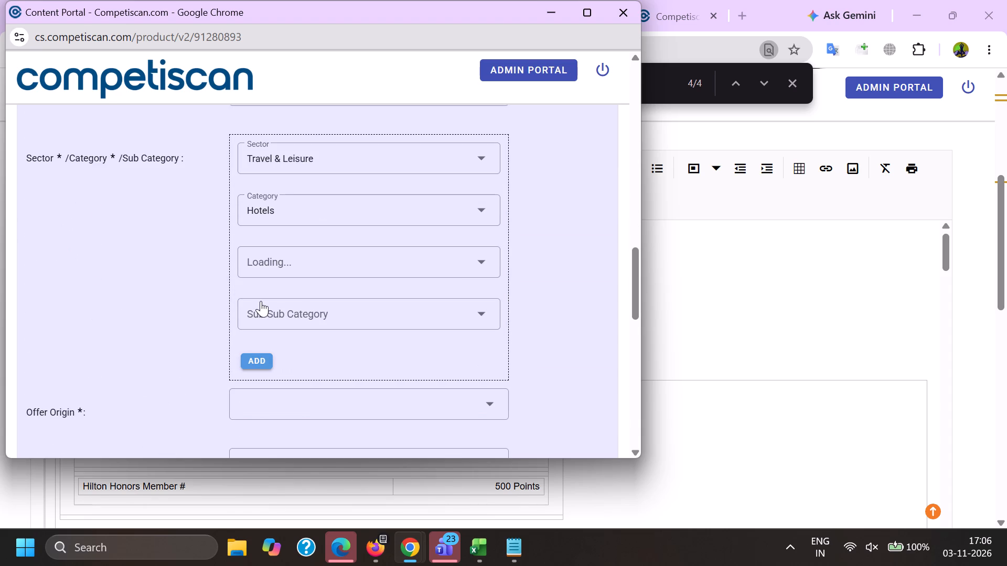
Add the classification Credit Cards / Payment Cards / Credit Cards and place it above Travel & Leisure / Hotels.
left_click(285, 187)
scroll(287, 329, "up", 7)
left_click(310, 306)
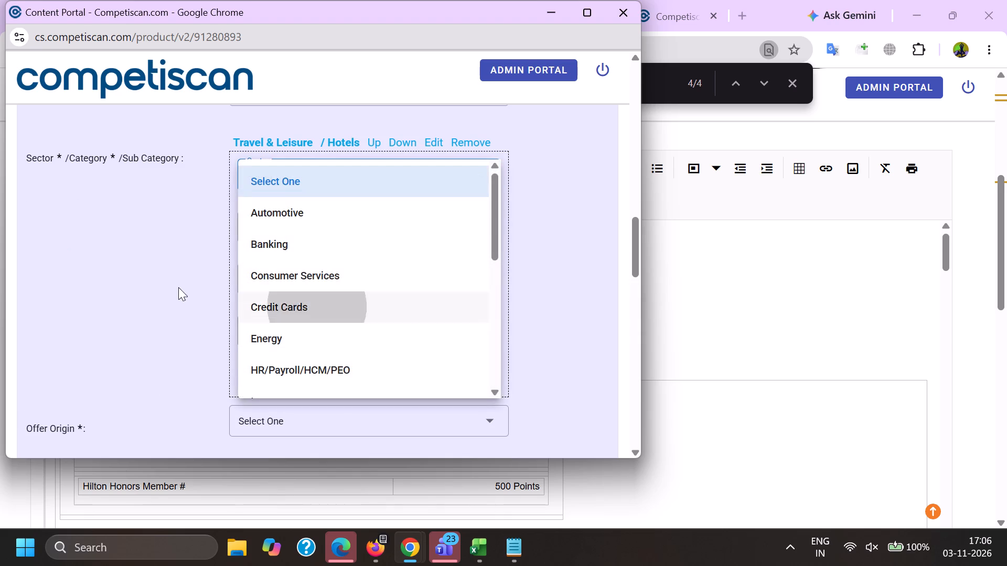
left_click_drag(178, 286, 191, 283)
left_click(310, 228)
left_click(292, 289)
left_click(281, 280)
scroll(298, 205, "down", 2)
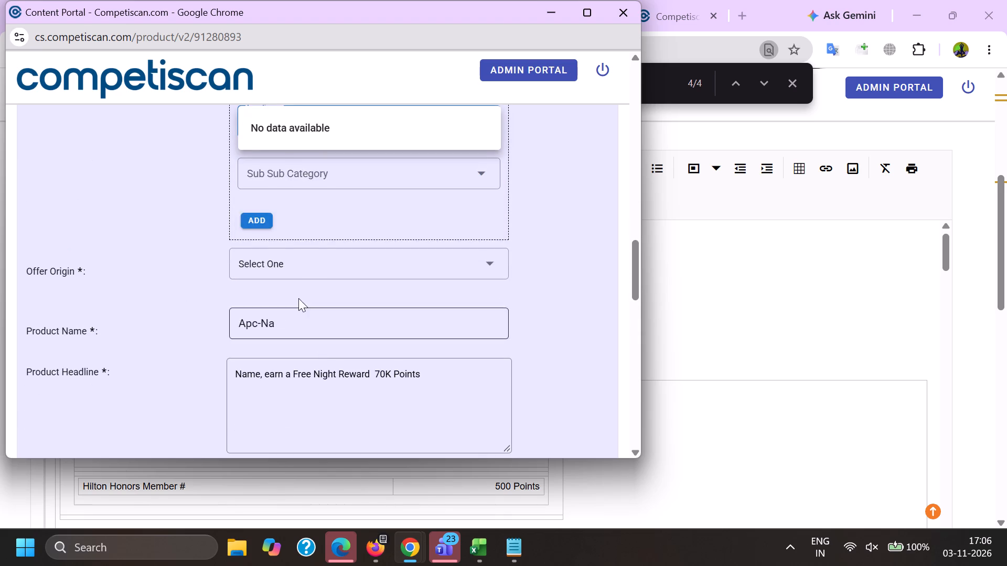
left_click(298, 282)
left_click_drag(108, 263, 116, 262)
left_click(261, 220)
scroll(281, 335, "up", 4)
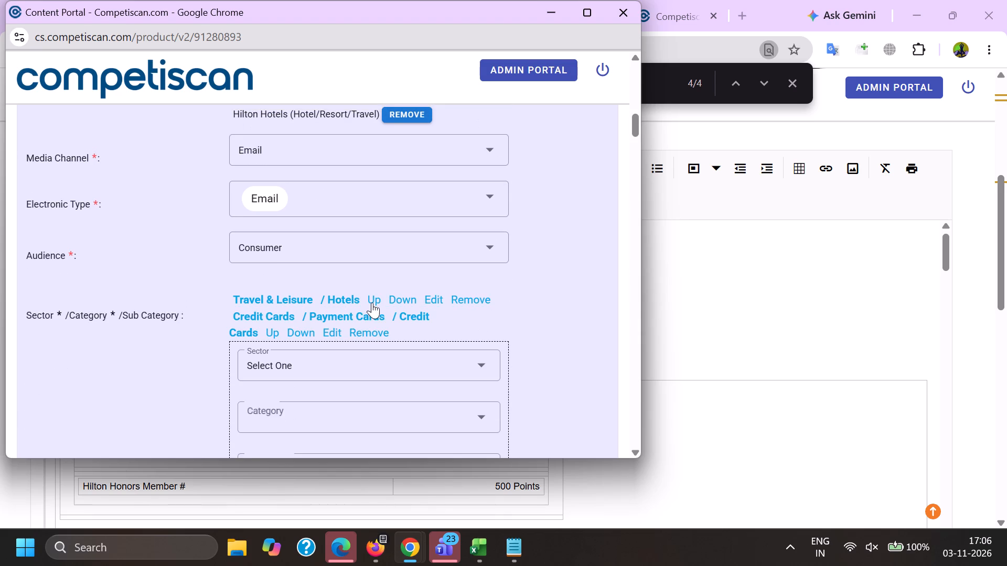
left_click(391, 299)
Set the offer origin to Provider/Bank and the product name to Hilton Honors American Express Card.
scroll(380, 281, "down", 4)
left_click(325, 291)
double_click(313, 363)
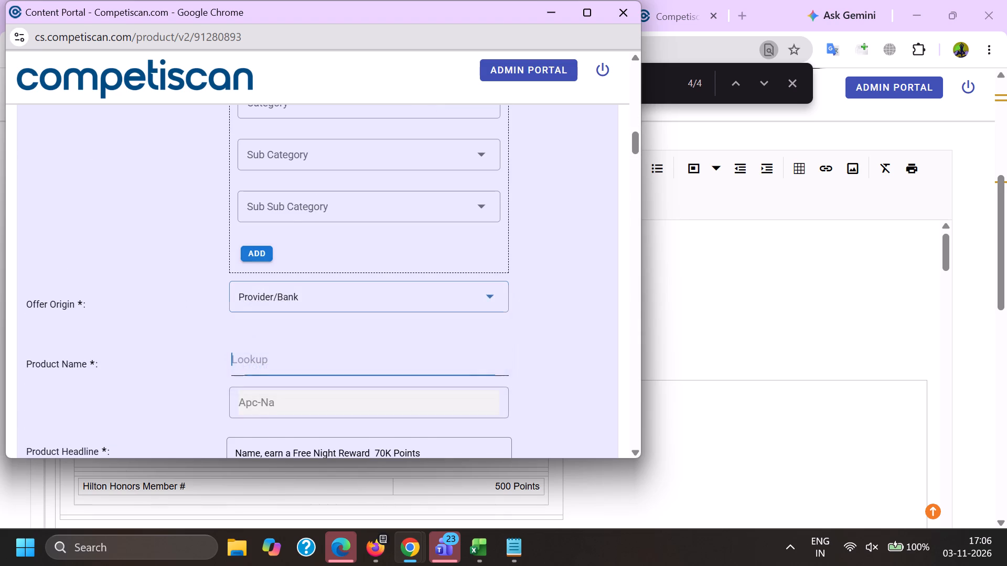
key("ctrl+v")
scroll(285, 212, "down", 2)
left_click(331, 307)
Add the classification Credit Cards / Payment Cards / Business Credit Cards and place it above Travel & Leisure / Hotels.
scroll(330, 318, "up", 5)
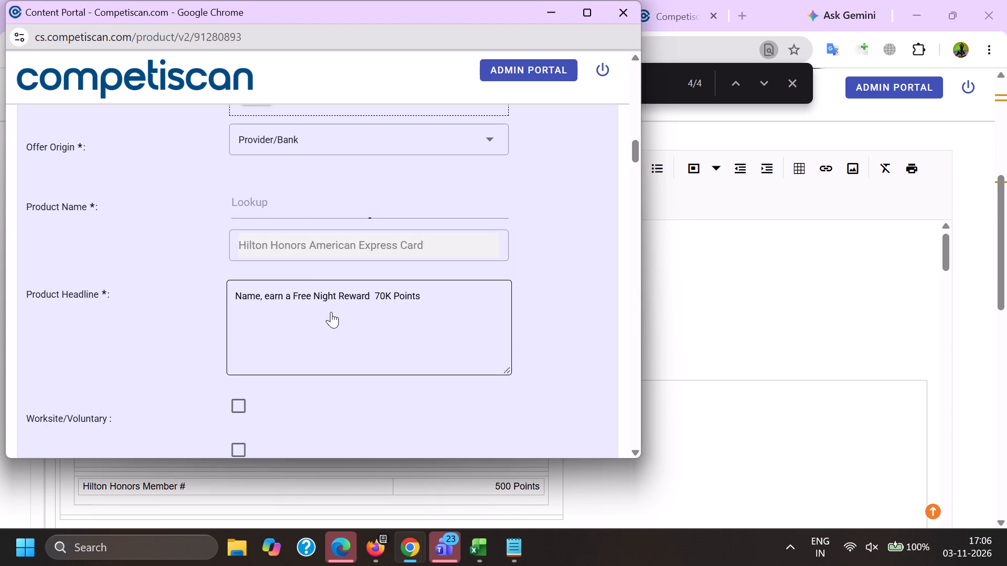
left_click(298, 286)
left_click(298, 358)
left_click_drag(151, 338, 151, 338)
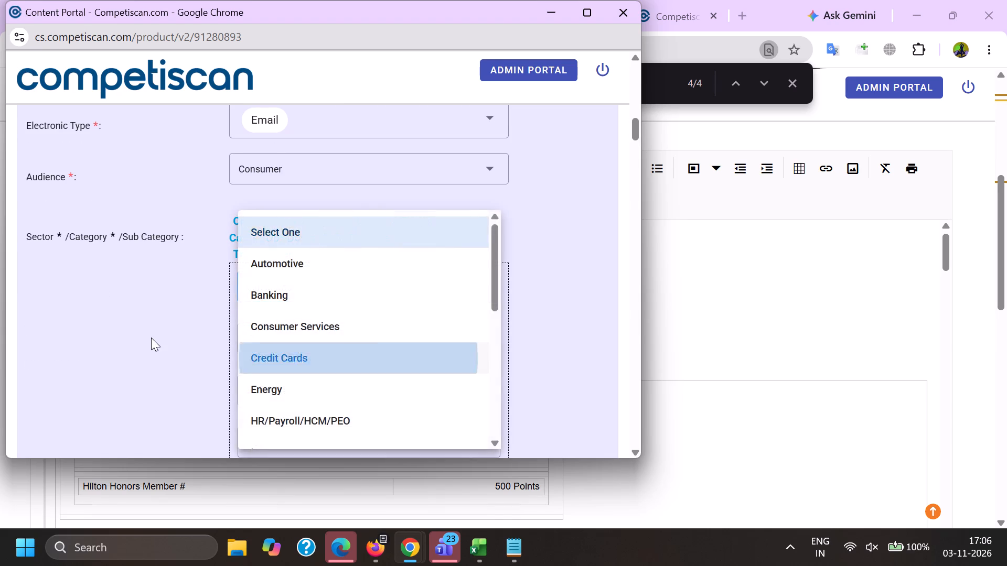
left_click_drag(151, 338, 160, 338)
left_click(282, 326)
scroll(303, 231, "down", 1)
left_click(299, 326)
left_click(292, 321)
scroll(283, 227, "down", 2)
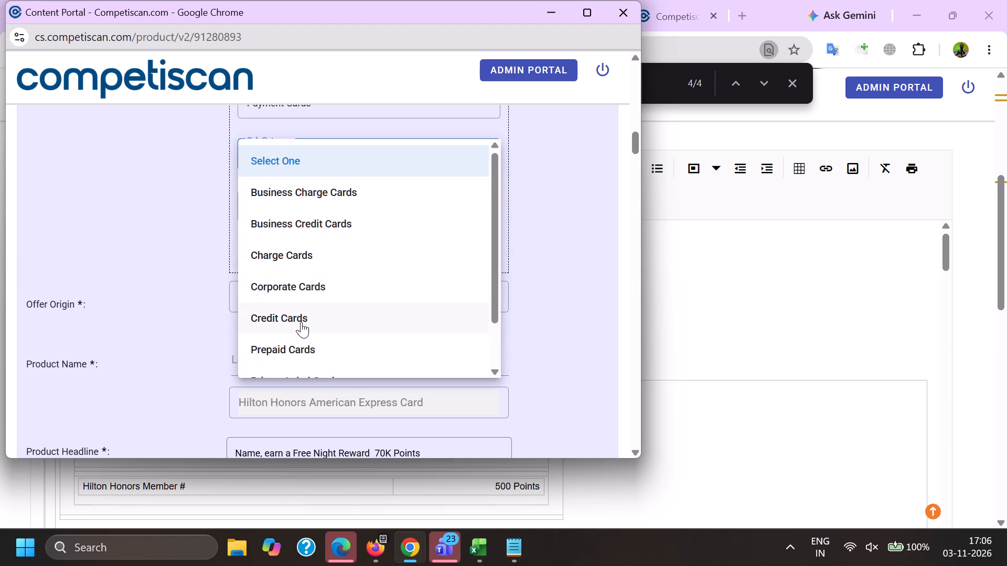
left_click(300, 223)
left_click_drag(197, 234, 199, 241)
left_click(259, 255)
scroll(292, 334, "up", 3)
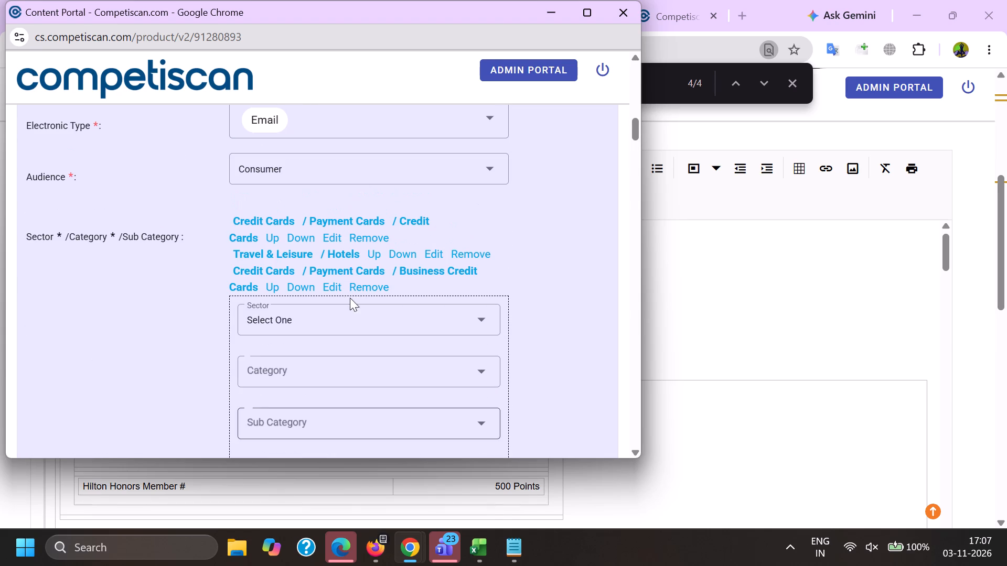
left_click(387, 253)
left_click(402, 253)
Clear the product headline and start it with "[Name], ".
scroll(405, 240, "down", 5)
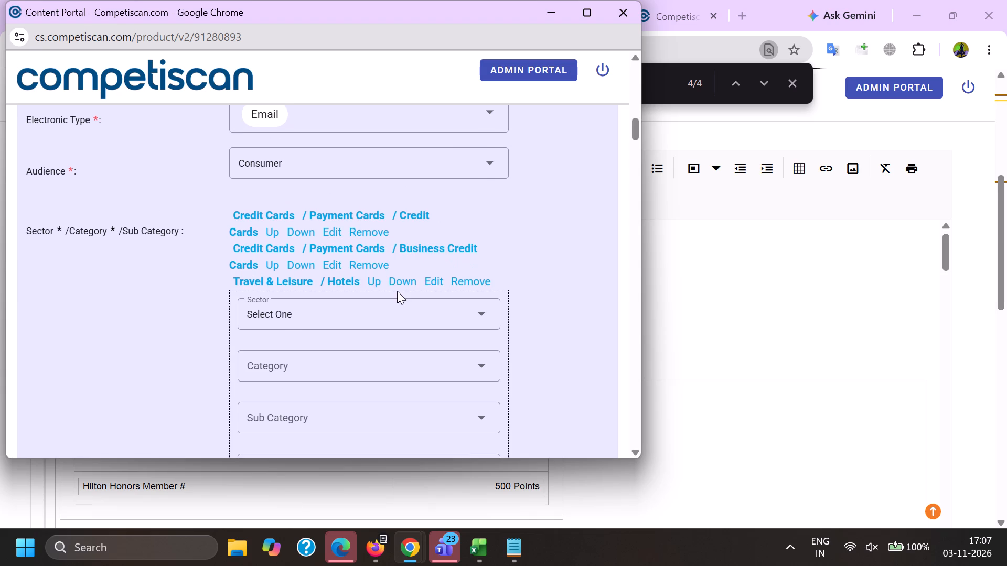
left_click_drag(432, 328, 0, 306)
key("BackSpace")
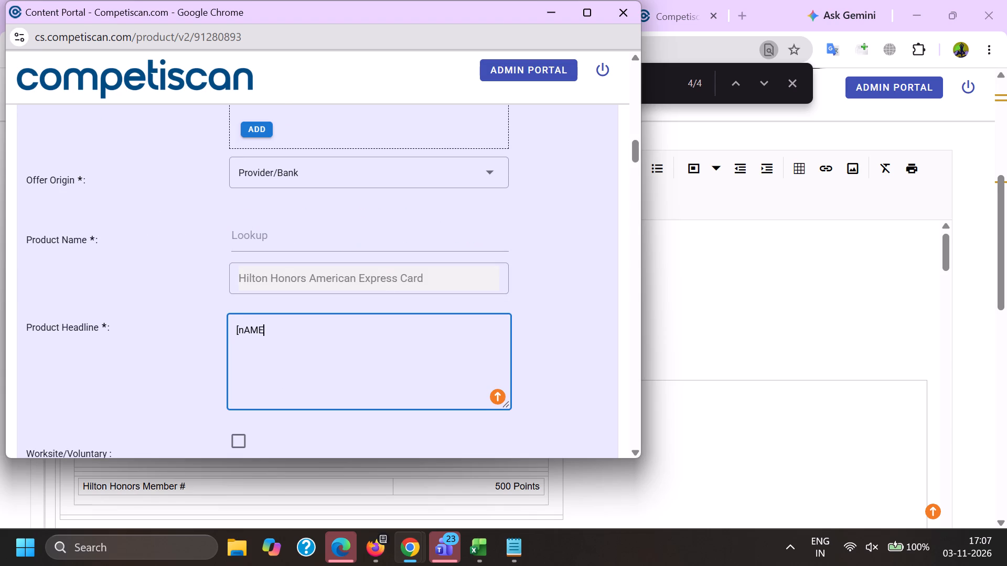
key("BackSpace")
key("BackSpace")
key("BackSpace")
key("BackSpace")
key("BackSpace")
type("ame]")
type(",")
key("space")
Copy "earn a Free Night Reward + 70K Points" from the email's subject into the headline after "[Name],", replacing "+" with "Plus".
key("alt+Tab")
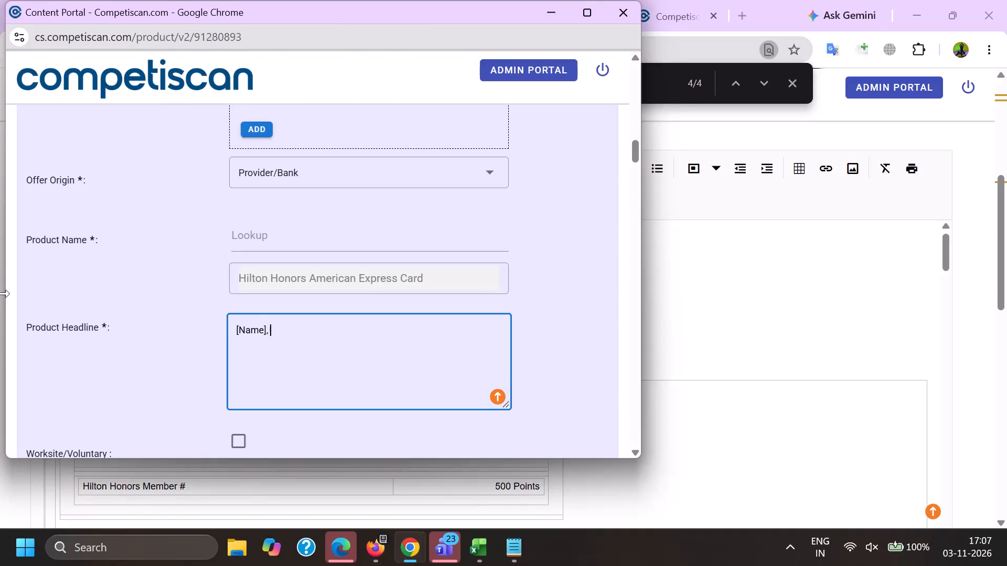
left_click_drag(88, 305, 326, 302)
key("ctrl+c")
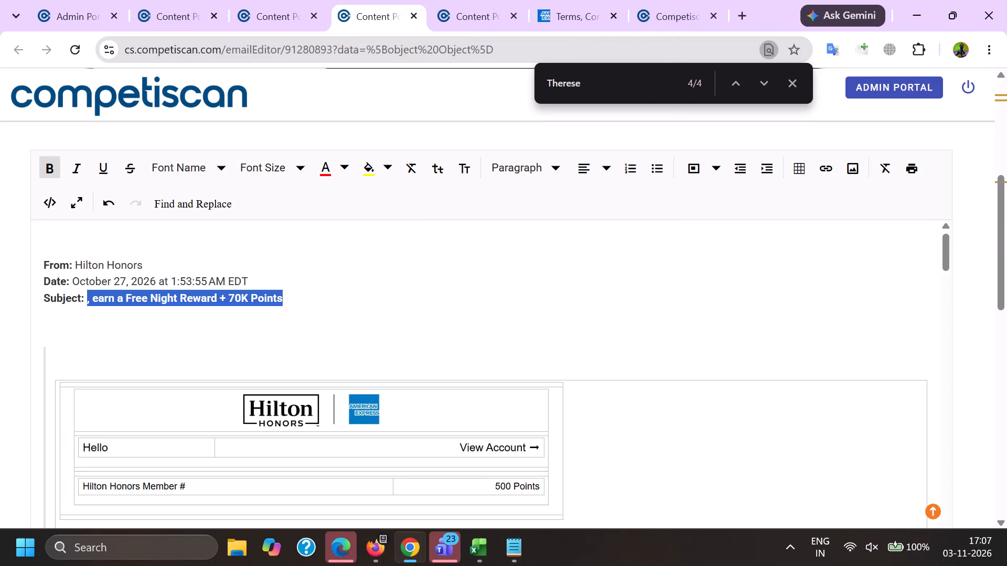
key("alt+Tab")
key("ctrl+v")
left_click(270, 328)
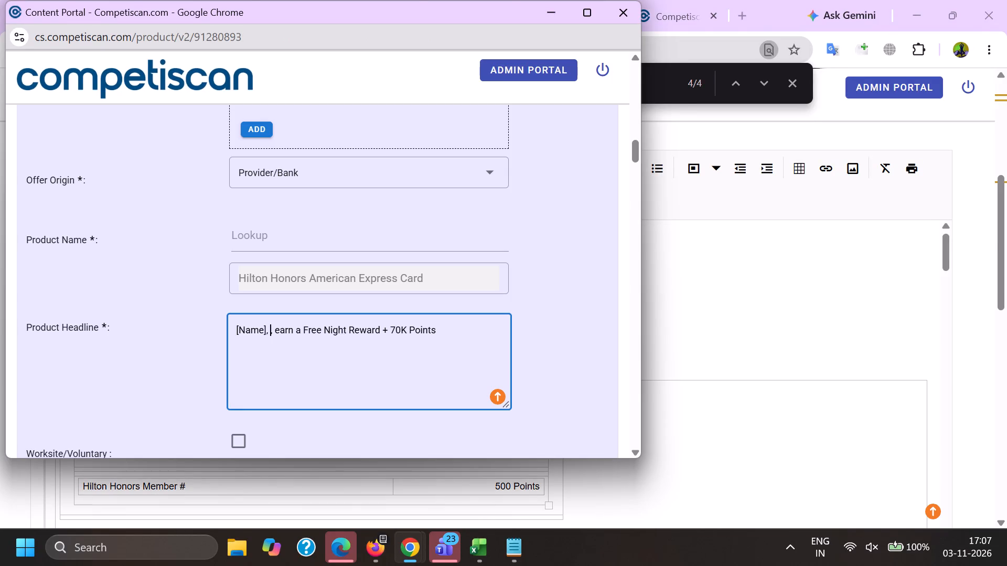
key("BackSpace")
key("BackSpace")
left_click(445, 340)
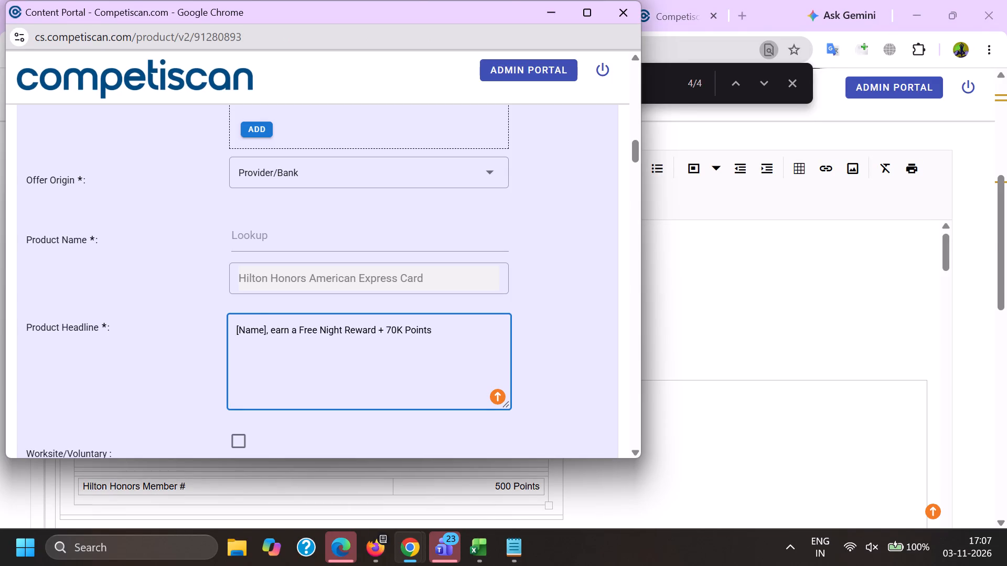
left_click(382, 330)
left_click(466, 336)
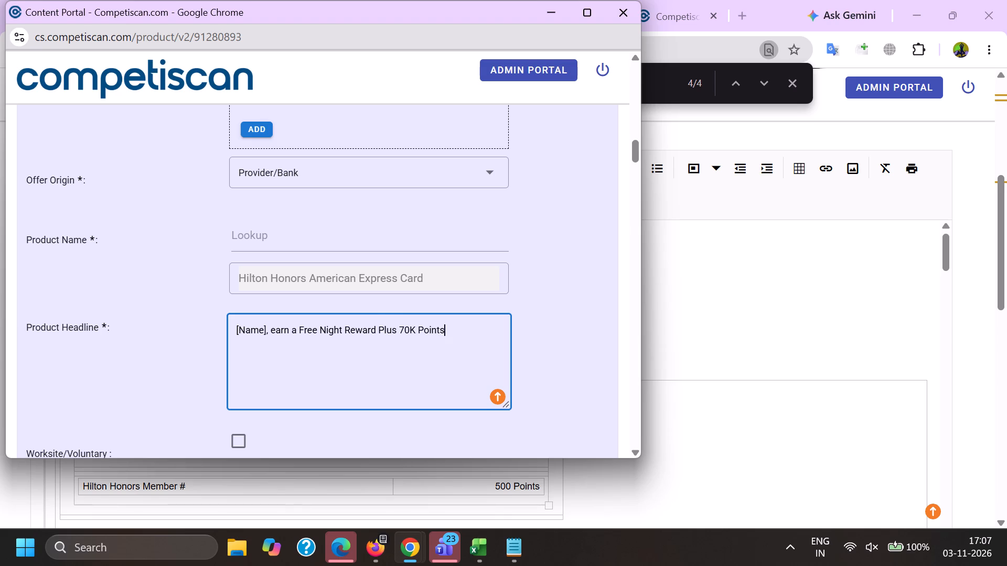
End the headline sentence with a period and append "No resort fees" copied from the email body.
key("period")
key("space")
key("alt+Tab")
scroll(455, 296, "down", 10)
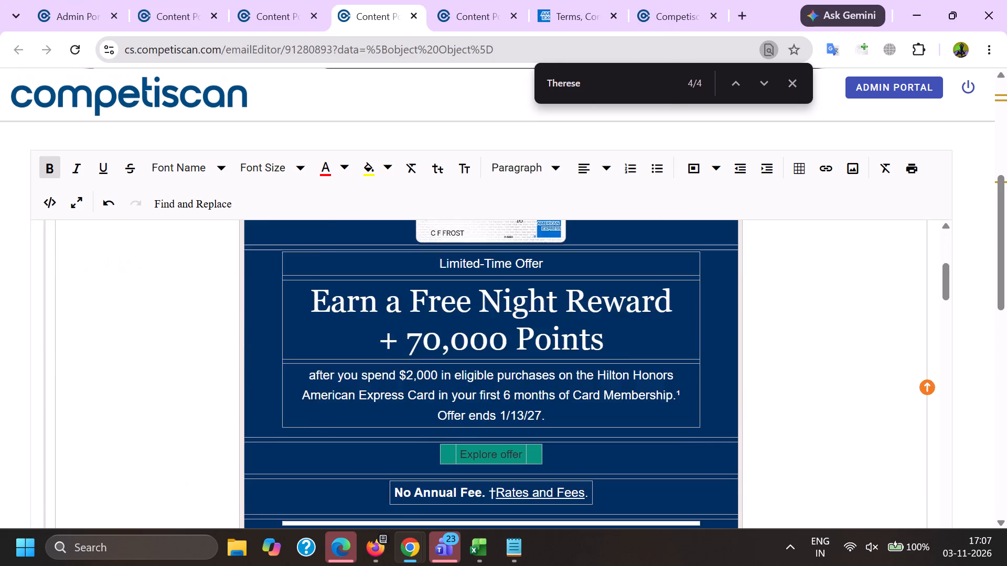
scroll(397, 374, "down", 10)
triple_click(449, 380)
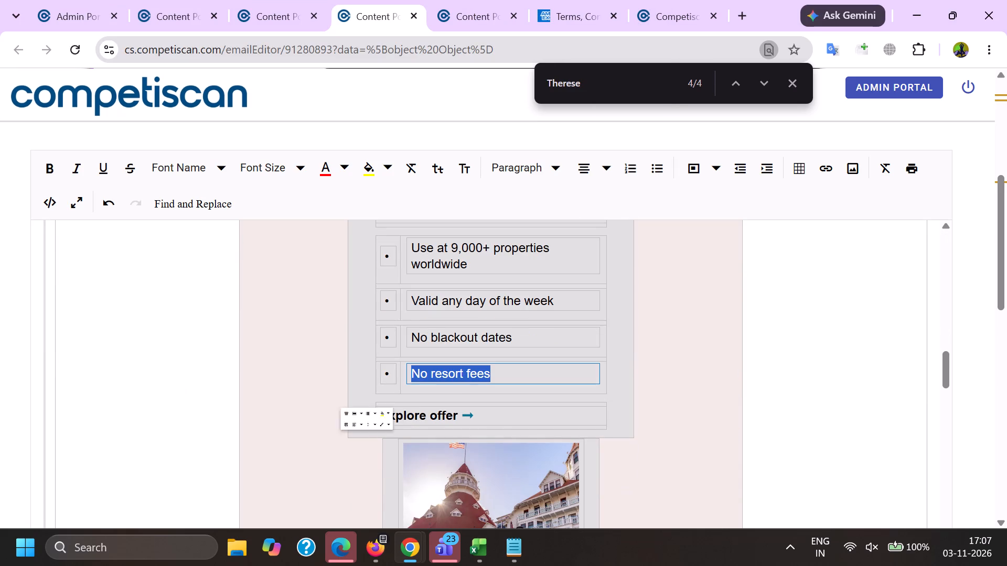
key("ctrl+c")
key("alt+Tab")
key("ctrl+v")
Set the ancillary product to Savings/Discount Member Programs and the response mechanism to URL/Website.
scroll(344, 285, "down", 5)
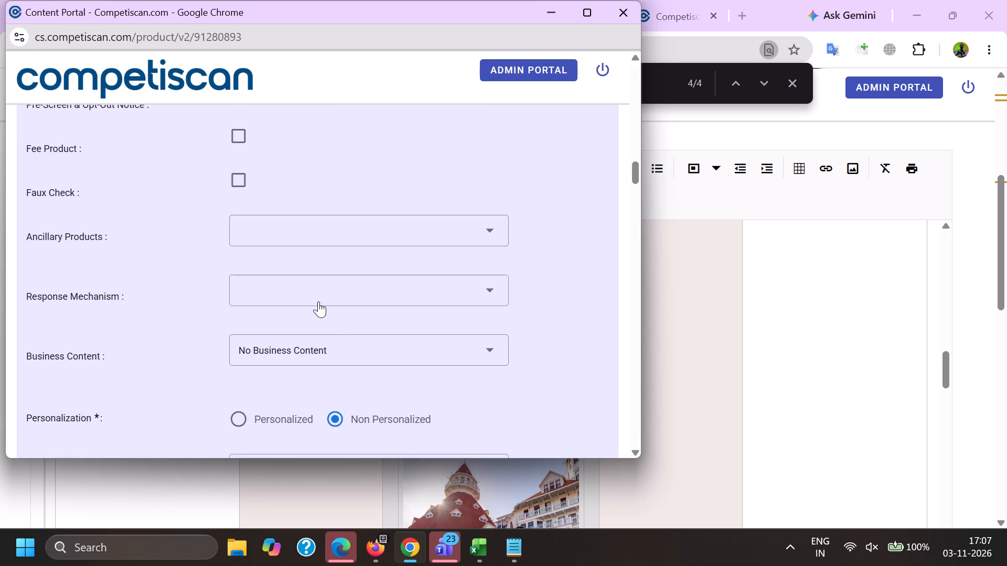
left_click(283, 237)
scroll(283, 237, "down", 7)
left_click(317, 340)
left_click(189, 325)
left_click(280, 291)
scroll(287, 187, "down", 2)
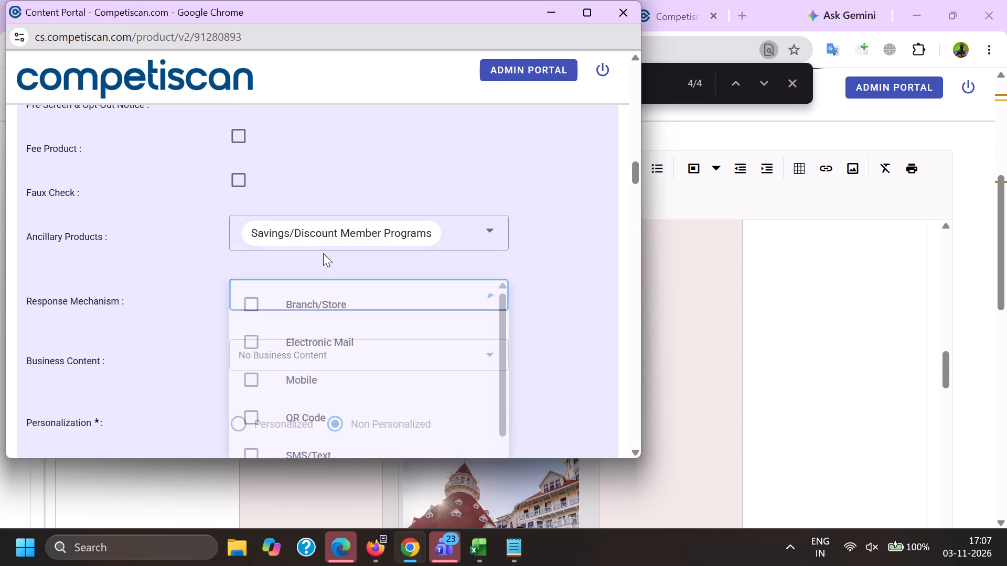
scroll(323, 253, "down", 7)
left_click(305, 332)
left_click_drag(166, 319, 171, 319)
Set the business content to Secondary Business Content and mark the mailing as Personalized.
left_click(252, 209)
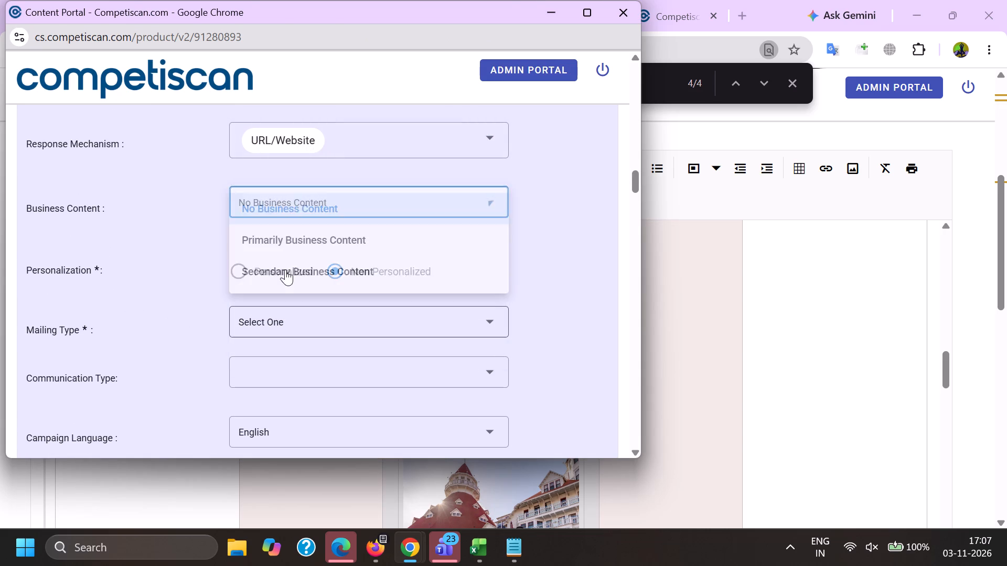
left_click(286, 262)
left_click_drag(187, 276, 198, 280)
left_click(255, 274)
Set the mailing type to Acquisition and the communication types to Bonuses/Contests/Incentives and Co-Brand.
left_click(294, 322)
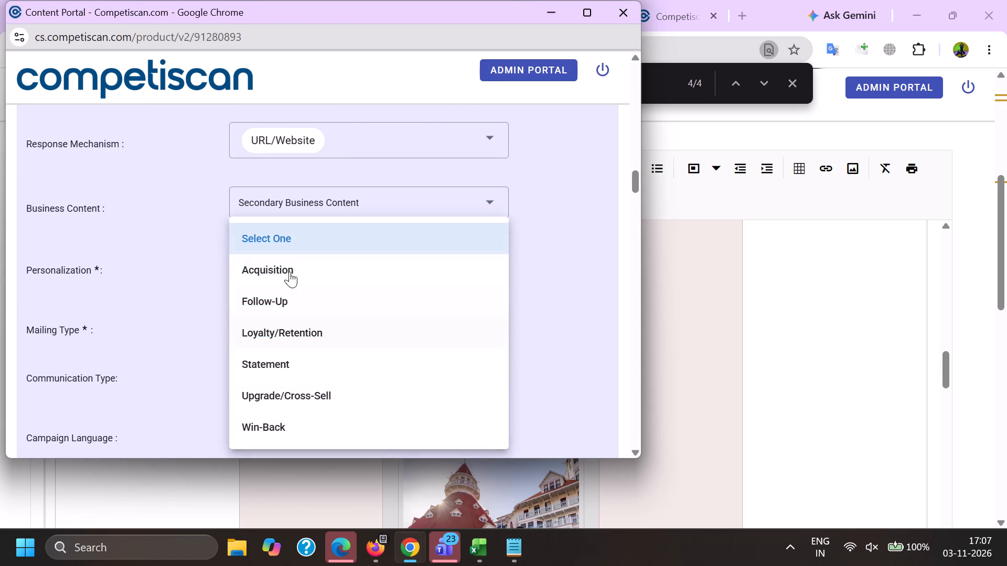
left_click_drag(288, 268, 286, 275)
left_click_drag(185, 336, 192, 343)
left_click(273, 364)
scroll(306, 232, "down", 2)
left_click(314, 329)
scroll(314, 324, "down", 5)
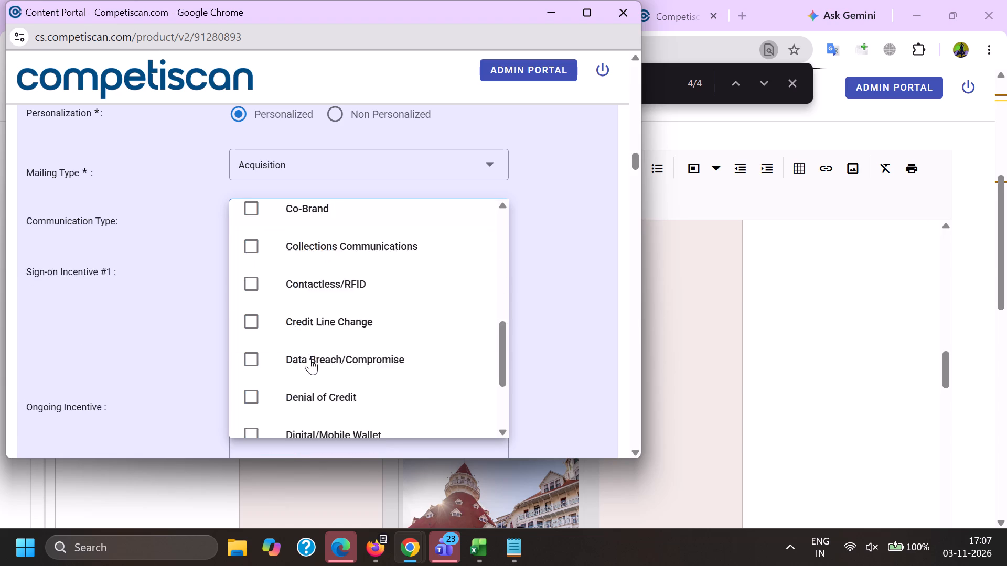
scroll(314, 382, "down", 3)
left_click(317, 271)
left_click(158, 333)
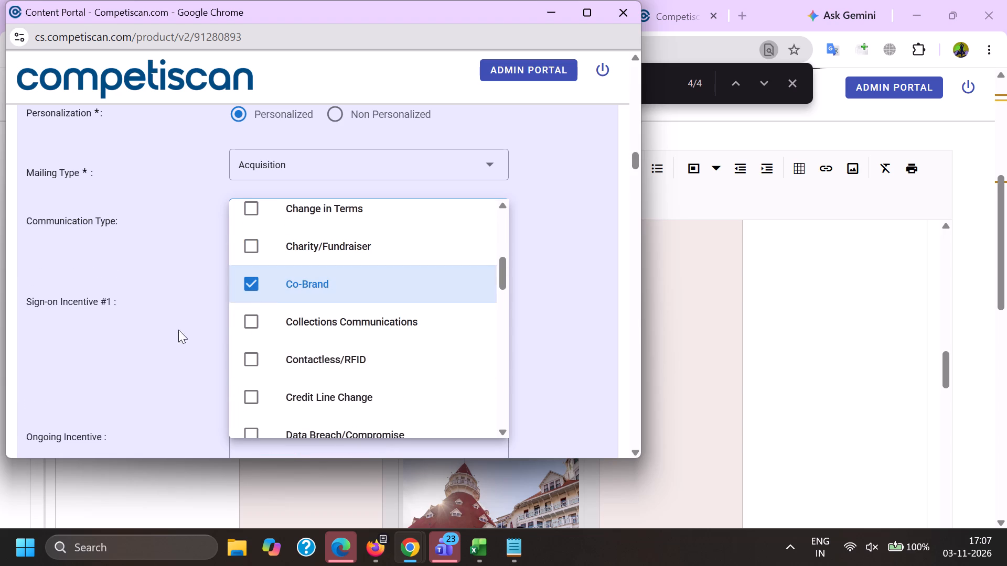
Copy the Sign-on Incentive #1 text about 70,000 bonus points after $2,000 spend from the other Hilton product form into this one.
left_click(272, 304)
key("alt+Tab")
left_click(190, 0)
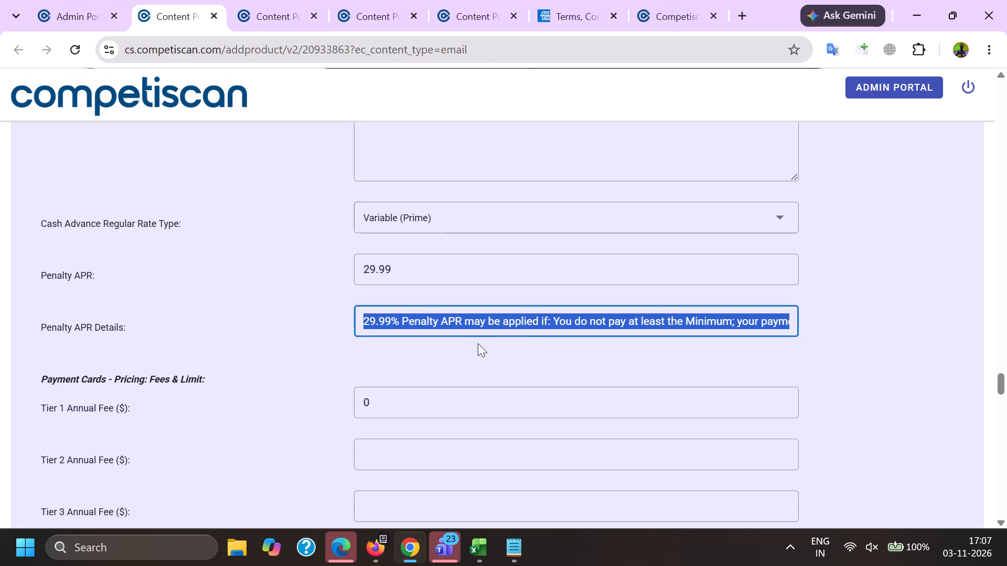
scroll(478, 332, "up", 20)
scroll(478, 332, "up", 20)
scroll(478, 332, "up", 3)
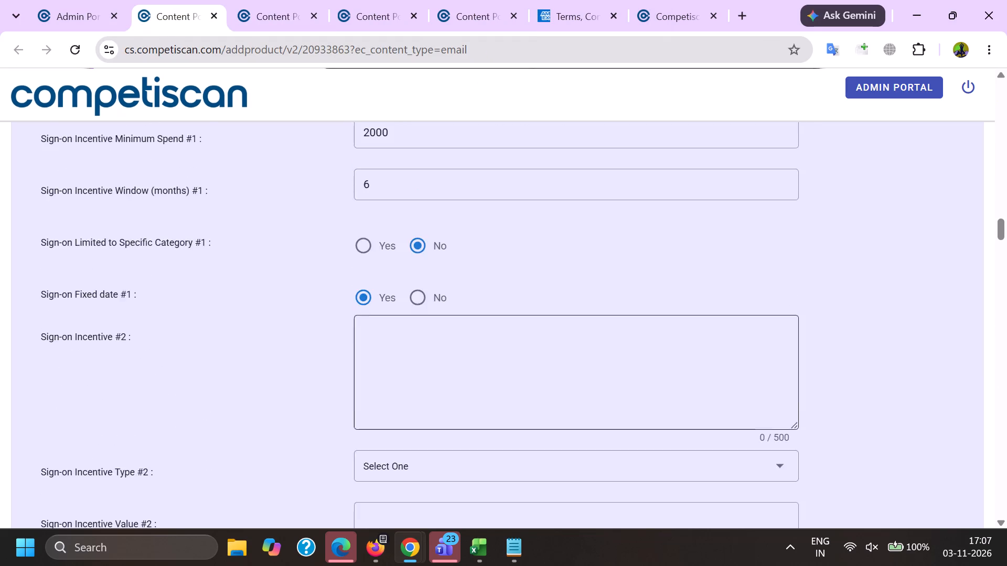
scroll(548, 343, "up", 14)
scroll(556, 344, "down", 4)
left_click_drag(715, 451, 3, 318)
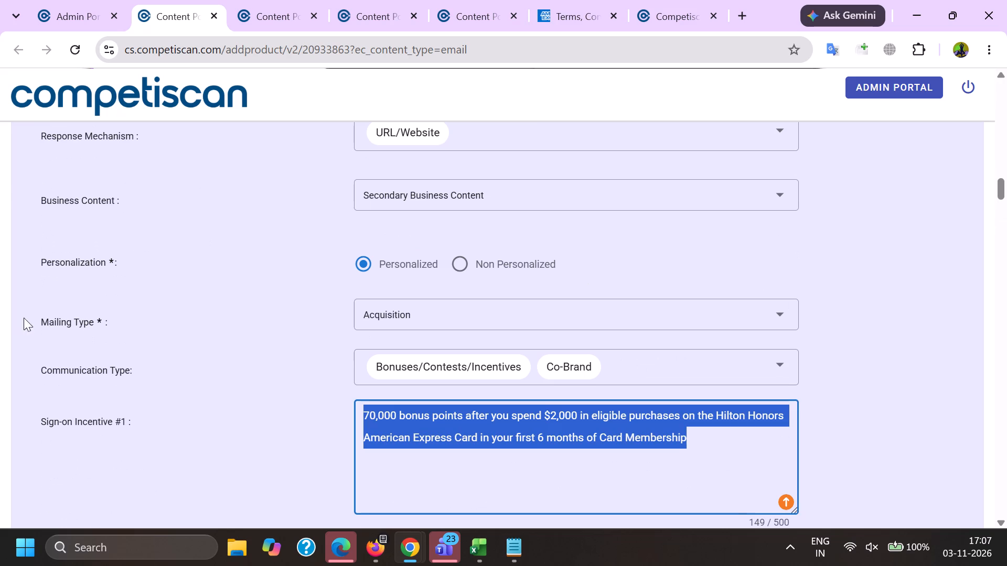
key("ctrl+c")
key("alt+Tab")
left_click(302, 304)
key("ctrl+v")
Copy the Ongoing Incentive text about 7X and 5X points from the other product form into this form's Ongoing Incentive.
left_click(296, 435)
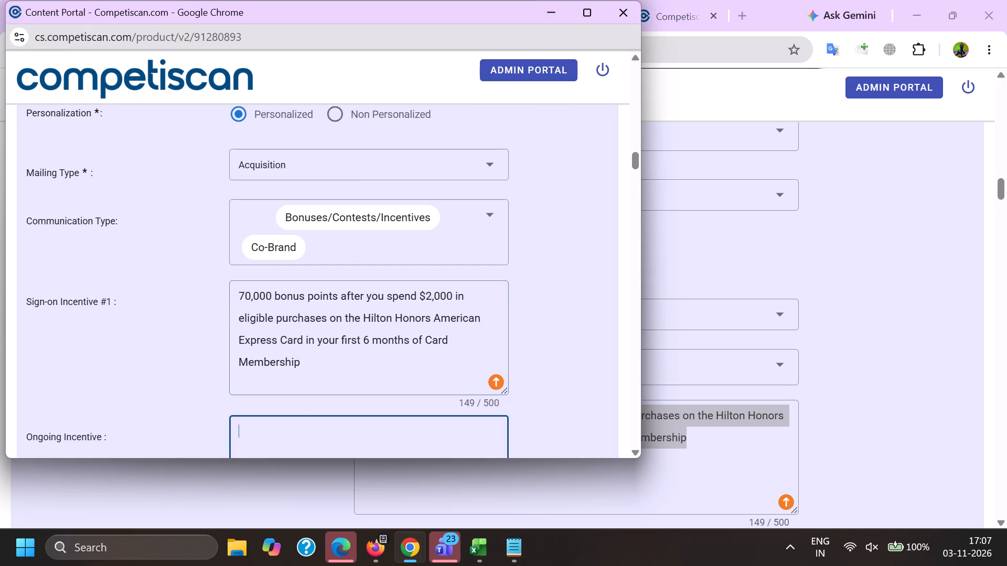
key("alt+Tab")
scroll(704, 278, "down", 4)
left_click_drag(735, 308, 121, 186)
key("ctrl+c")
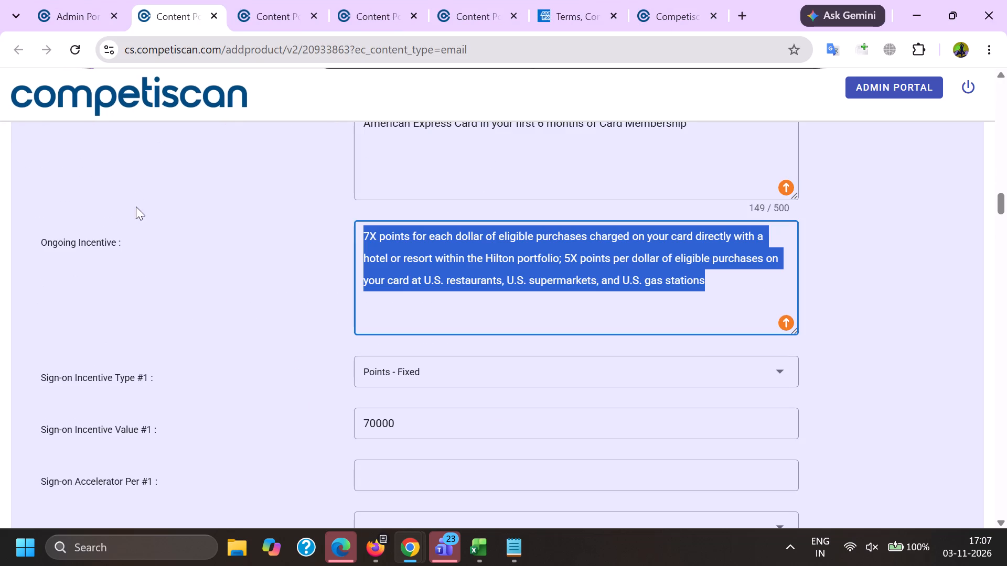
key("alt+Tab")
key("ctrl+v")
left_click(411, 142, "ctrl")
key("ctrl+v")
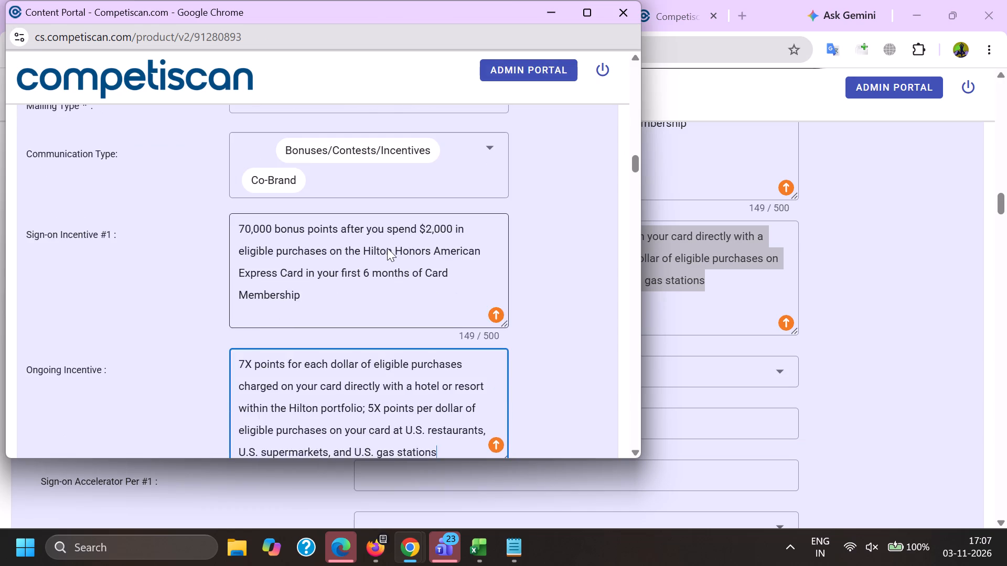
Set Sign-on Incentive Type #1 to Points - Fixed.
scroll(335, 211, "down", 3)
left_click(264, 257)
scroll(264, 259, "down", 5)
scroll(278, 320, "up", 2)
left_click(281, 270)
left_click_drag(154, 297, 293, 298)
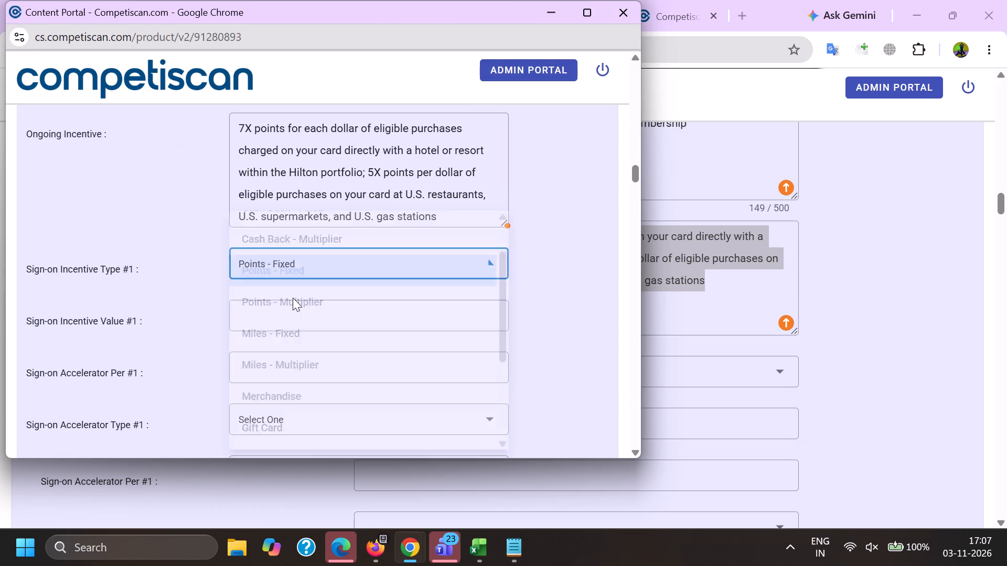
left_click_drag(293, 298, 170, 302)
Set Sign-on Incentive Value #1 to 70000.00.
left_click(281, 313)
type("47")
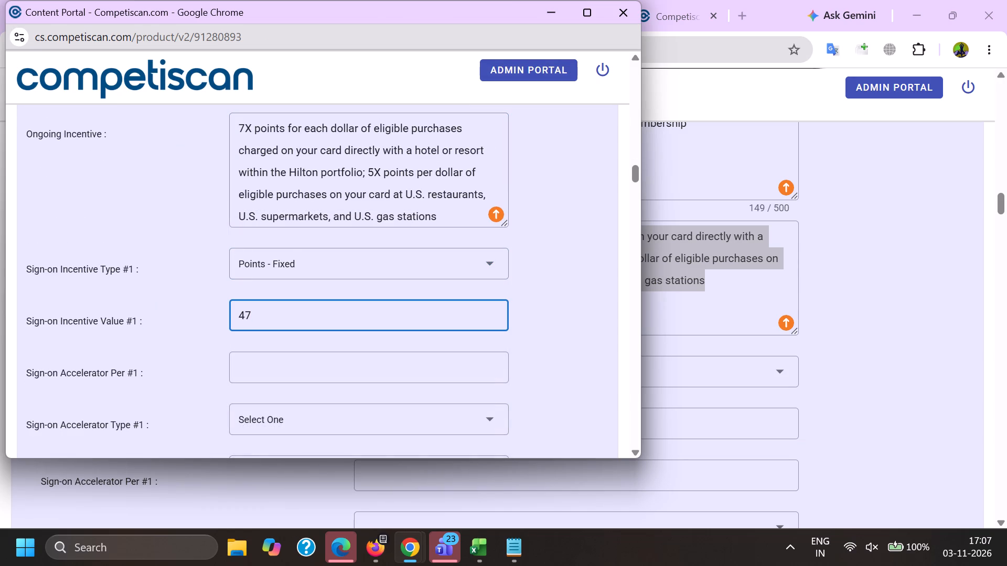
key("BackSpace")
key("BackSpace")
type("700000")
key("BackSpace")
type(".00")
Set Sign-on Max award #1 to 70000.00, leaving the accelerator fields empty.
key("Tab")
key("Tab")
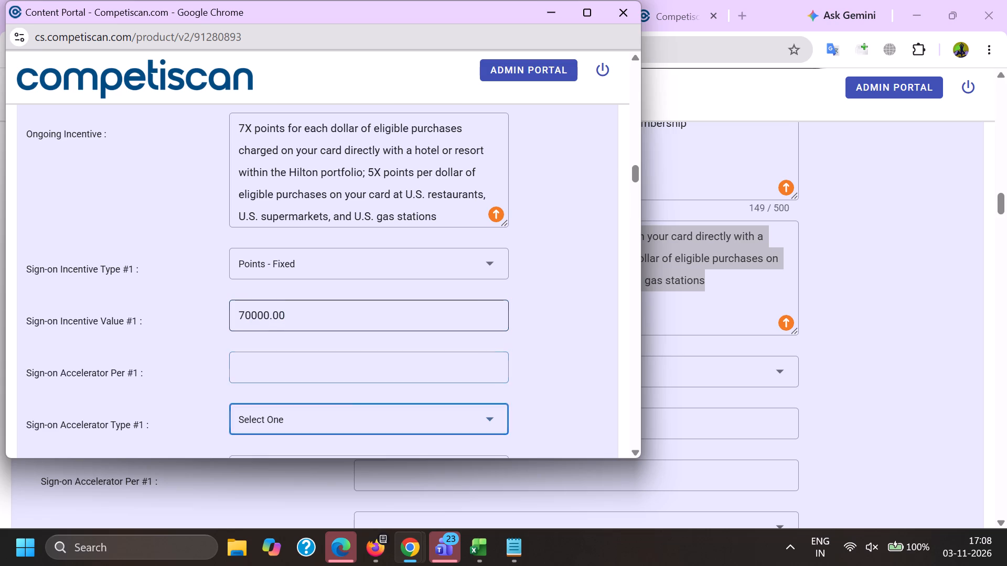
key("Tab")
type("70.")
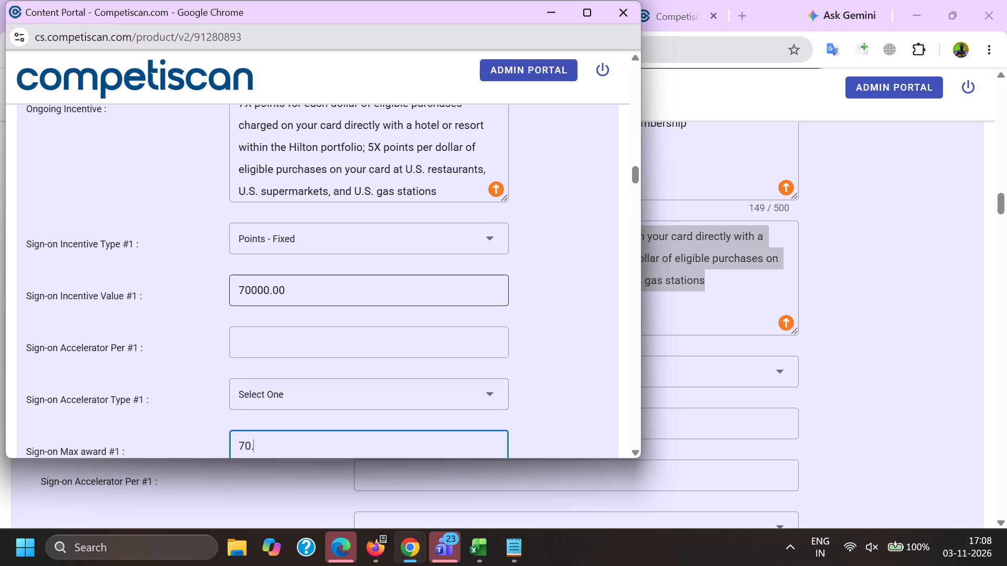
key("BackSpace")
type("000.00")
Check the minimum spend in the other product form and set Sign-on Incentive Minimum Spend #1 to 2000.00.
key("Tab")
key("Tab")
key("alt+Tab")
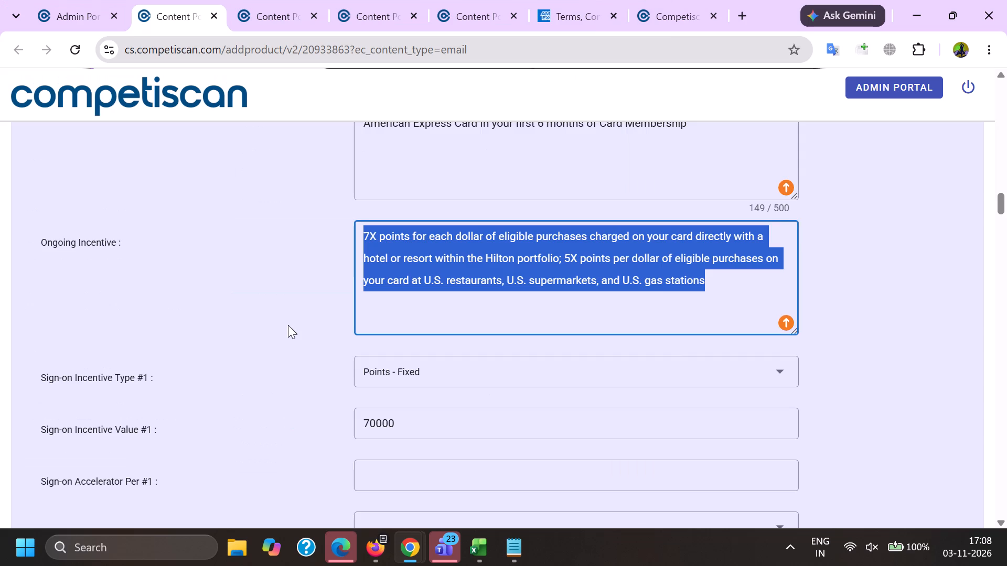
scroll(286, 314, "down", 4)
key("alt+Tab")
key("2")
key("0")
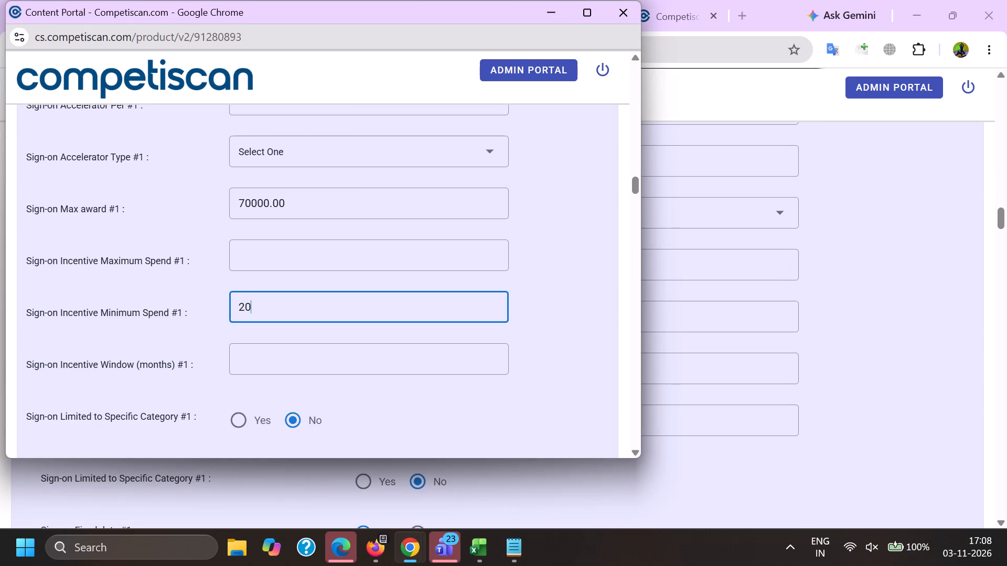
key("0")
key("0")
key("period")
key("0")
key("0")
Set Sign-on Incentive Window (months) #1 to 6 and Sign-on Fixed date #1 to Yes.
key("Tab")
key("3")
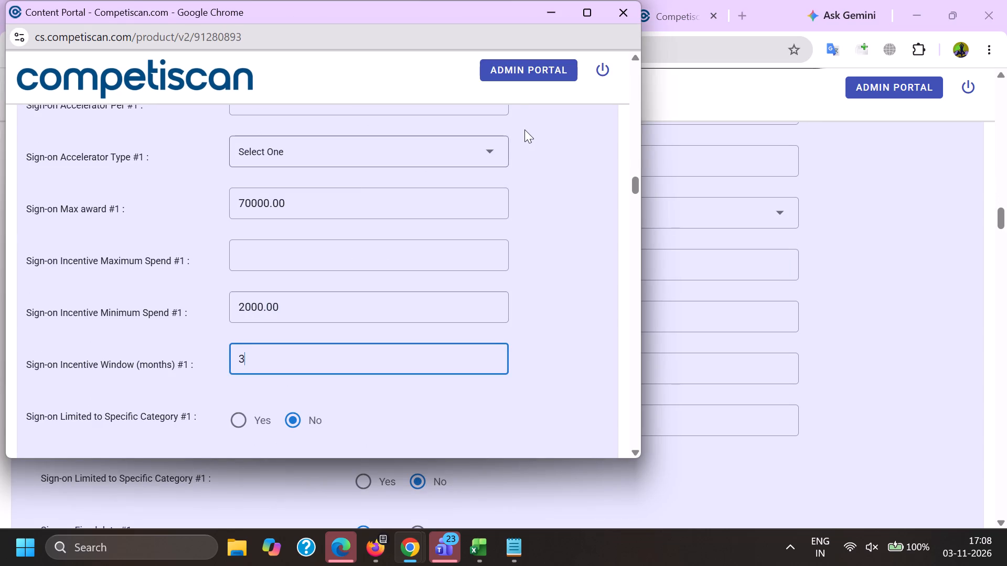
scroll(519, 106, "down", 2)
key("BackSpace")
key("6")
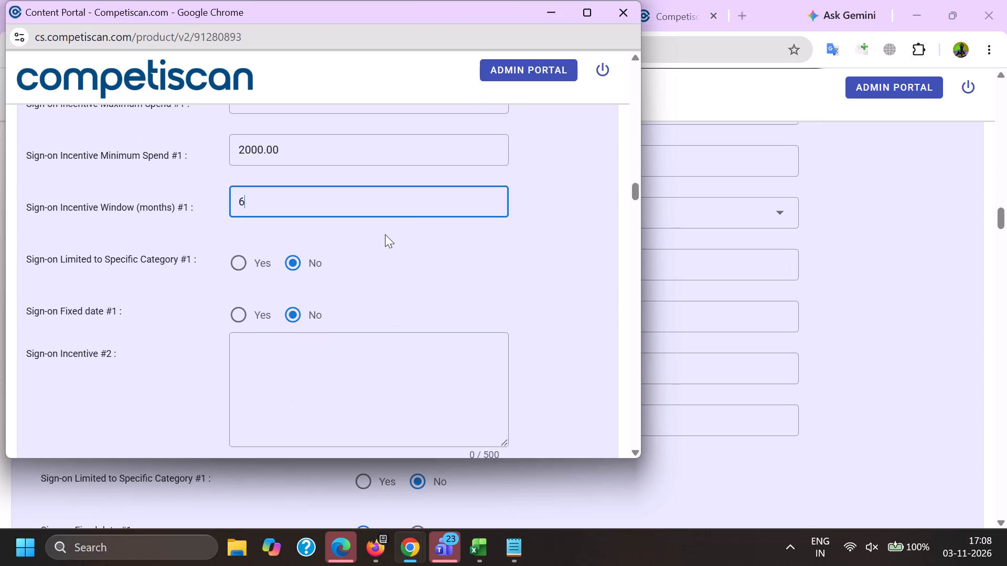
left_click(234, 317)
In Travel & Leisure, mark Credit Card Mentioned and set Credit Network to American Express.
scroll(234, 304, "down", 19)
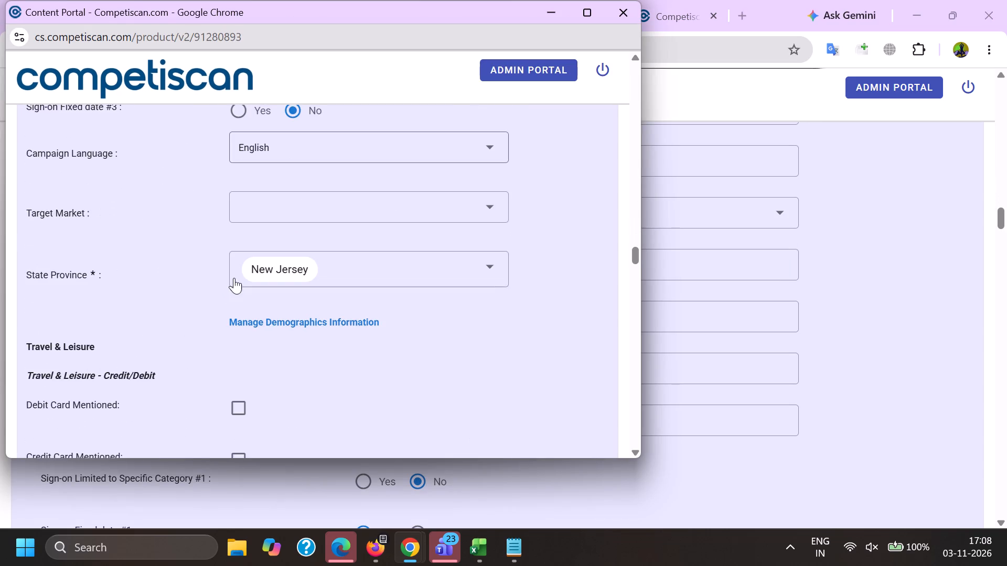
scroll(234, 282, "down", 3)
left_click(247, 232)
left_click(279, 266)
scroll(295, 169, "down", 2)
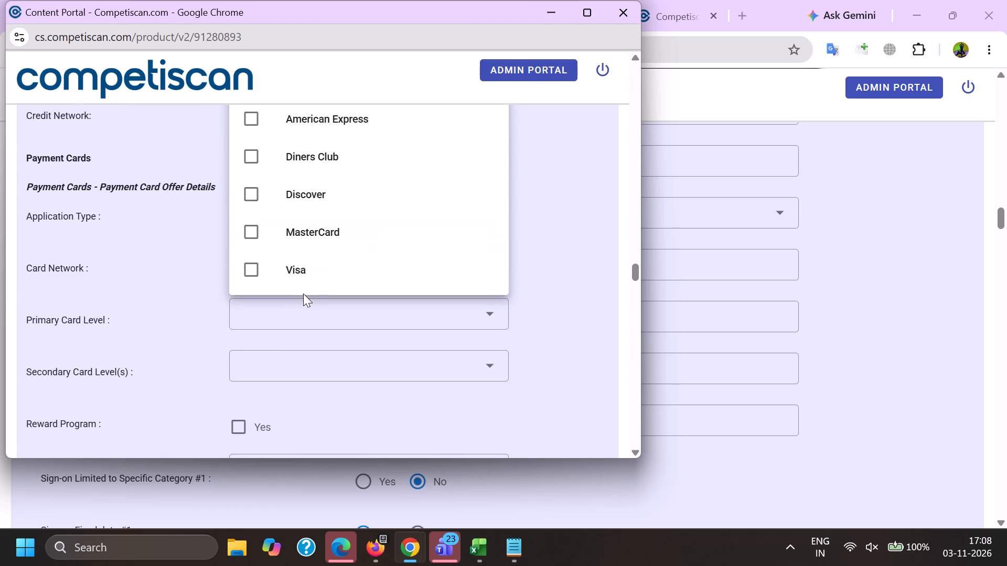
scroll(303, 299, "up", 2)
left_click(311, 280)
left_click(213, 260)
In Payment Card Offer Details, set Application Type to Invitation to Apply and Card Network to American Express.
scroll(253, 181, "down", 2)
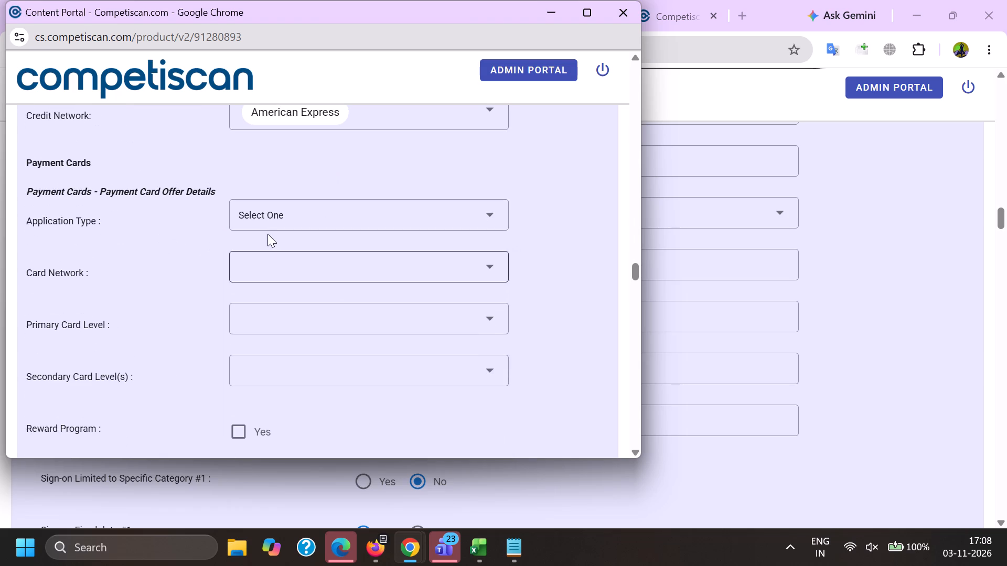
left_click(260, 207)
left_click(308, 281)
left_click(213, 275)
left_click(265, 259)
scroll(283, 145, "down", 2)
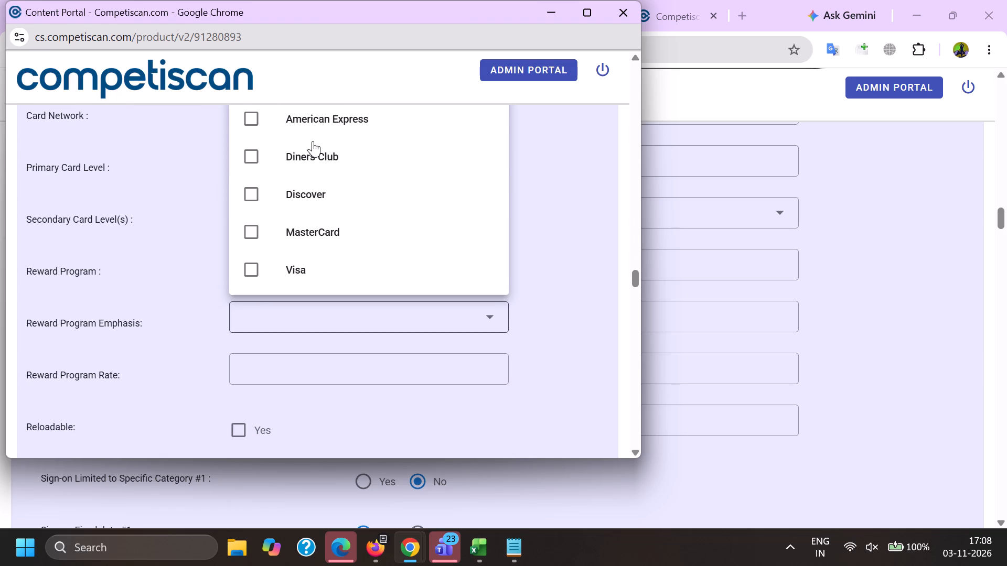
left_click(309, 126)
left_click(227, 157)
Set Primary Card Level to Not Mentioned.
scroll(278, 326, "up", 1)
left_click(259, 237)
scroll(273, 154, "down", 1)
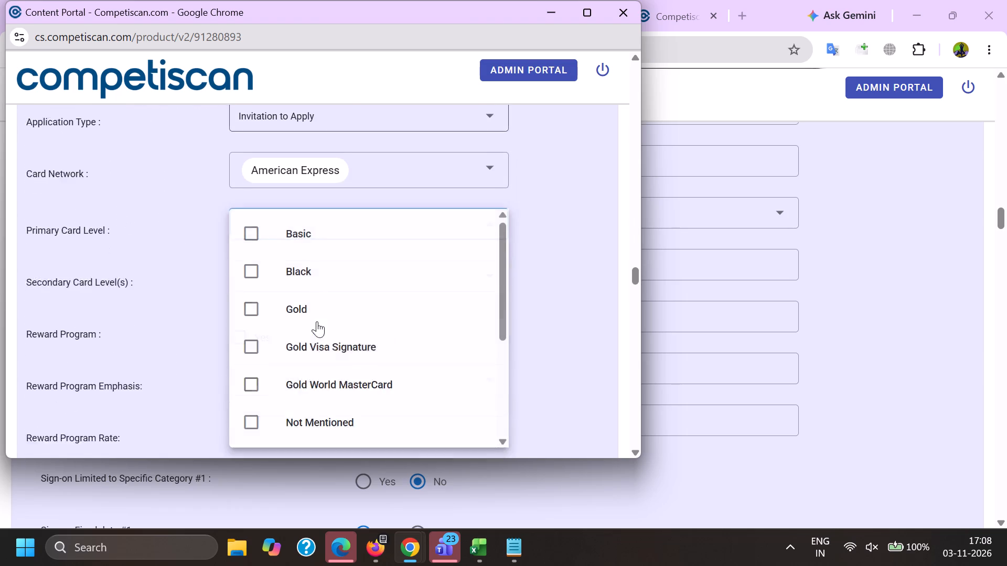
left_click(313, 369)
left_click(210, 318)
Mark Reward Program as Yes and set Reward Program Emphasis to Miles.
left_click(239, 287)
left_click(282, 329)
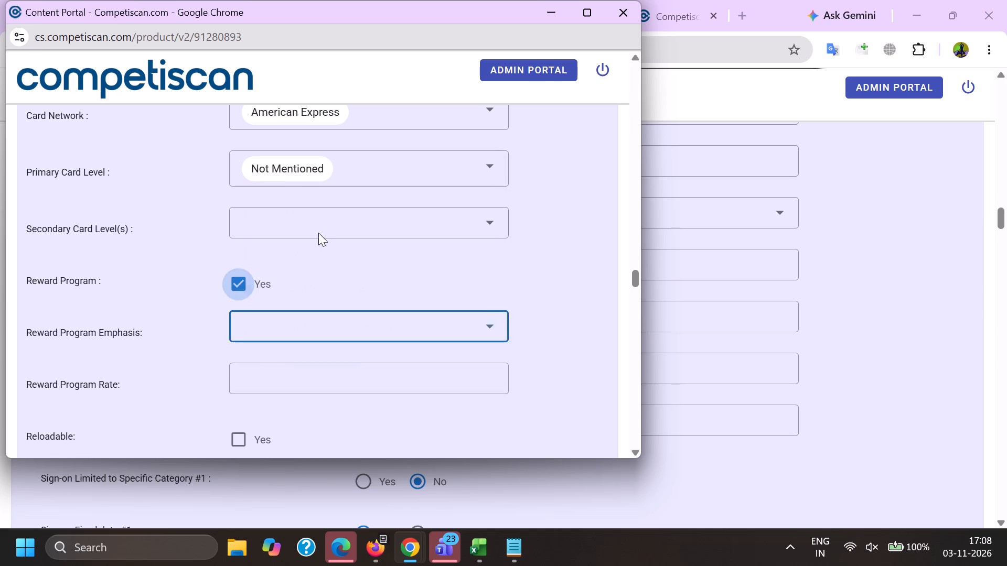
scroll(303, 176, "down", 1)
left_click(309, 296)
left_click_drag(187, 300, 191, 305)
Copy the Reward Program Rate "3X points per $1 spent on all eligible purchases" from the other product form into this one.
left_click(301, 322)
key("alt+Tab")
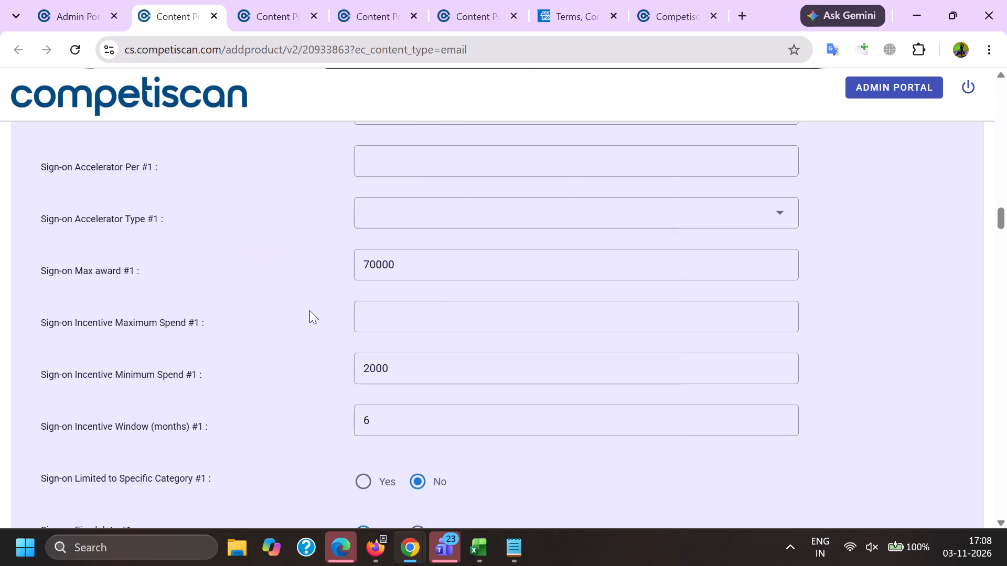
scroll(443, 296, "down", 20)
scroll(443, 296, "down", 7)
scroll(460, 426, "down", 4)
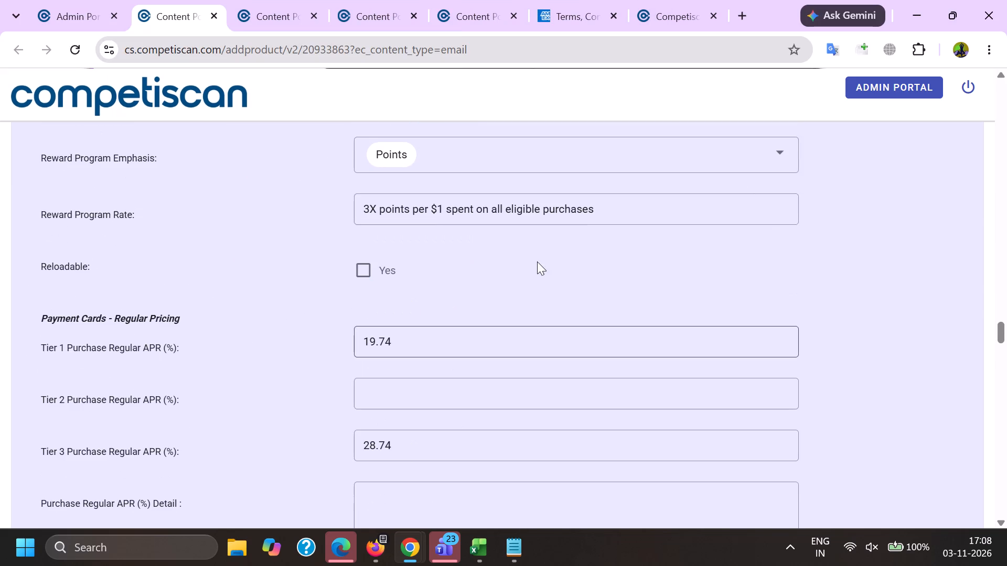
left_click_drag(620, 214, 145, 175)
key("ctrl+c")
key("alt+Tab")
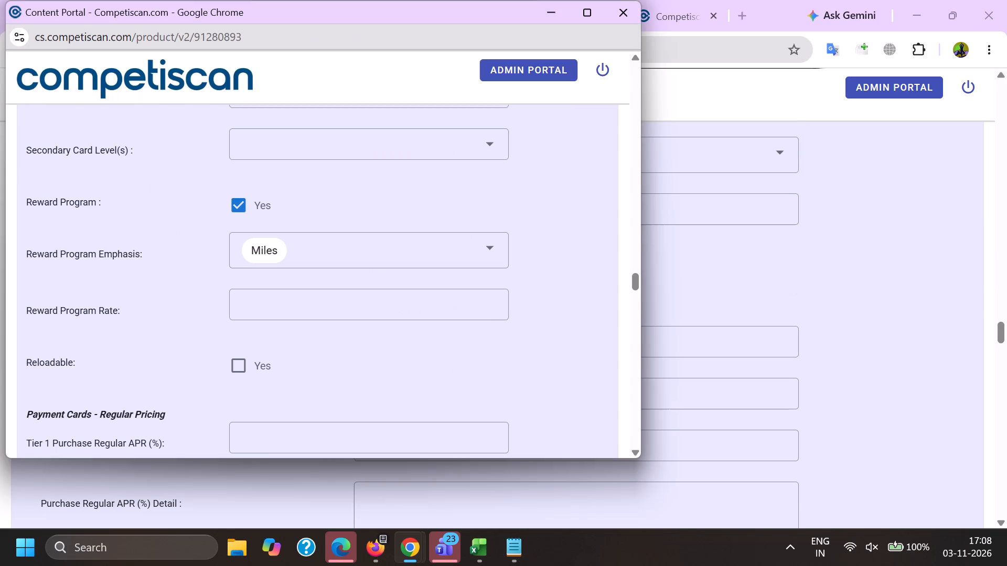
left_click(367, 310)
key("ctrl+v")
scroll(273, 227, "down", 1)
left_click(256, 222)
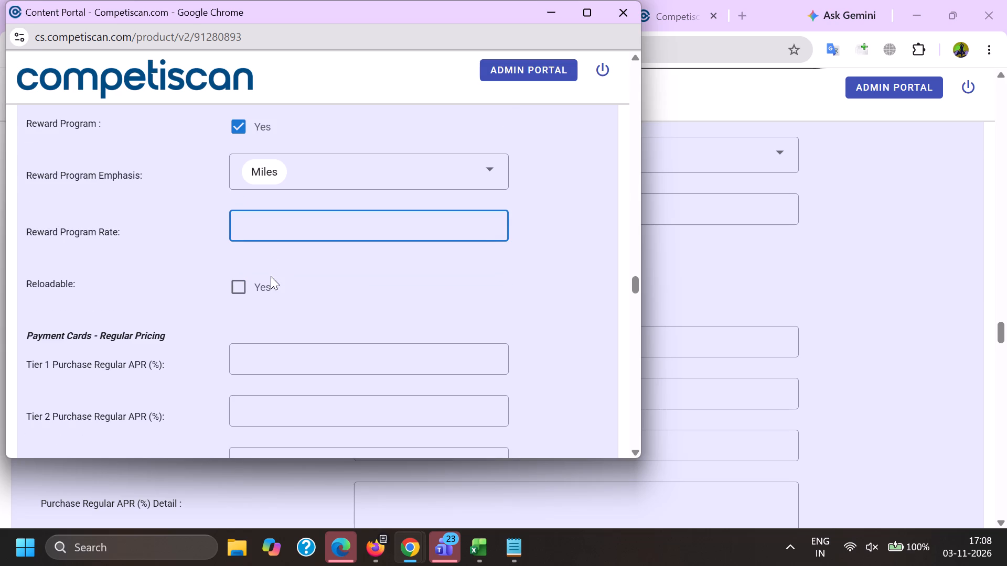
key("ctrl+v")
left_click(262, 220)
key("alt+Tab")
key("ctrl+c")
key("alt+Tab")
left_click(411, 225)
key("ctrl+v")
left_click(267, 225)
left_click(278, 286)
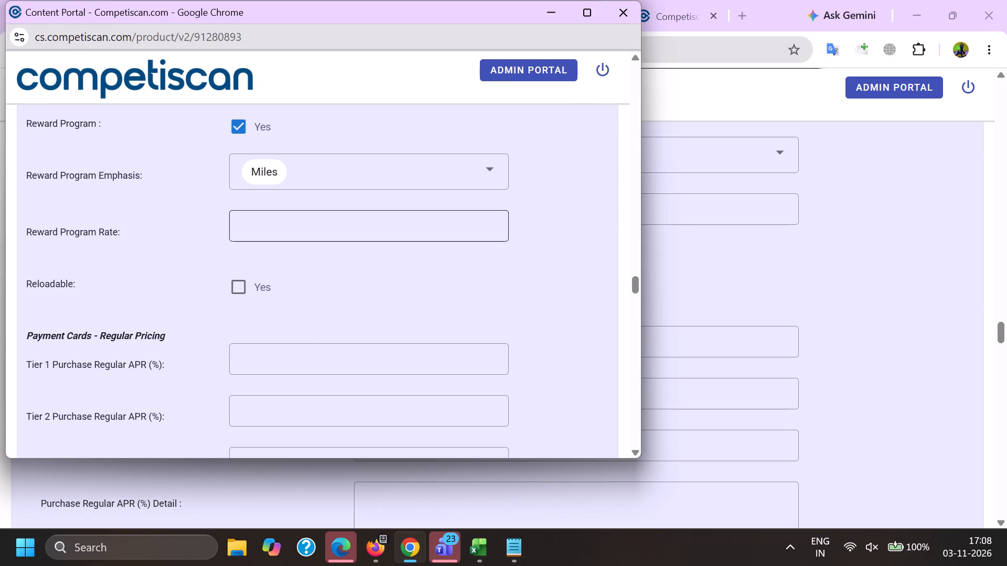
left_click(269, 225)
key("ctrl+v")
Set Tier 1 Purchase Regular APR to 19.74 and Tier 3 Purchase Regular APR to 28.74, leaving Tier 2 empty.
left_click(284, 356)
scroll(296, 237, "down", 1)
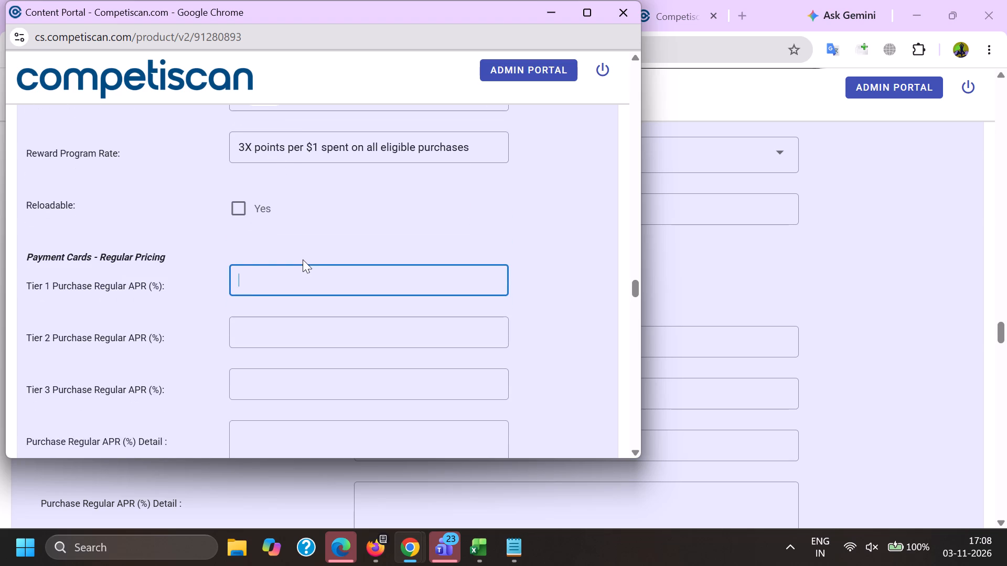
key("1")
key("9")
type(".7")
key("Tab")
key("2")
key("8")
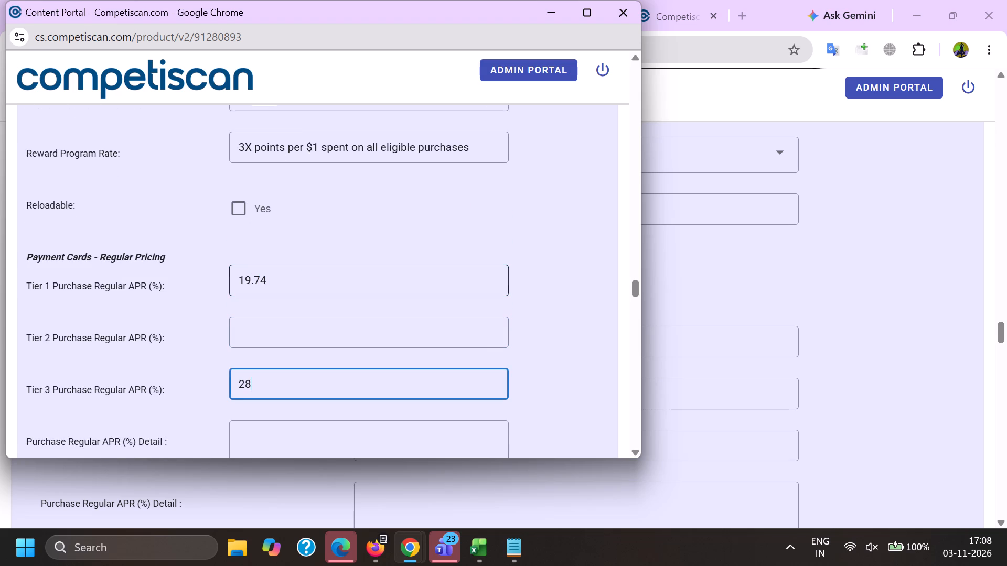
key("period")
key("7")
key("4")
key("Tab")
Select the rate type for the regular purchase APR.
scroll(303, 265, "down", 3)
left_click(287, 344)
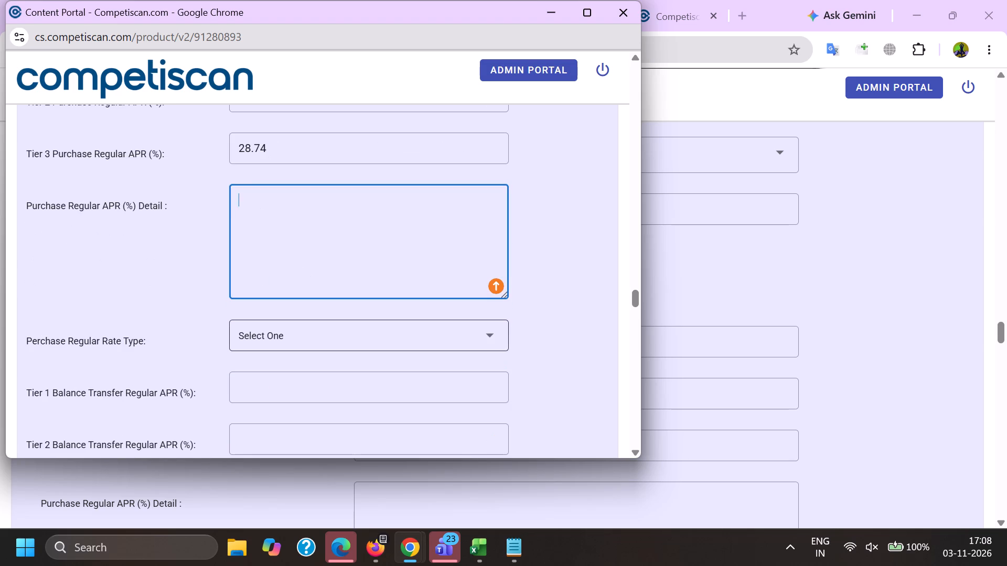
scroll(280, 210, "down", 2)
left_click(292, 246)
left_click(230, 244)
Set Tier 1 Cash Advance Regular APR to 28.99 and Cash Advance Regular Rate Type to Variable (Prime).
scroll(283, 292, "down", 5)
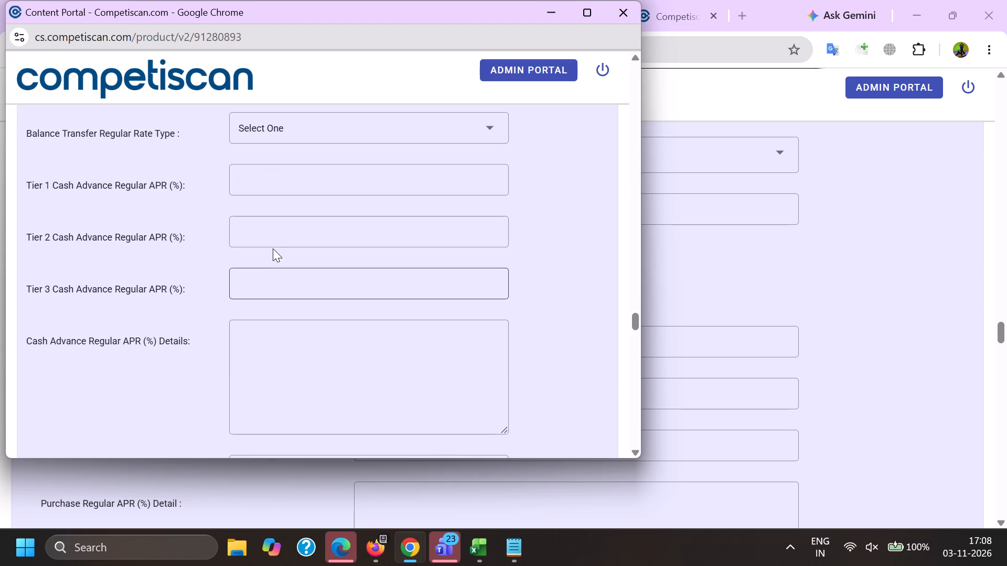
left_click(266, 171)
key("2")
type("8.")
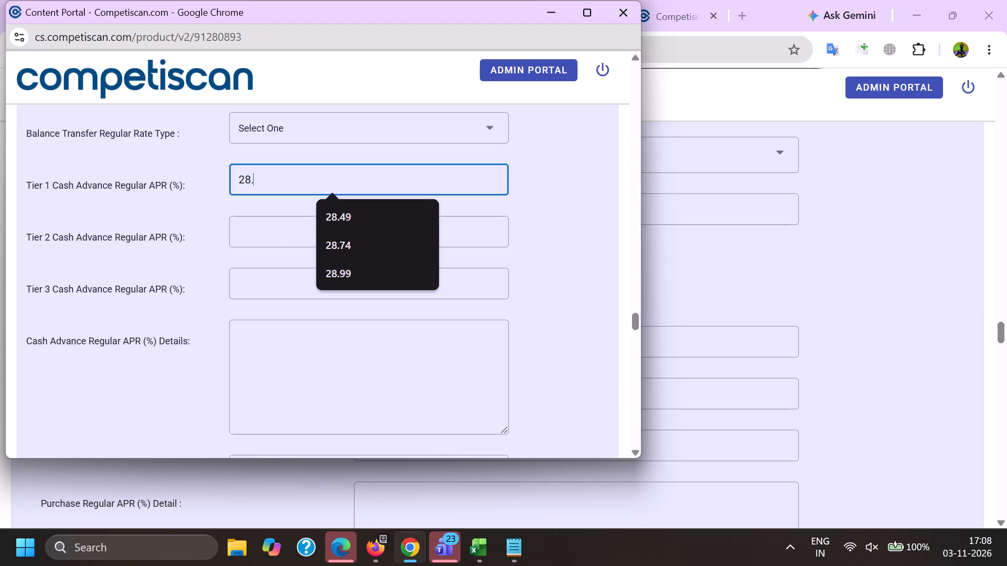
type("99")
scroll(260, 177, "down", 3)
left_click(262, 237)
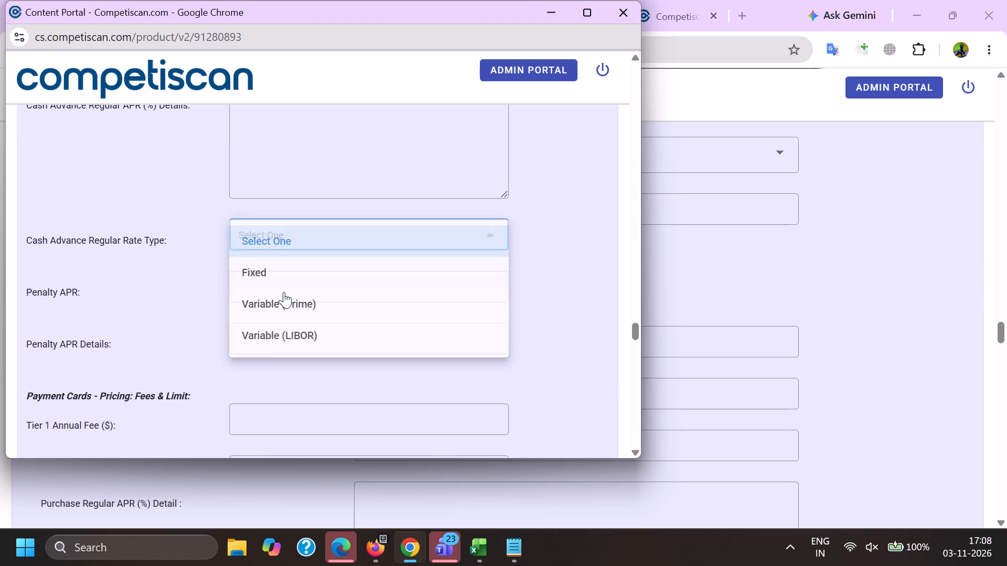
left_click(284, 292)
Set Penalty APR to 29.99.
left_click(273, 276)
key("2")
key("9")
key("period")
key("9")
key("9")
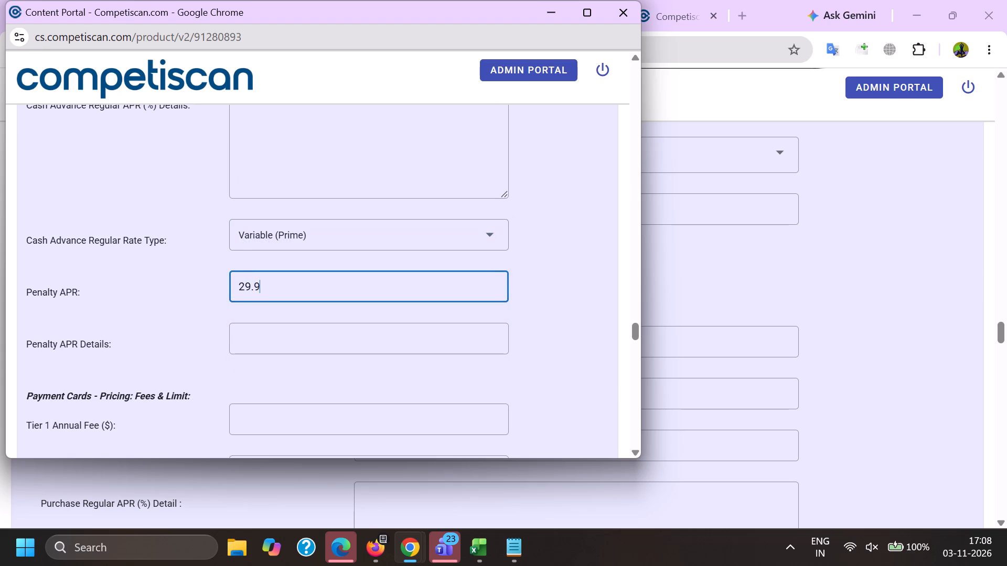
key("Tab")
Copy the Penalty APR Details text from the other product form into this form's Penalty APR Details.
key("alt+Tab")
scroll(266, 262, "down", 8)
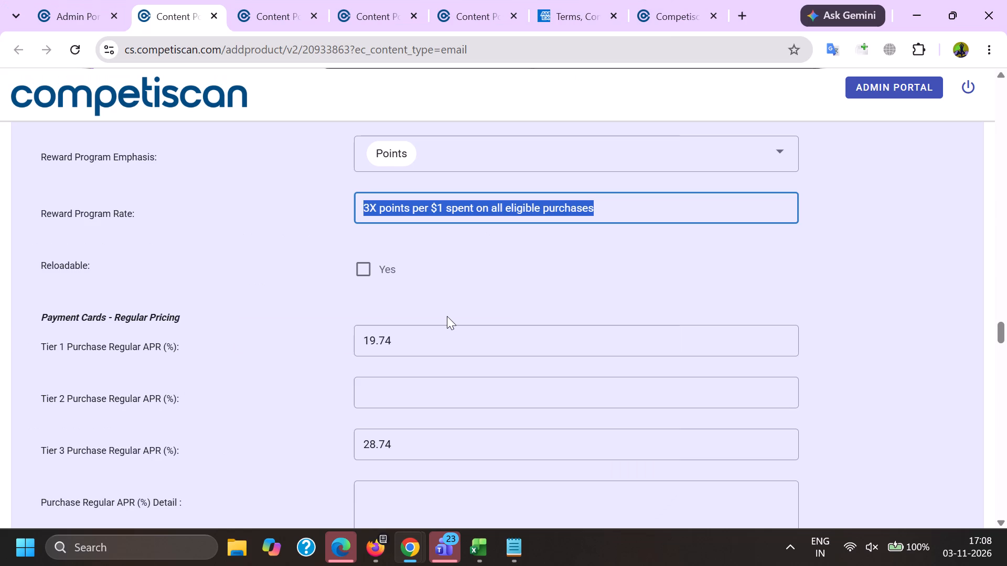
scroll(447, 316, "down", 12)
scroll(431, 338, "up", 4)
triple_click(386, 155)
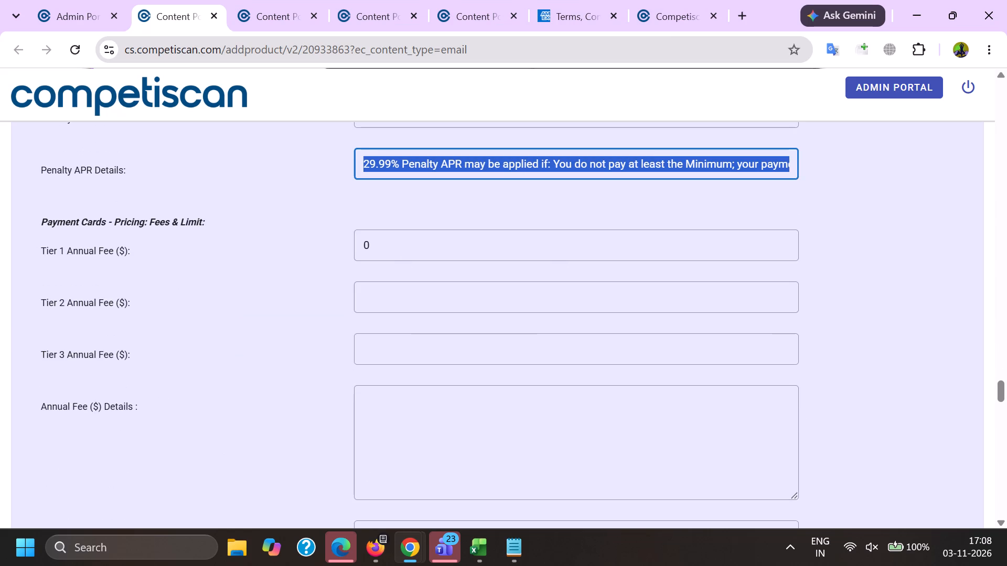
key("ctrl+c")
key("alt+Tab")
key("ctrl+v")
Set Tier 1 Annual Fee to 0 and Tier 3 Late Fee to 40.00.
scroll(250, 330, "down", 2)
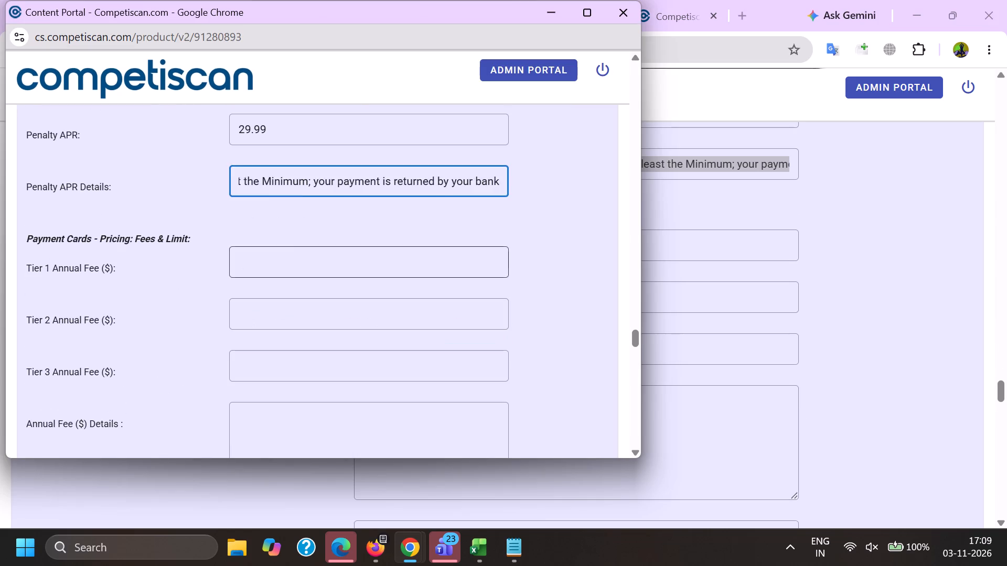
left_click(272, 261)
key("0")
key("Tab")
key("Tab")
key("Tab")
key("Tab")
key("Tab")
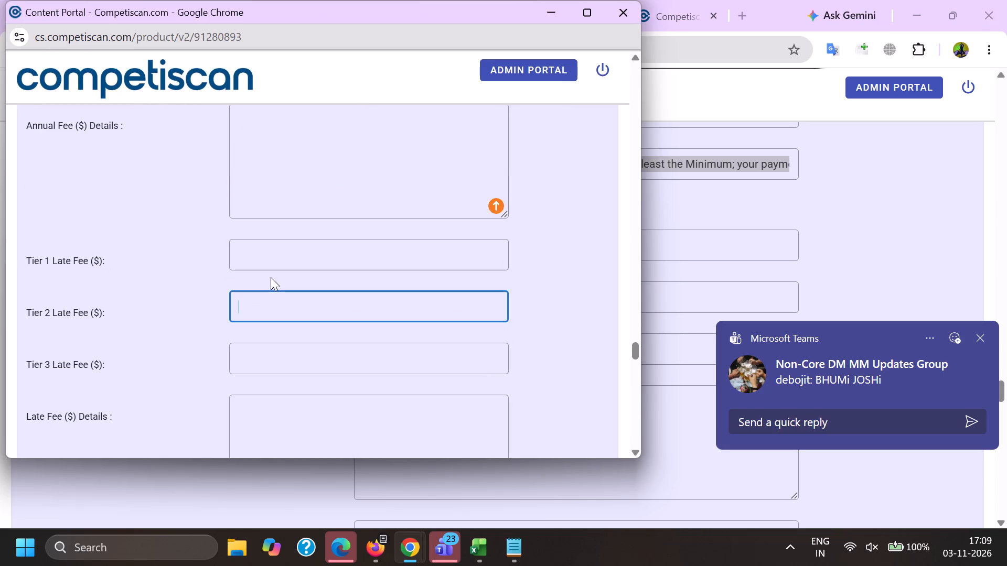
key("Tab")
type("40")
type(".0")
key("0")
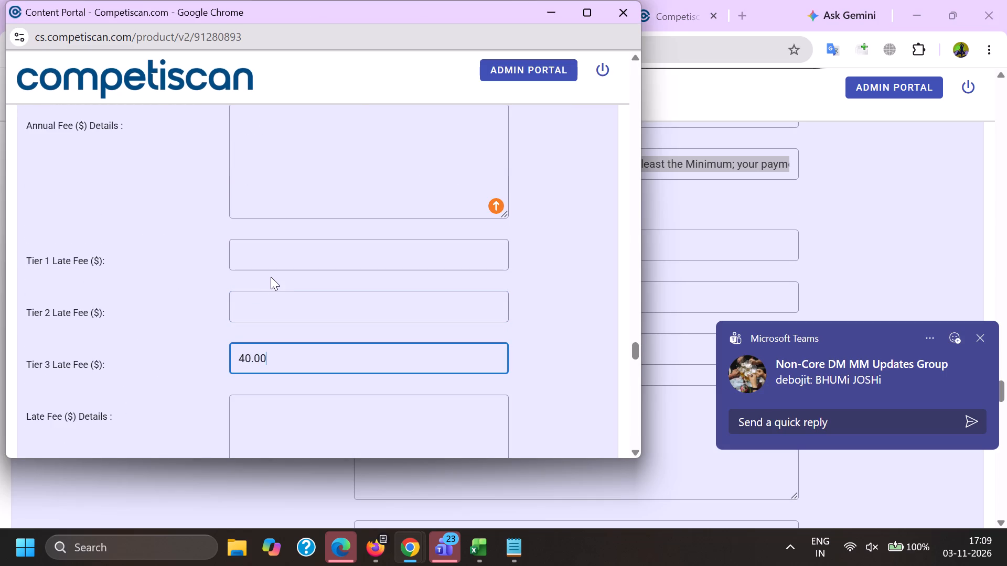
Set Cash Advance Usage Fee to 5% and Cash Advance Minimum Fee to 10.00, leaving the balance transfer fees empty.
key("Tab")
key("Tab")
key("Tab")
scroll(269, 263, "down", 14)
scroll(265, 274, "up", 7)
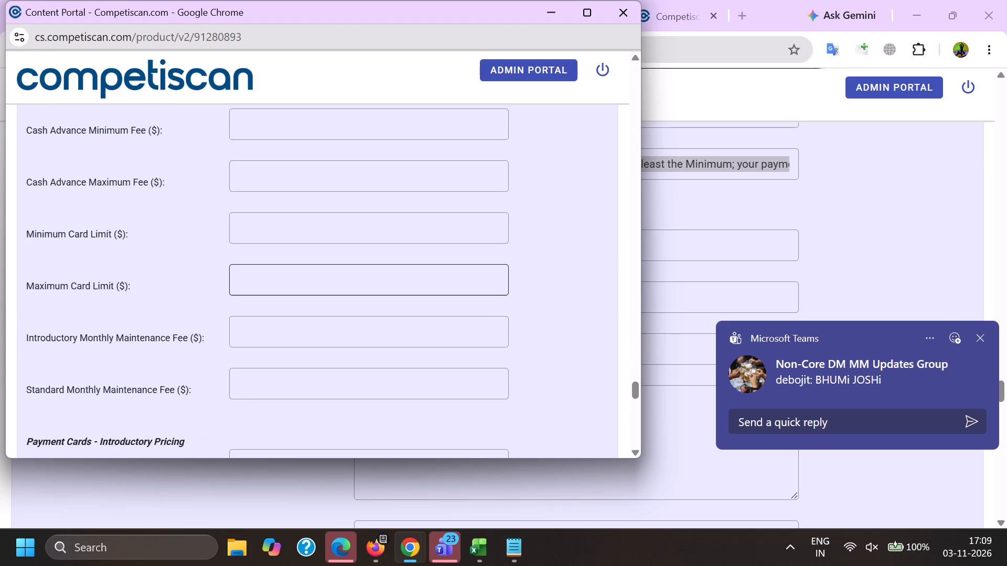
scroll(264, 273, "up", 3)
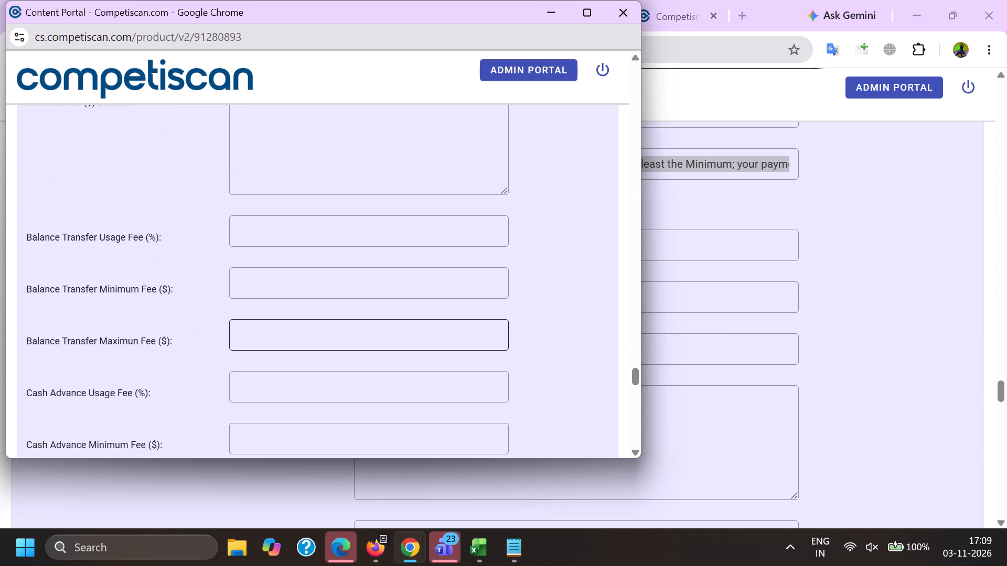
left_click(259, 386)
key("5")
key("Tab")
key("1")
key("0")
key("period")
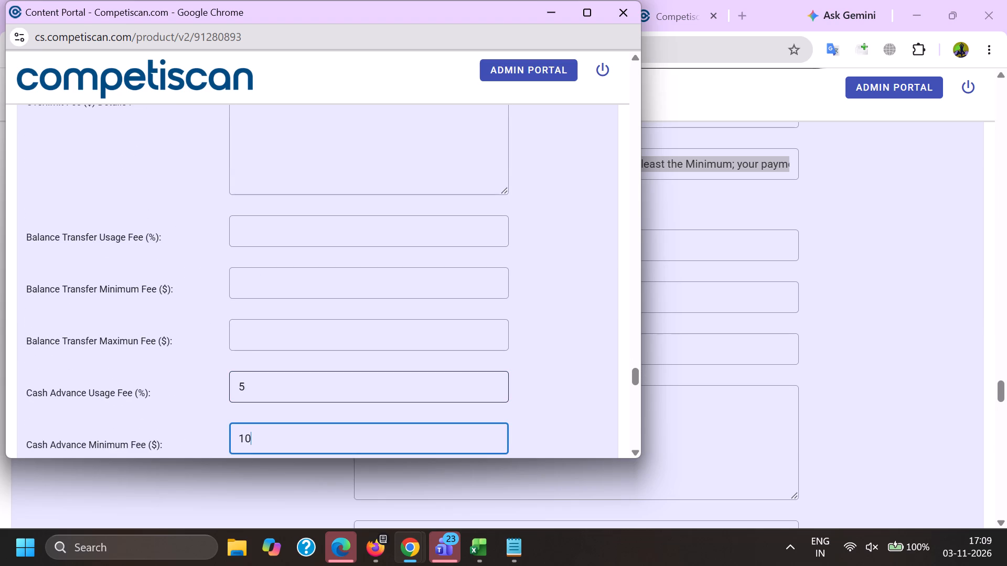
key("0")
key("0")
Submit the completed product form.
scroll(252, 395, "down", 8)
scroll(215, 400, "down", 19)
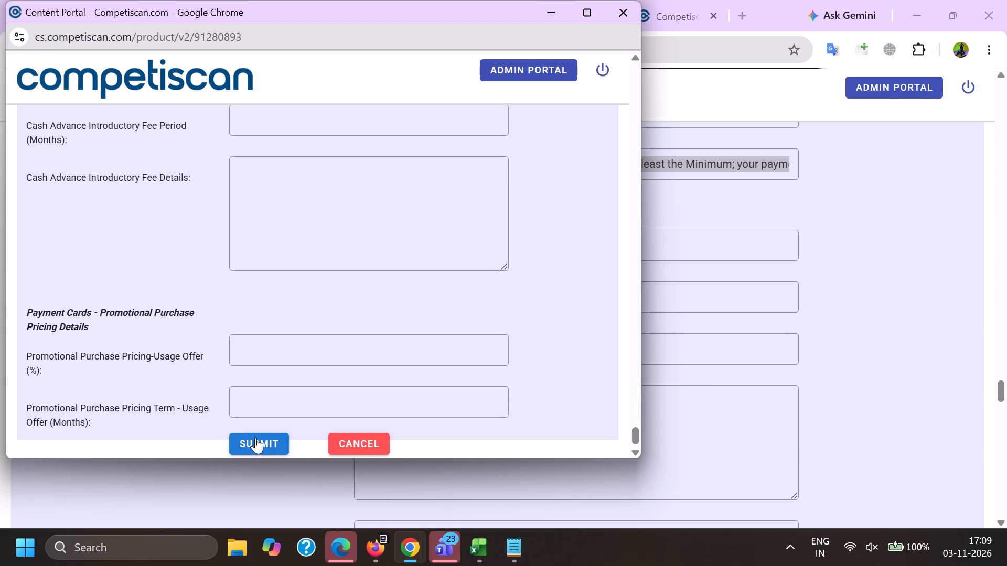
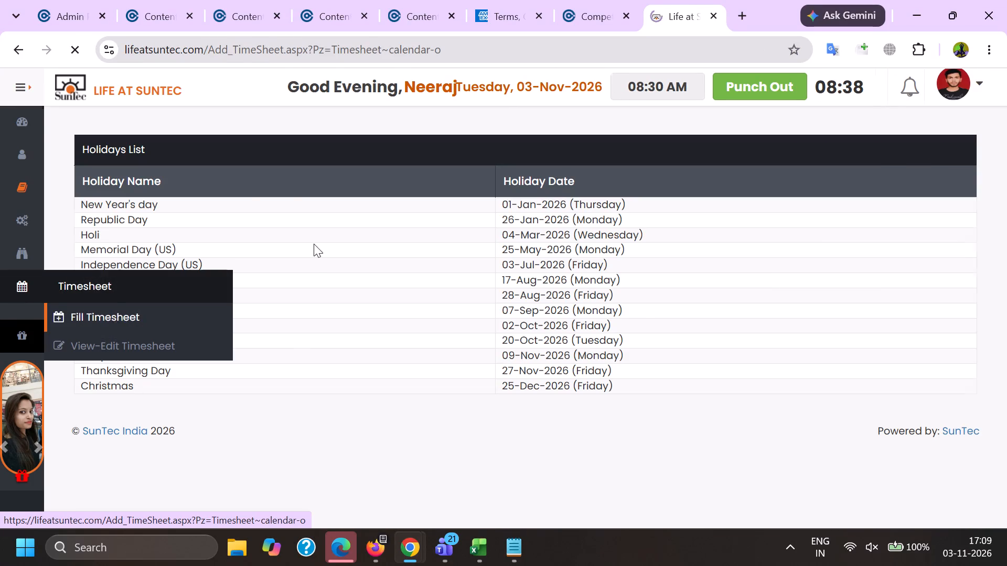
Choose client code C034 for the 03/11/2026 regular timesheet entry.
left_click(170, 271)
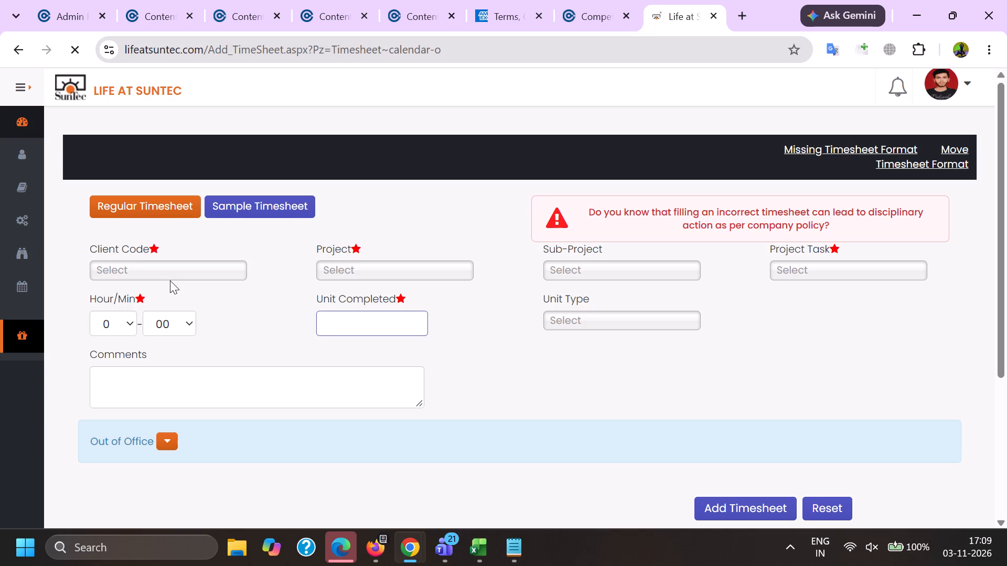
key("c")
key("0")
key("3")
key("4")
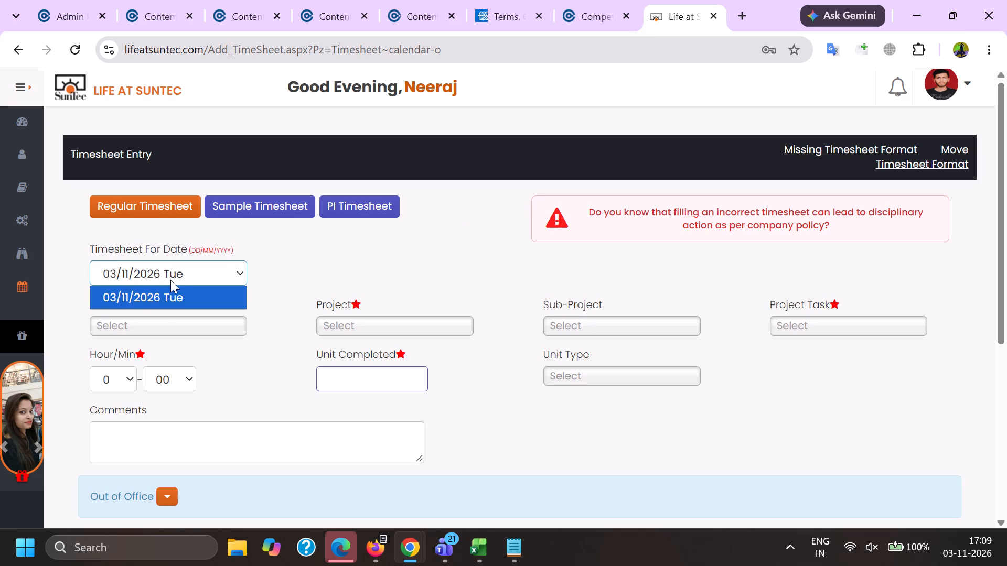
left_click(163, 318)
scroll(162, 449, "down", 5)
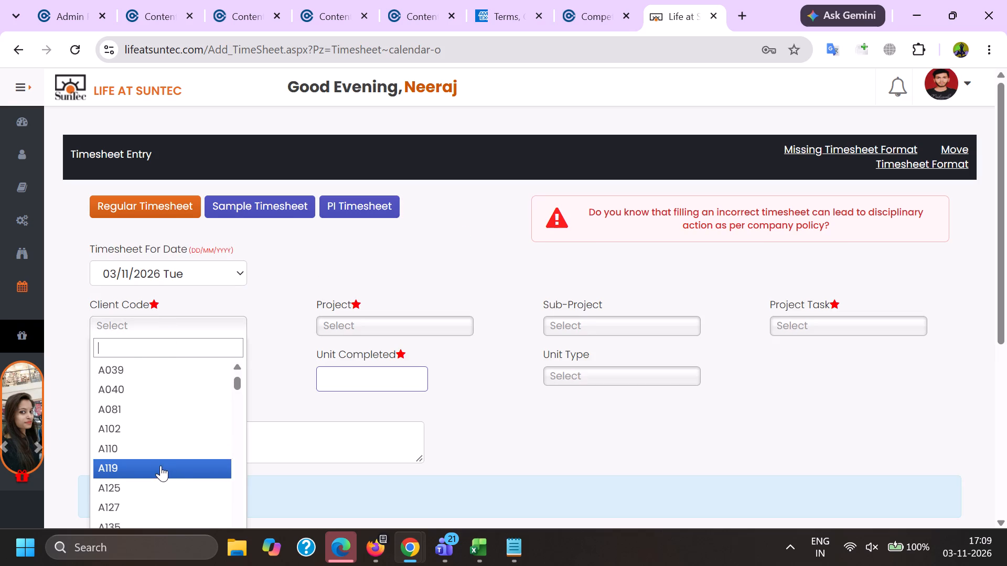
left_click(145, 338)
key("c")
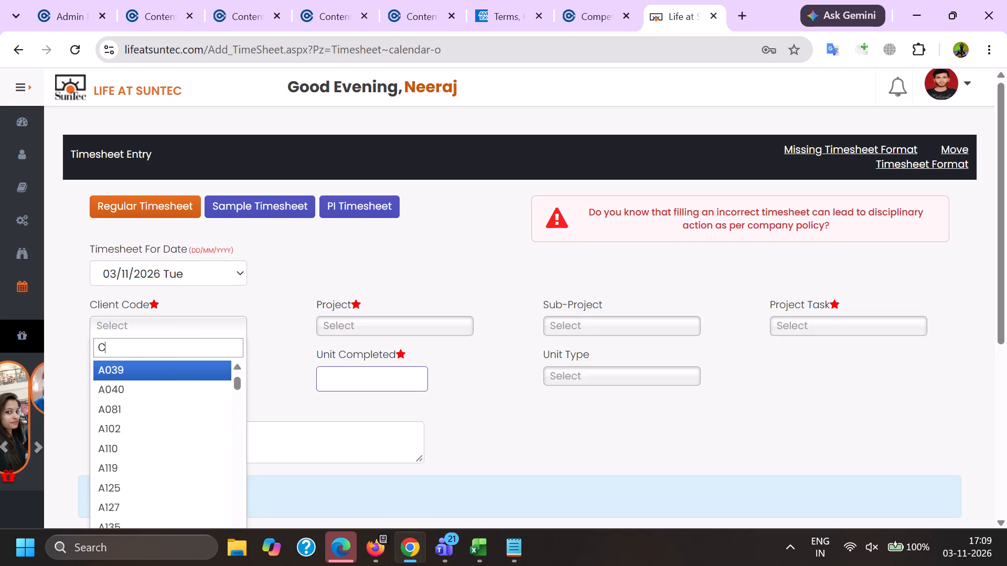
key("0")
key("3")
key("4")
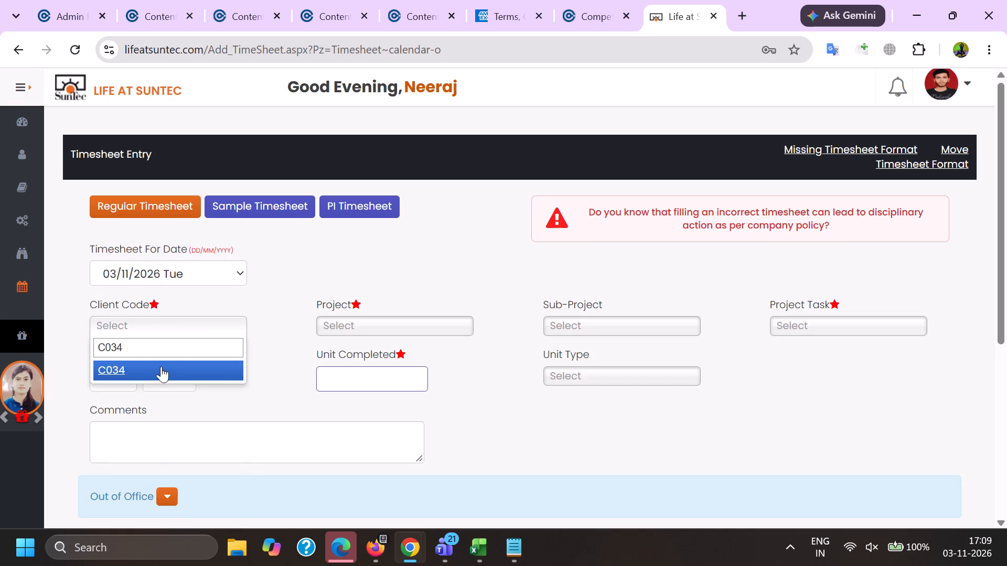
left_click(160, 363)
Set the project to Rajeev-NM149, the sub-project to MaxMail Non-Core-149 and the project task to Records Approving.
left_click(386, 323)
scroll(384, 355, "down", 5)
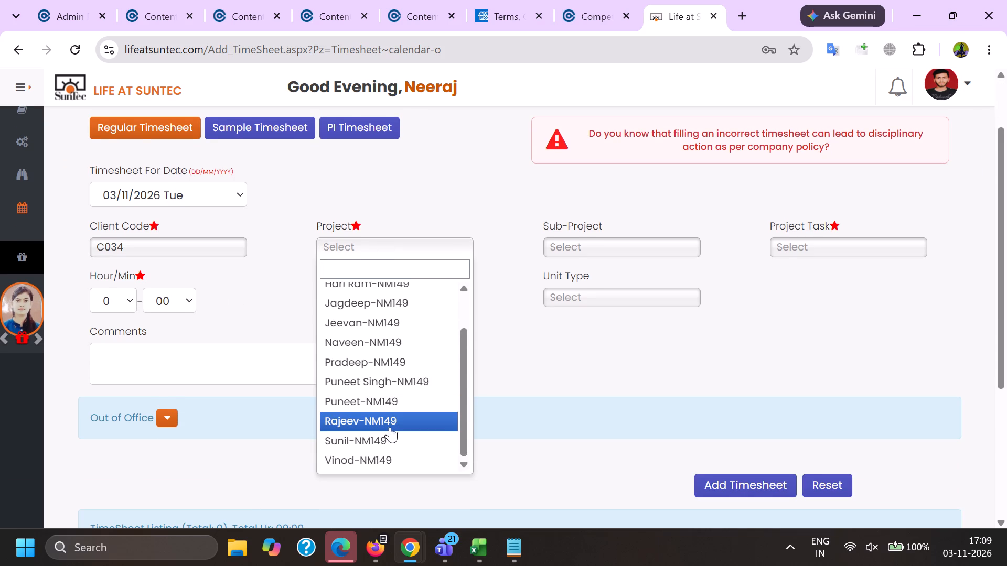
left_click(383, 425)
left_click(554, 253)
left_click(560, 308)
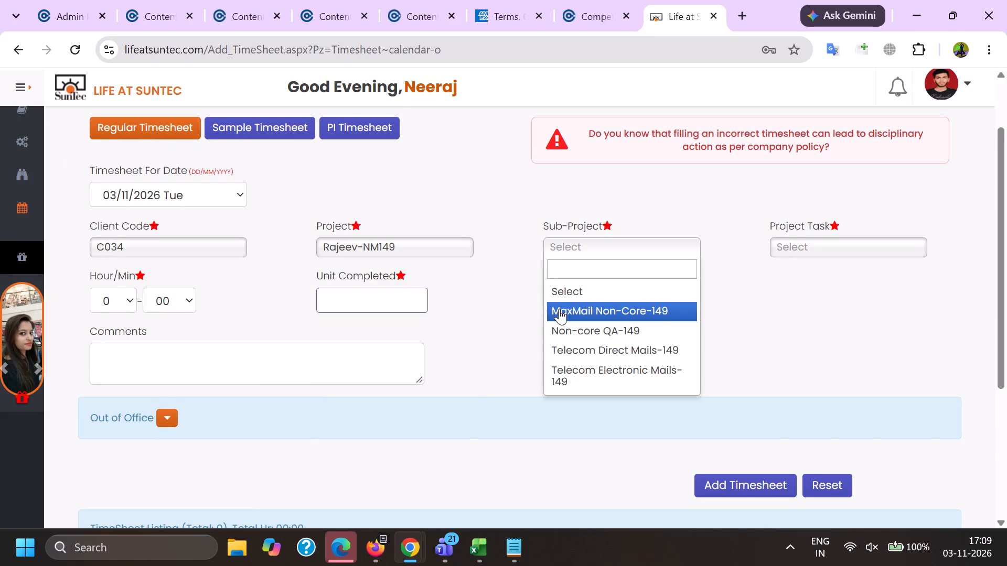
left_click(792, 254)
left_click(801, 303)
Set the time spent to 7 hours 30 minutes and the units completed to 45.
left_click(103, 325)
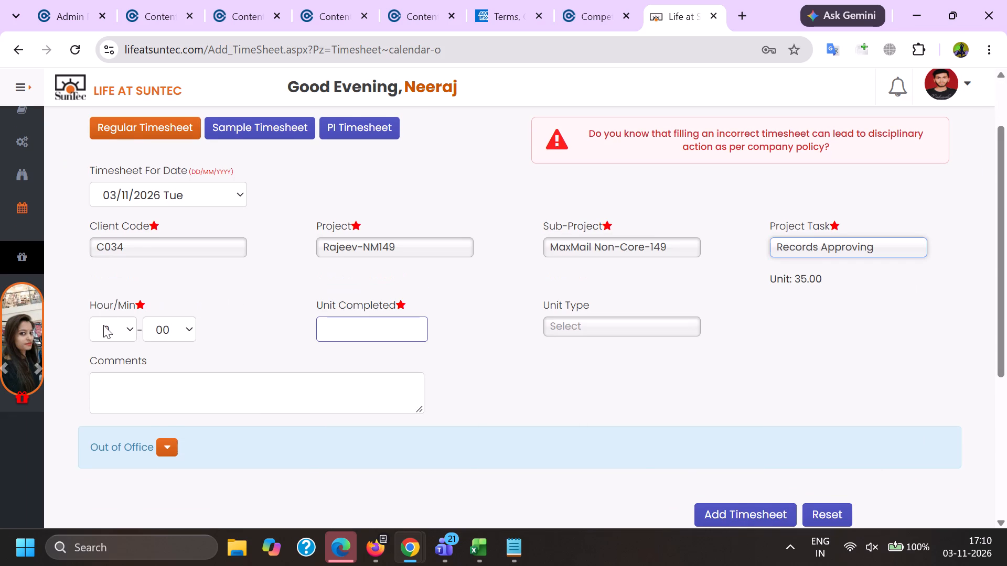
left_click(111, 289)
left_click(155, 335)
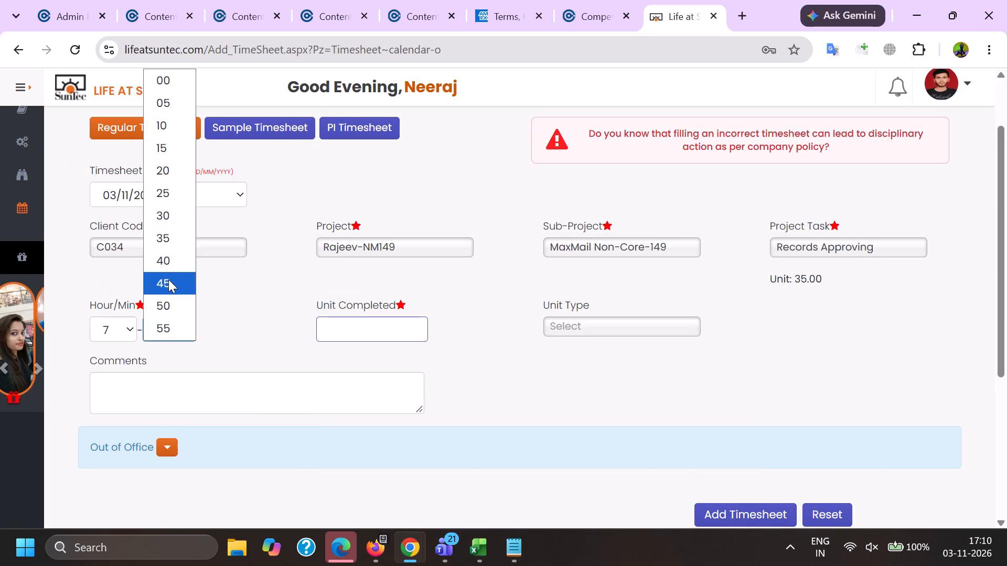
left_click(163, 222)
left_click(340, 327)
left_click(403, 358)
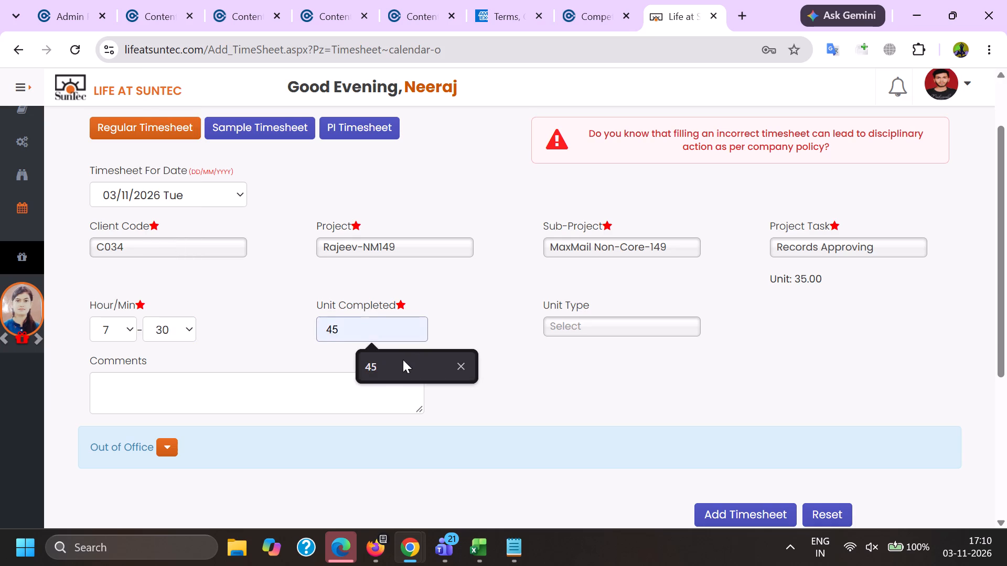
Enter the comment "45 RD" and add the work entry to the timesheet.
left_click(188, 390)
key("4")
key("5")
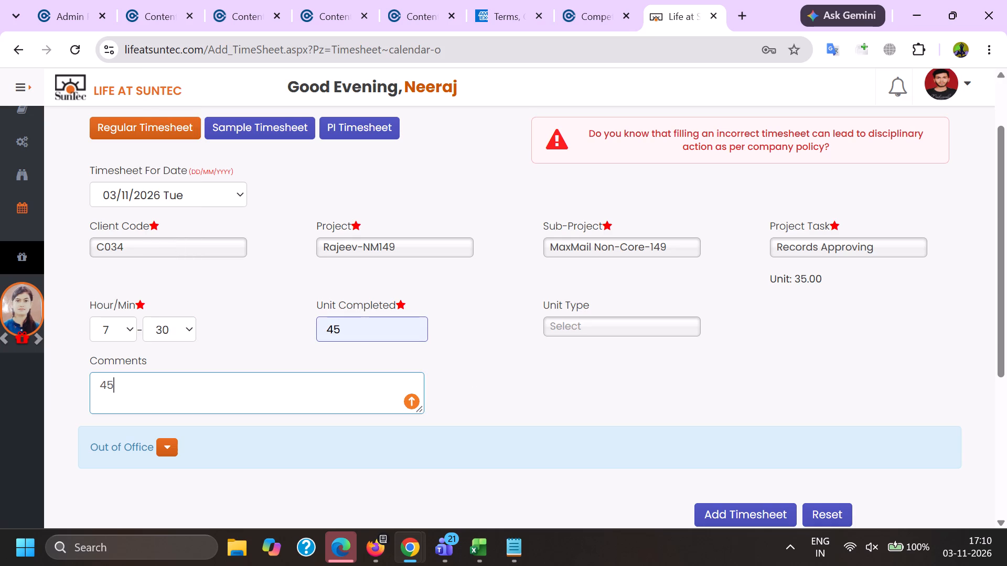
key("space")
type("rd")
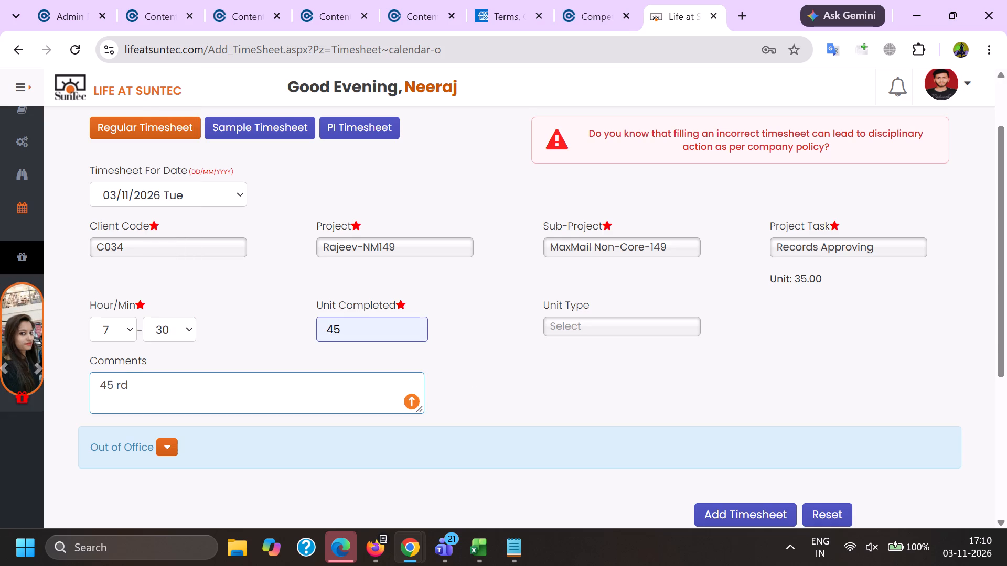
key("BackSpace")
type("rd")
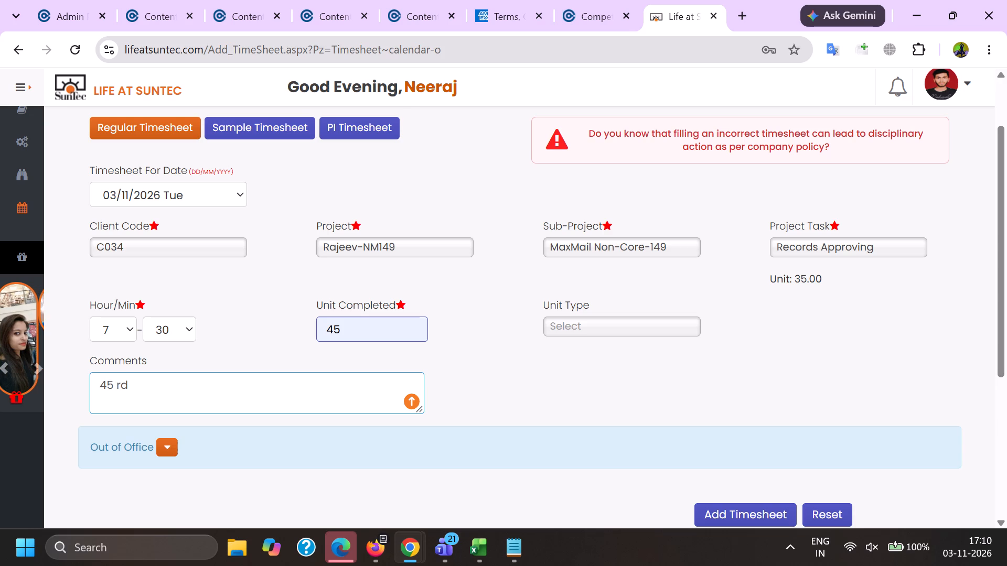
key("BackSpace")
type("RD")
scroll(184, 368, "down", 2)
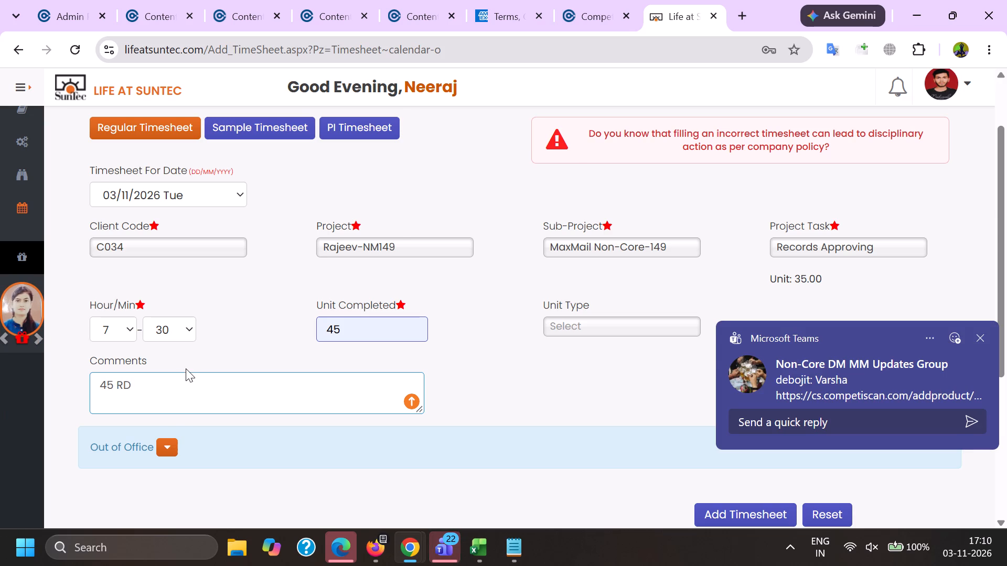
scroll(417, 274, "down", 2)
left_click(717, 263)
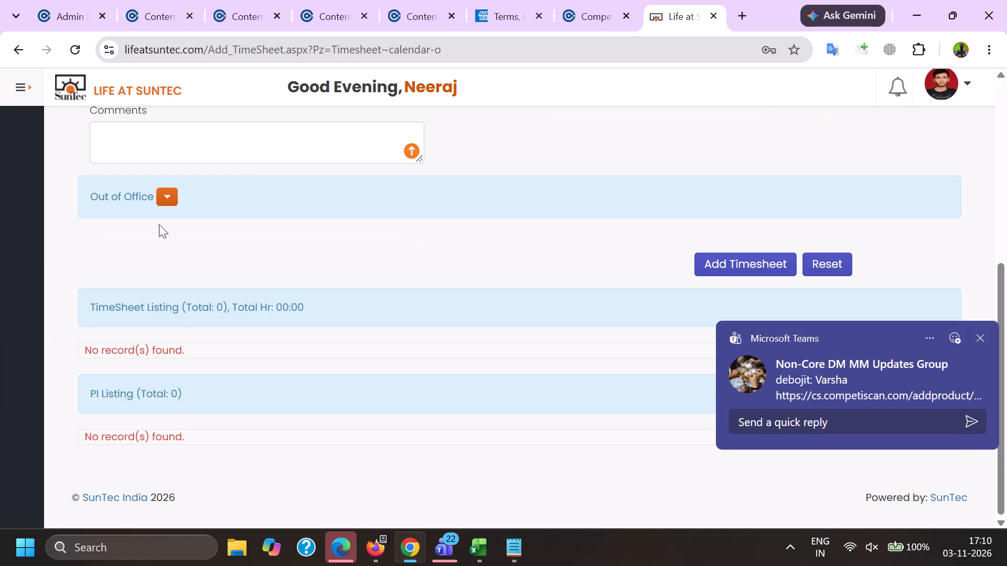
Fill in an out-of-office entry with the criteria Leave and a duration of 0 hours 30 minutes.
left_click(165, 195)
left_click(169, 255)
left_click(178, 322)
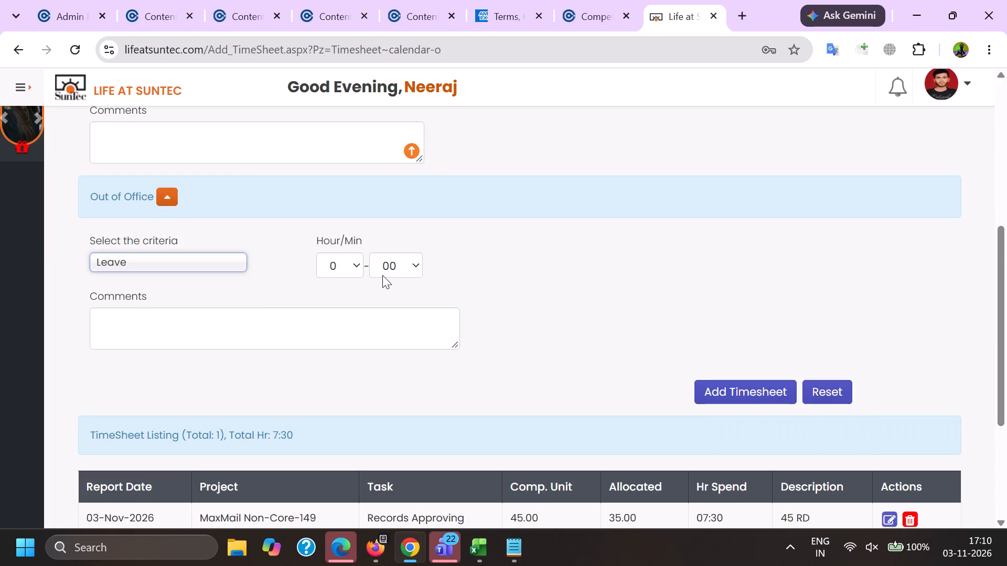
left_click(382, 273)
left_click(390, 222)
Enter "Lunch" as the out-of-office comment and add the entry to the timesheet.
left_click(325, 323)
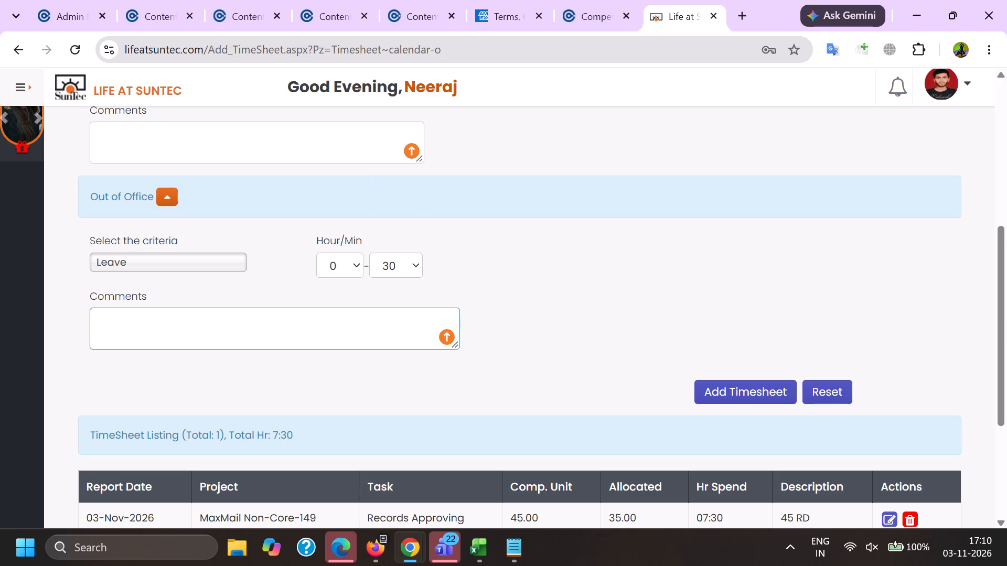
key("n")
key("c")
key("h")
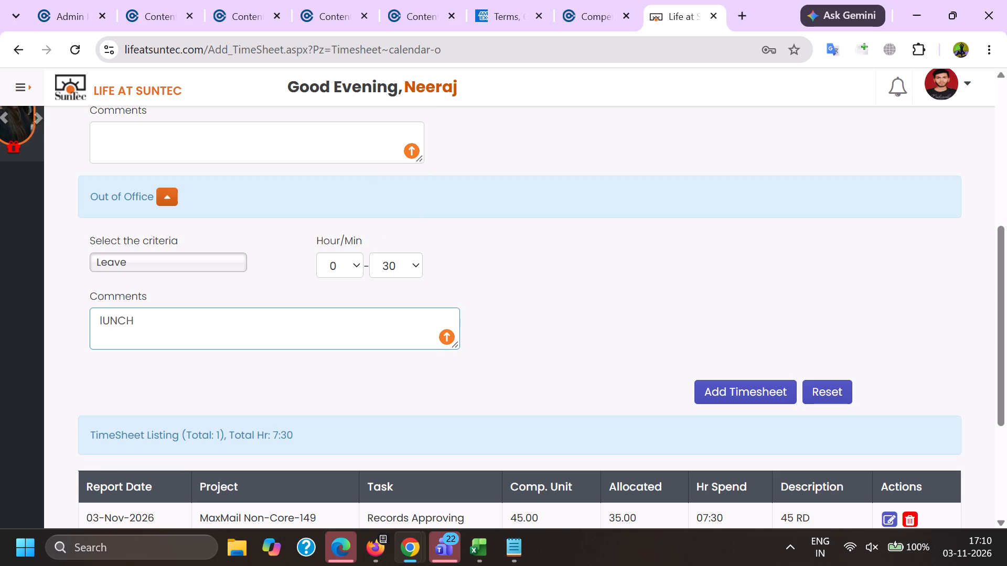
key("BackSpace")
key("BackSpace")
key("BackSpace")
key("BackSpace")
key("BackSpace")
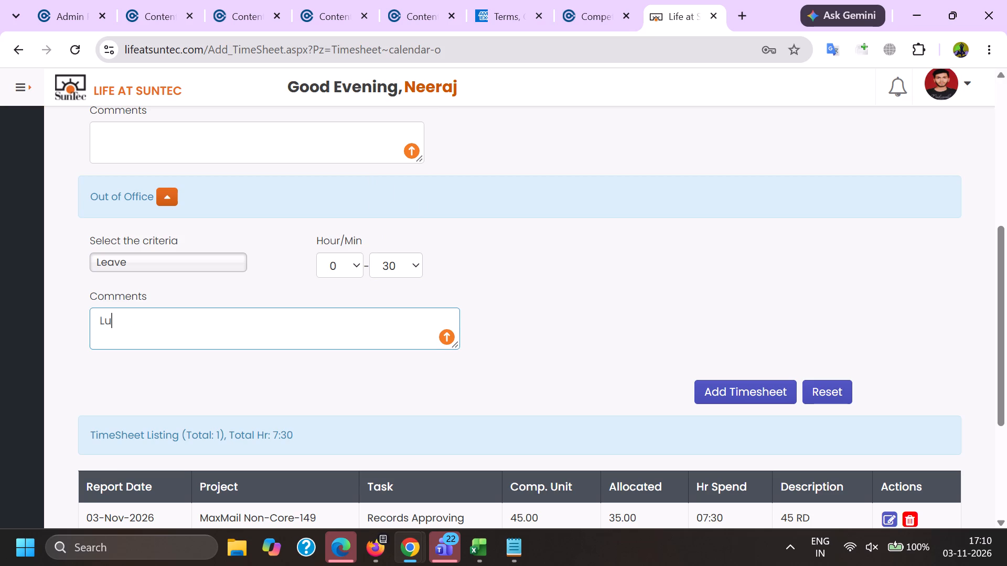
scroll(317, 328, "down", 2)
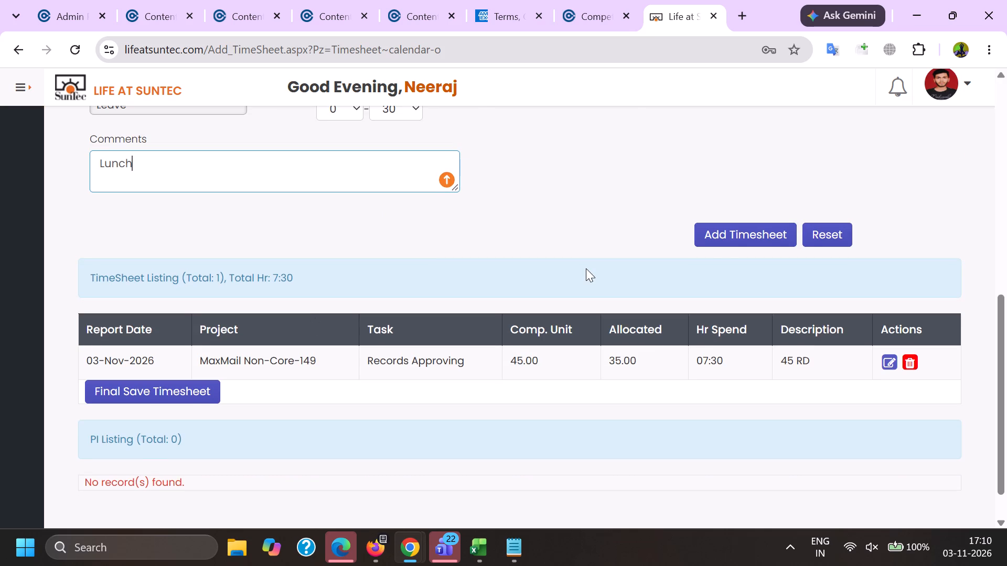
left_click(715, 237)
Submit the day's listed timesheet entries with the final save.
left_click(178, 412)
left_click(187, 424)
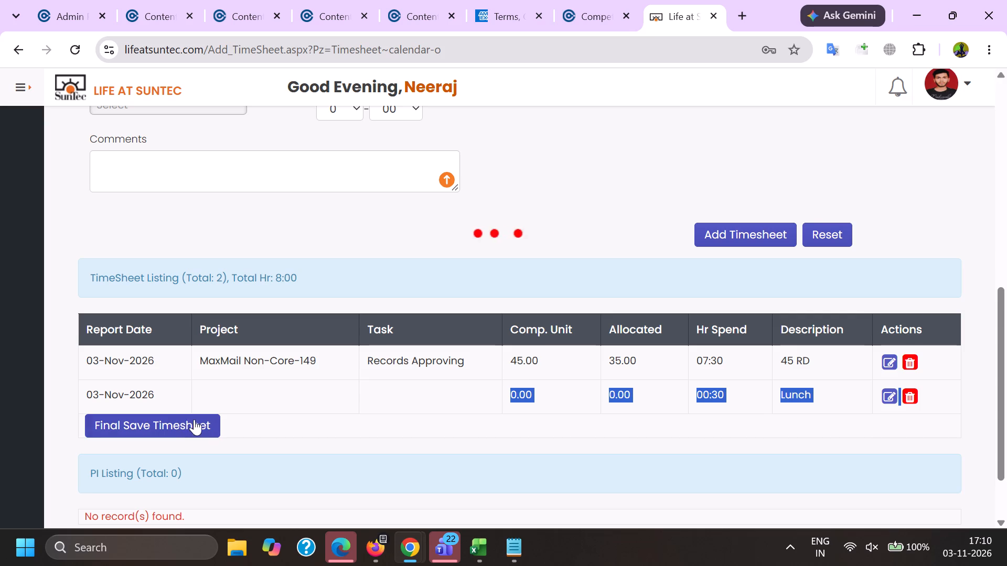
Return to the dashboard and punch out for the day.
scroll(190, 386, "up", 16)
left_click(20, 126)
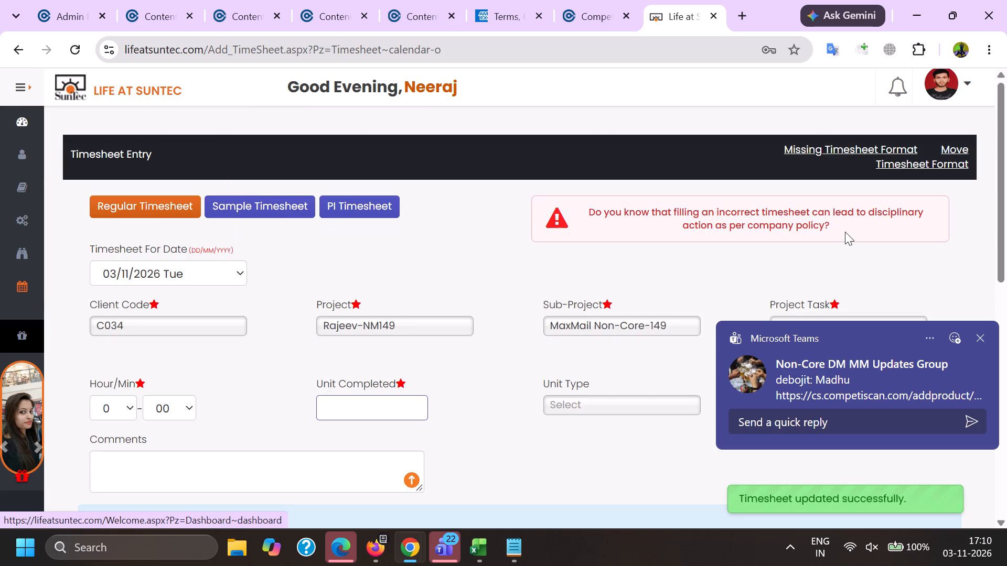
left_click(762, 88)
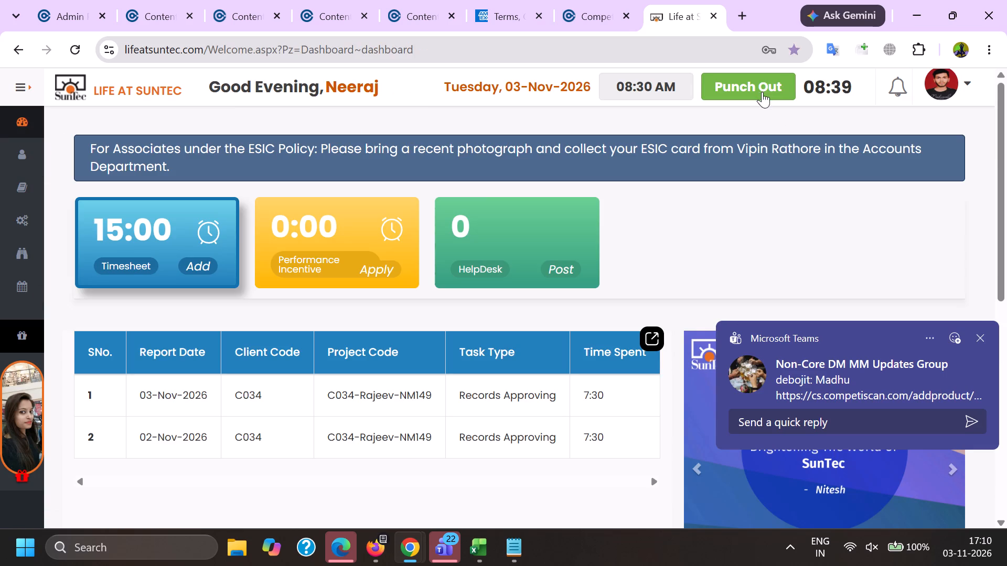
In the incognito Competiscan admin window, filter the unpublished electronic content by the signed-in user's account.
left_click(414, 541)
left_click(784, 479)
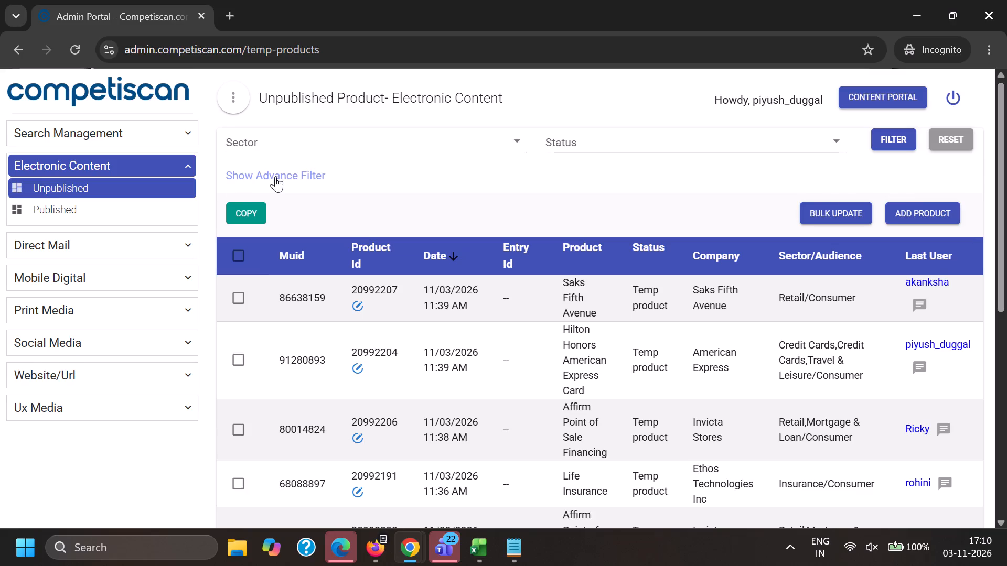
left_click(253, 171)
left_click(454, 246)
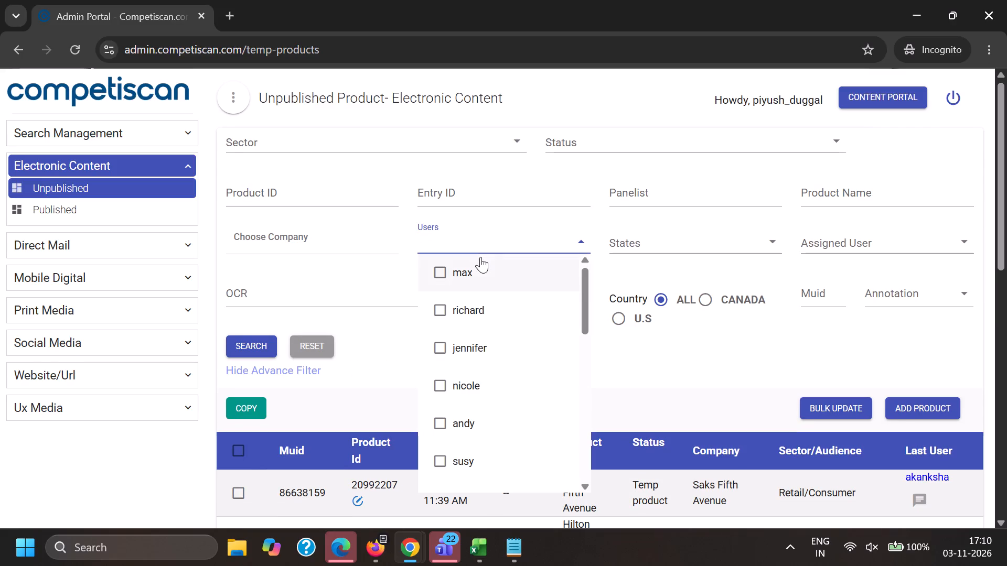
key("p")
key("i")
key("y")
key("u")
key("s")
key("h")
key("Down")
key("Down")
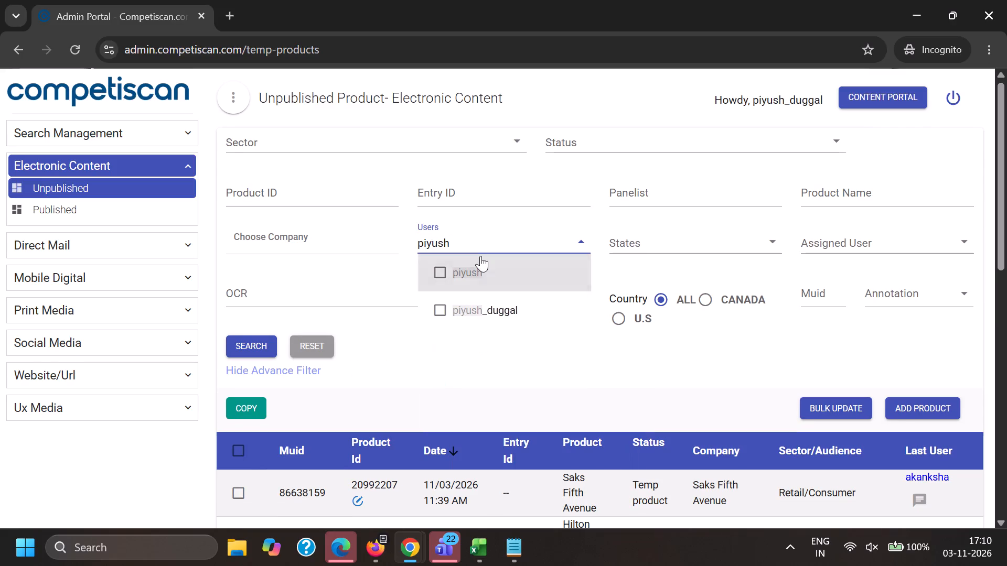
key("Return")
left_click(266, 342)
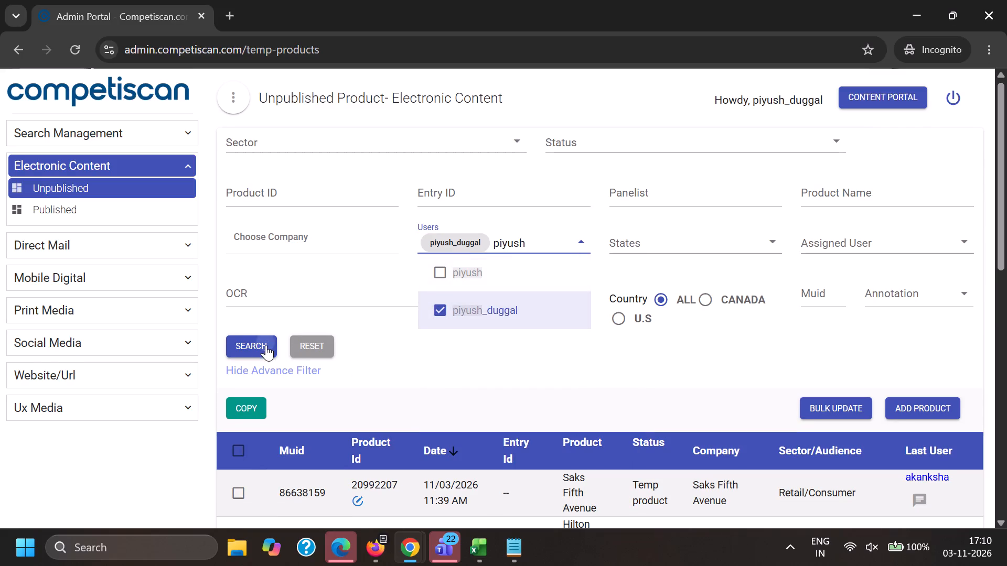
Open products 20992068, 20992083, 20992149, 20992193 and 20992204 for editing, each in its own tab.
scroll(281, 285, "down", 7)
scroll(312, 347, "down", 1)
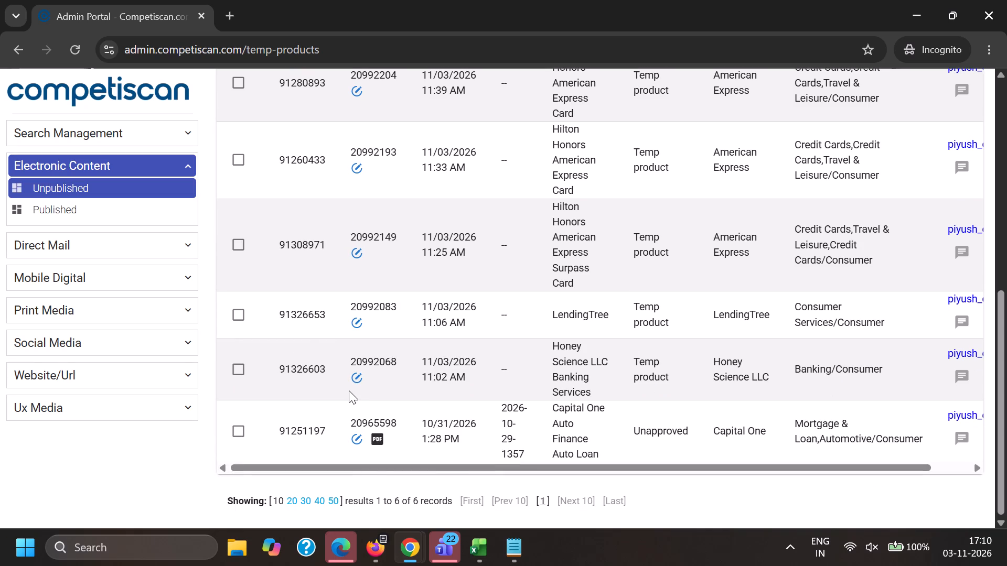
left_click(360, 379, "ctrl")
left_click(357, 324, "ctrl")
left_click(357, 253, "ctrl")
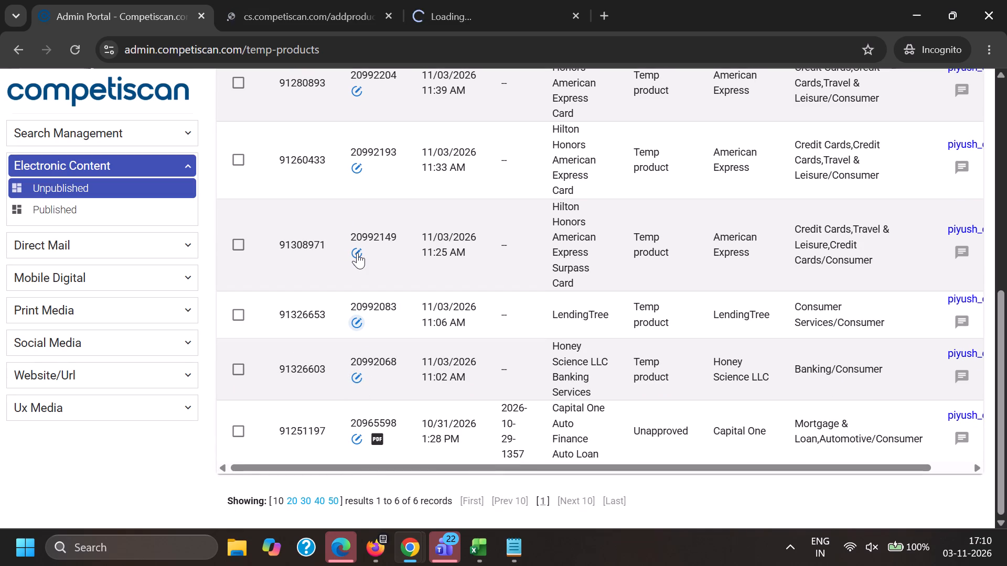
left_click(359, 167, "ctrl")
scroll(368, 255, "up", 3)
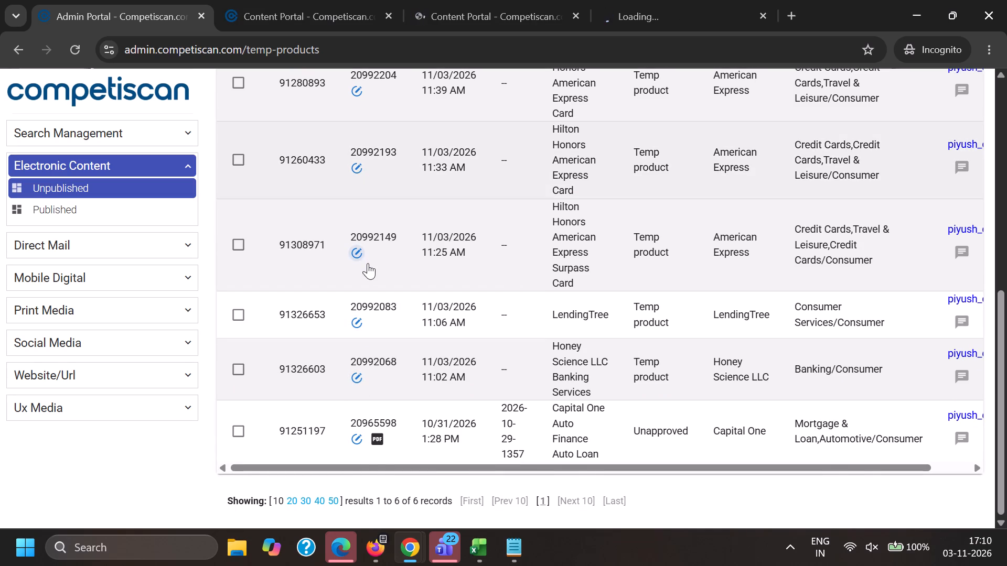
left_click(359, 325, "ctrl")
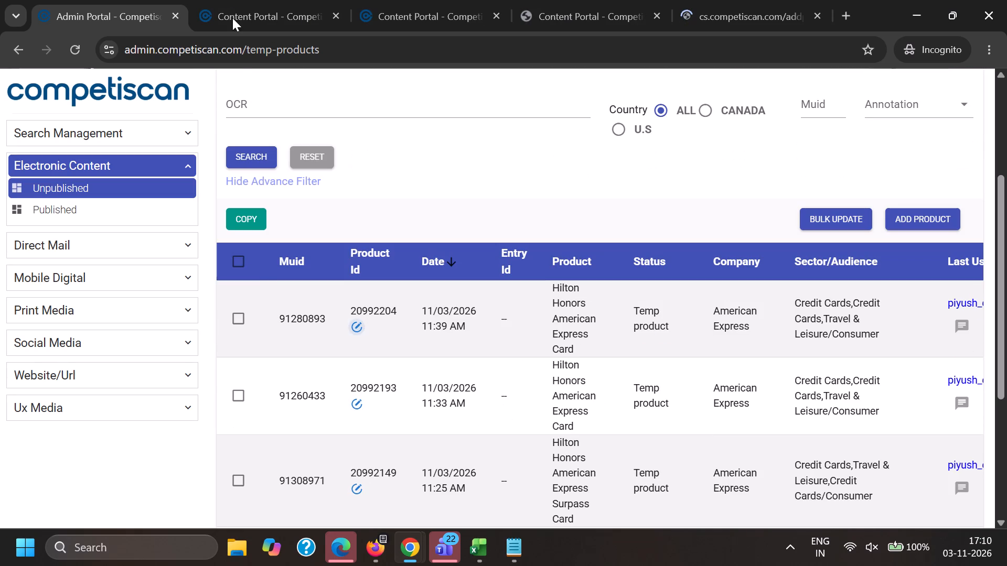
Copy the page address of product 20992068 into cell D7353 of the may 26 sheet in the Excel tracker.
left_click(230, 6)
triple_click(231, 55)
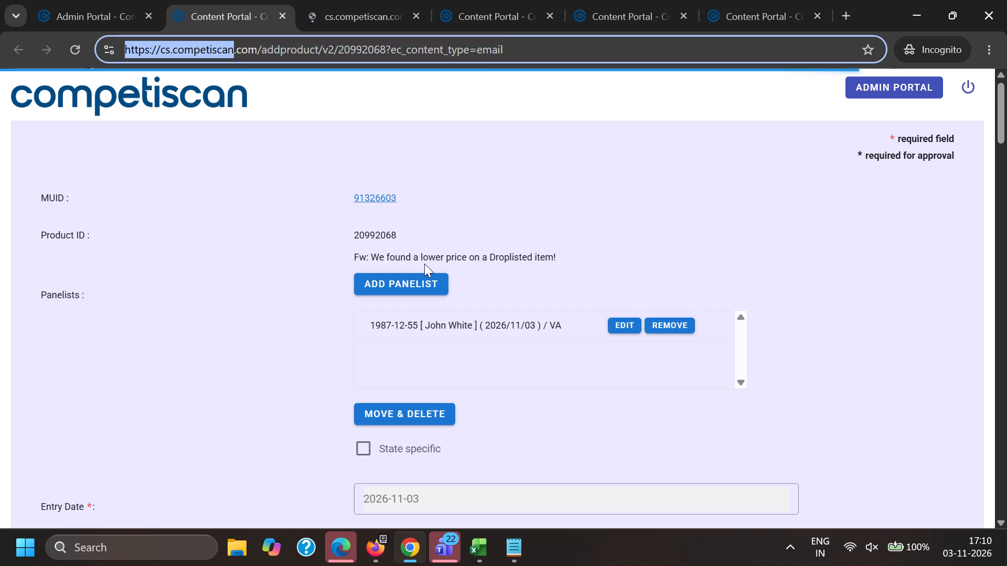
key("ctrl+a")
key("ctrl+c")
left_click(481, 556)
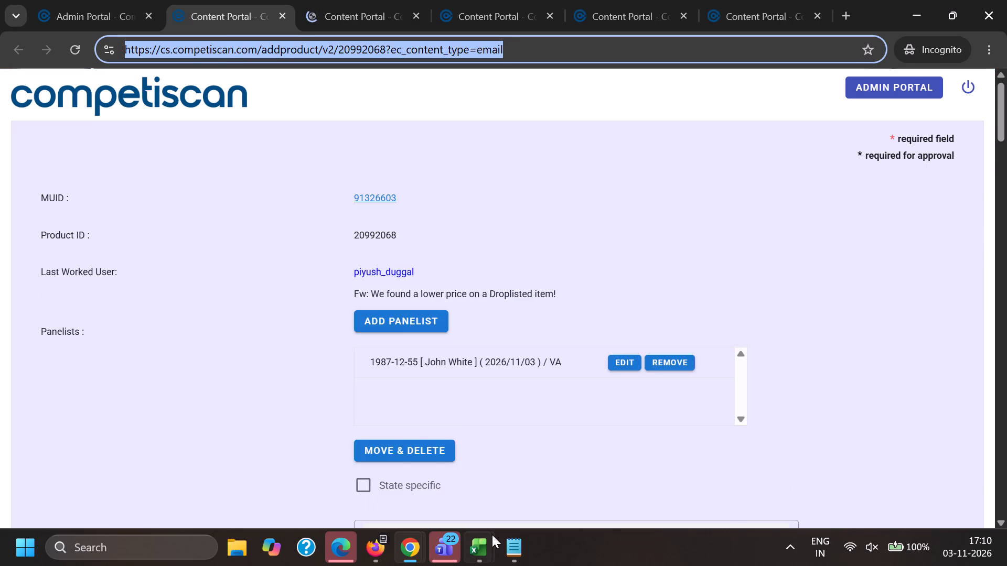
left_click(613, 493)
left_click(115, 208)
key("ctrl+v")
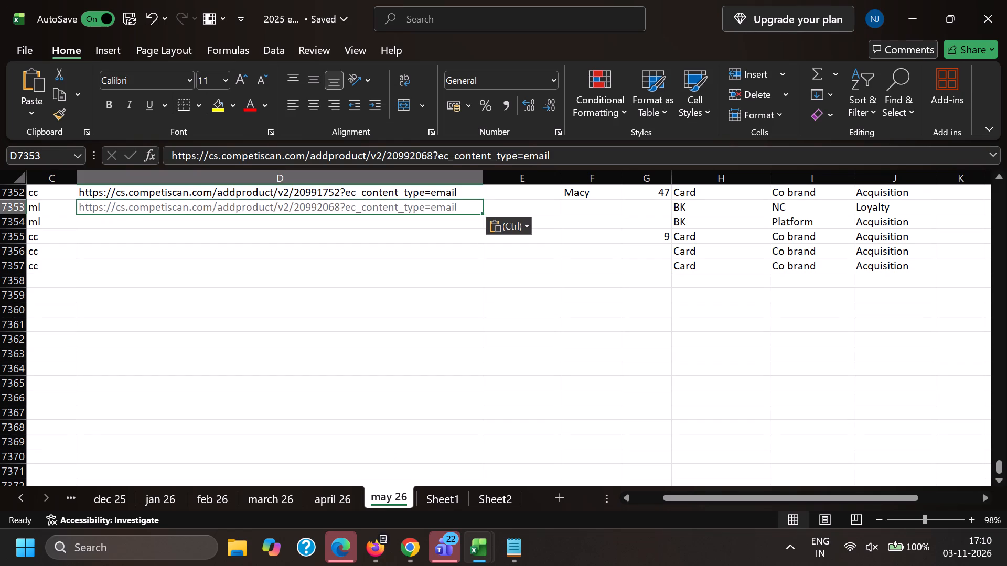
Copy the page address of product 20992204 into cell D7357 of the Excel tracker, the row of MUID 91280893.
left_click(115, 223)
key("Left")
key("Left")
key("Left")
key("alt+Tab")
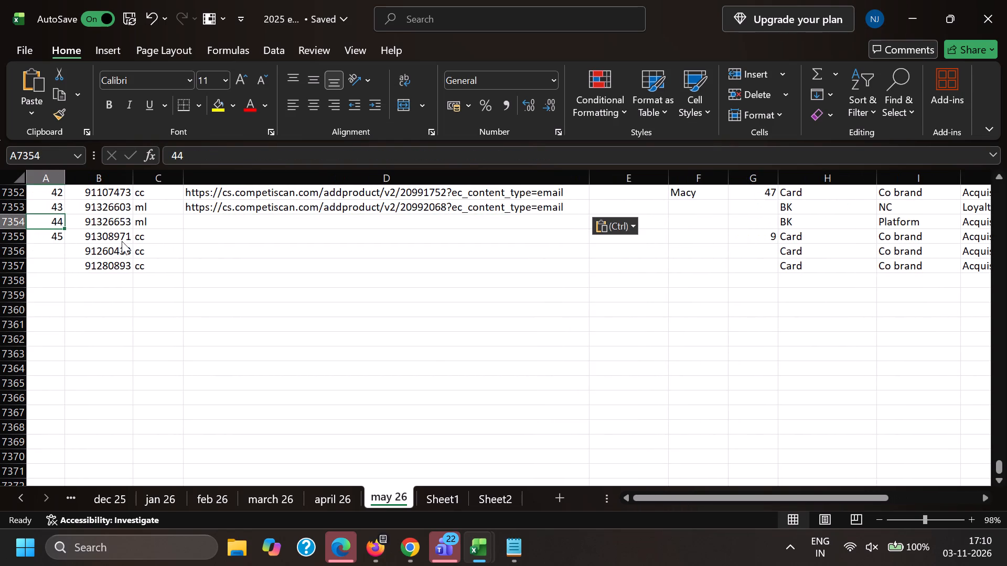
left_click(400, 130)
left_click(342, 0)
triple_click(366, 60)
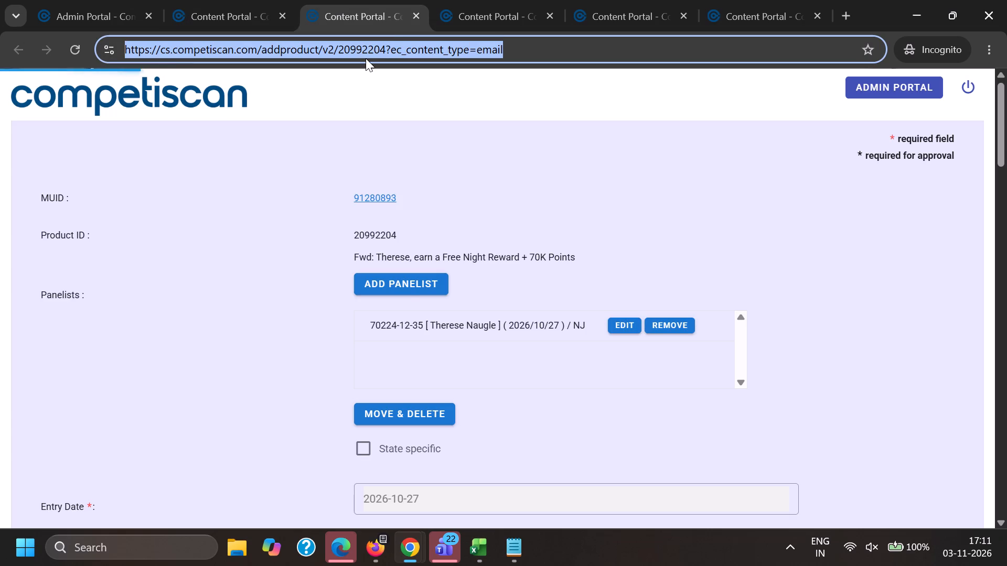
key("ctrl+c")
key("alt+Tab")
left_click(213, 267)
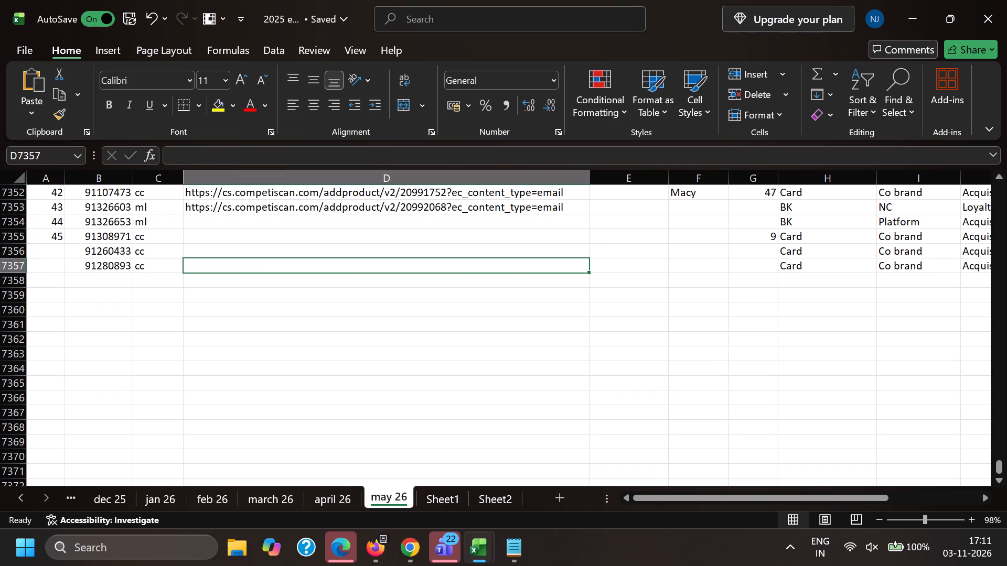
key("ctrl+v")
Copy the page address of product 20992083 into cell D7354 of the tracker, the row of MUID 91326653.
left_click(209, 228)
key("alt+Tab")
left_click(480, 0)
triple_click(483, 41)
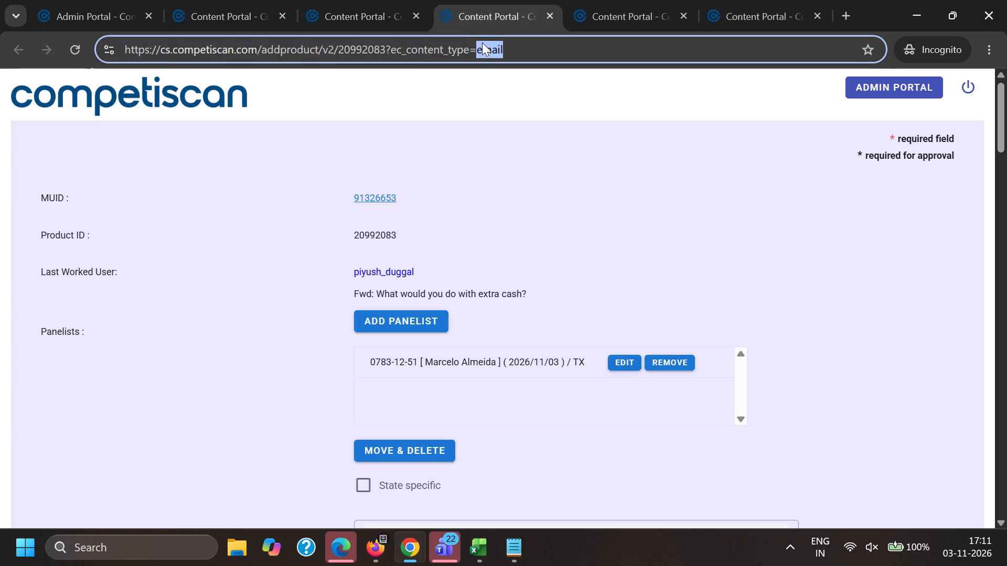
key("ctrl+a")
key("ctrl+c")
key("alt+Tab")
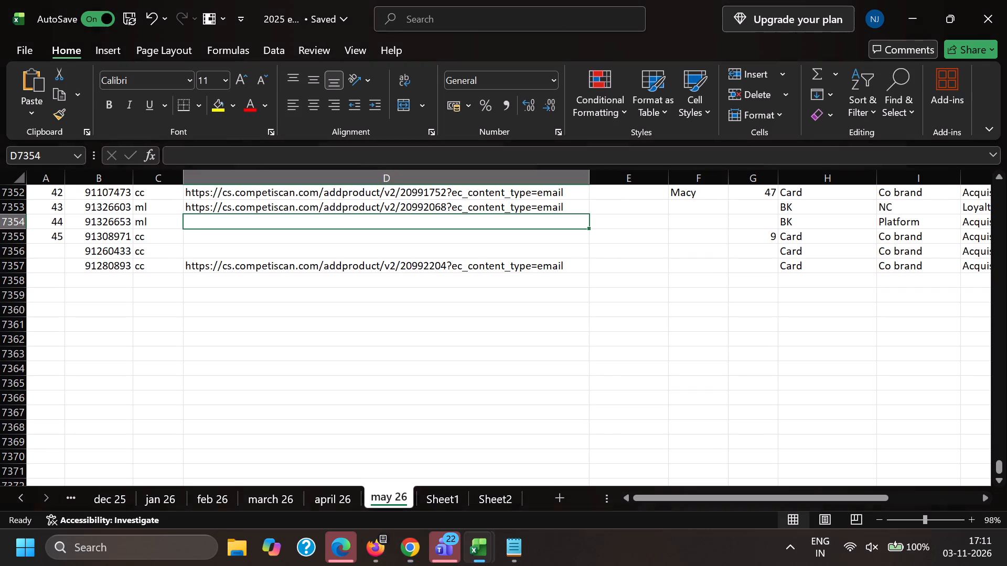
key("ctrl+v")
Copy the page address of product 20992149 into cell D7355 of the tracker, the row of MUID 91308971.
left_click(330, 231)
left_click(464, 236)
key("alt+Tab")
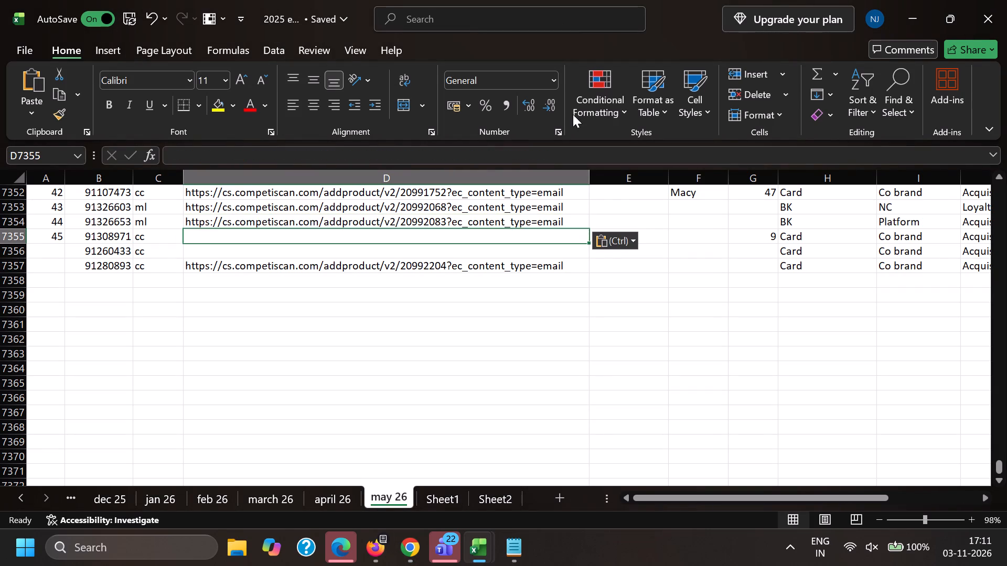
left_click(614, 0)
triple_click(620, 47)
key("ctrl+c")
key("alt+Tab")
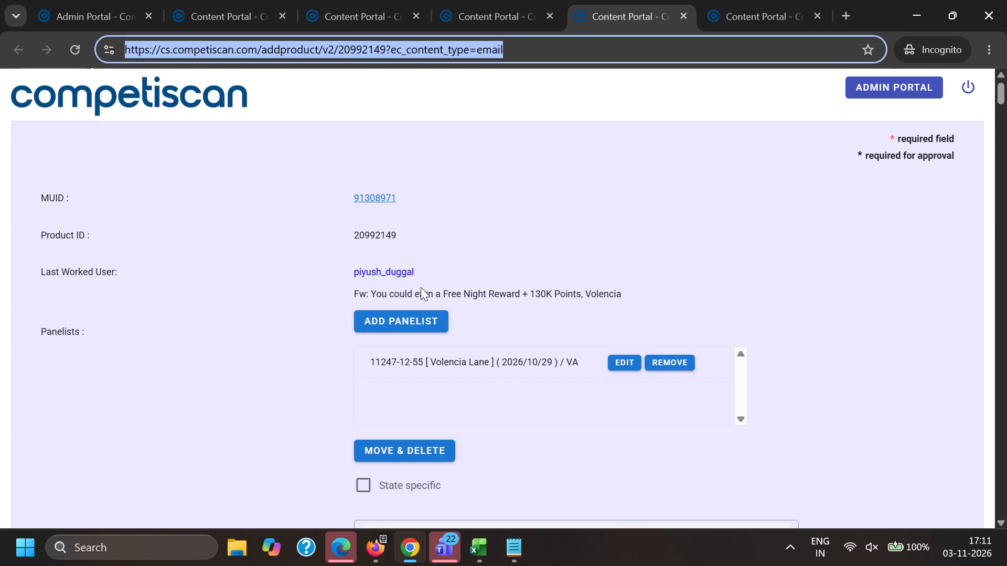
key("ctrl+v")
Copy the page address of product 20992193 into cell D7356 of the tracker, the row of MUID 91260433.
left_click(302, 256)
key("alt+Tab")
left_click(754, 5)
triple_click(748, 45)
key("ctrl+c")
key("alt+Tab")
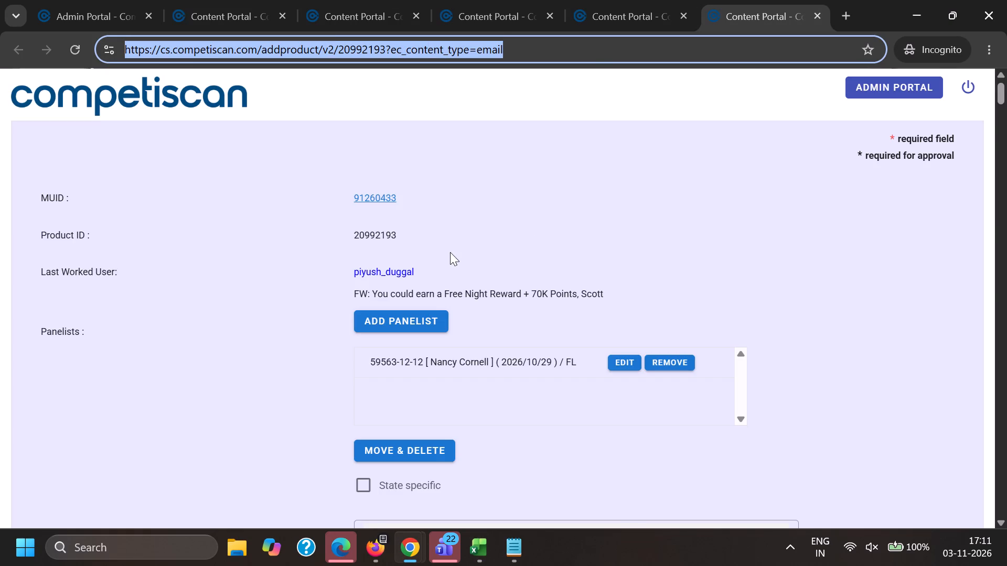
left_click(342, 252)
key("ctrl+v")
left_click(348, 333)
Back in the incognito Competiscan window, open the processed PDFs of products 20992068, 20992204 and 20992083.
key("alt+Tab")
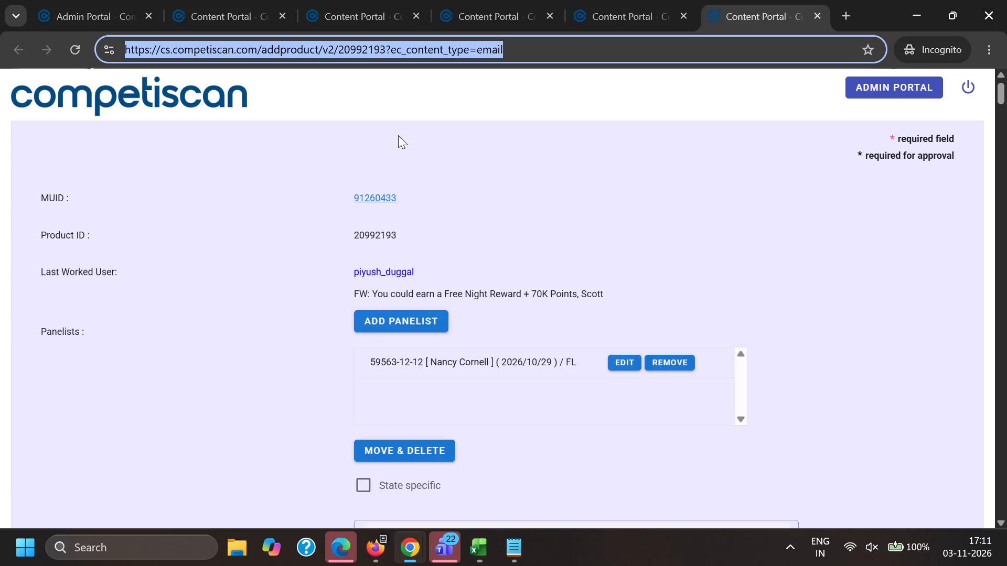
left_click(254, 0)
scroll(580, 192, "down", 5)
left_click(790, 265, "ctrl")
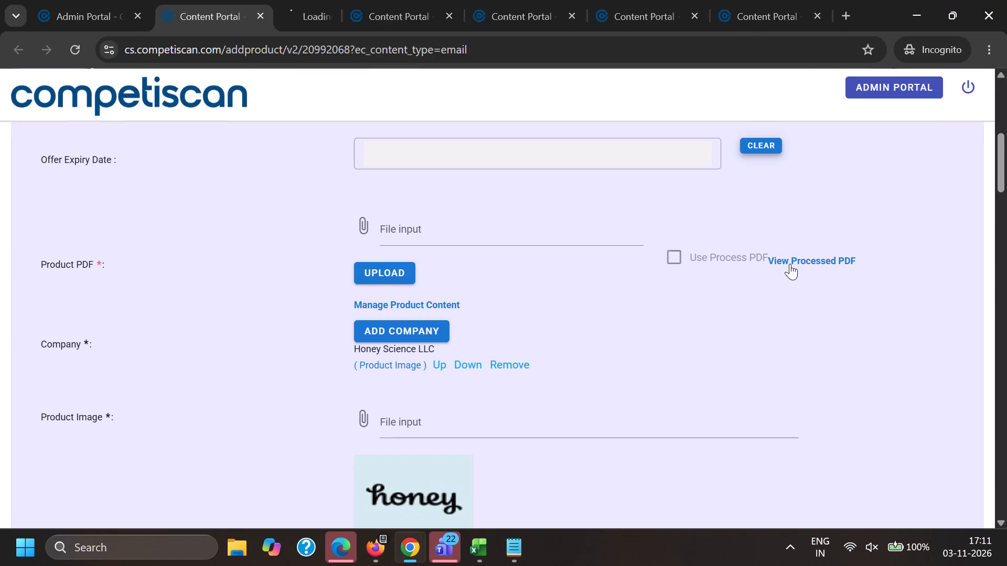
key("ctrl+Tab")
key("ctrl+Tab")
scroll(790, 268, "down", 3)
left_click(799, 415, "ctrl")
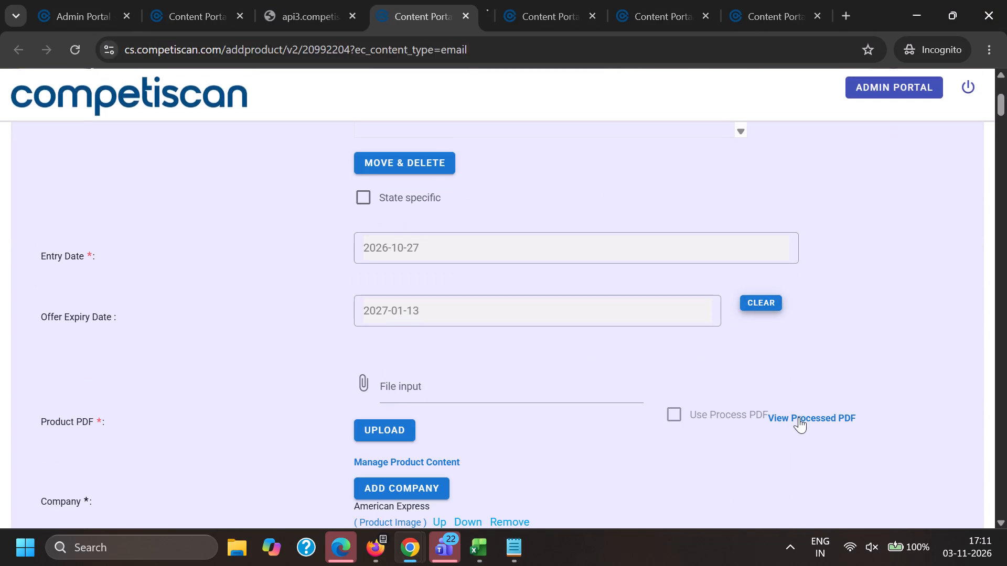
key("ctrl+Tab")
key("ctrl+Tab")
scroll(784, 354, "down", 4)
left_click(799, 337, "ctrl")
Open the processed PDFs of products 20992149 and 20992193.
key("ctrl+Tab")
key("ctrl+Tab")
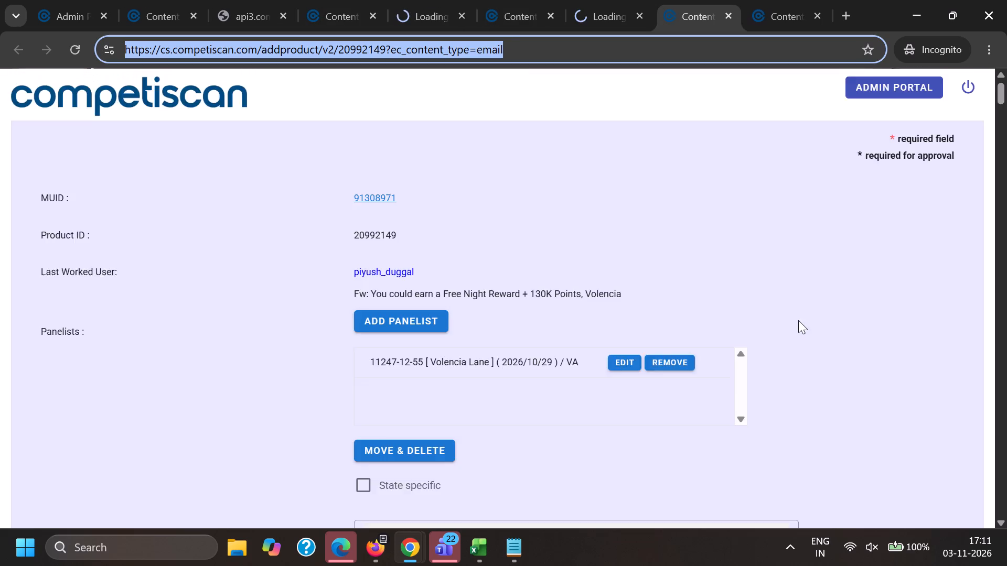
scroll(797, 320, "down", 5)
left_click(786, 254, "ctrl")
left_click(787, 259, "ctrl")
key("ctrl+Tab")
key("ctrl+Tab")
scroll(787, 258, "down", 4)
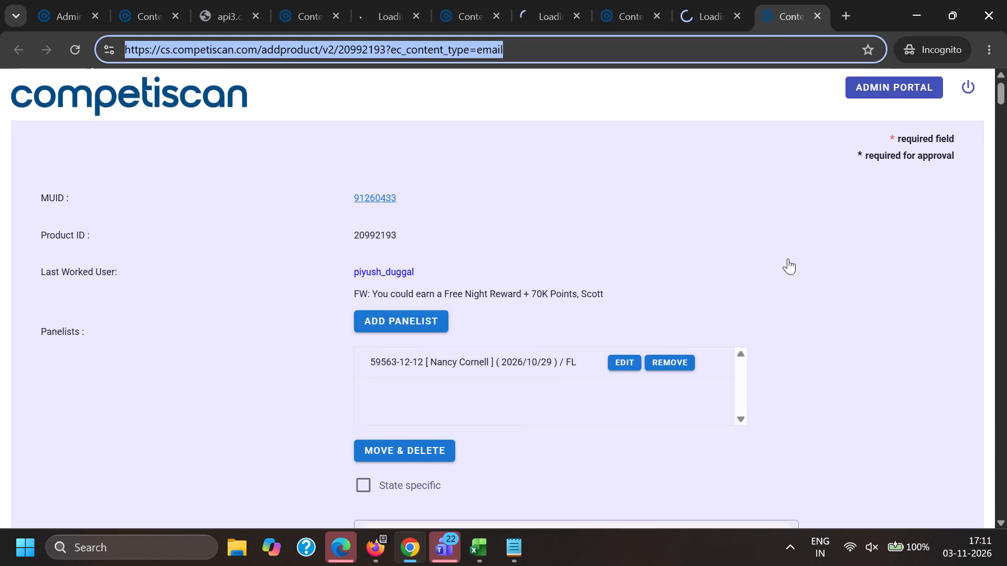
left_click(798, 341, "ctrl")
View the processed PDF of product 20992068, MUID 91326603.
left_click(223, 0)
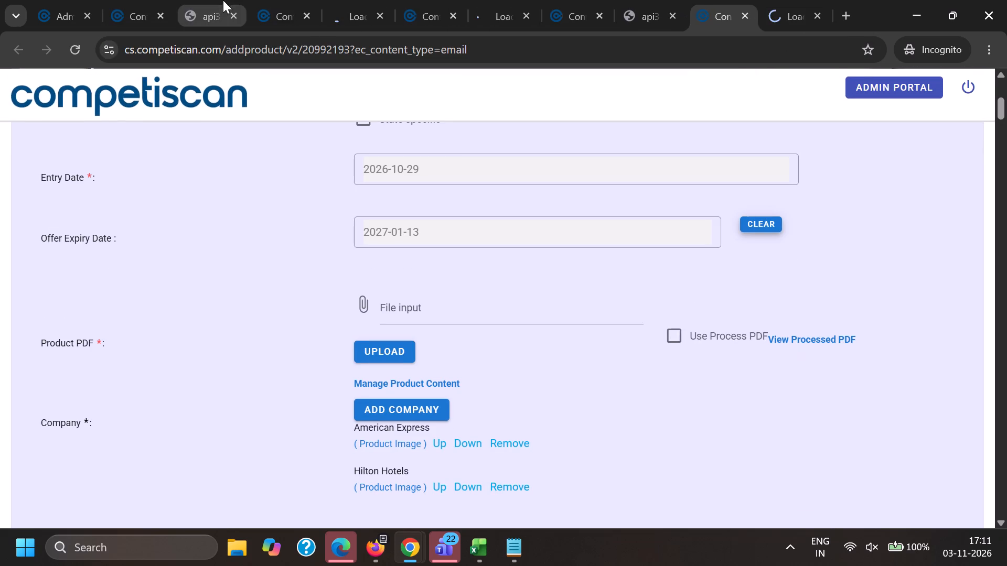
left_click(425, 547)
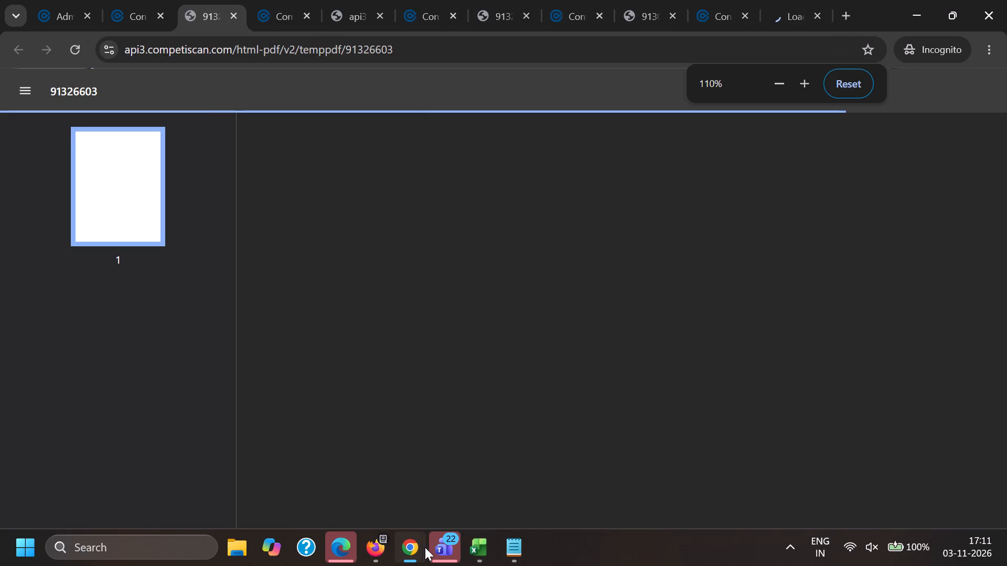
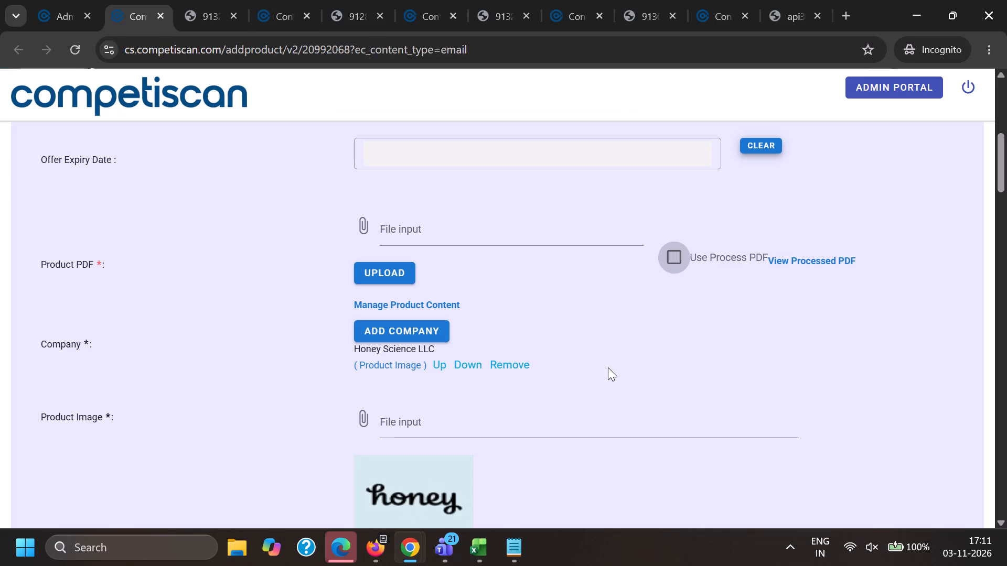
Set the status of product 20992068, the Honey Science LLC email, to Approved.
left_click(608, 368)
key("End")
scroll(438, 407, "down", 5)
left_click(410, 513)
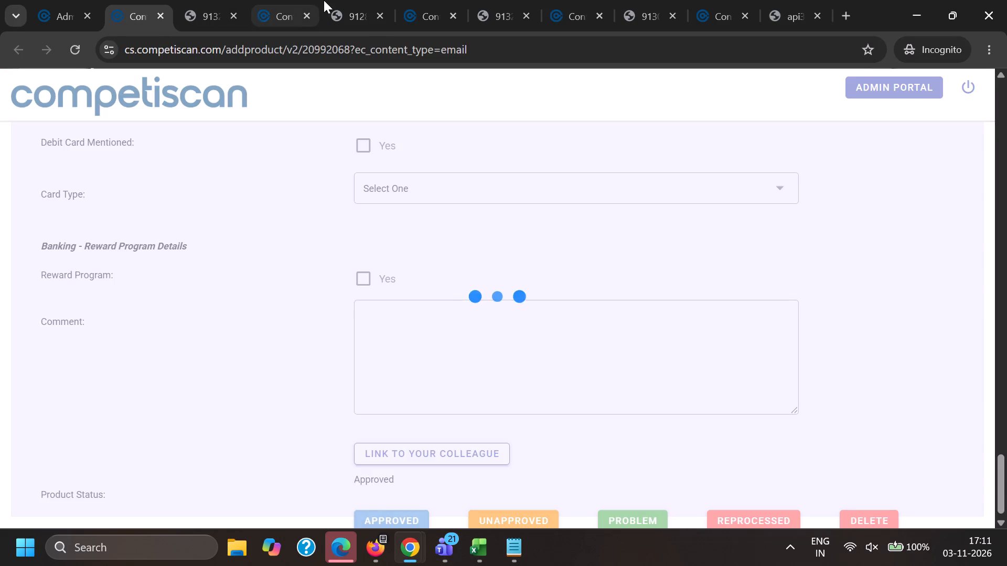
Enable Use Process PDF for product 20992204 and set its product status to Approved.
left_click(329, 0)
left_click(294, 0)
left_click(676, 411)
key("End")
scroll(385, 470, "down", 5)
left_click_drag(389, 514, 393, 513)
Enable Use Process PDF for product 20992083, the LendingTree email, and set its product status to Approved.
left_click(507, 0)
left_click(458, 0)
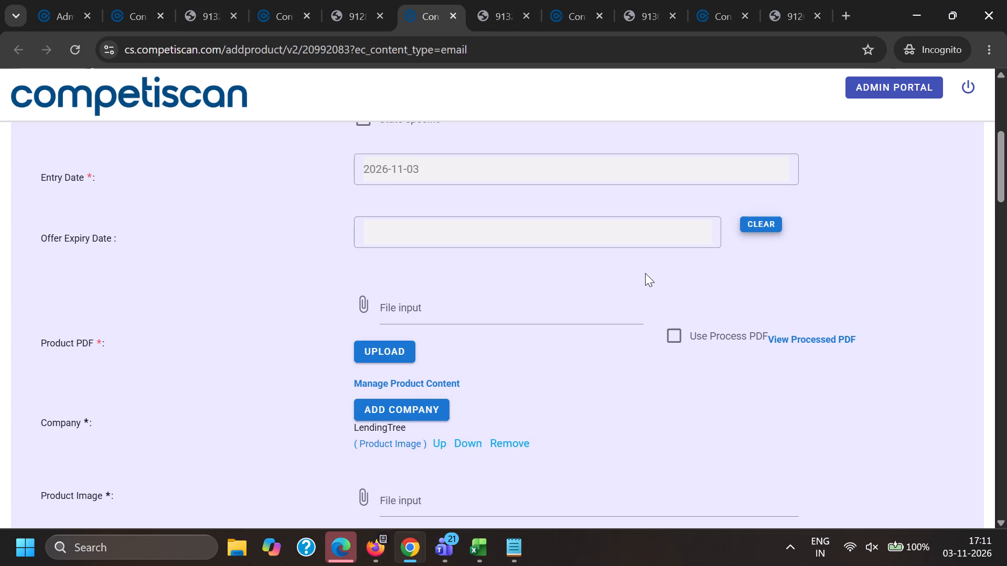
left_click(667, 332)
key("End")
scroll(406, 453, "down", 5)
left_click(421, 507)
Enable Use Process PDF for product 20992149, the Hilton Honors American Express Surpass Card email.
left_click(657, 0)
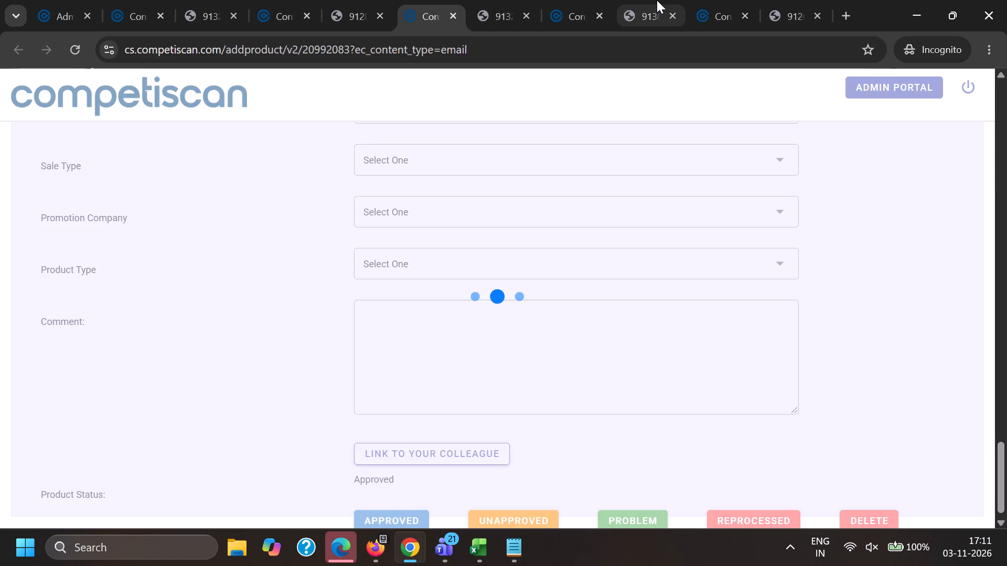
left_click(566, 0)
left_click(674, 258)
key("End")
scroll(463, 356, "down", 4)
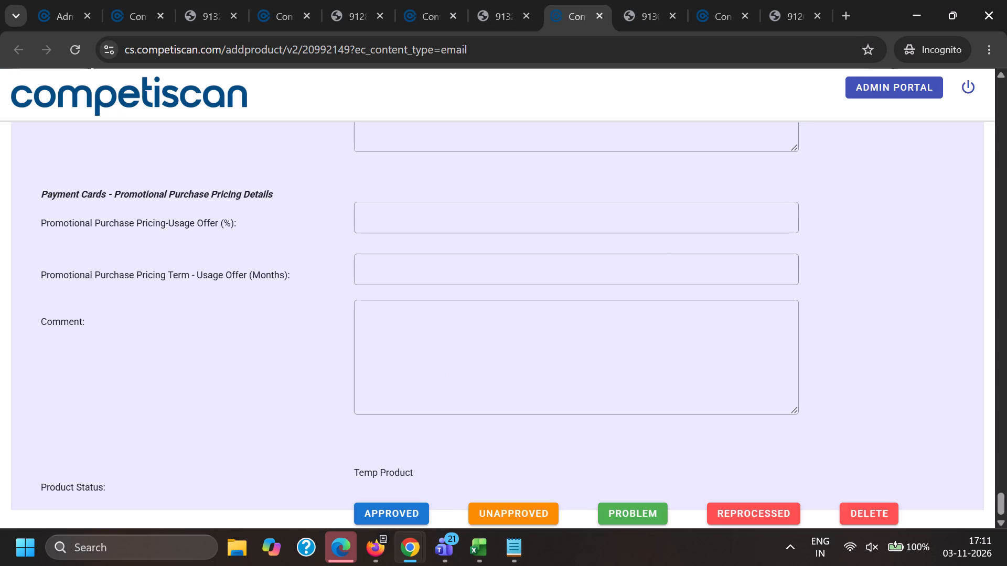
Recheck the product forms of 20992149, 20992083 and 20992204, including the incentive and headline details of 20992149.
scroll(464, 380, "up", 6)
left_click_drag(1006, 486, 967, 208)
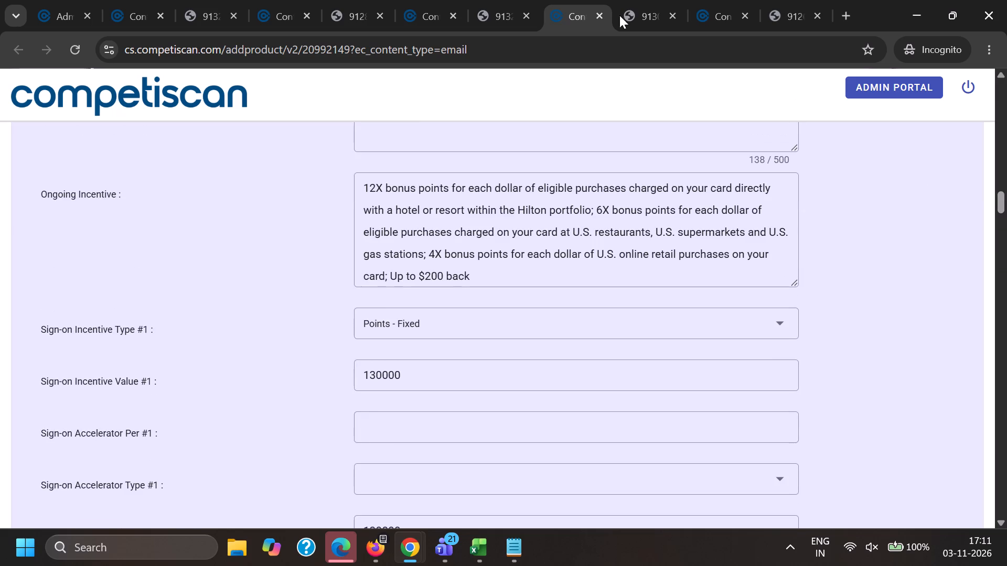
left_click(427, 0)
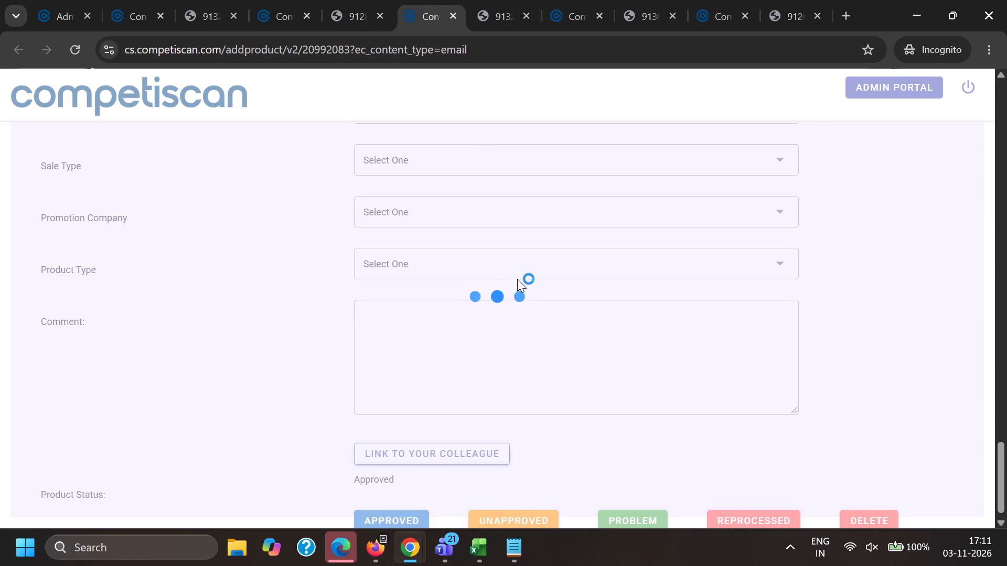
scroll(517, 274, "up", 20)
scroll(517, 274, "up", 1)
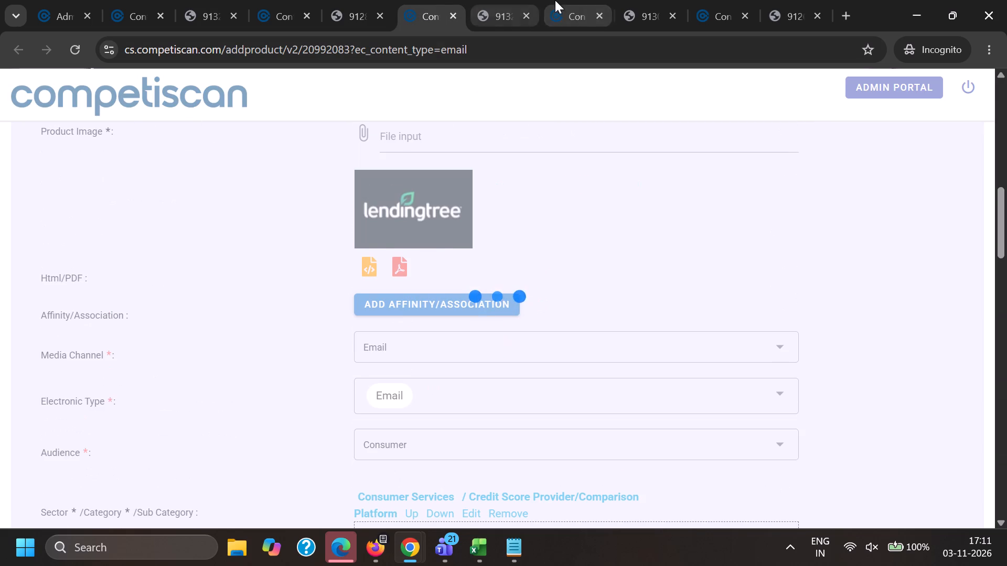
left_click(555, 0)
scroll(560, 264, "up", 10)
left_click(287, 0)
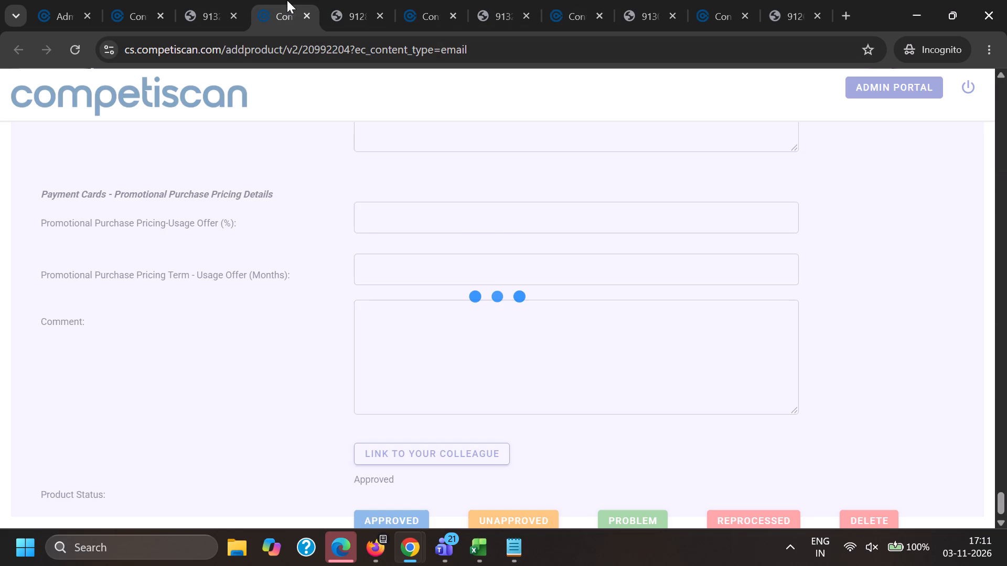
left_click(555, 0)
left_click(619, 0)
left_click(596, 0)
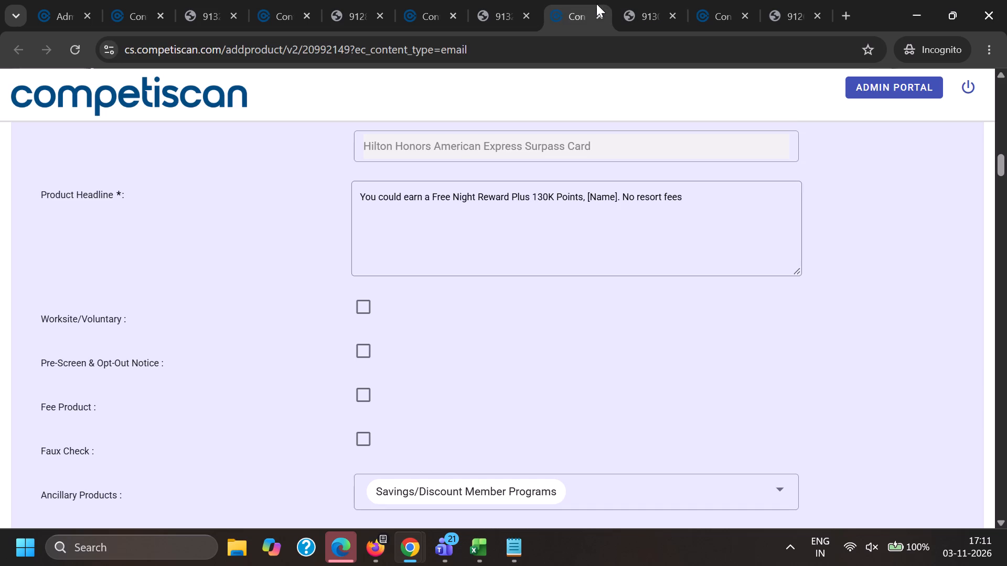
Set the status of product 20992149 to Approved.
scroll(577, 260, "down", 7)
left_click(215, 334)
key("End")
scroll(375, 392, "down", 4)
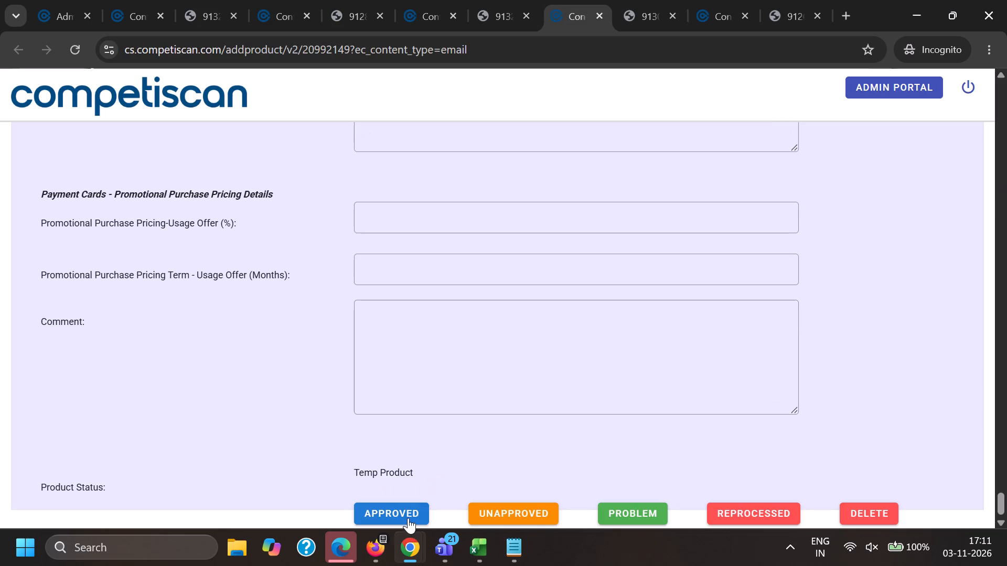
left_click(408, 517)
Enable Use Process PDF for product 20992193, the American Express and Hilton Hotels email, and set its status to Approved.
left_click(800, 0)
left_click(725, 0)
left_click(679, 341)
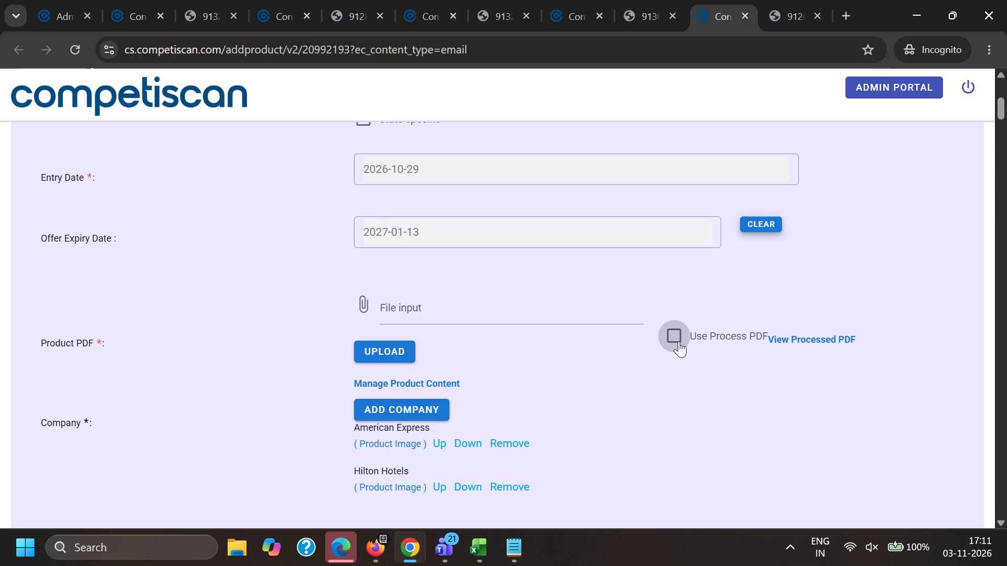
key("End")
scroll(465, 470, "down", 5)
left_click(391, 511)
Switch to the 2025 excel workbook in Excel and select the first product link under 02-Nov-26, cell D7311.
left_click(484, 559)
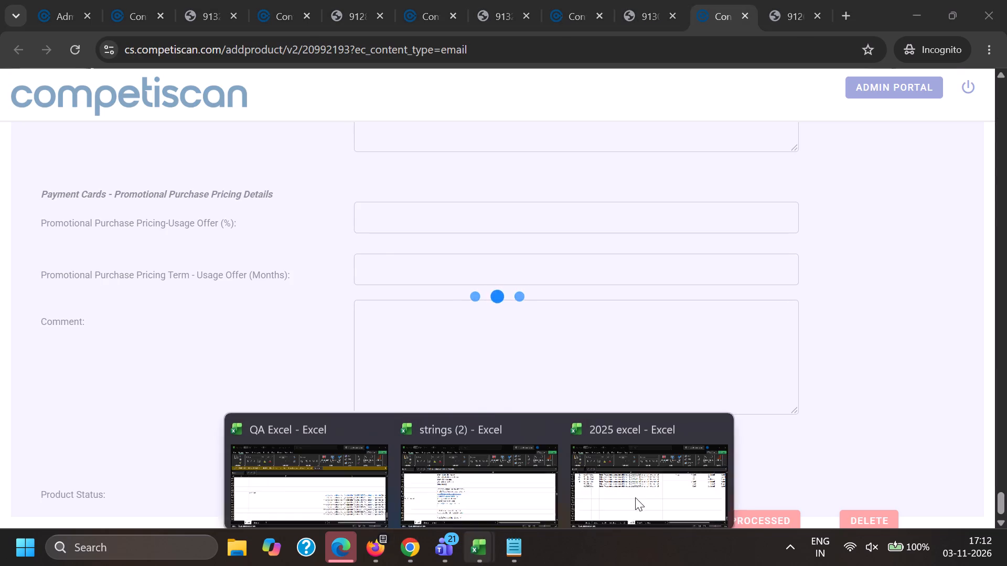
left_click(637, 497)
scroll(277, 340, "up", 18)
left_click(433, 402)
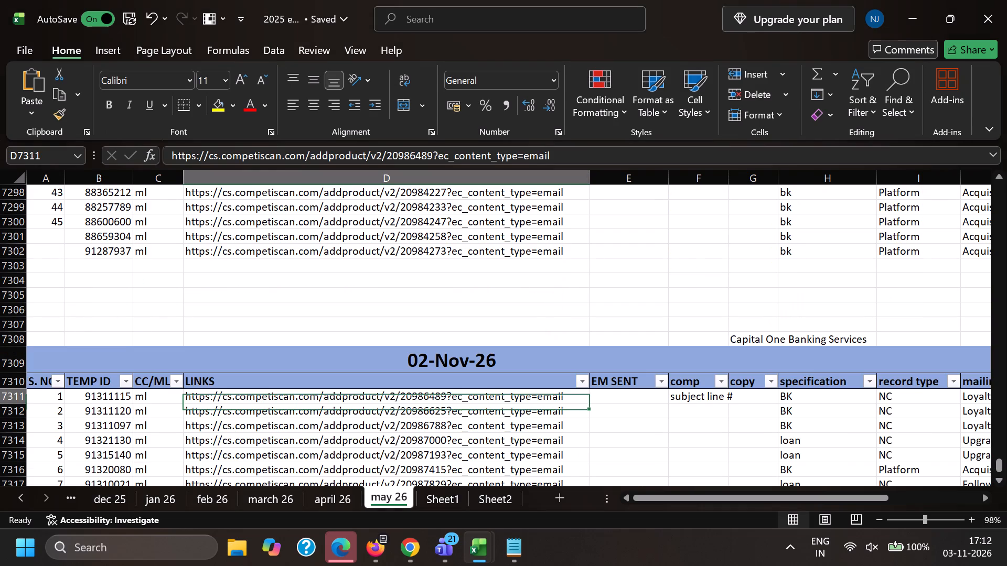
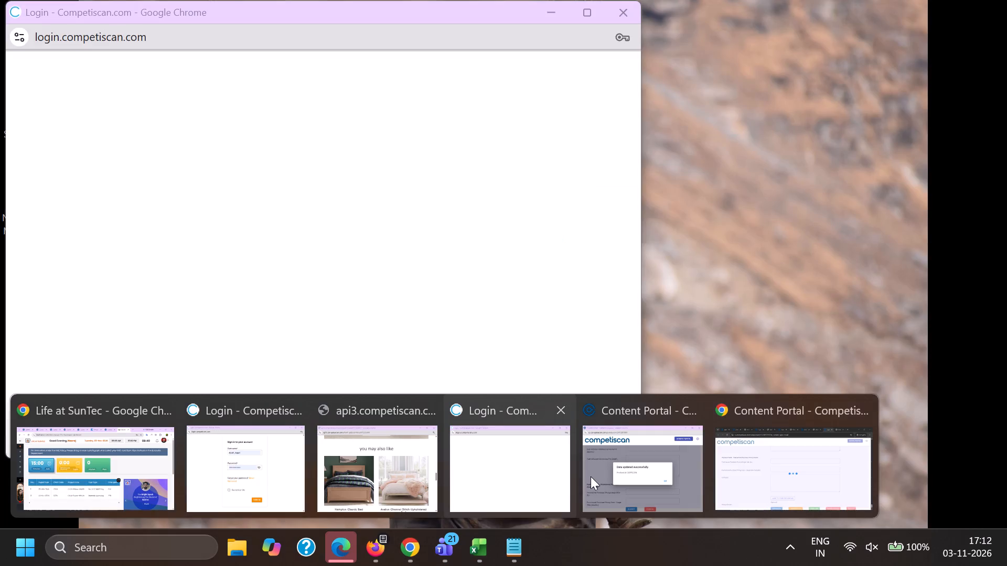
Switch to the incognito Chrome window and close all the finished product form and PDF tabs, keeping only the Admin Portal.
left_click(791, 473)
left_click(163, 0)
triple_click(164, 19)
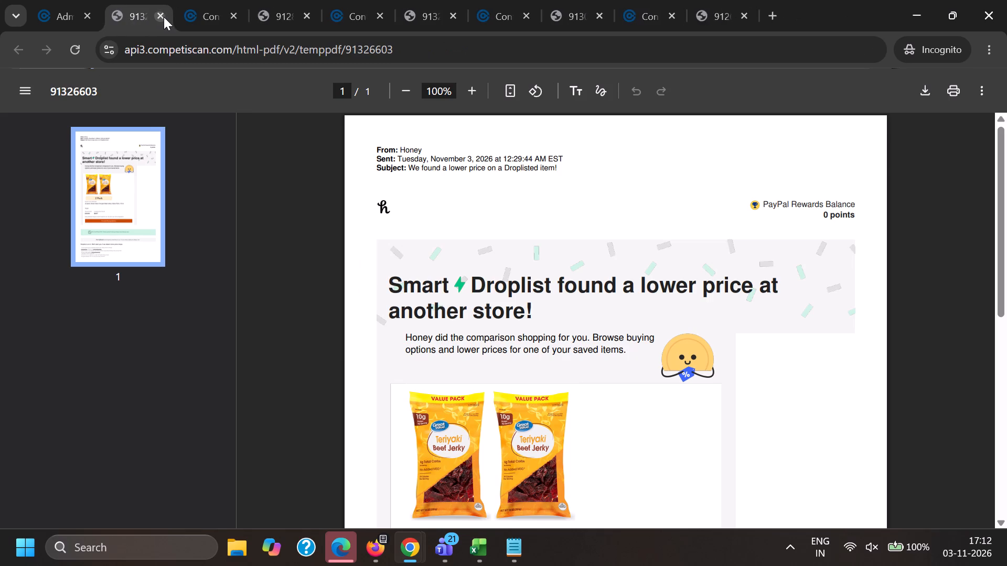
triple_click(164, 16)
double_click(164, 16)
left_click(164, 16)
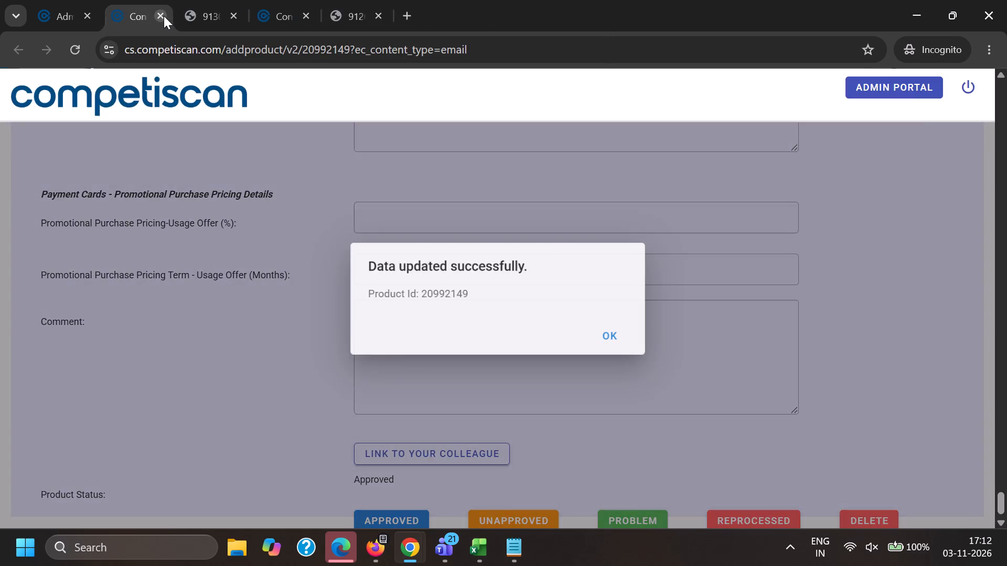
left_click(164, 16)
left_click(164, 15)
left_click(164, 16)
Open the copied Competiscan product link in a new tab beside the Admin Portal.
left_click(178, 15)
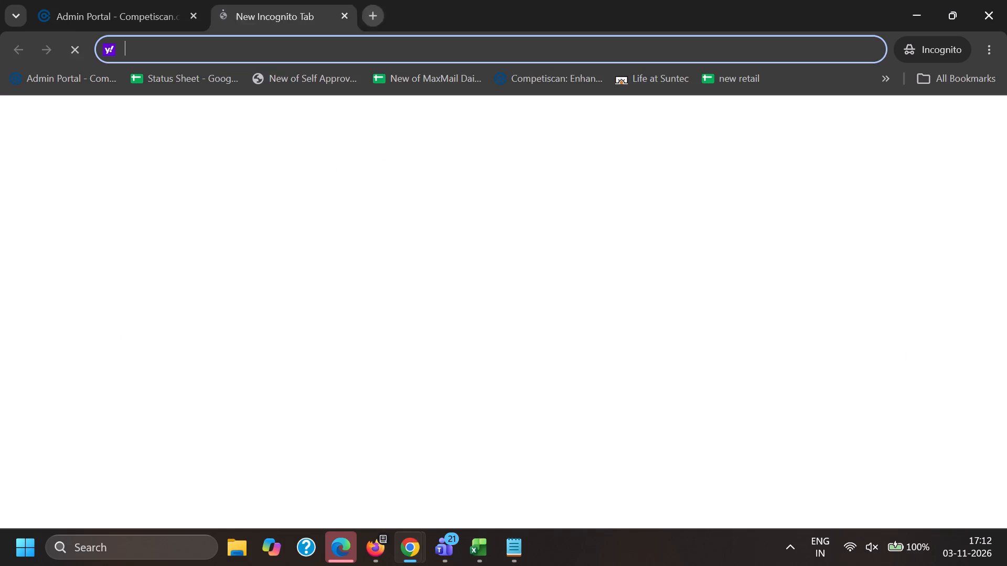
key("ctrl+v")
key("Return")
Rerun the unpublished products search in the Admin Portal, check the remaining products and return to the opened product form.
left_click(140, 0)
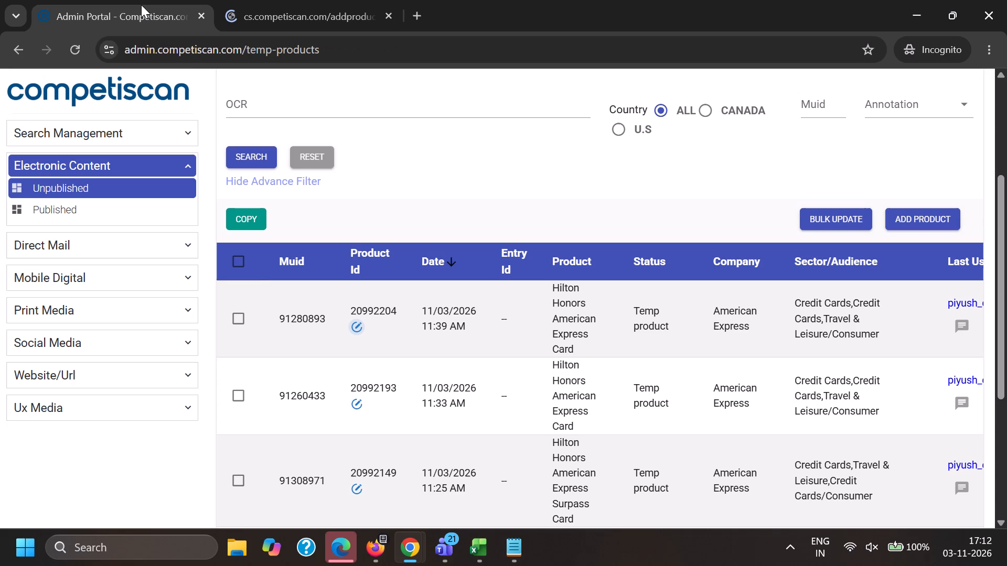
left_click(265, 158)
scroll(315, 291, "down", 6)
left_click(342, 0)
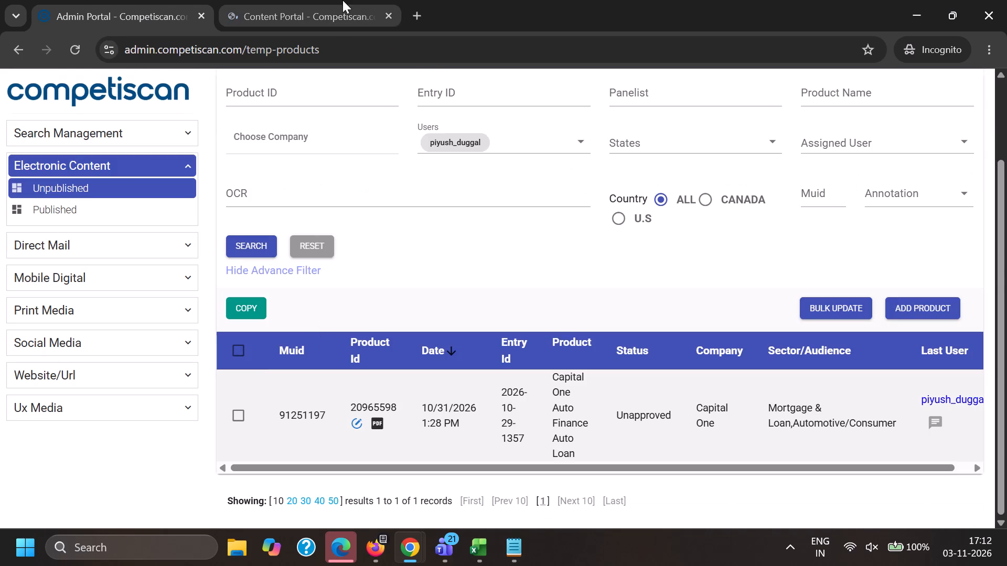